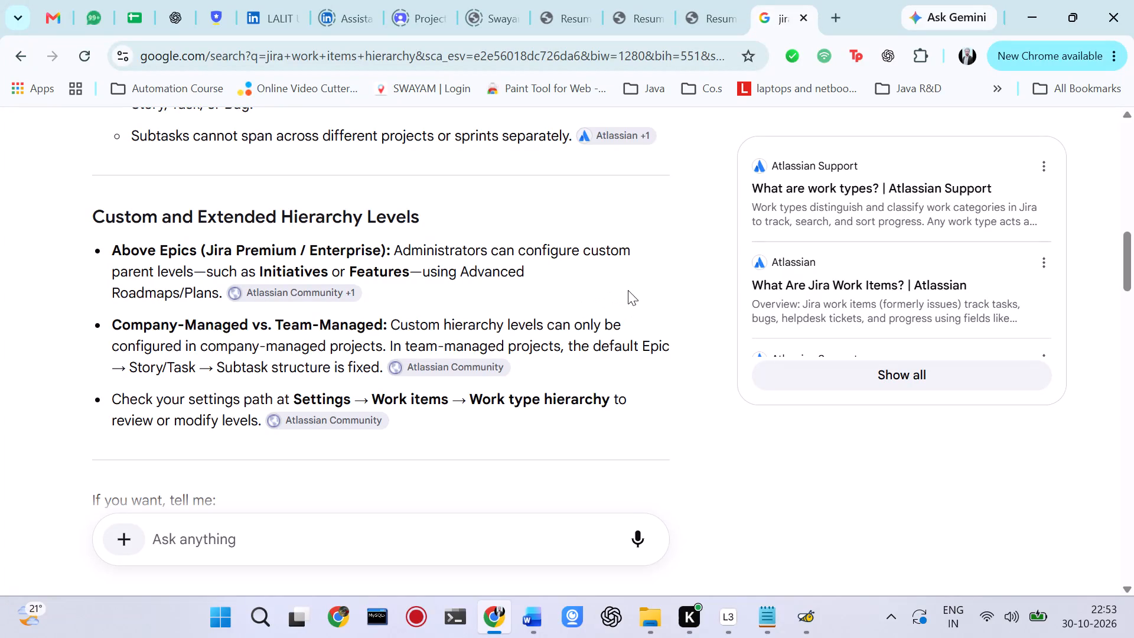
Read the AI overview of the Jira work item hierarchy, covering default levels and custom or extended levels.
scroll(628, 290, "down", 2)
scroll(628, 290, "up", 6)
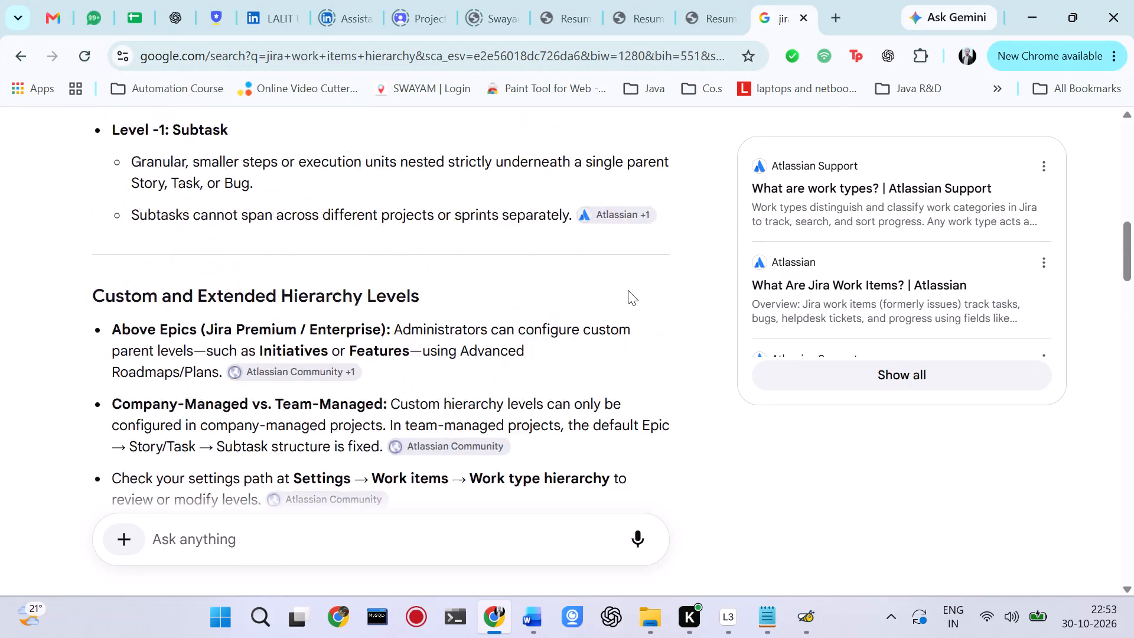
scroll(628, 290, "up", 8)
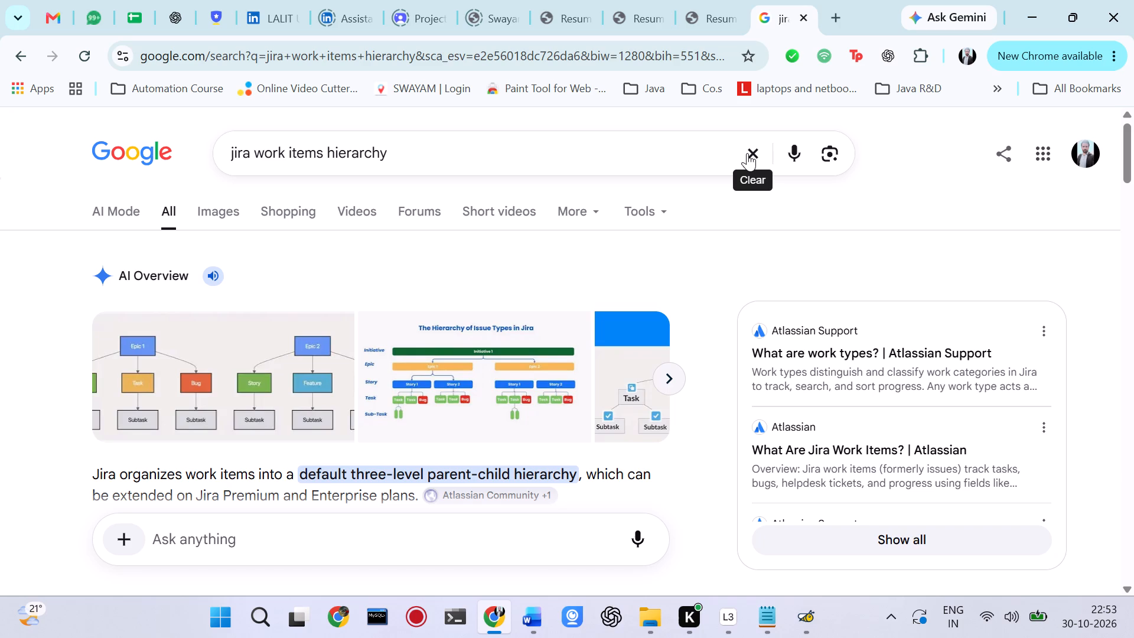
scroll(702, 238, "down", 4)
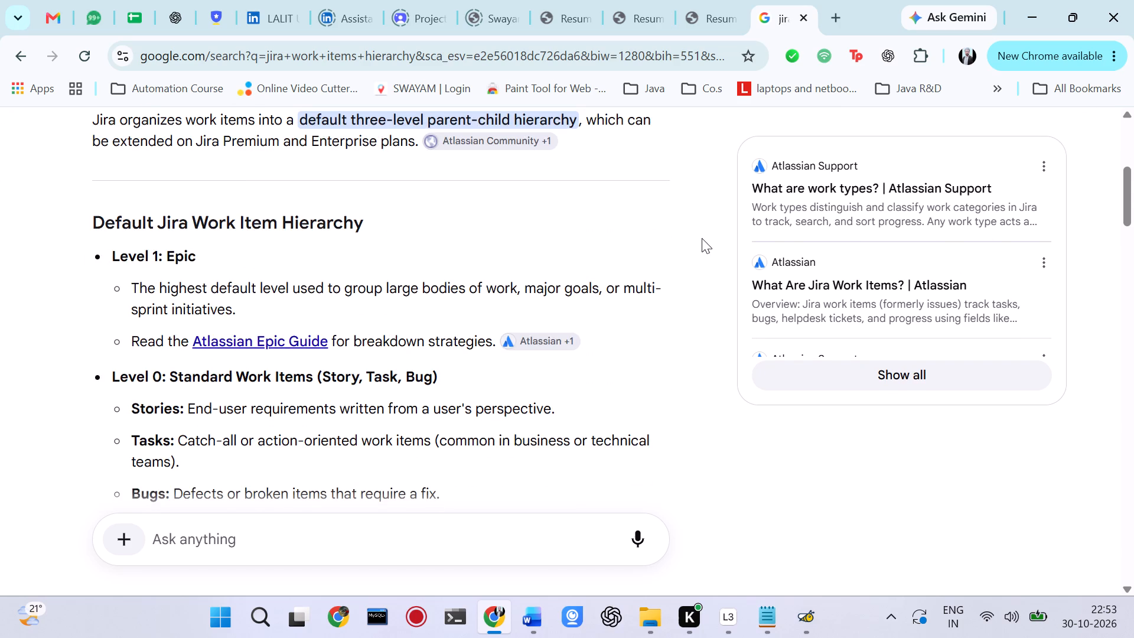
scroll(702, 238, "down", 5)
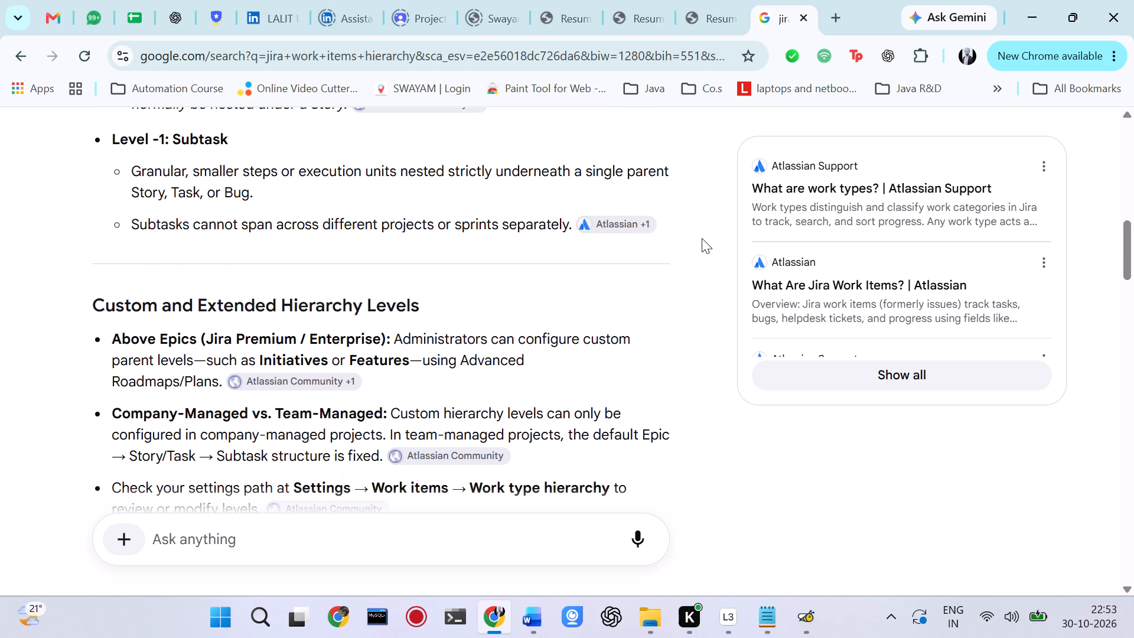
scroll(702, 238, "up", 8)
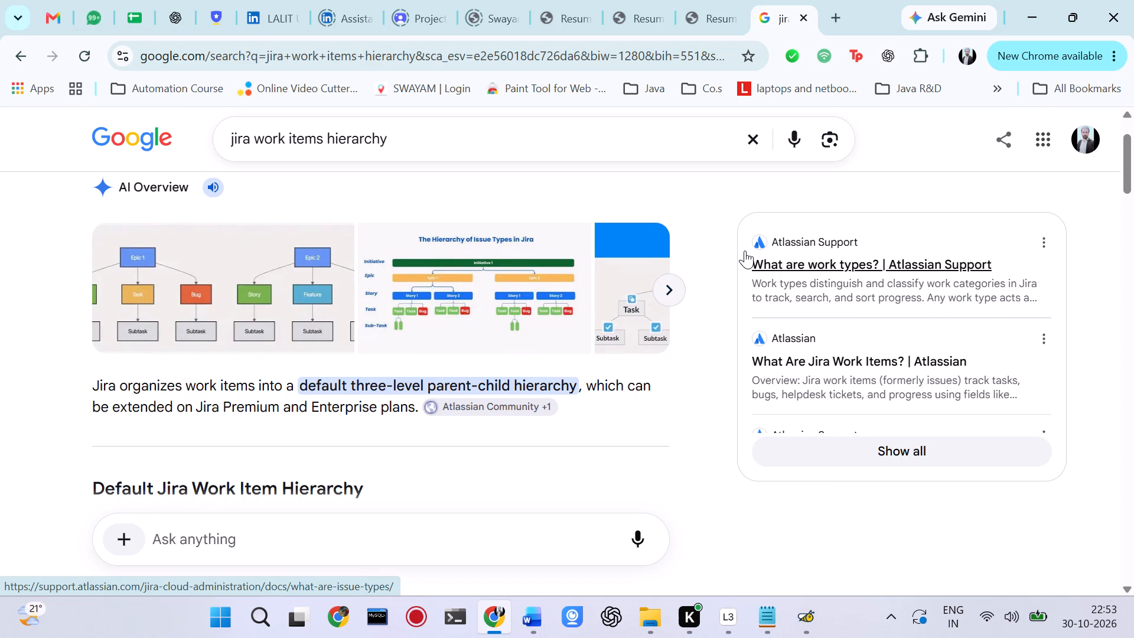
scroll(745, 250, "up", 3)
Clear the search query and delete "task vs ticket vs story" and "jira work items hierarchy" from the recent searches.
left_click(725, 159)
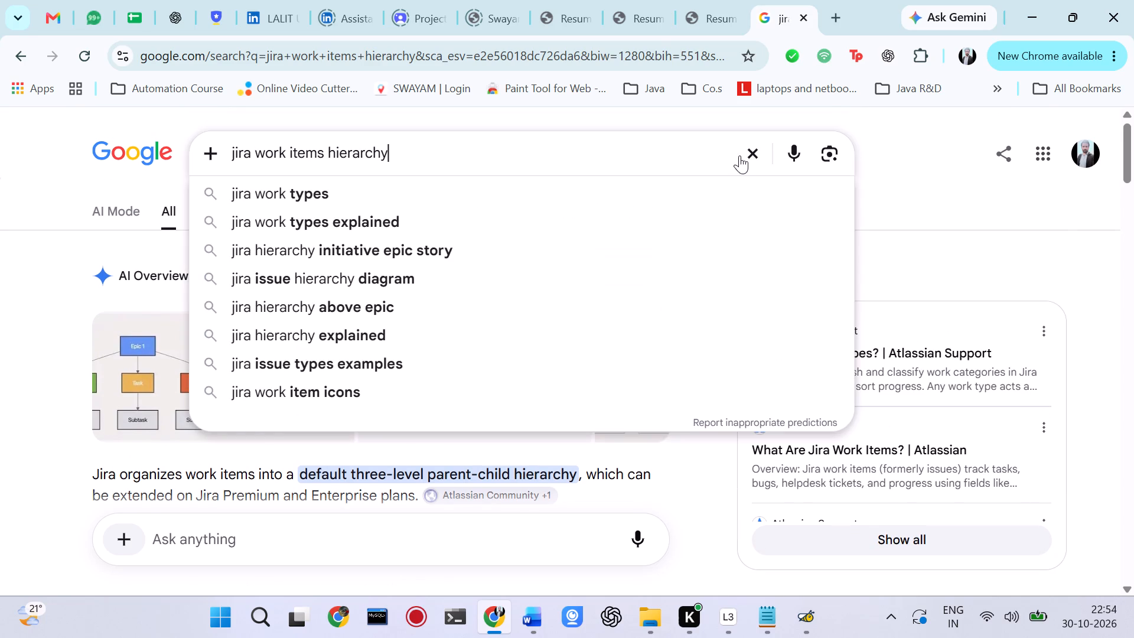
left_click(754, 151)
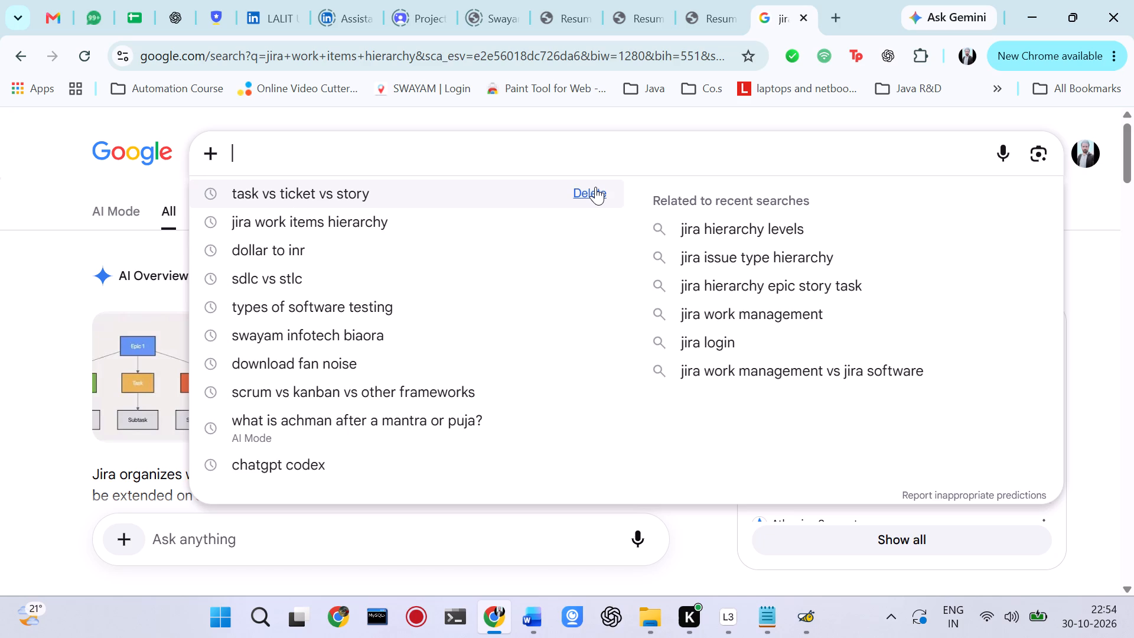
left_click(595, 187)
left_click(594, 196)
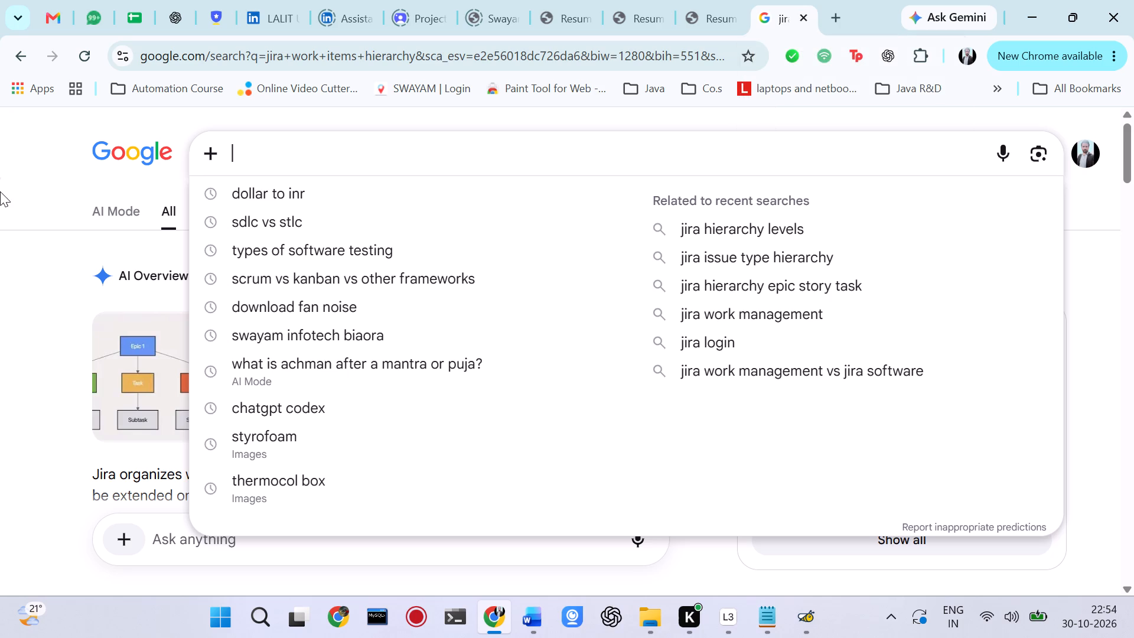
left_click(56, 178)
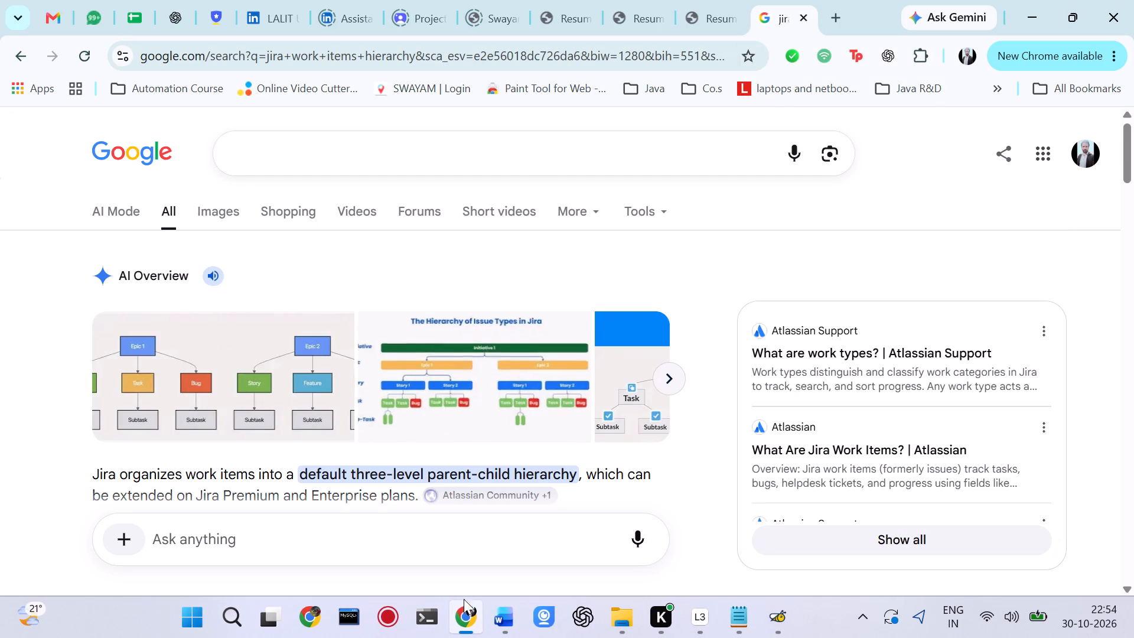
Review the 2025 and Oct25 resume PDFs open in the browser, examining the Oct25 version's objective, summary and skills sections.
left_click(496, 621)
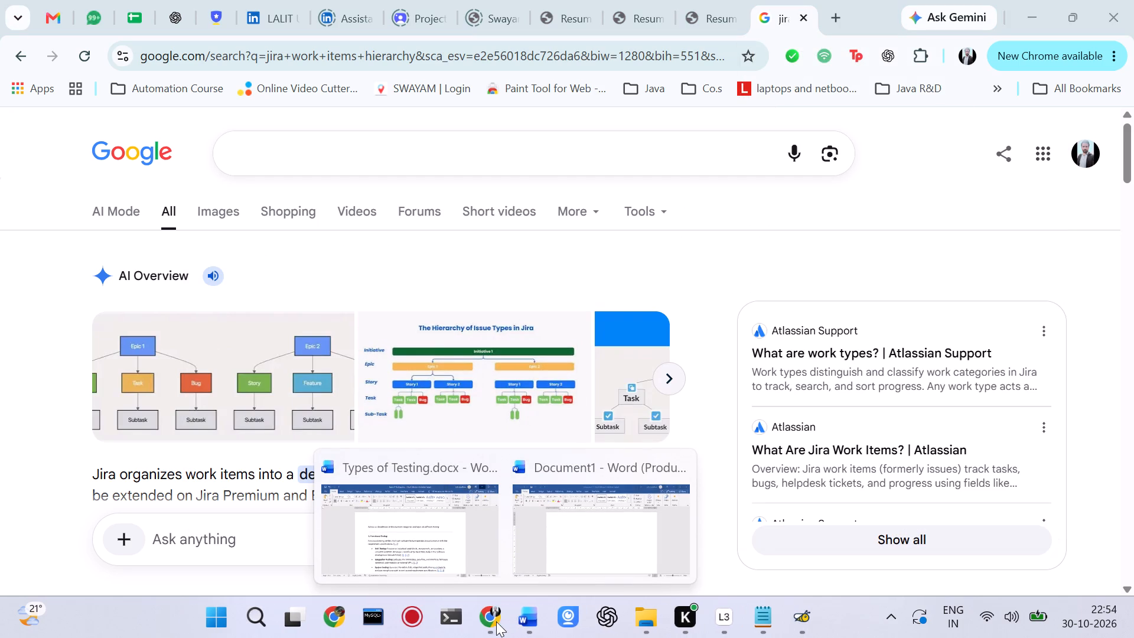
left_click(496, 621)
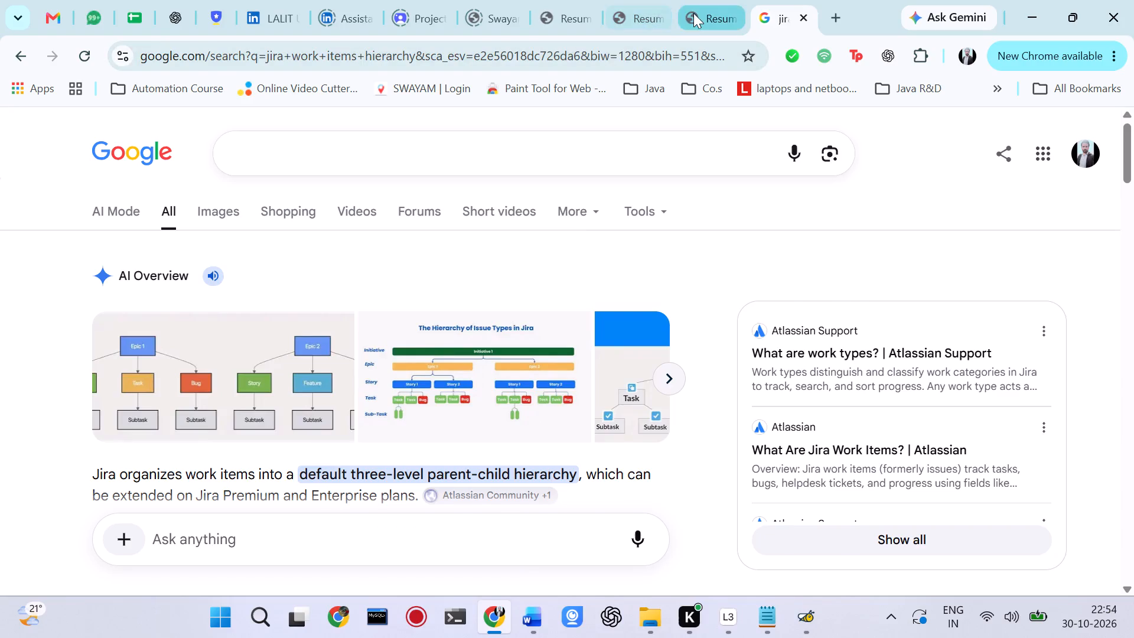
left_click(693, 13)
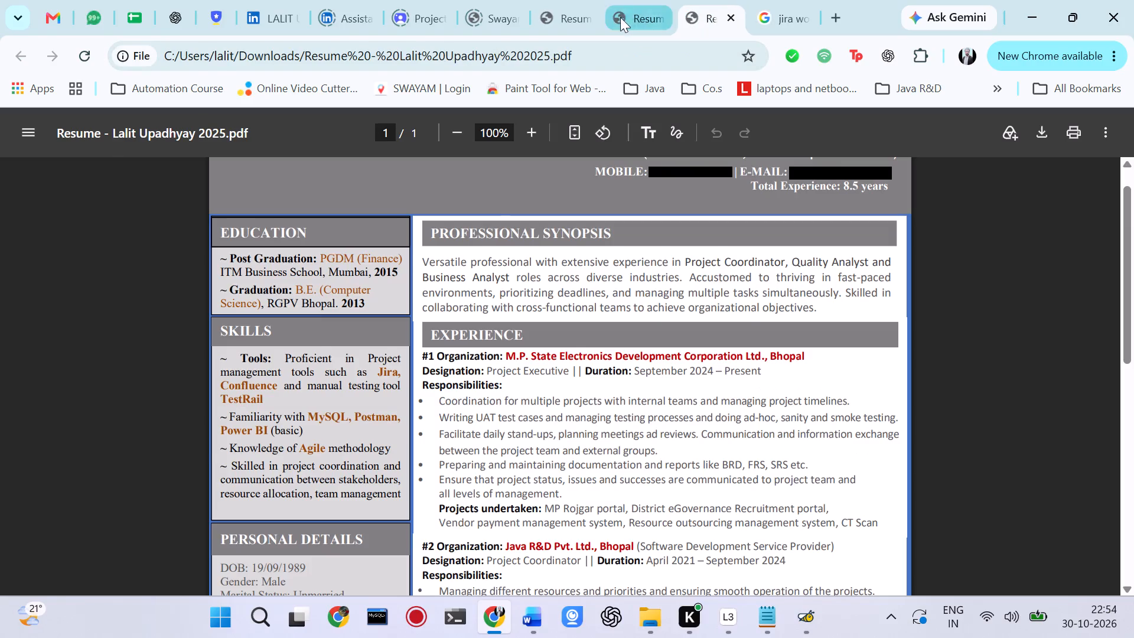
left_click(620, 17)
scroll(596, 447, "up", 10)
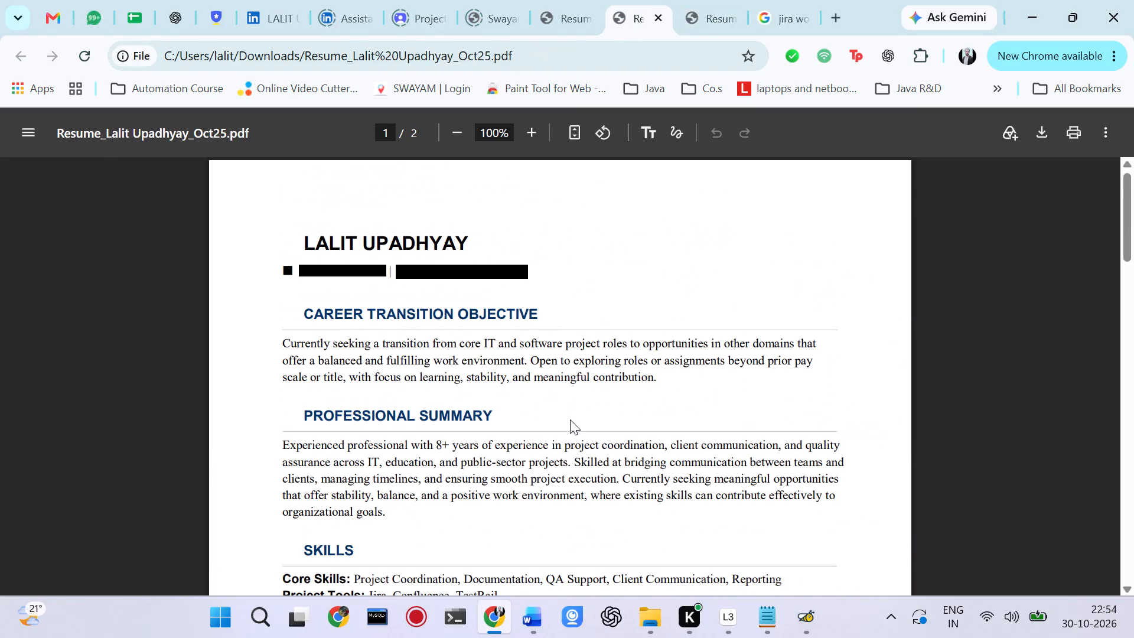
scroll(570, 419, "down", 2)
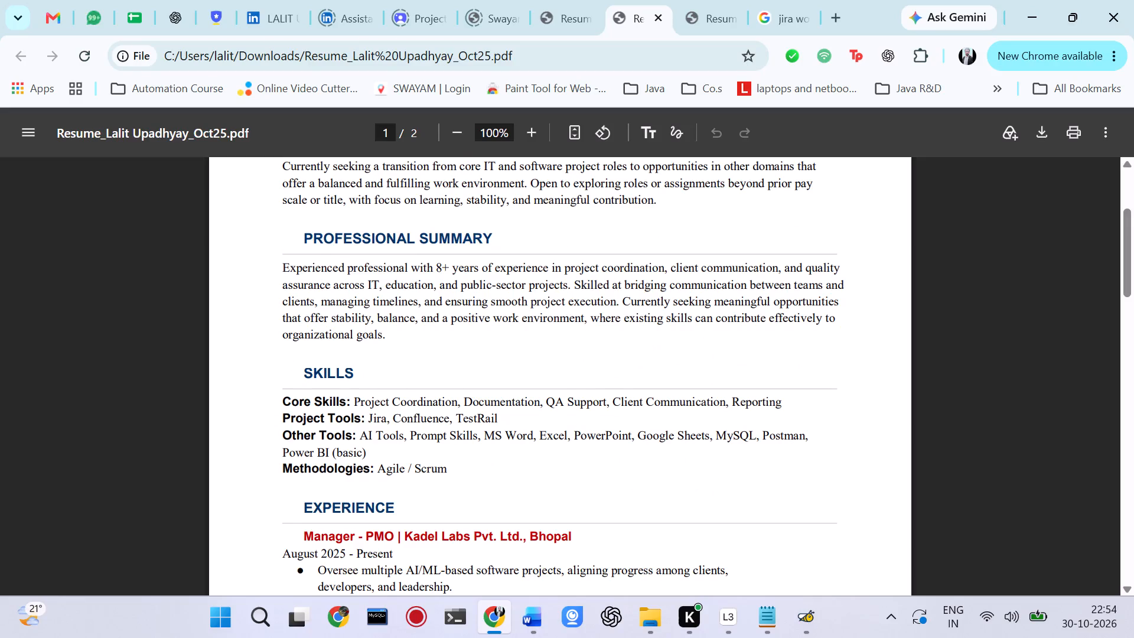
scroll(418, 336, "up", 2)
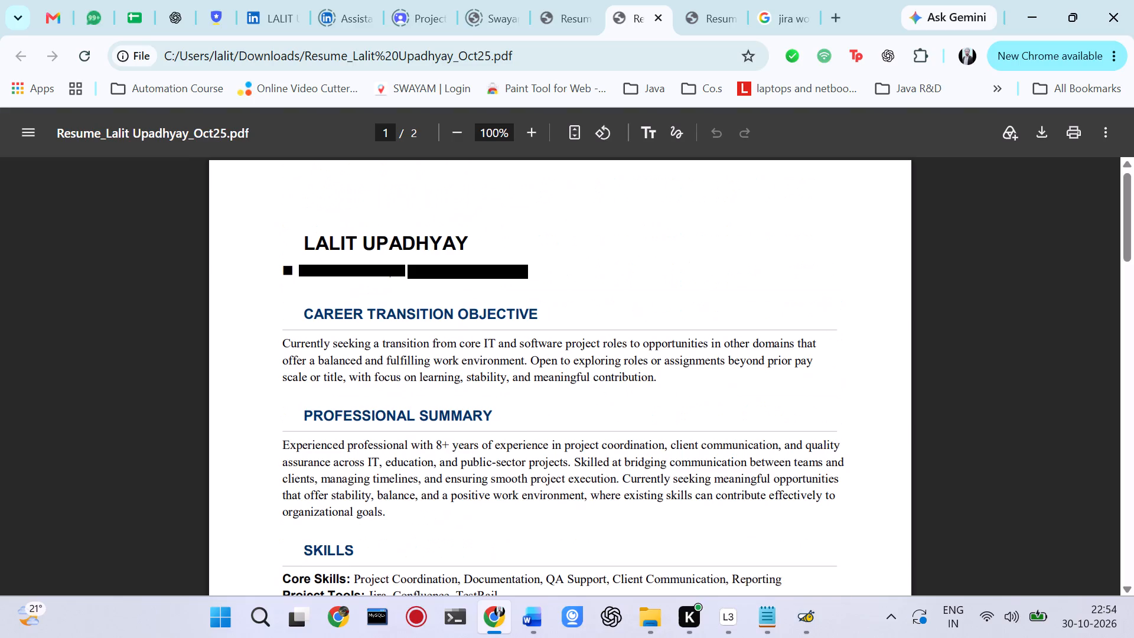
scroll(418, 336, "down", 2)
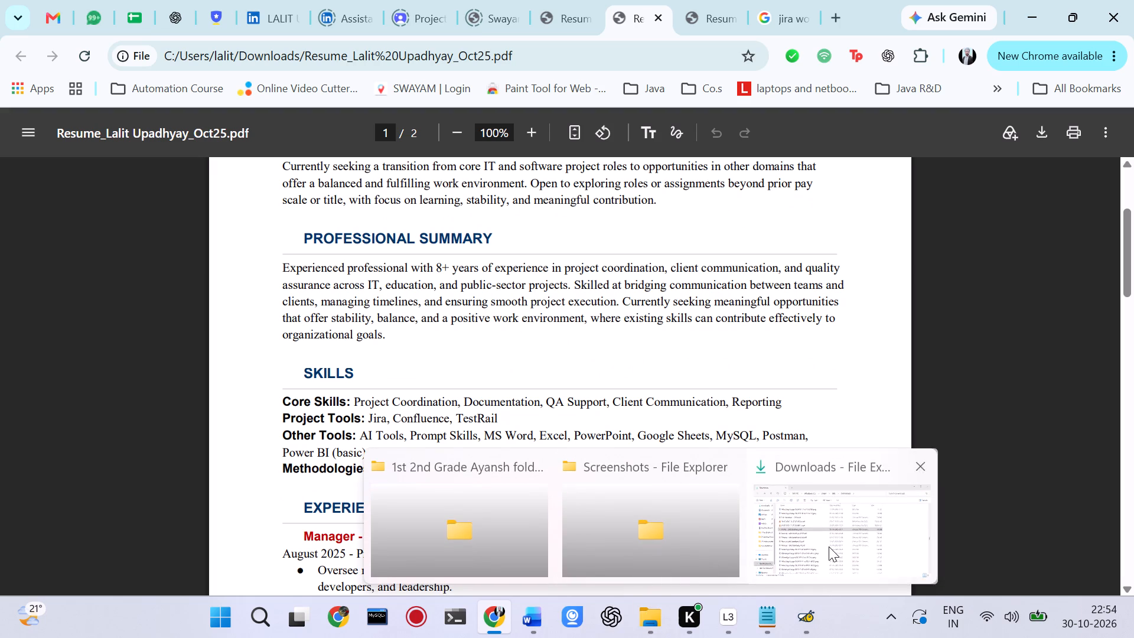
Open the Downloads folder in a new File Explorer window.
left_click(829, 546)
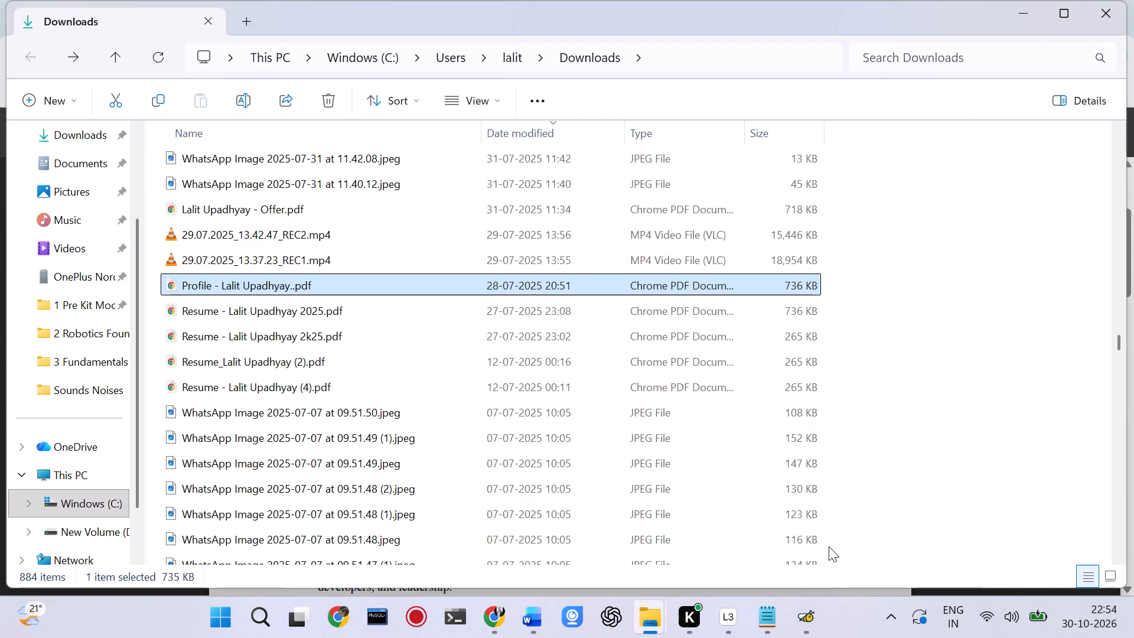
right_click(660, 616)
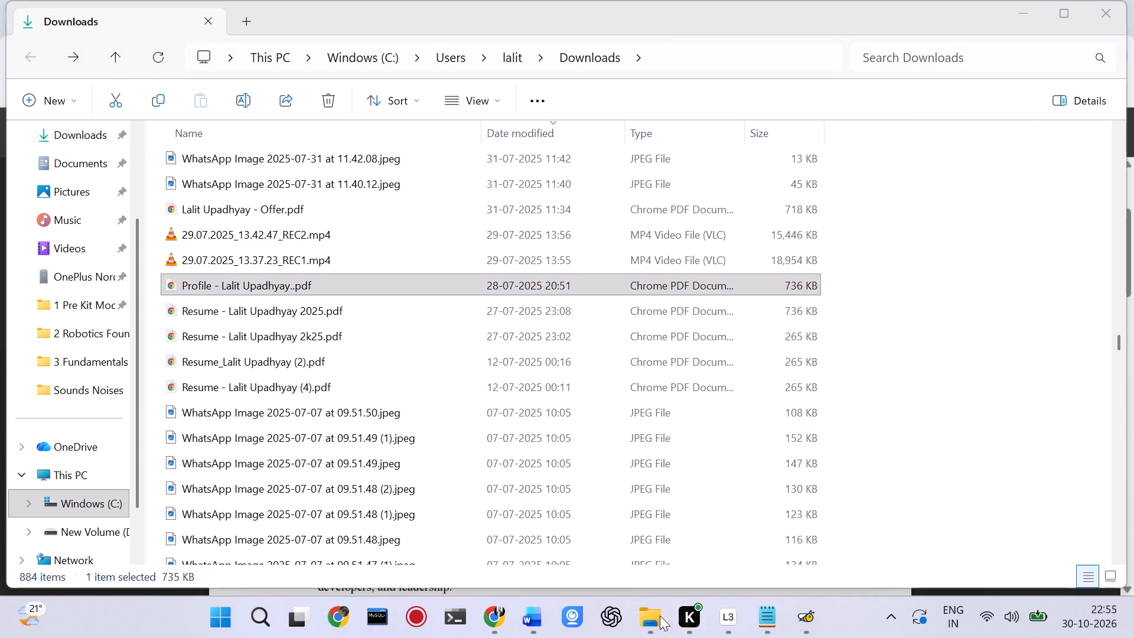
left_click(627, 514)
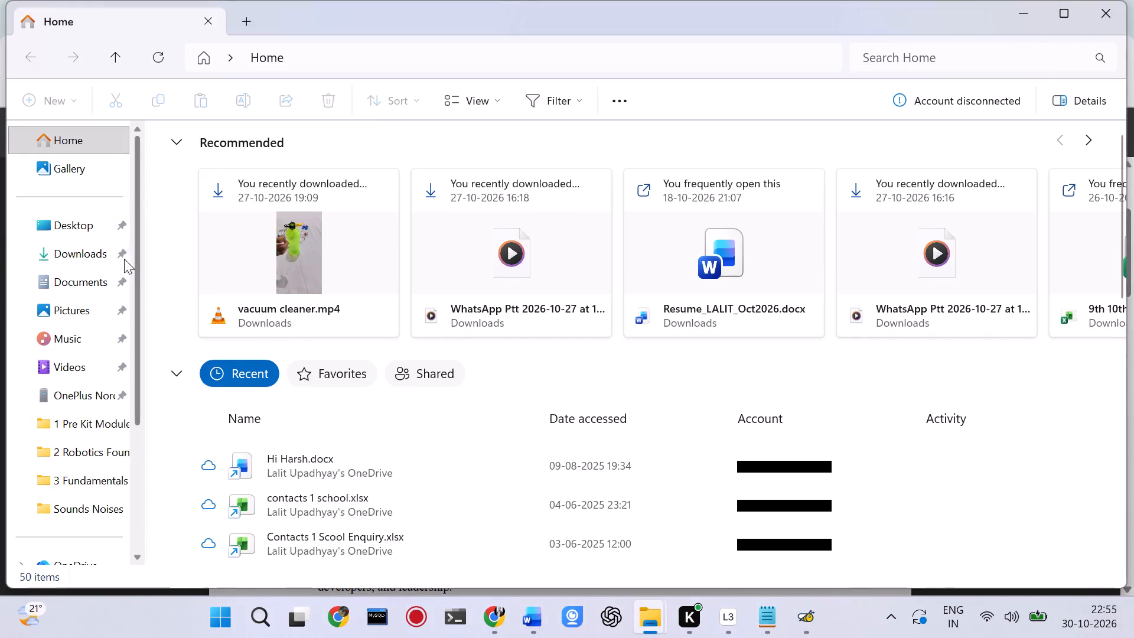
left_click(95, 255)
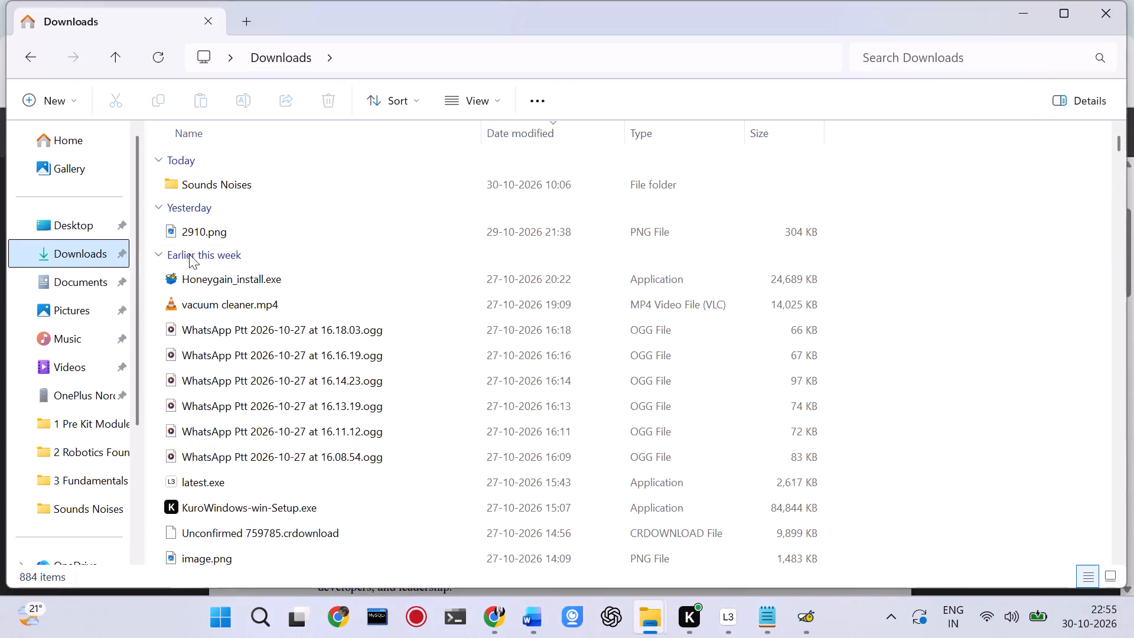
Make a duplicate of Resume_LALIT_Oct2026.docx in the Downloads folder.
scroll(562, 325, "down", 8)
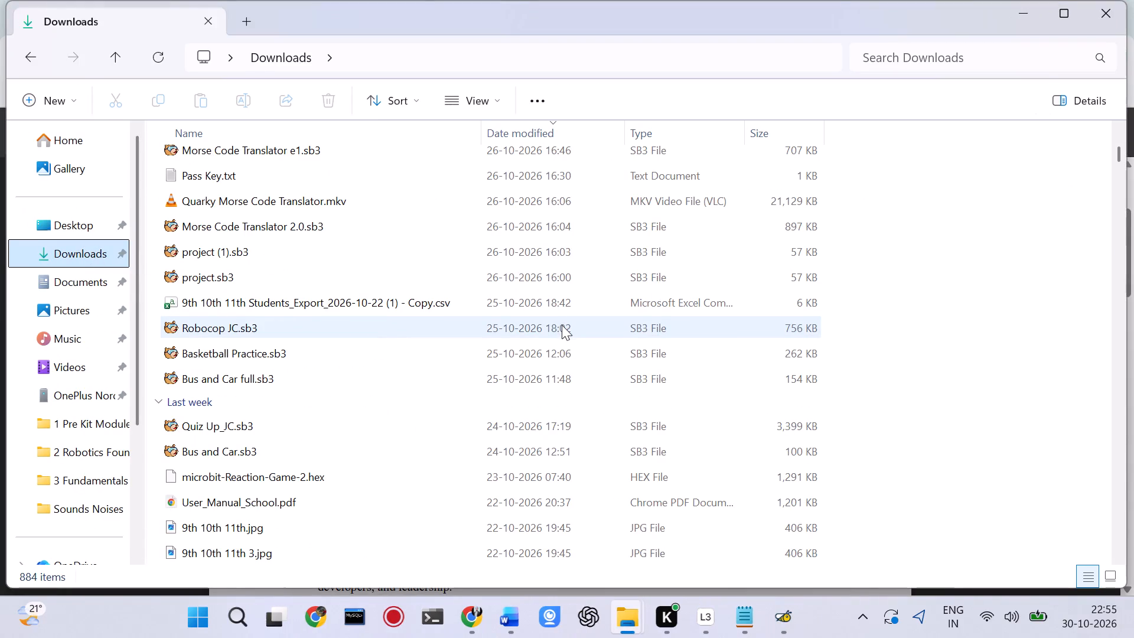
scroll(562, 325, "down", 4)
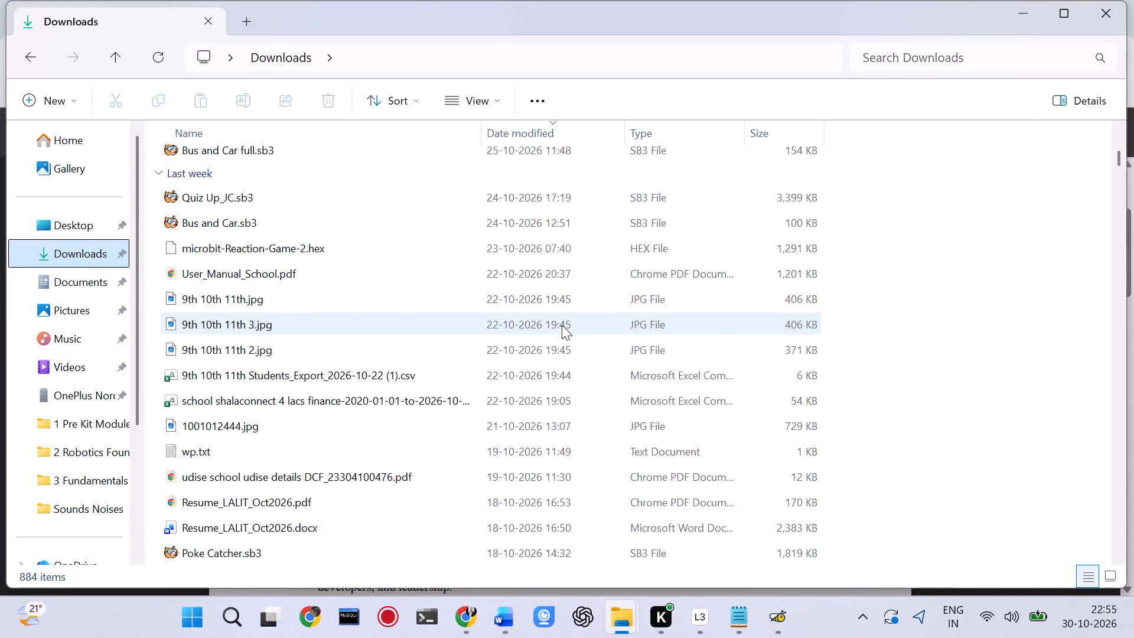
left_click(409, 448)
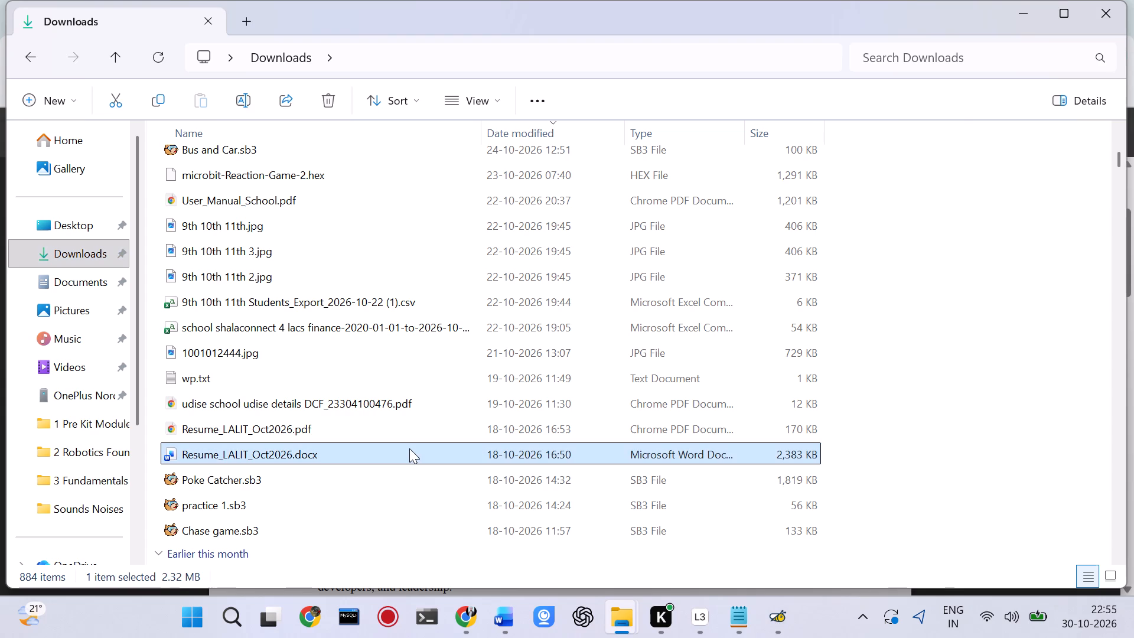
right_click(409, 448)
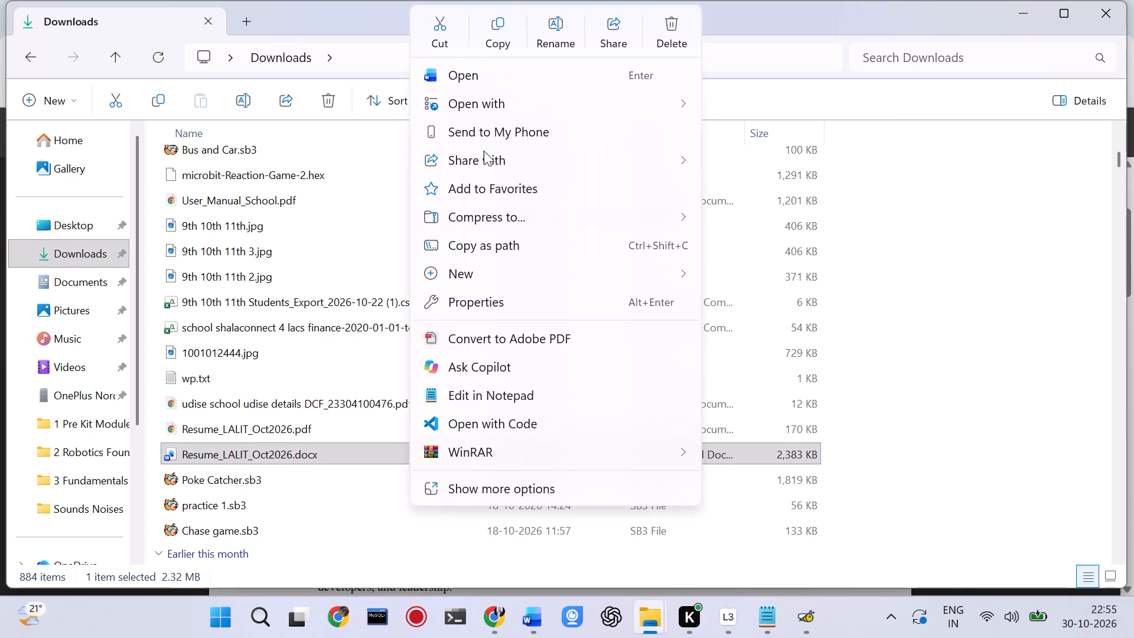
left_click(490, 28)
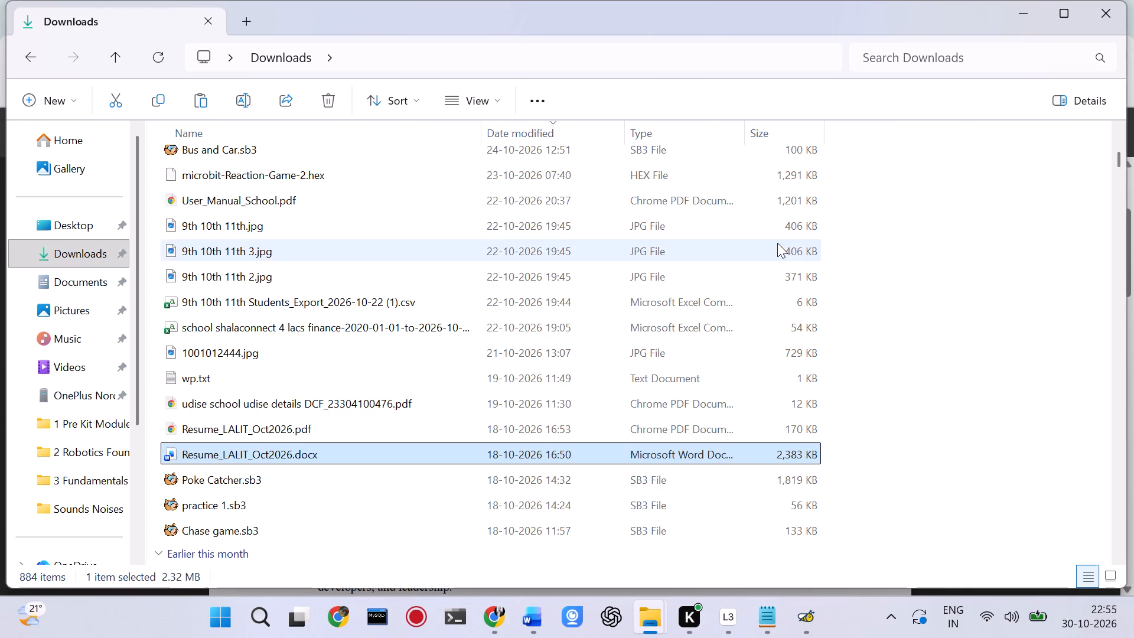
key("ctrl+v")
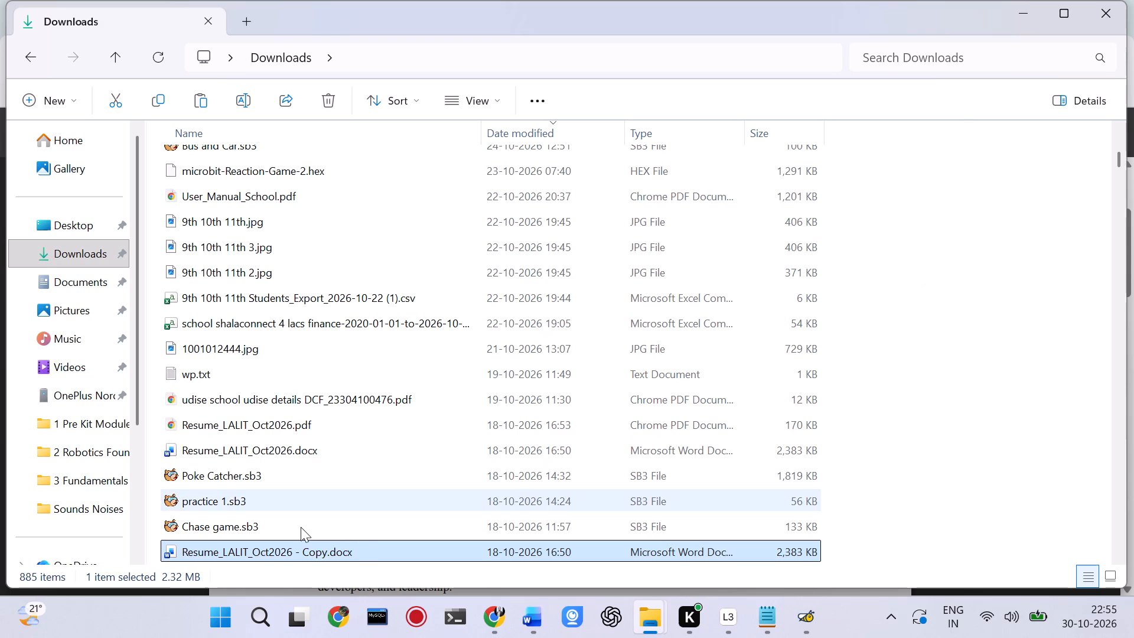
Locate the duplicated resume, Resume_LALIT_Oct2026 - Copy.docx, in Downloads and open it in Word.
left_click(527, 129)
left_click(527, 129)
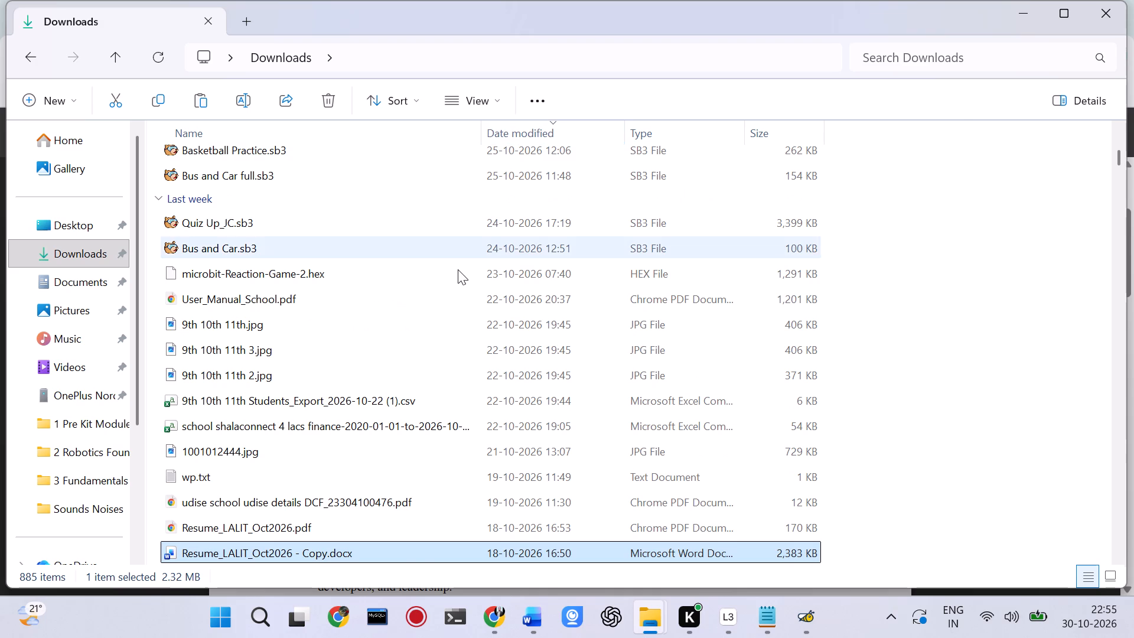
scroll(458, 269, "up", 8)
scroll(458, 269, "down", 8)
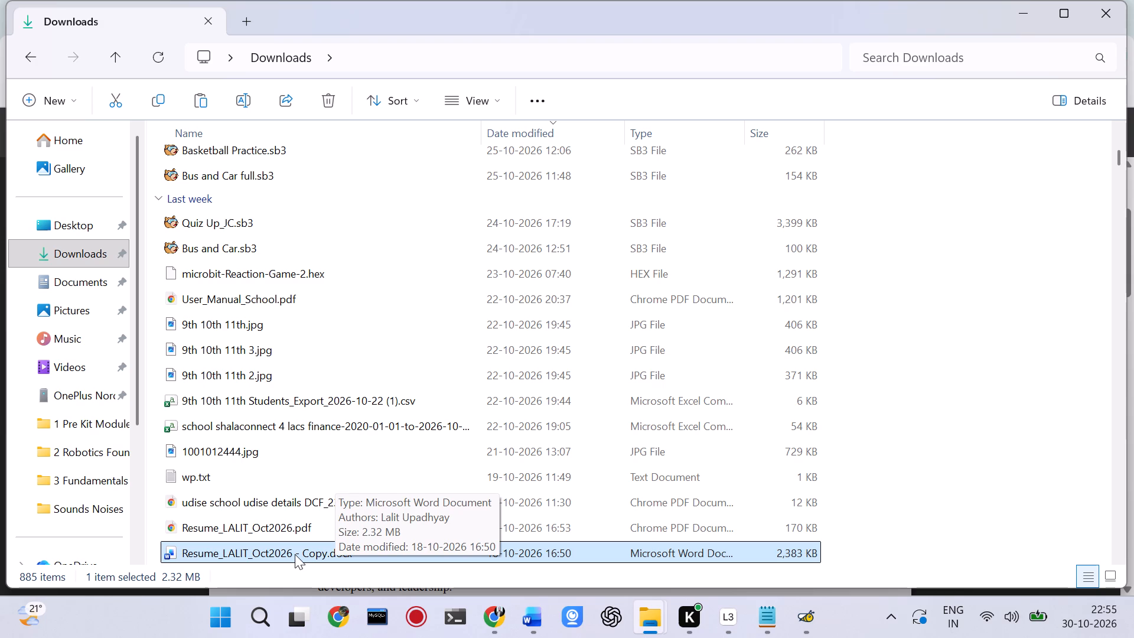
double_click(295, 554)
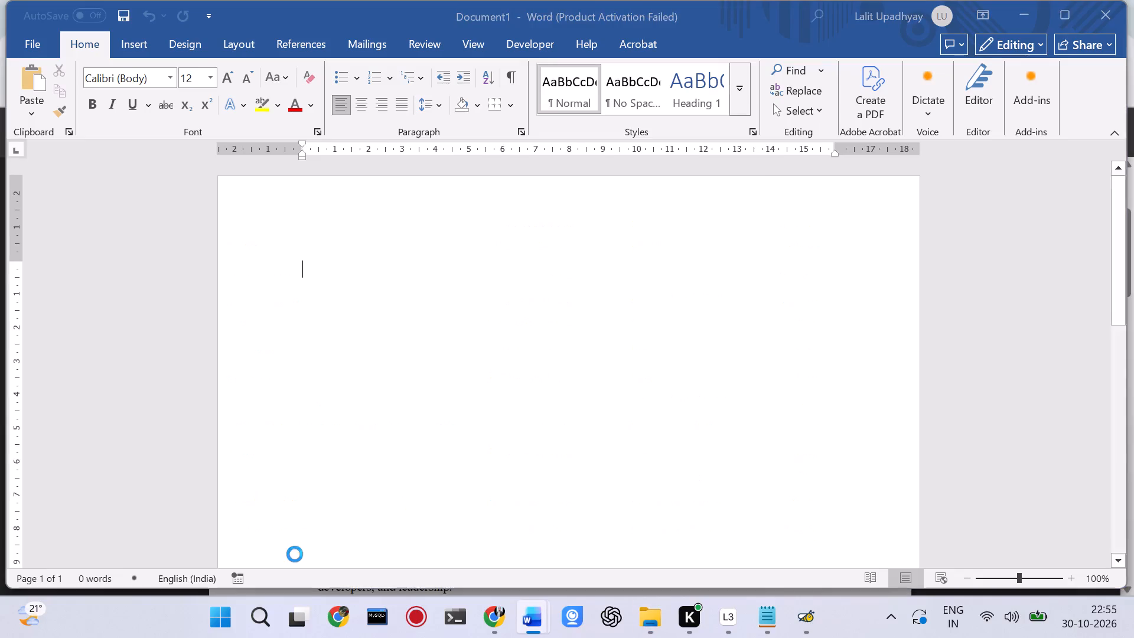
Delete the Career Transition Objective heading and its paragraph from the resume copy.
scroll(318, 428, "down", 3)
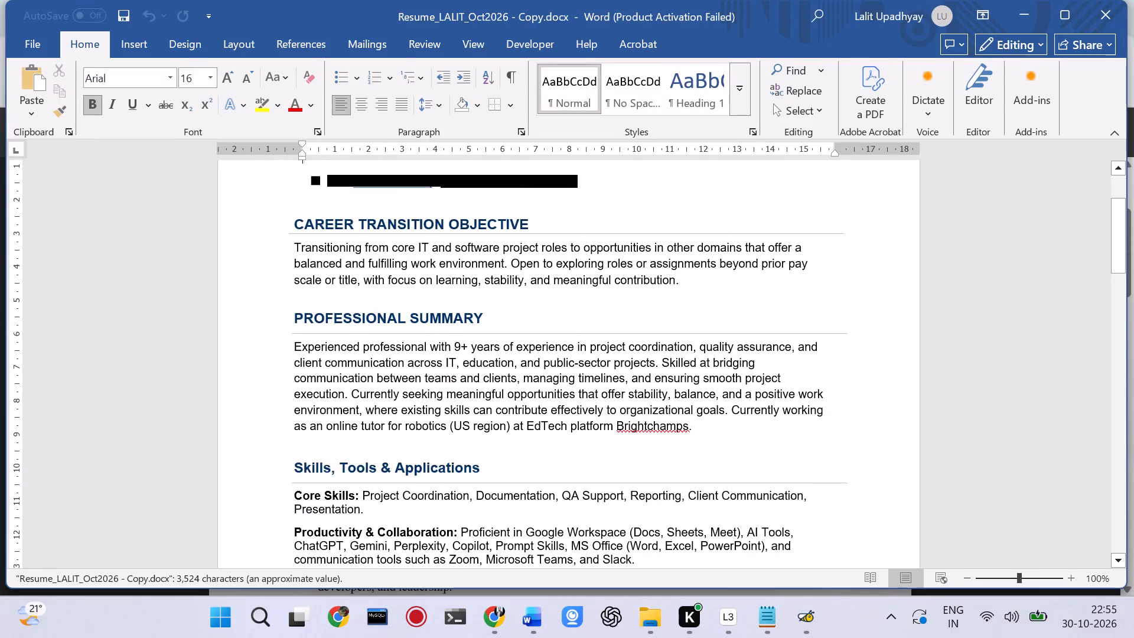
left_click_drag(295, 219, 631, 264)
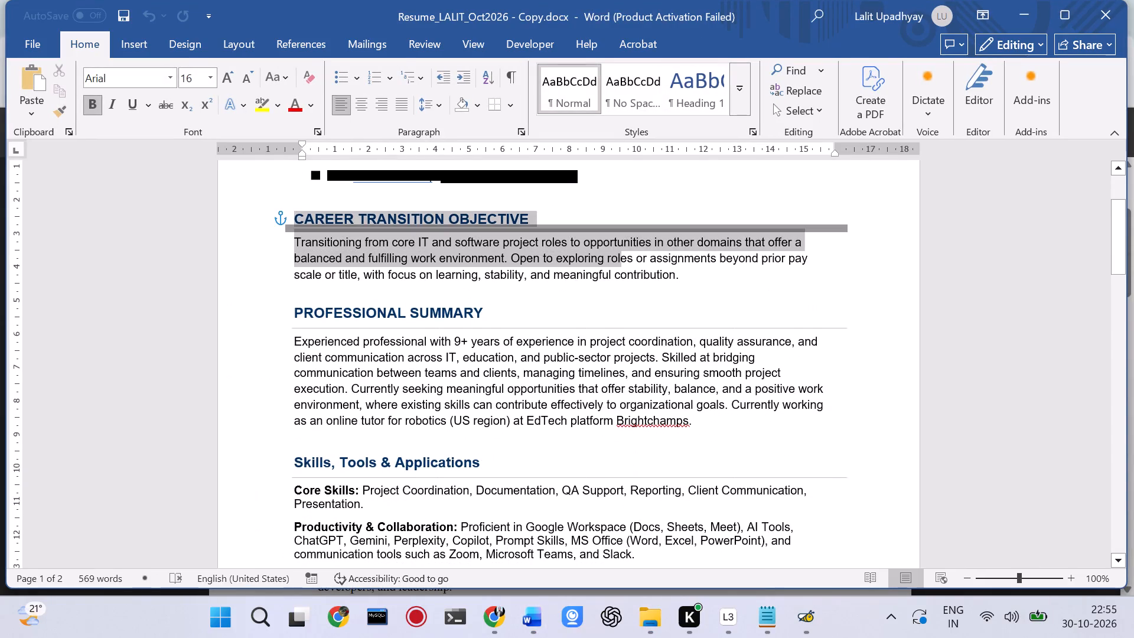
left_click_drag(631, 264, 685, 269)
key("BackSpace")
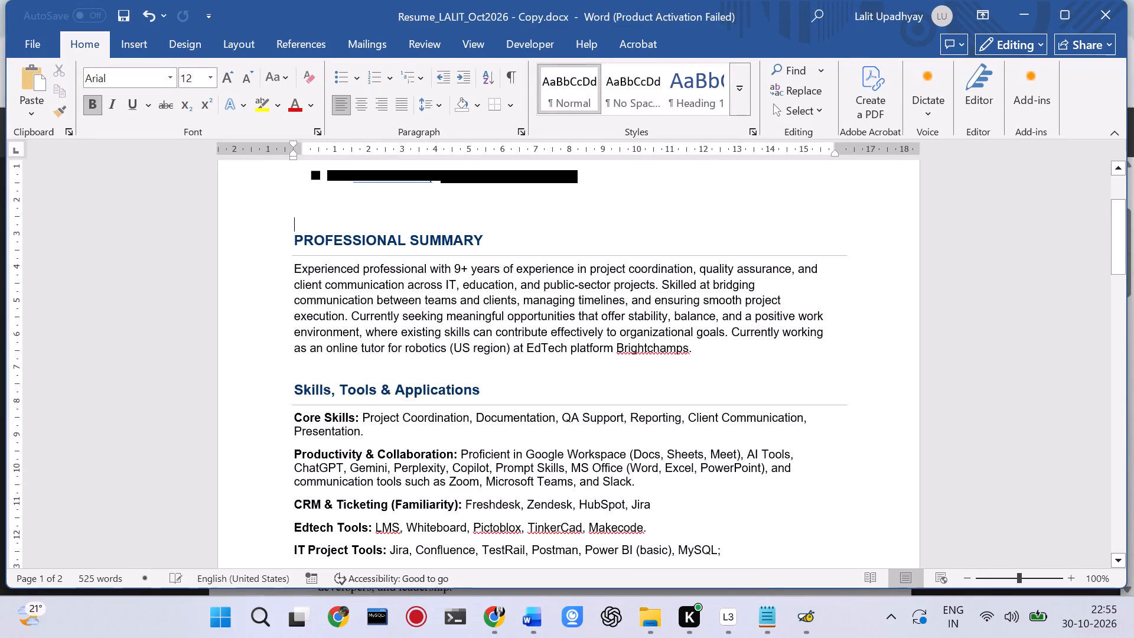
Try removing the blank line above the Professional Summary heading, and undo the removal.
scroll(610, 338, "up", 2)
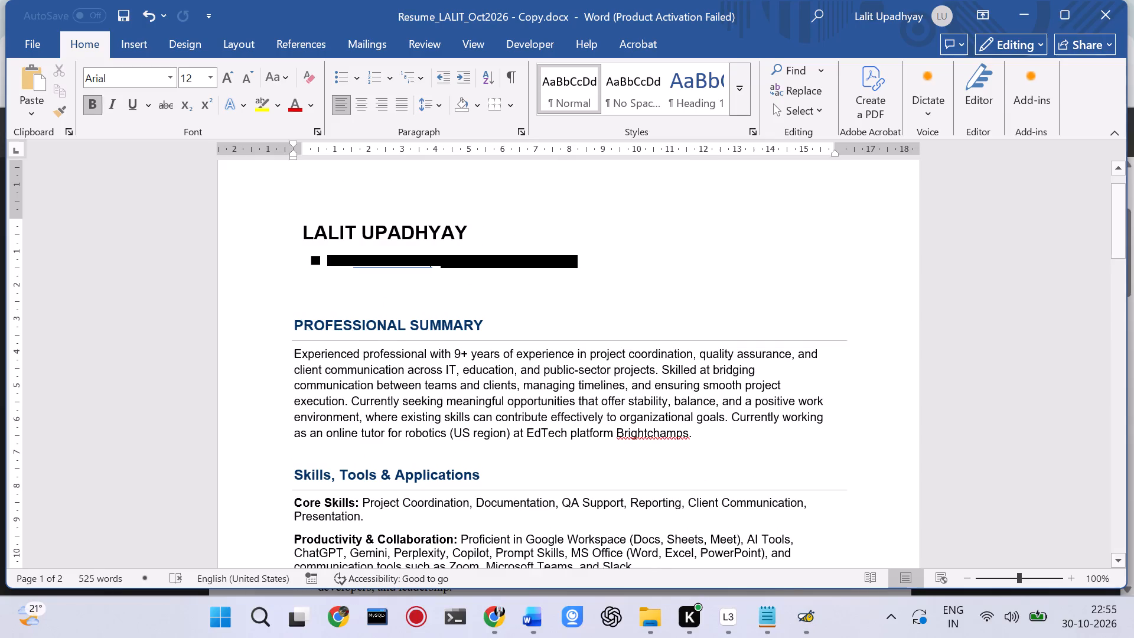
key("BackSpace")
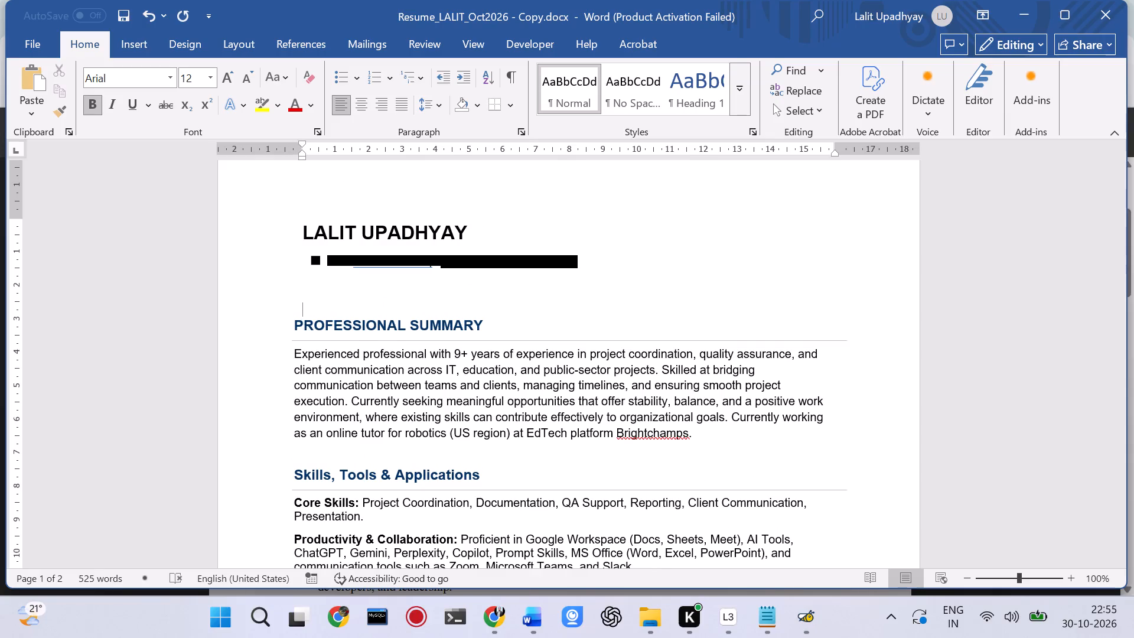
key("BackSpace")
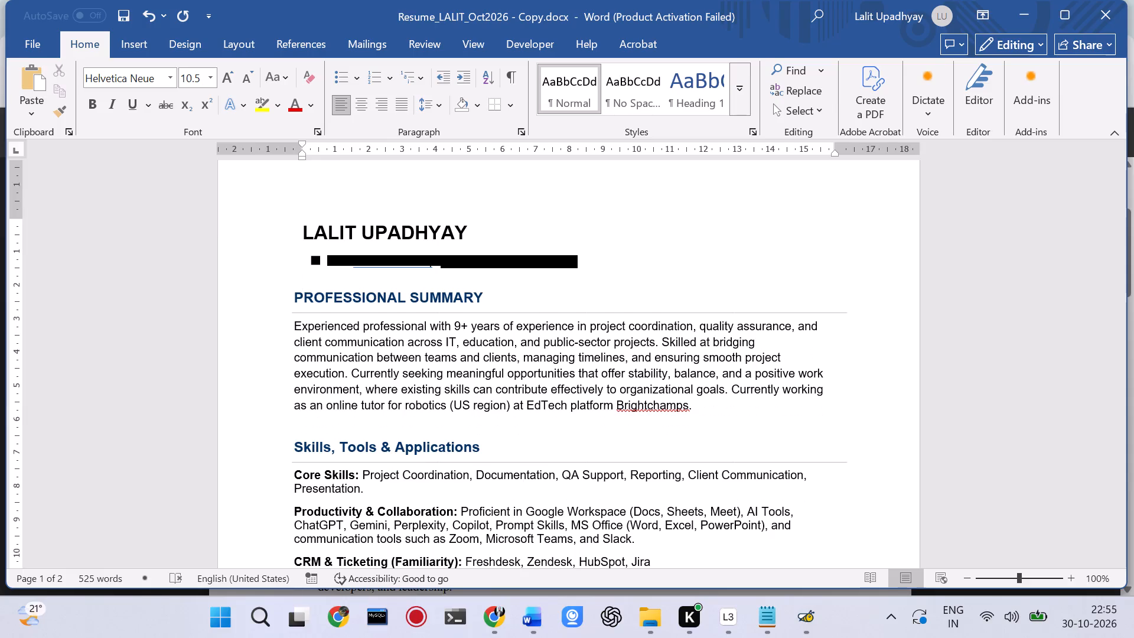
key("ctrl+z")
Make the last sentence of the Professional Summary, about currently working as an online tutor for robotics, bold.
scroll(610, 338, "down", 1)
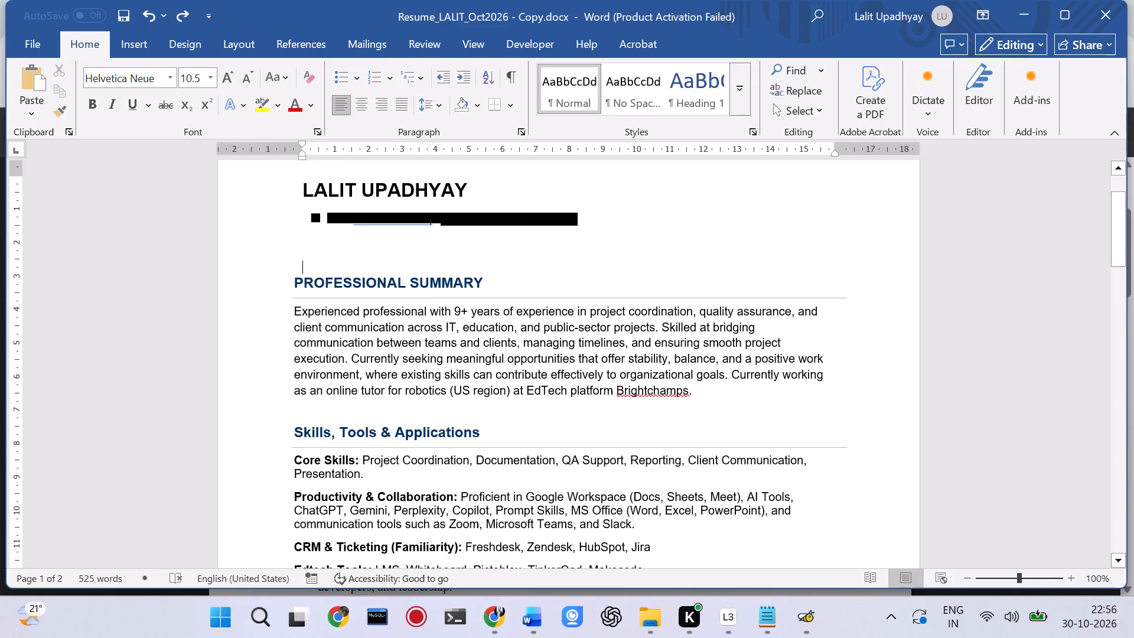
left_click_drag(732, 377, 732, 388)
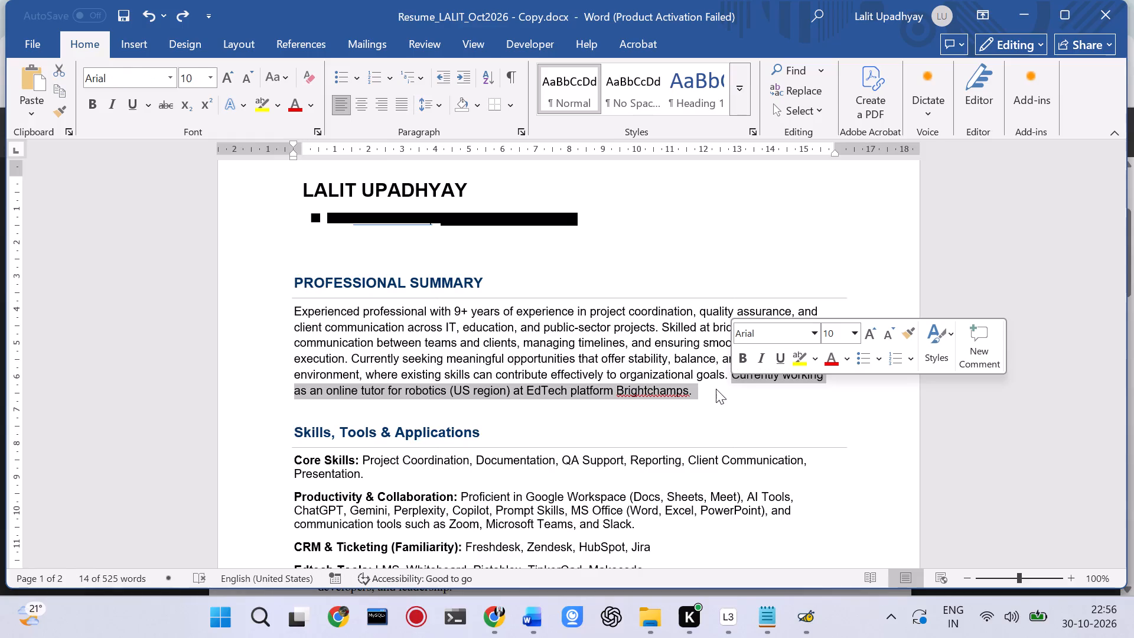
left_click(716, 389)
left_click_drag(735, 377, 739, 393)
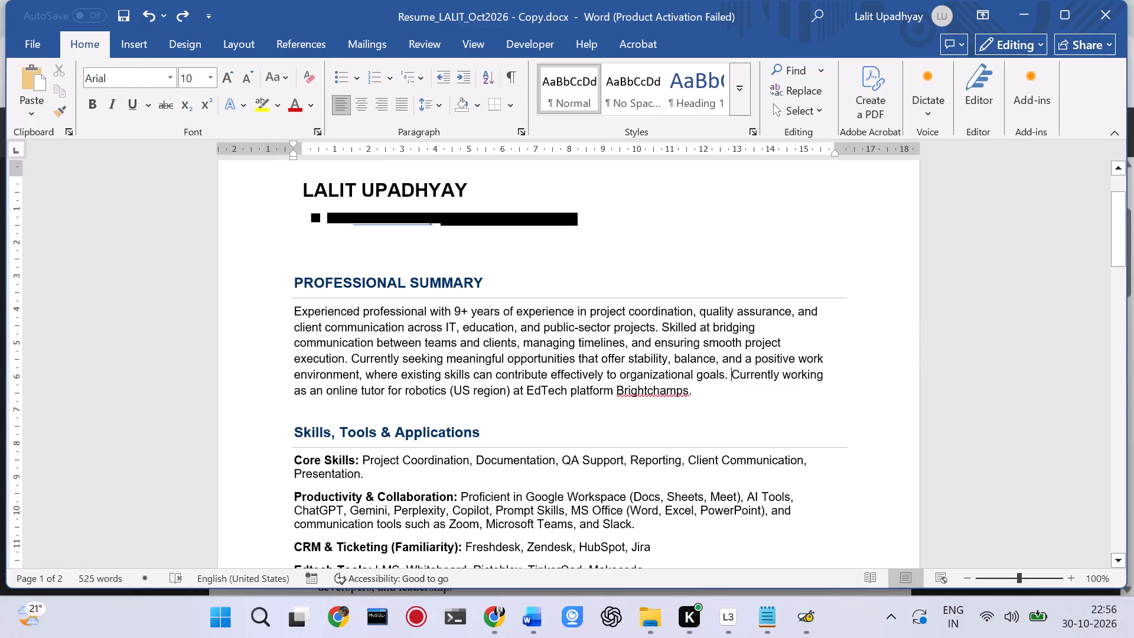
left_click_drag(739, 393, 740, 396)
left_click(748, 364)
left_click(782, 422)
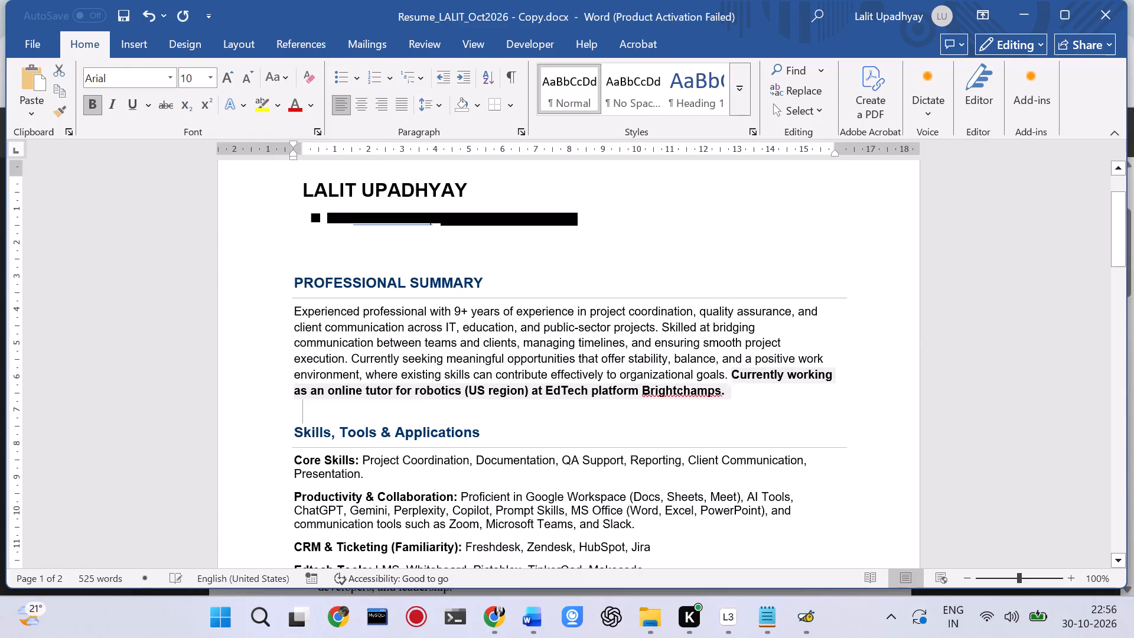
Review the Skills, Tools & Applications and Experience sections of the resume for content and spacing to adjust.
scroll(781, 421, "down", 5)
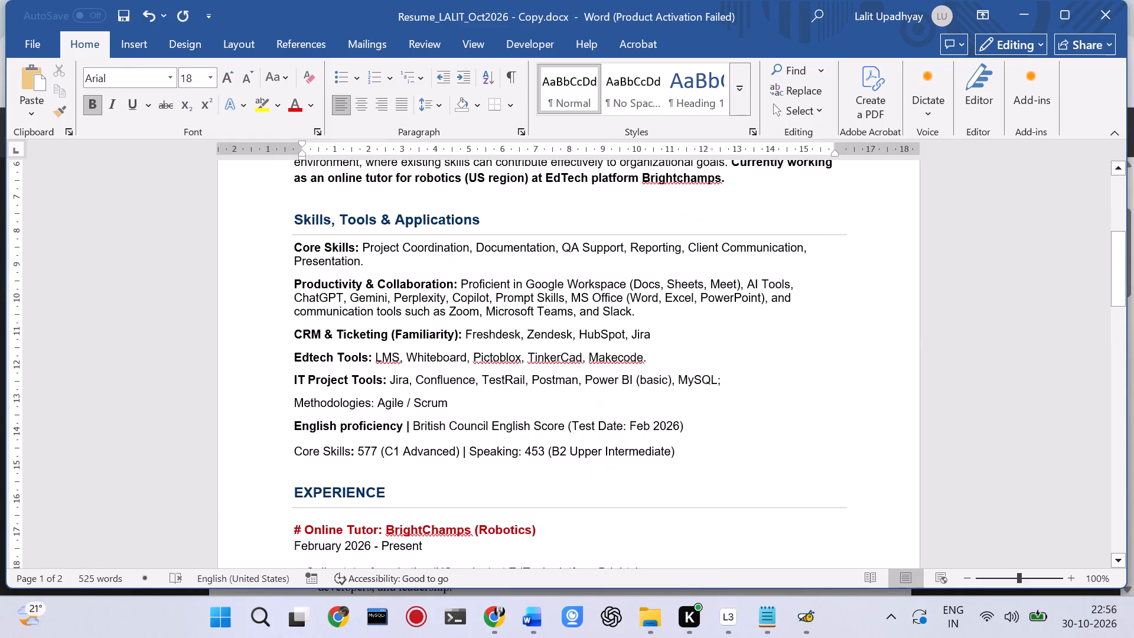
scroll(781, 421, "down", 4)
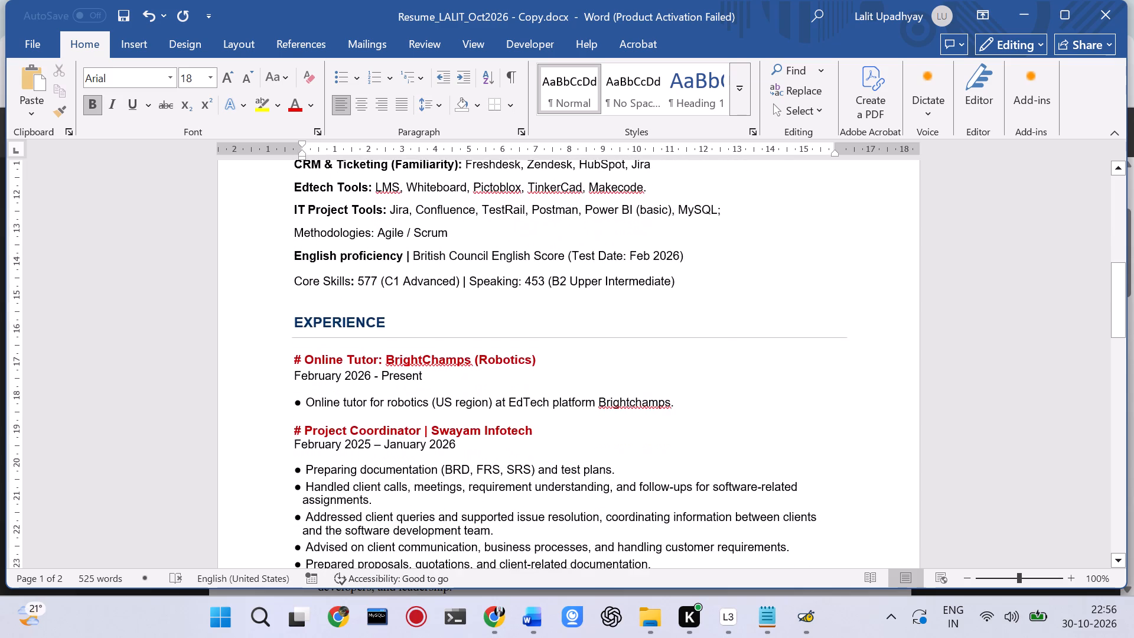
scroll(781, 421, "down", 2)
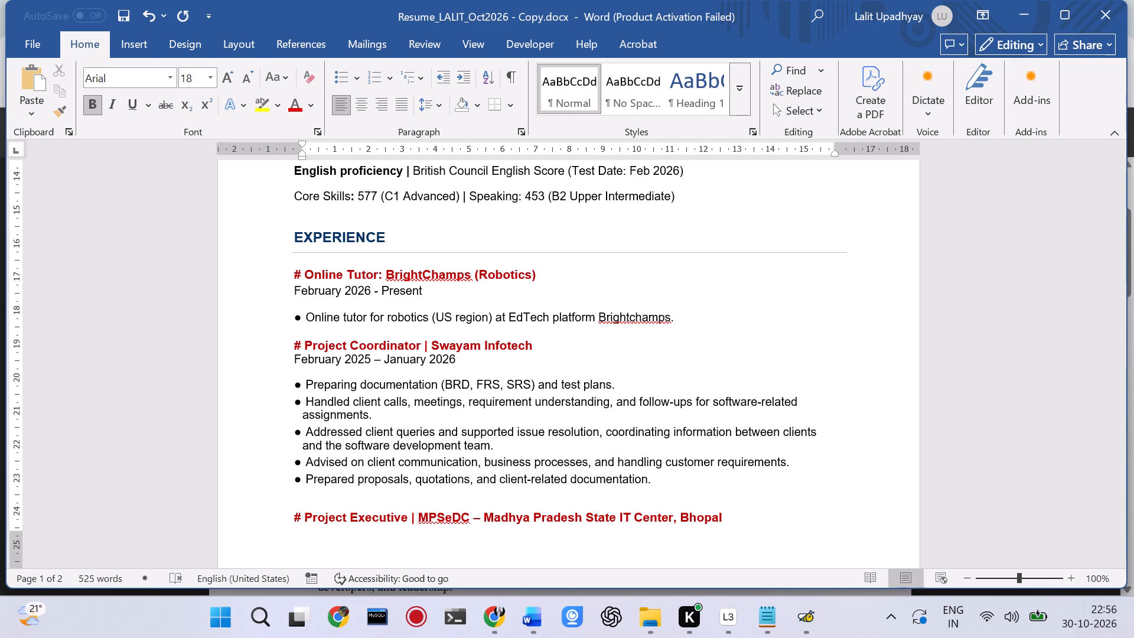
scroll(781, 421, "up", 3)
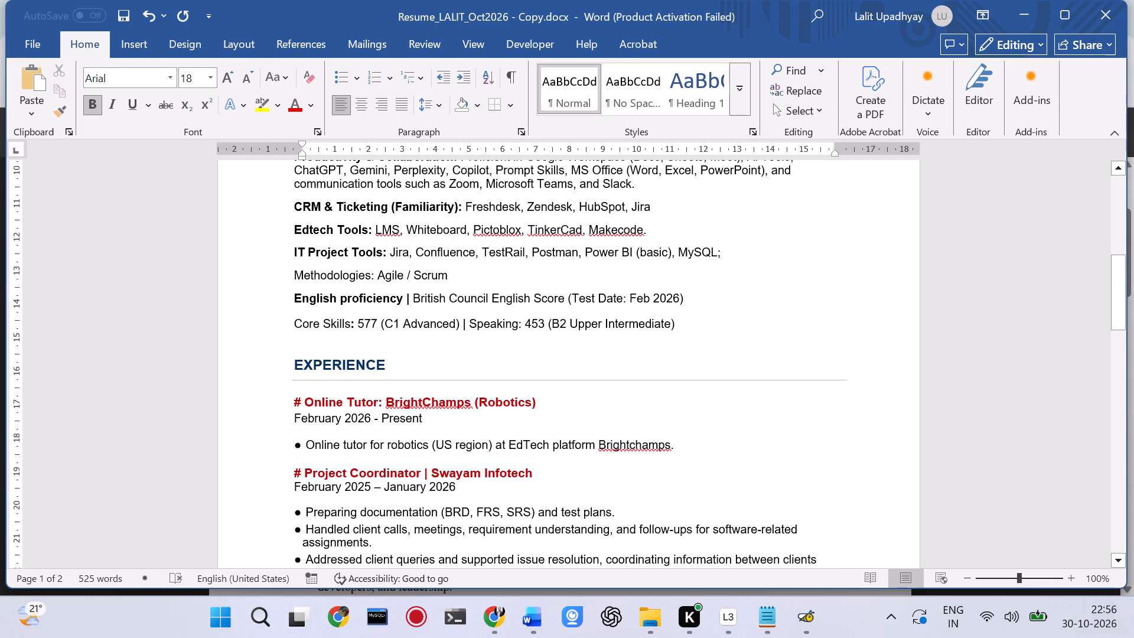
scroll(781, 421, "up", 3)
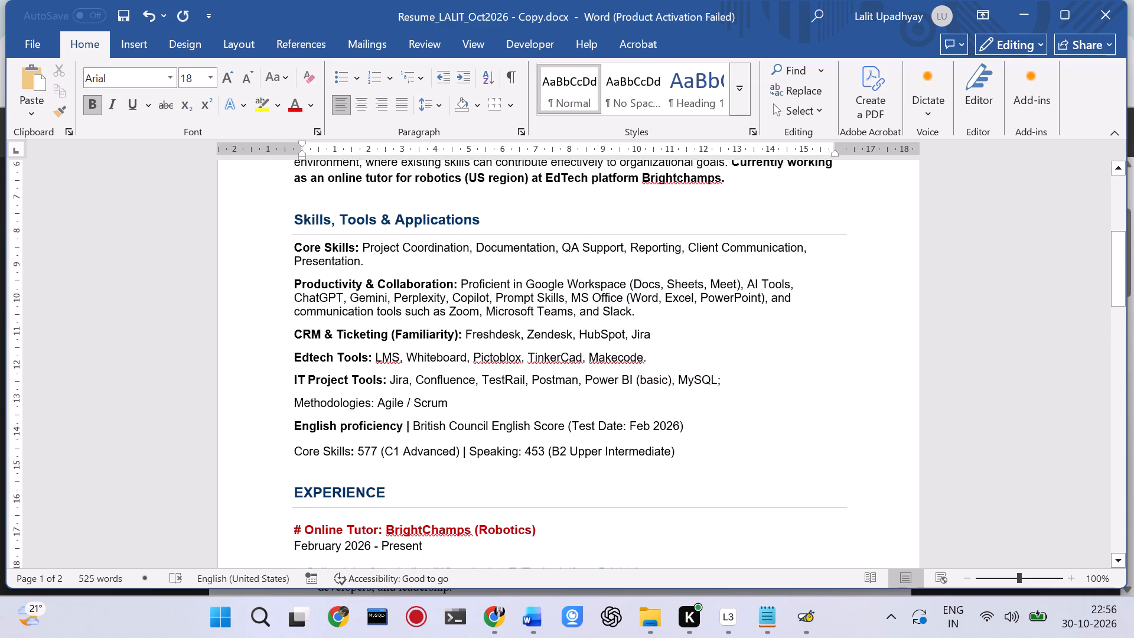
scroll(781, 421, "up", 1)
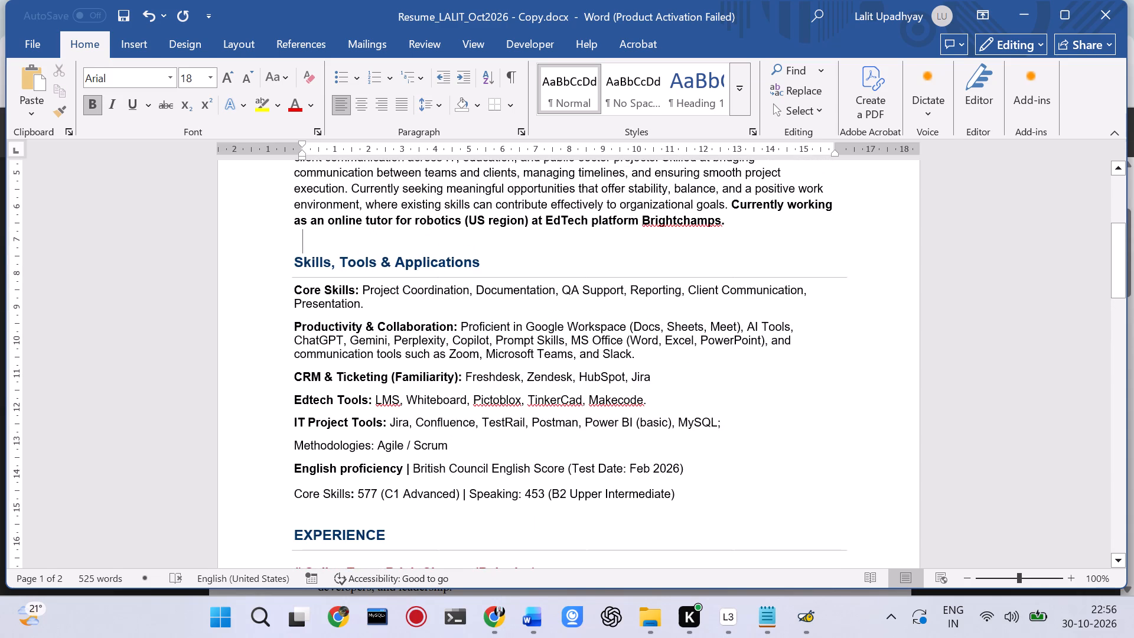
left_click_drag(637, 355, 466, 329)
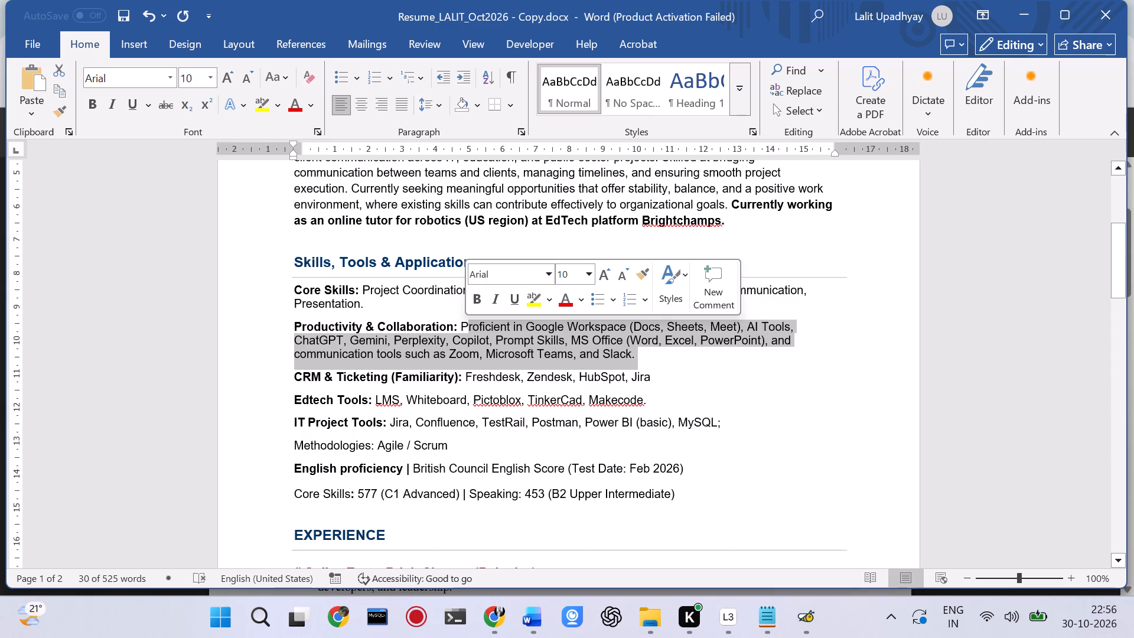
left_click(466, 329)
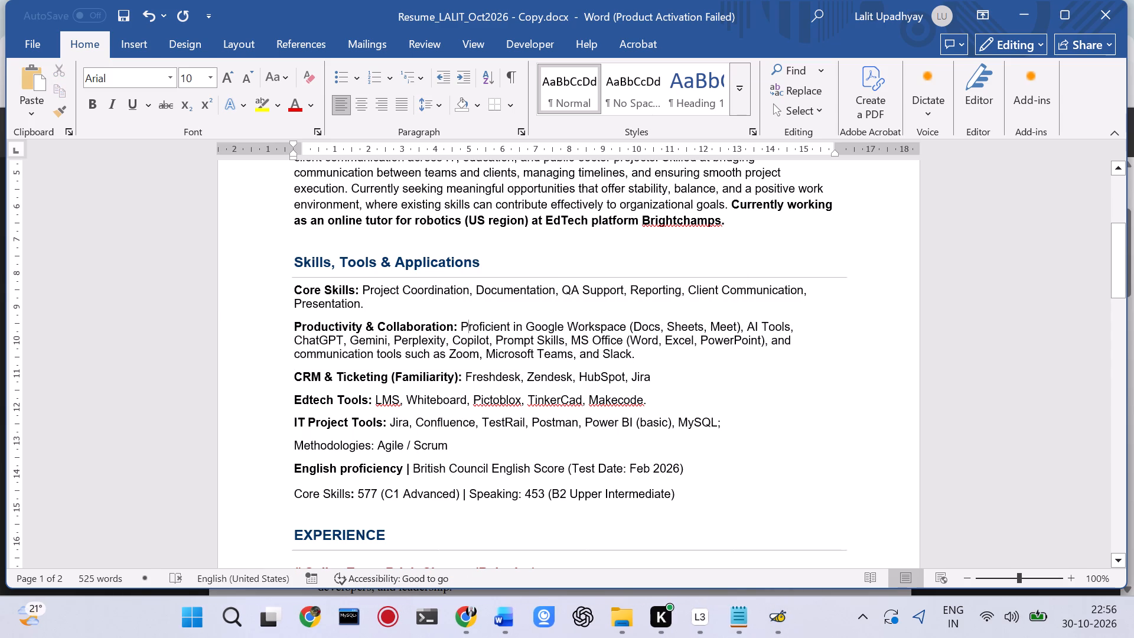
left_click_drag(676, 497, 553, 489)
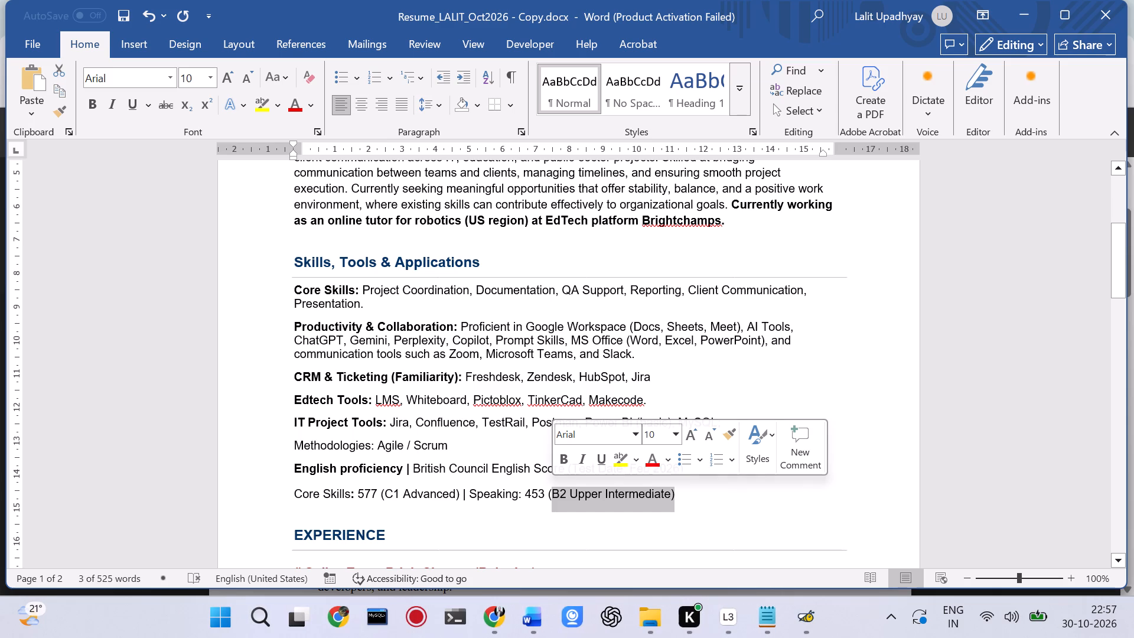
left_click(530, 492)
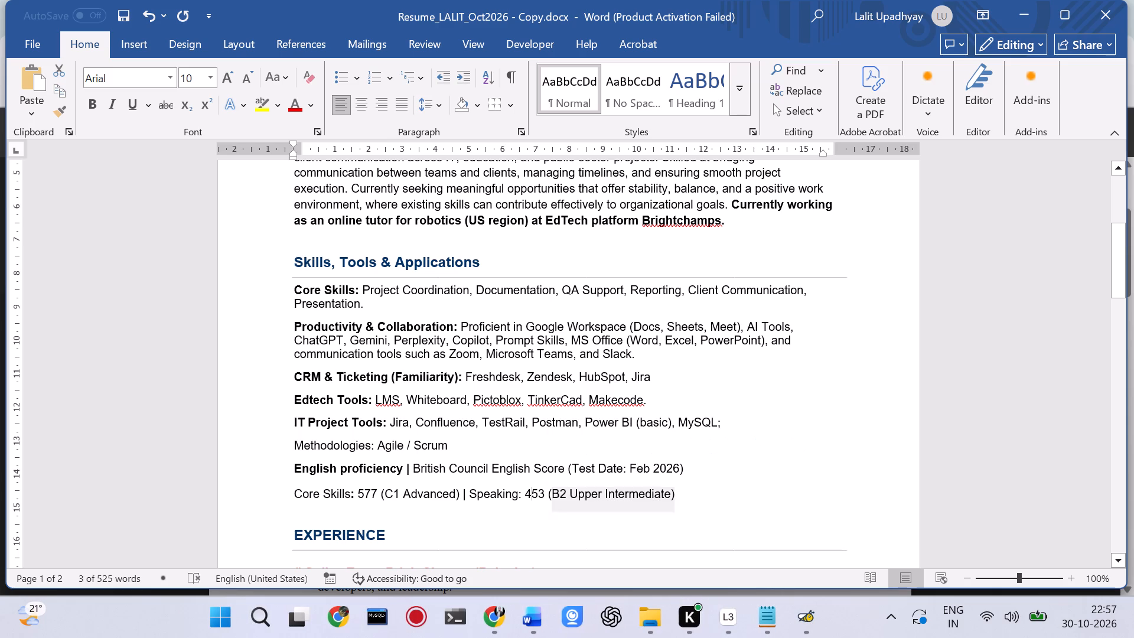
left_click_drag(685, 468, 497, 466)
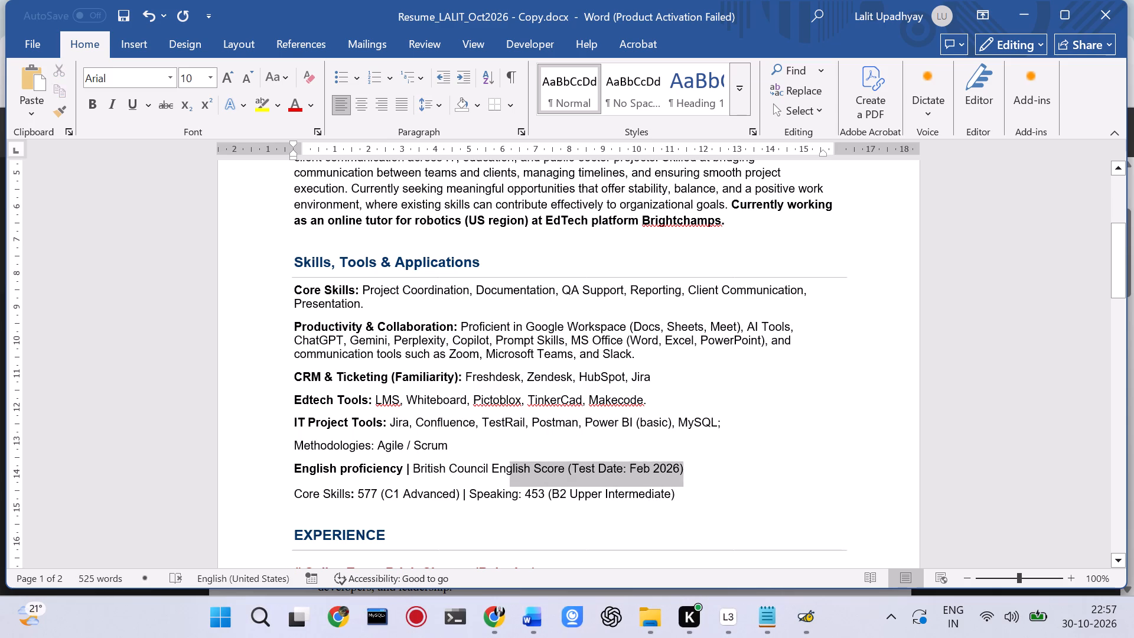
left_click_drag(497, 466, 467, 468)
left_click(402, 451)
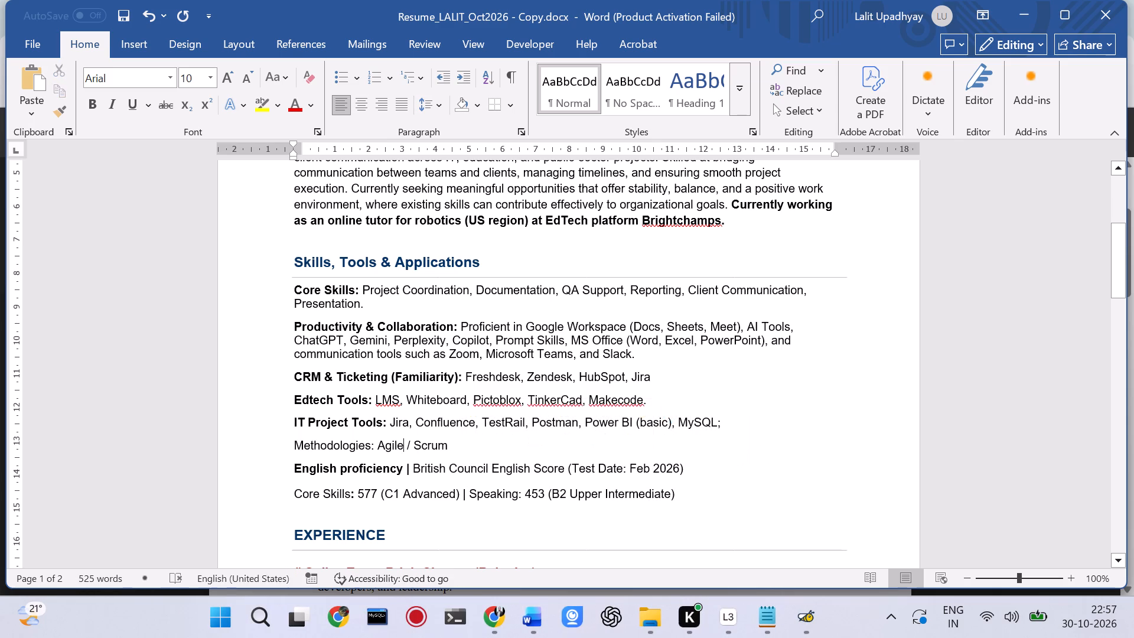
Select the lines from CRM & Ticketing through the English Core Skills scores and open the line and paragraph spacing choices.
left_click_drag(674, 494, 409, 456)
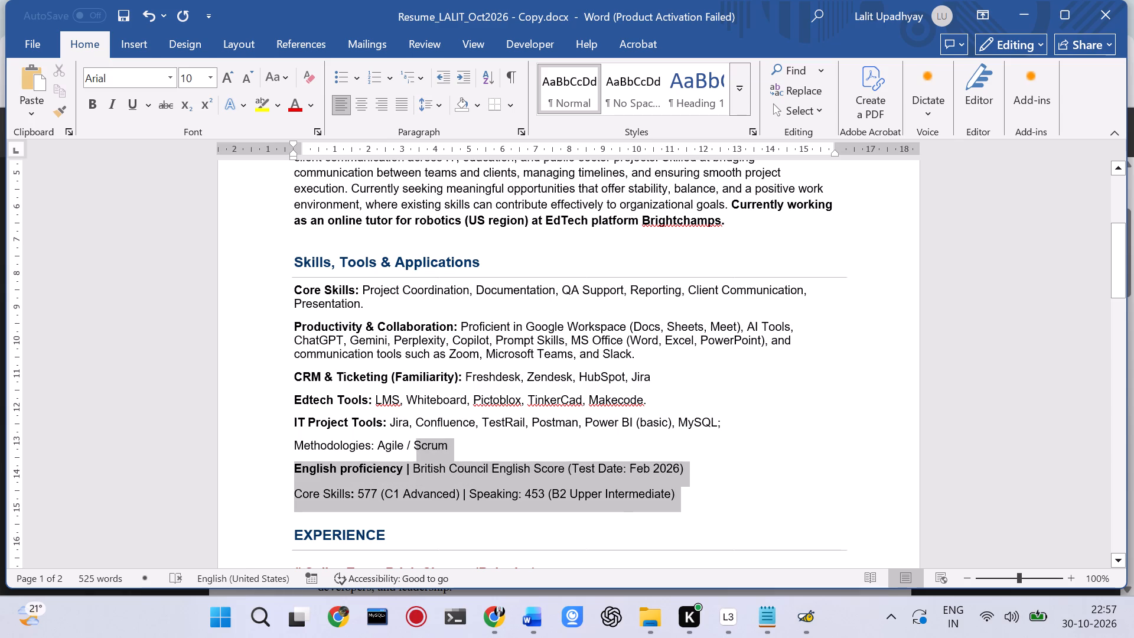
left_click_drag(409, 456, 400, 457)
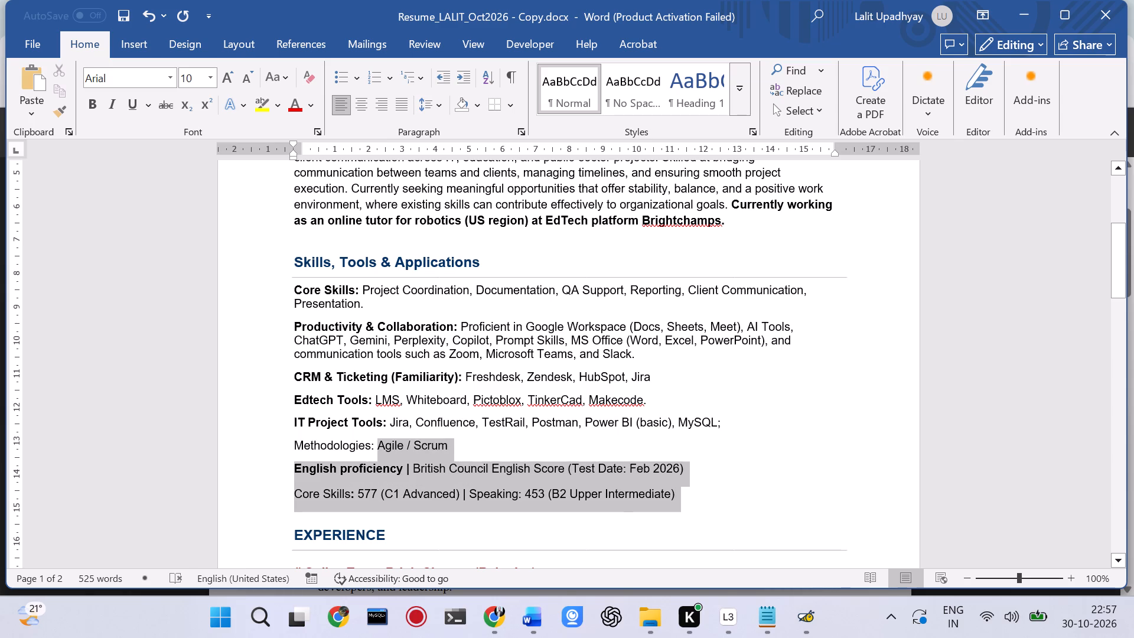
left_click_drag(400, 457, 295, 382)
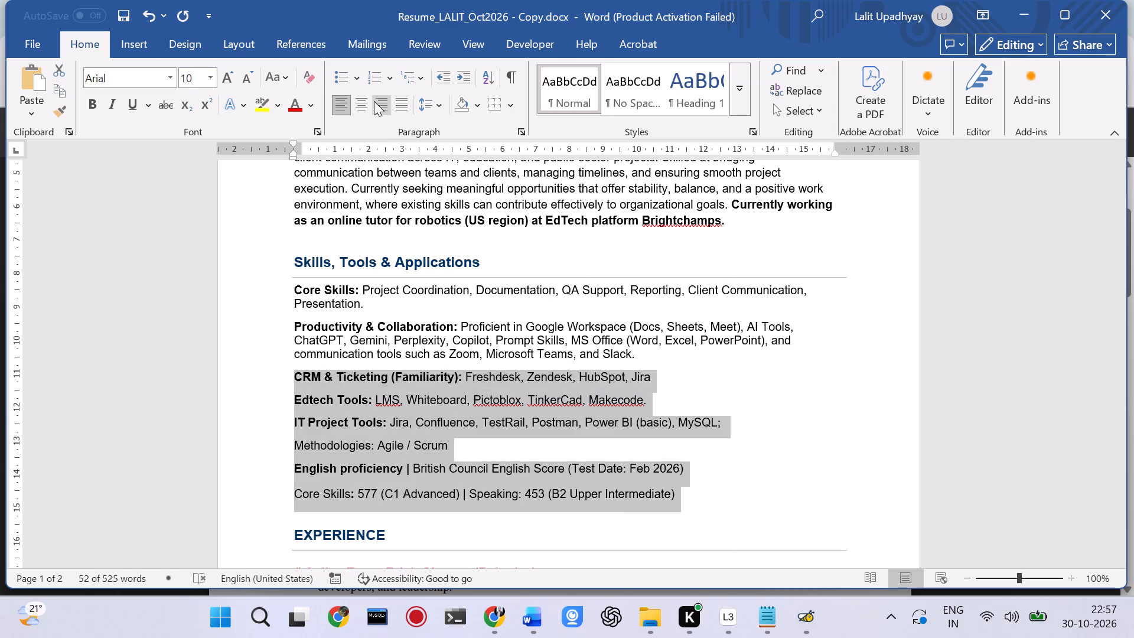
left_click(440, 109)
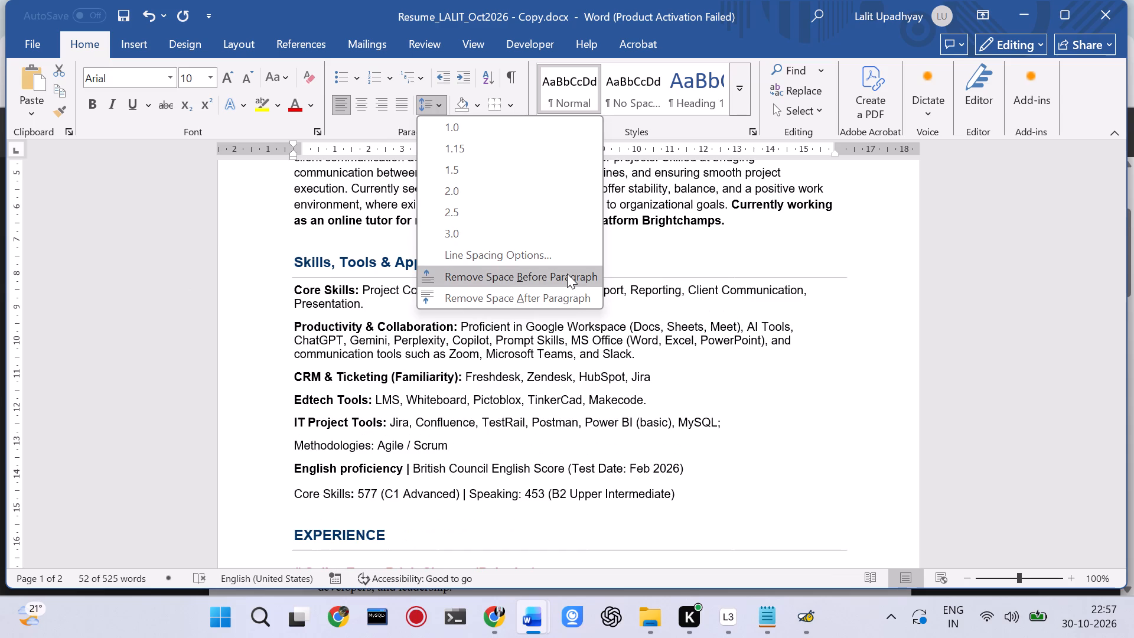
left_click(442, 108)
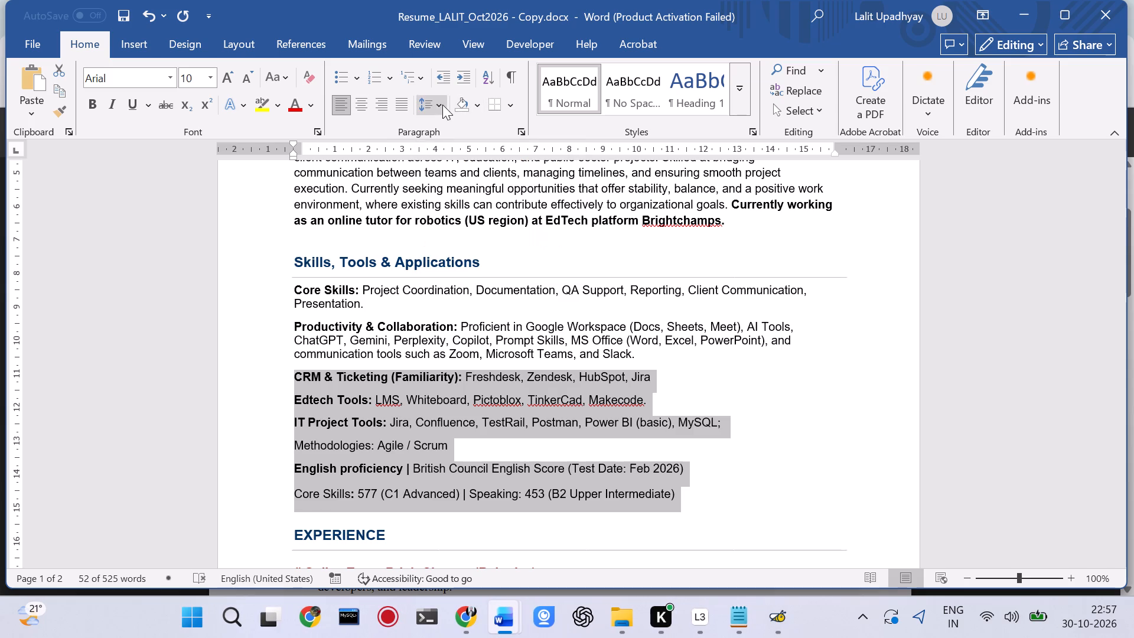
left_click(441, 104)
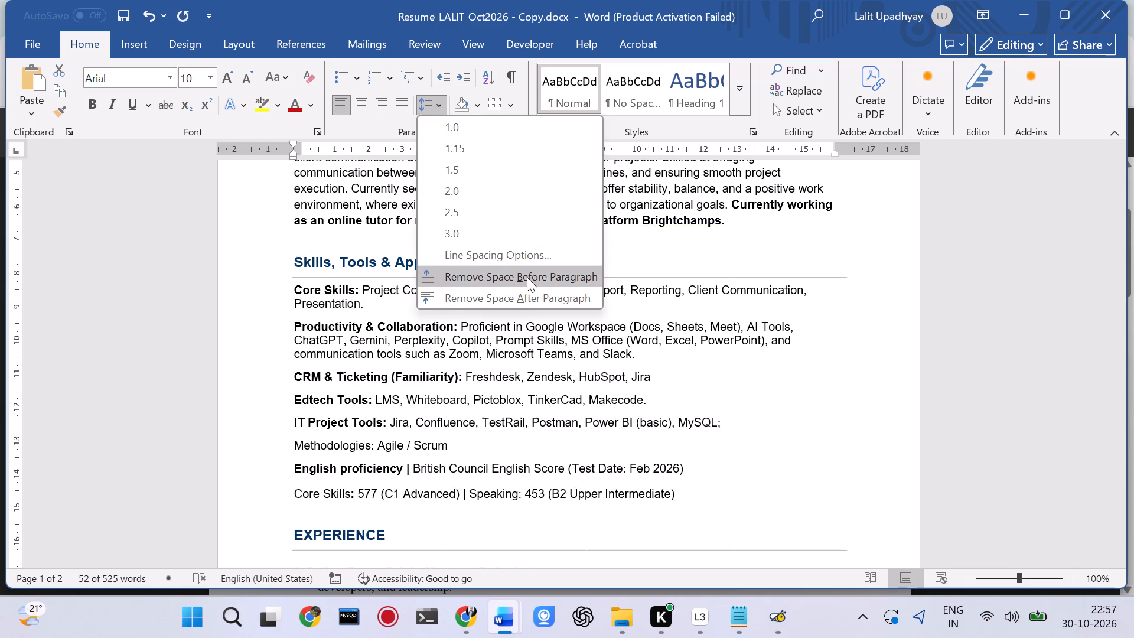
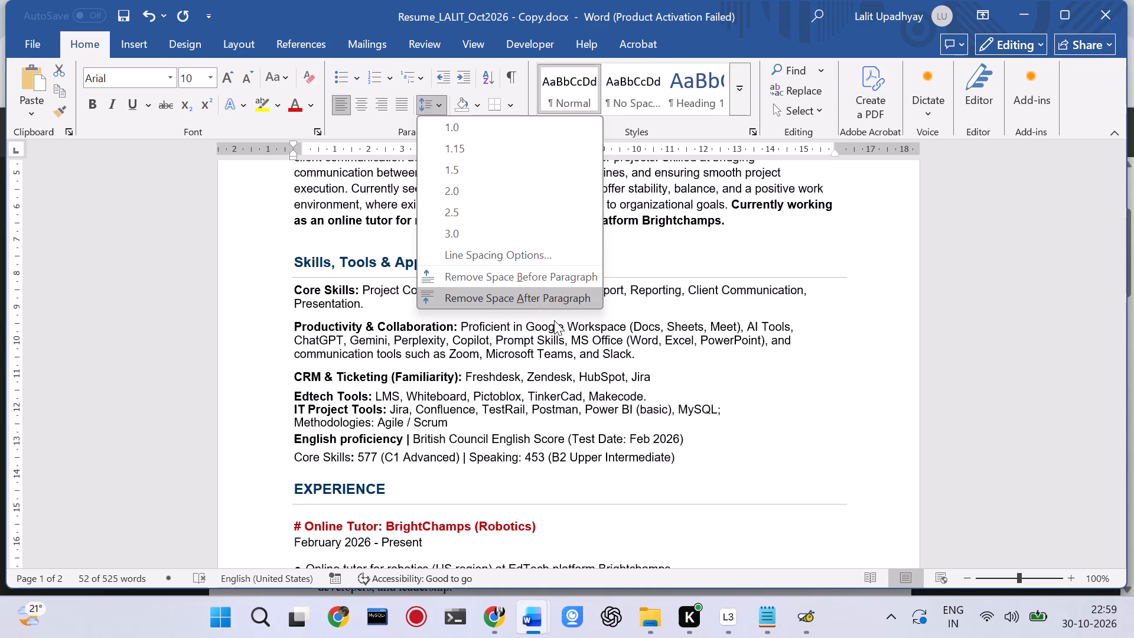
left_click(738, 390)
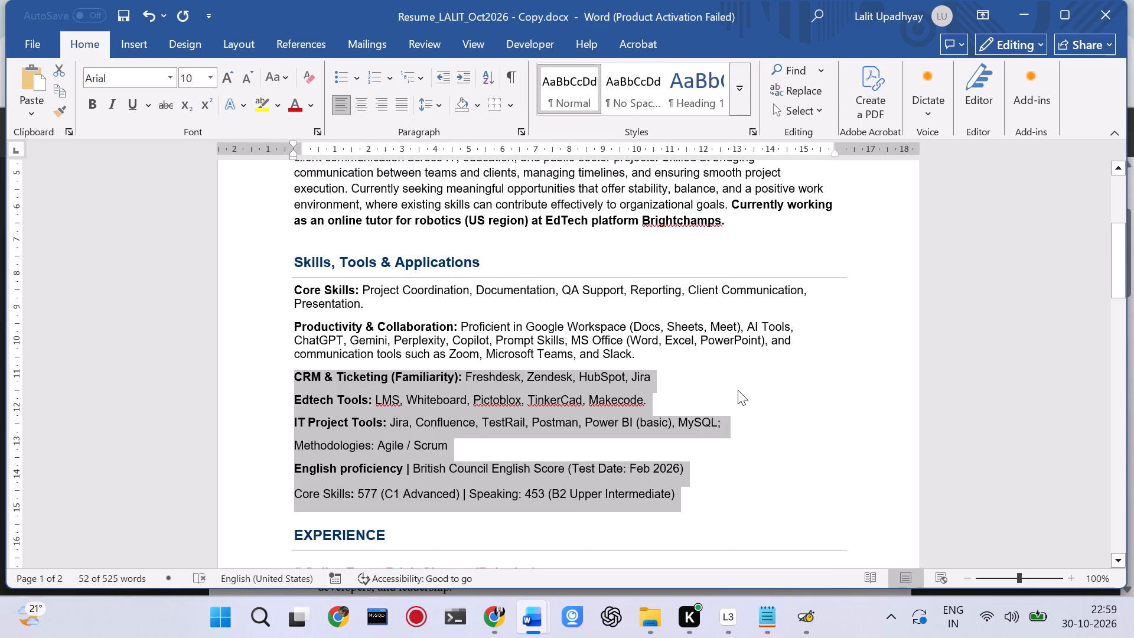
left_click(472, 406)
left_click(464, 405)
Move the IT Project Tools and Methodologies lines to directly below the Productivity & Collaboration paragraph, leaving no blank line after them.
left_click(318, 447)
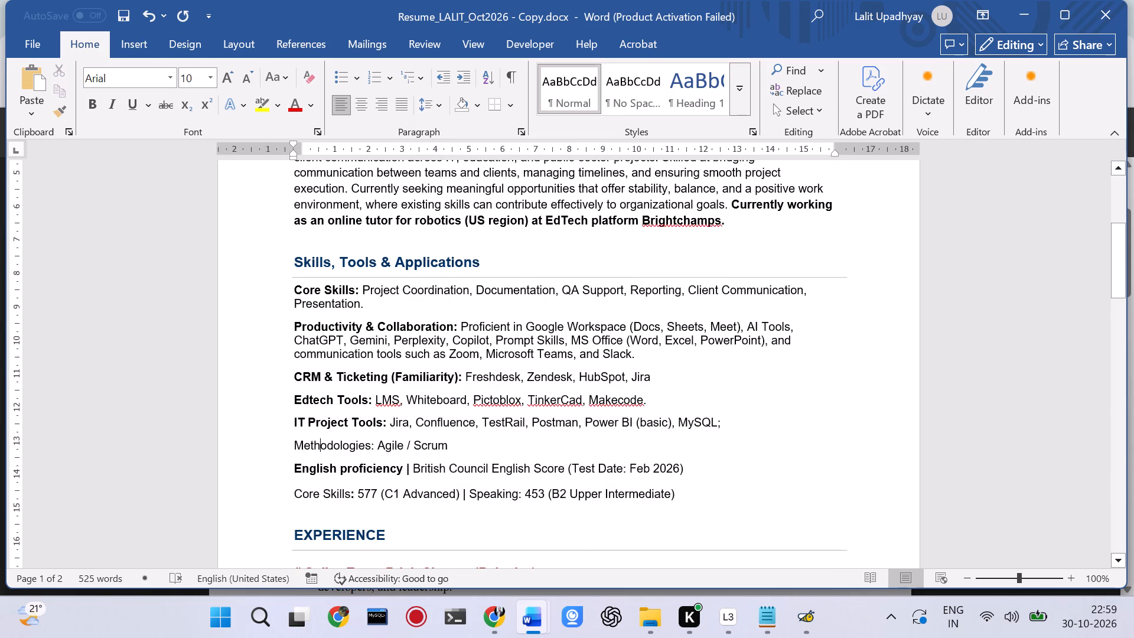
left_click_drag(447, 450, 295, 424)
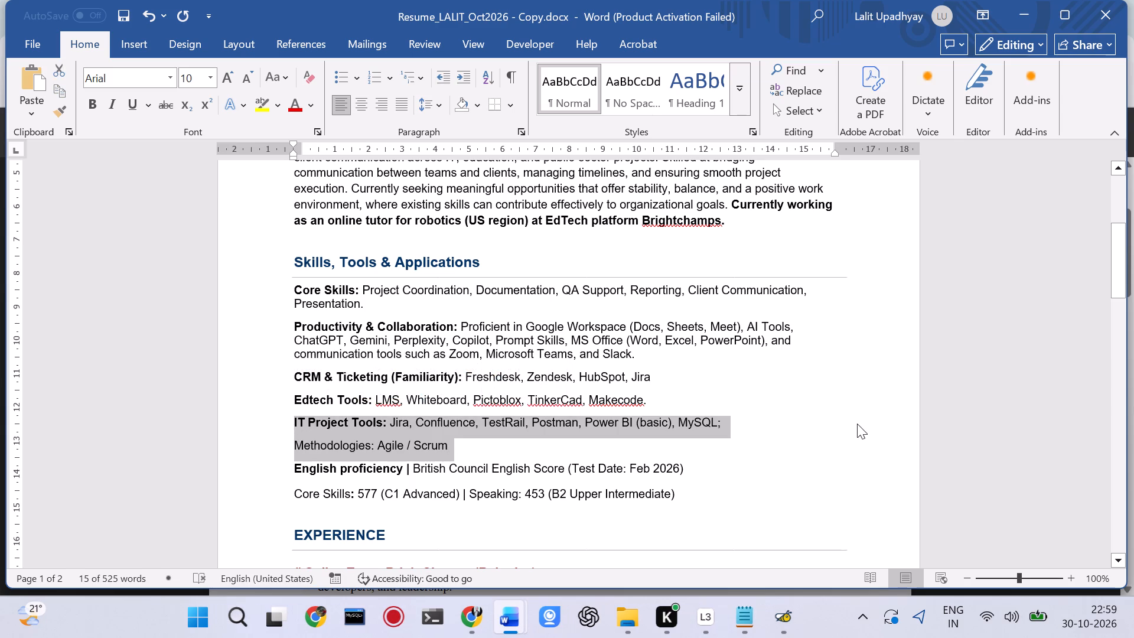
key("ctrl+x")
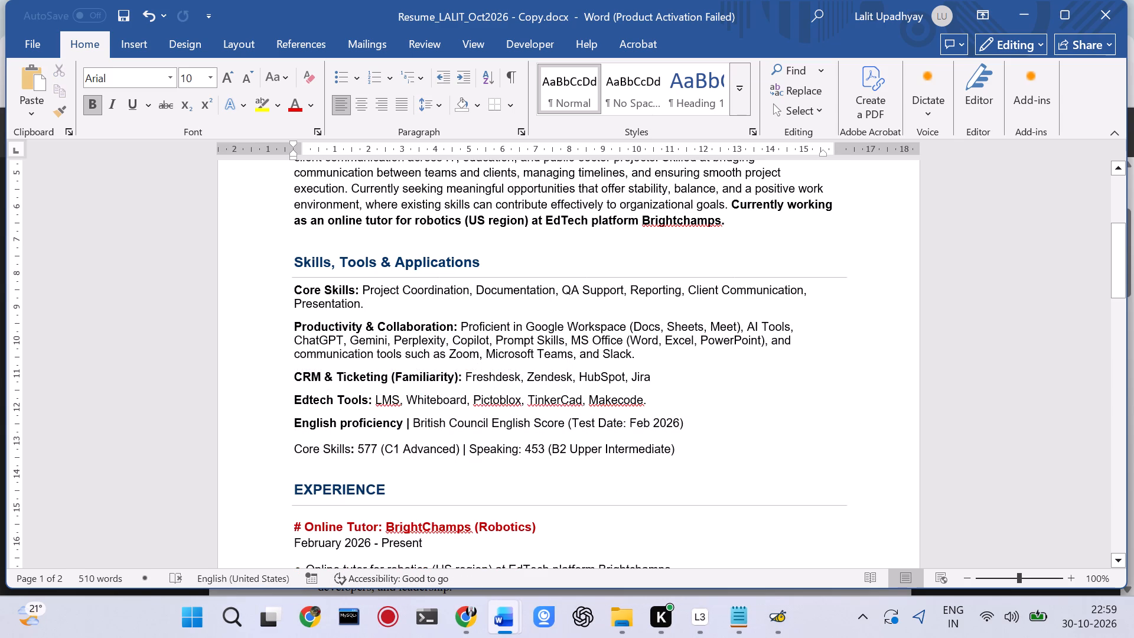
left_click(672, 351)
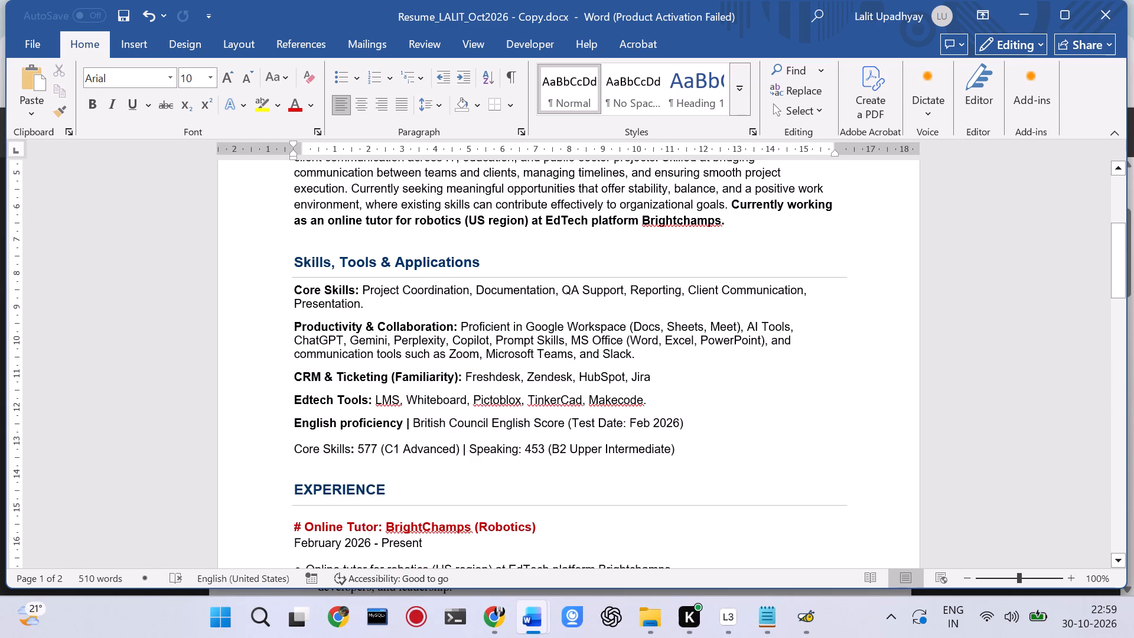
key("Return")
key("ctrl+v")
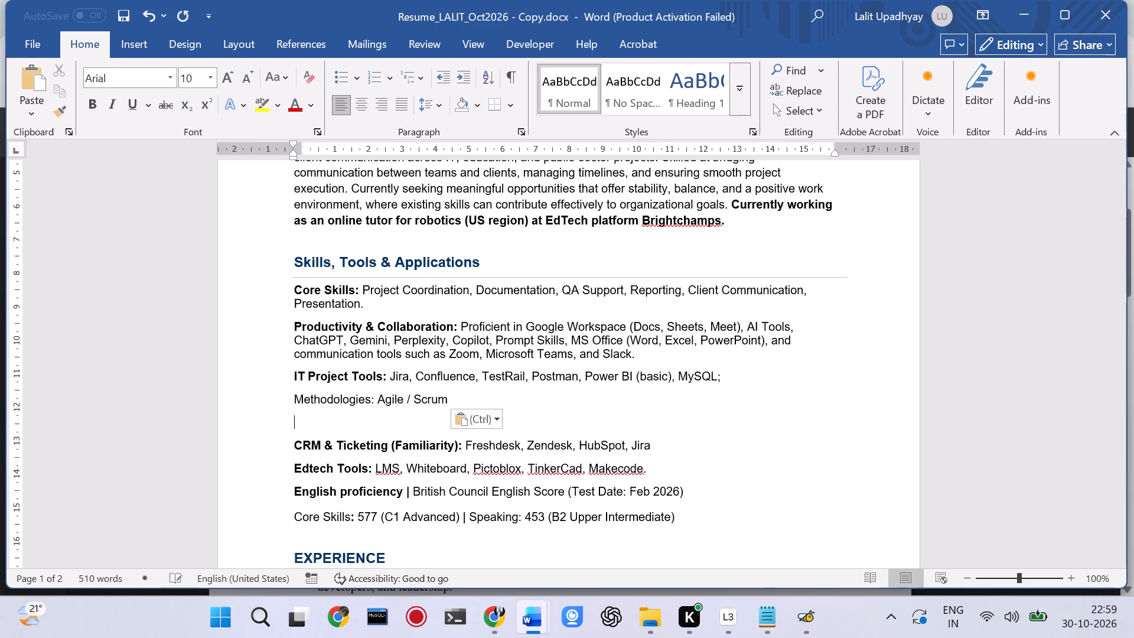
key("BackSpace")
key("BackSpace")
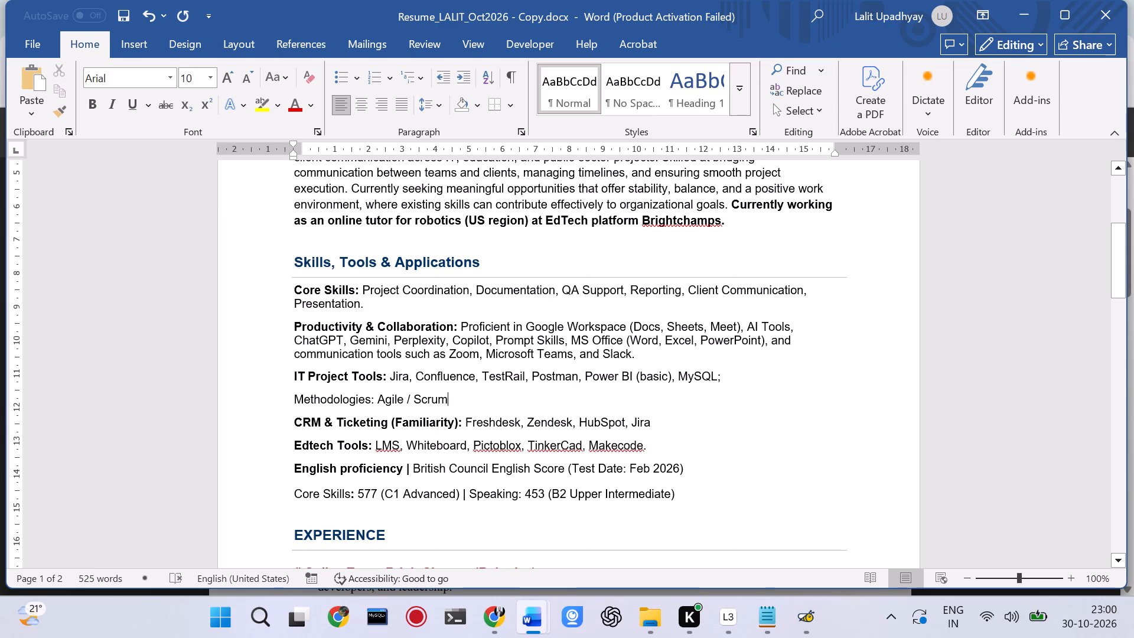
Delete the semicolon after MySQL at the end of the IT Project Tools line.
left_click(721, 380)
key("BackSpace")
Remove the space after paragraph from the lines running from CRM & Ticketing through the English Core Skills scores.
left_click_drag(687, 494, 295, 452)
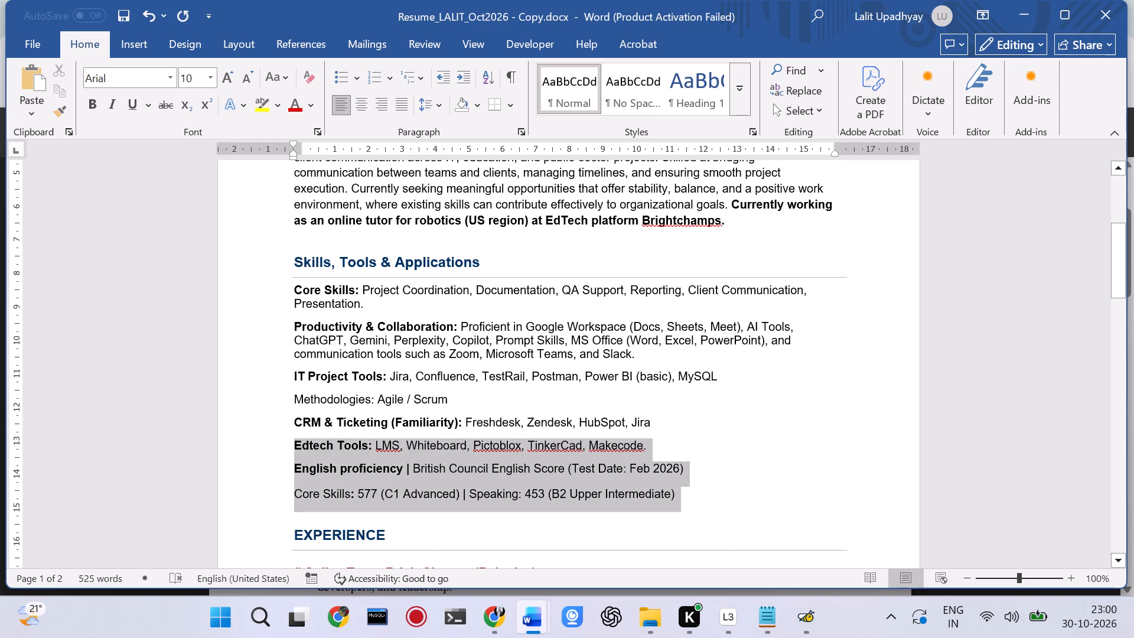
left_click_drag(295, 452, 294, 433)
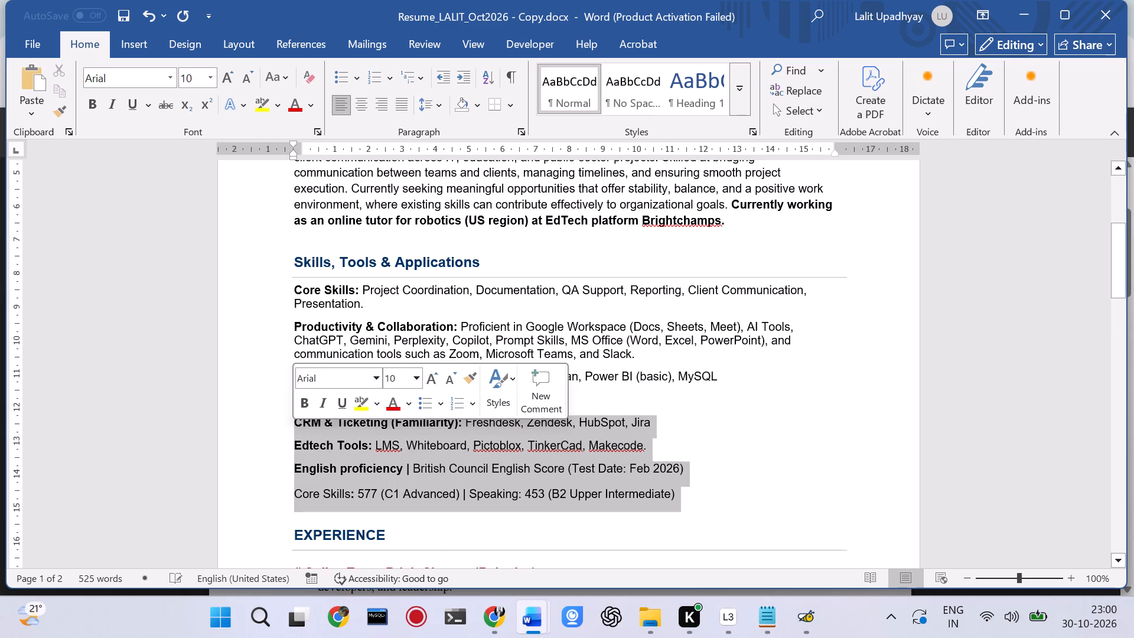
left_click(441, 108)
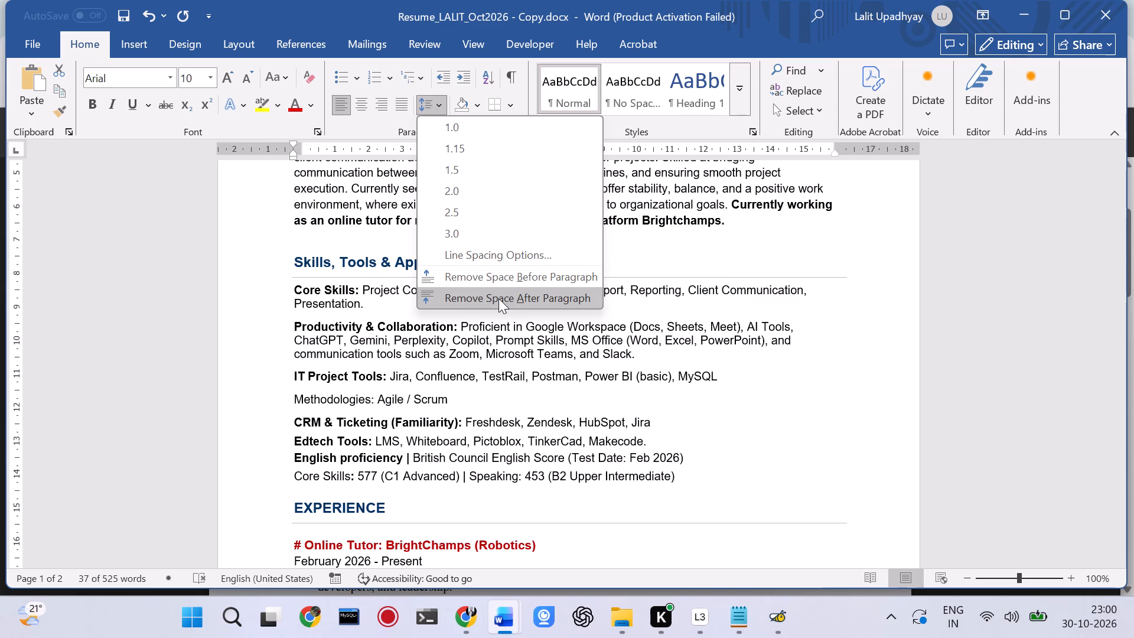
left_click(498, 298)
left_click(632, 394)
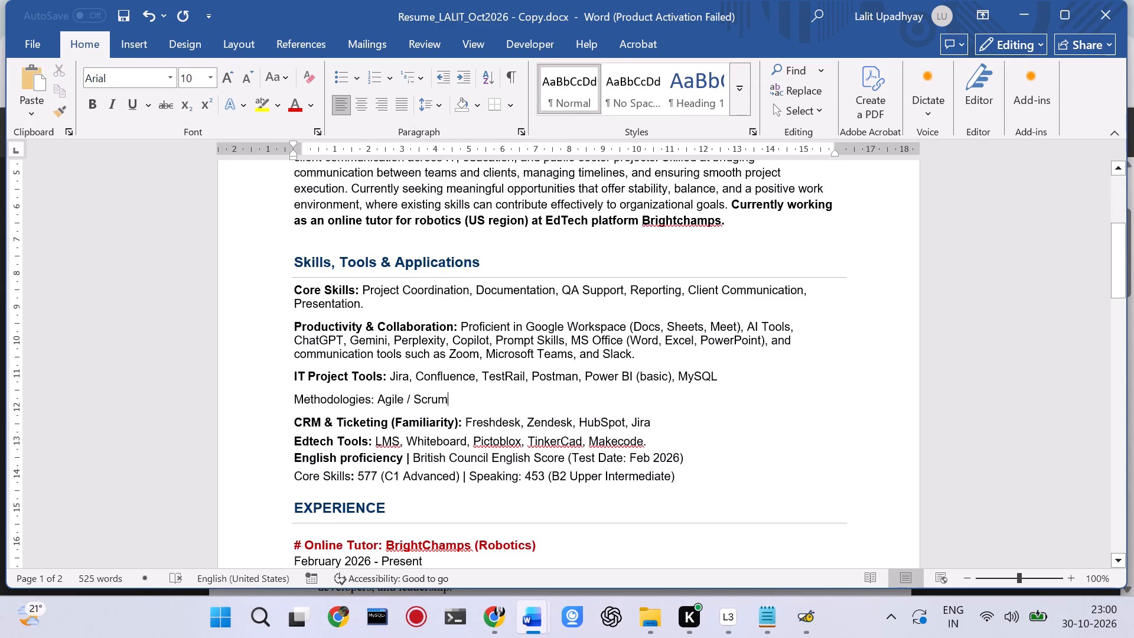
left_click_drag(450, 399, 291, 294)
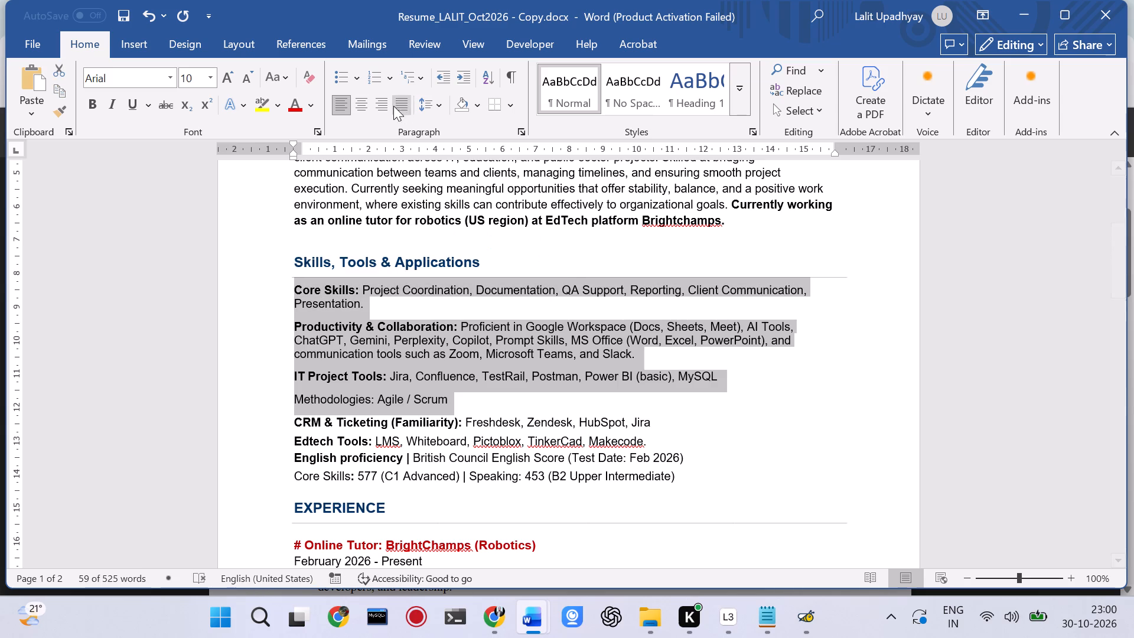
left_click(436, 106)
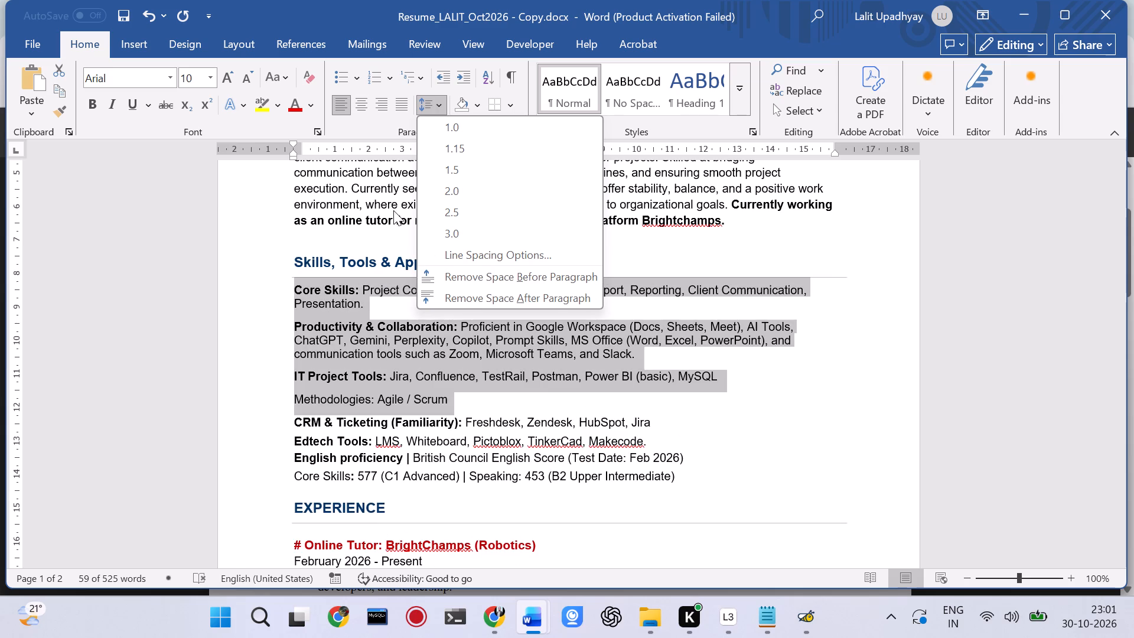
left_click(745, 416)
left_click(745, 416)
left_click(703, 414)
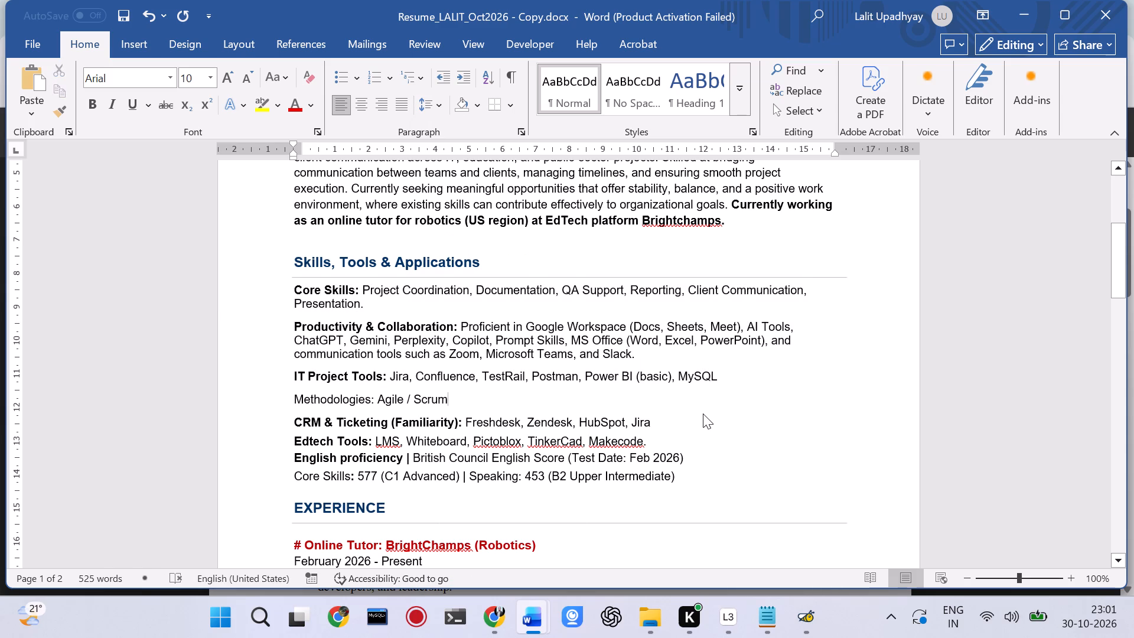
Review the Experience section of the resume, from the Online Tutor entry to the Project Executive entry.
scroll(703, 414, "down", 6)
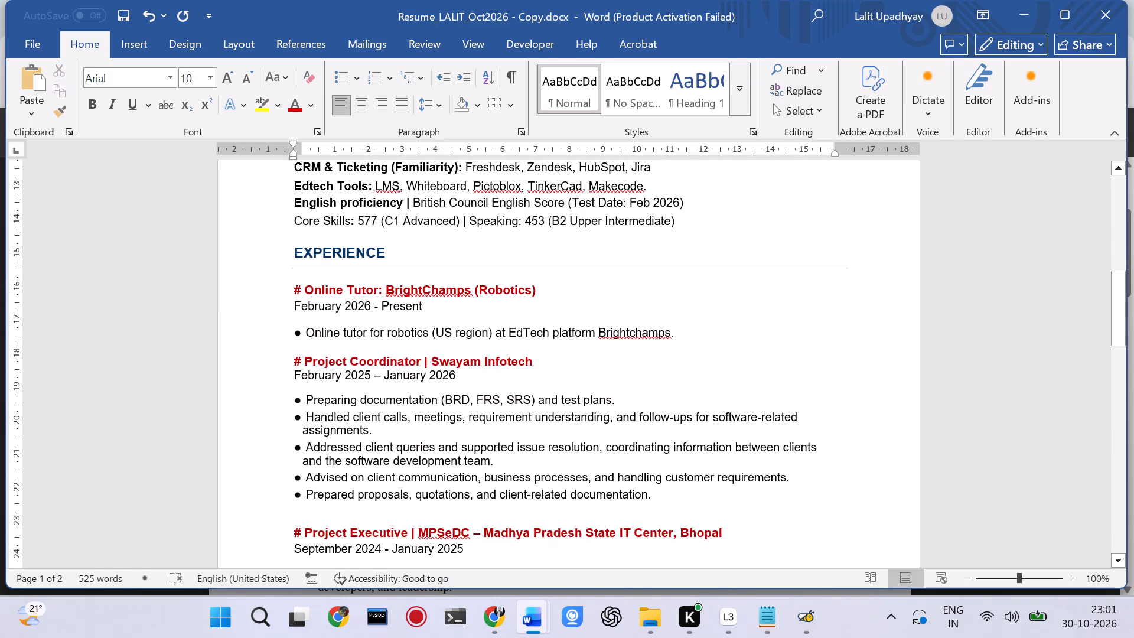
scroll(703, 414, "down", 2)
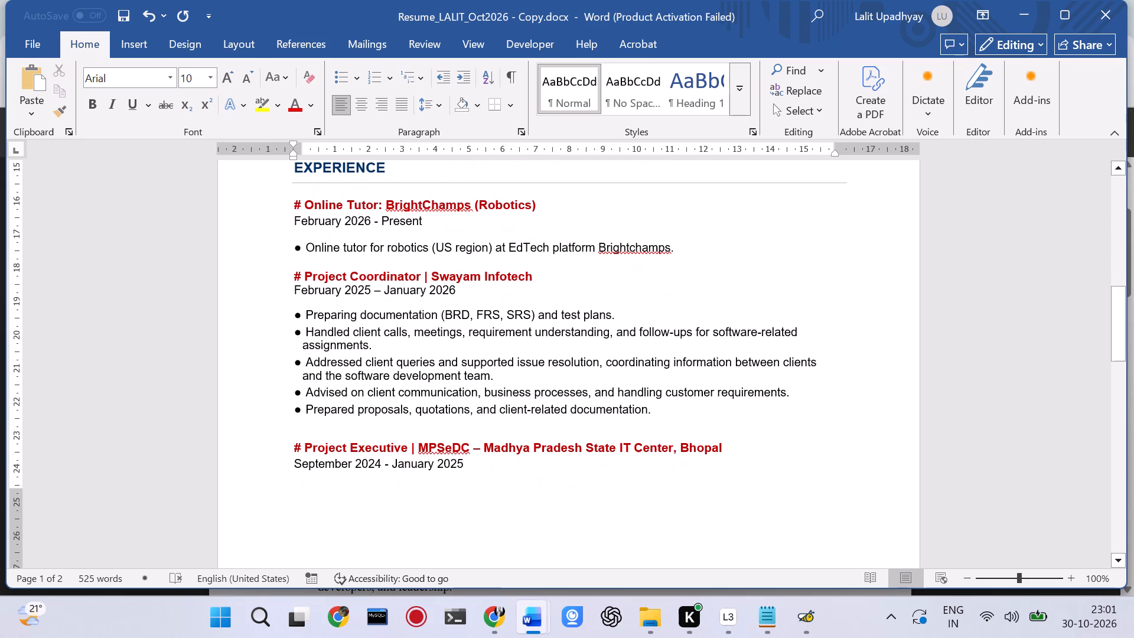
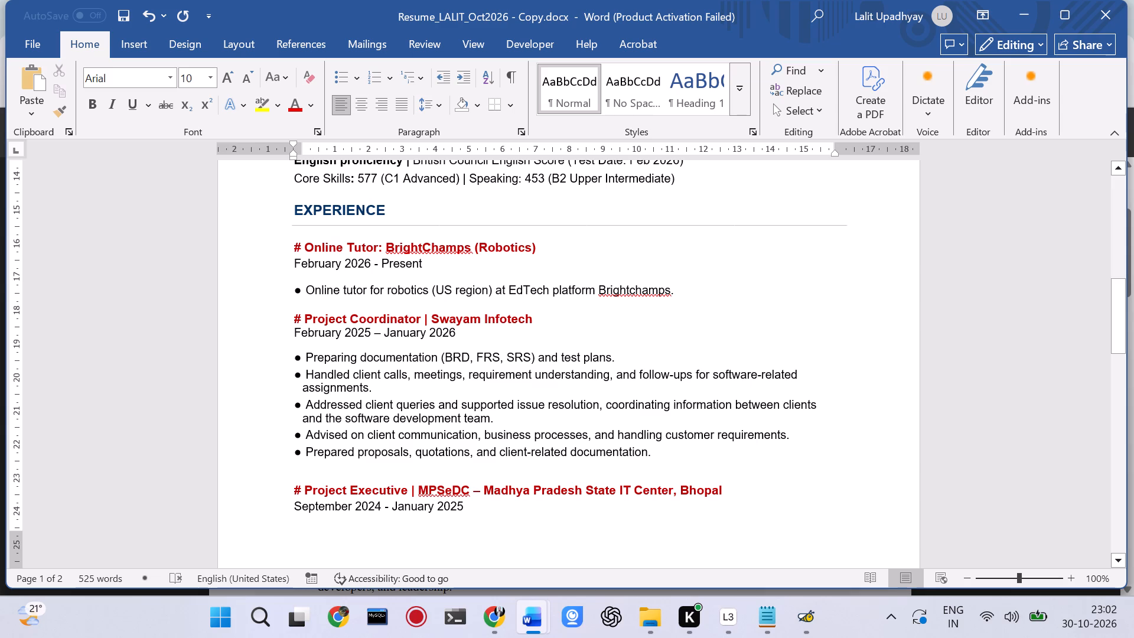
Replace the end date of the Project Coordinator entry at Swayam Infotech with "Present".
left_click_drag(385, 331, 454, 336)
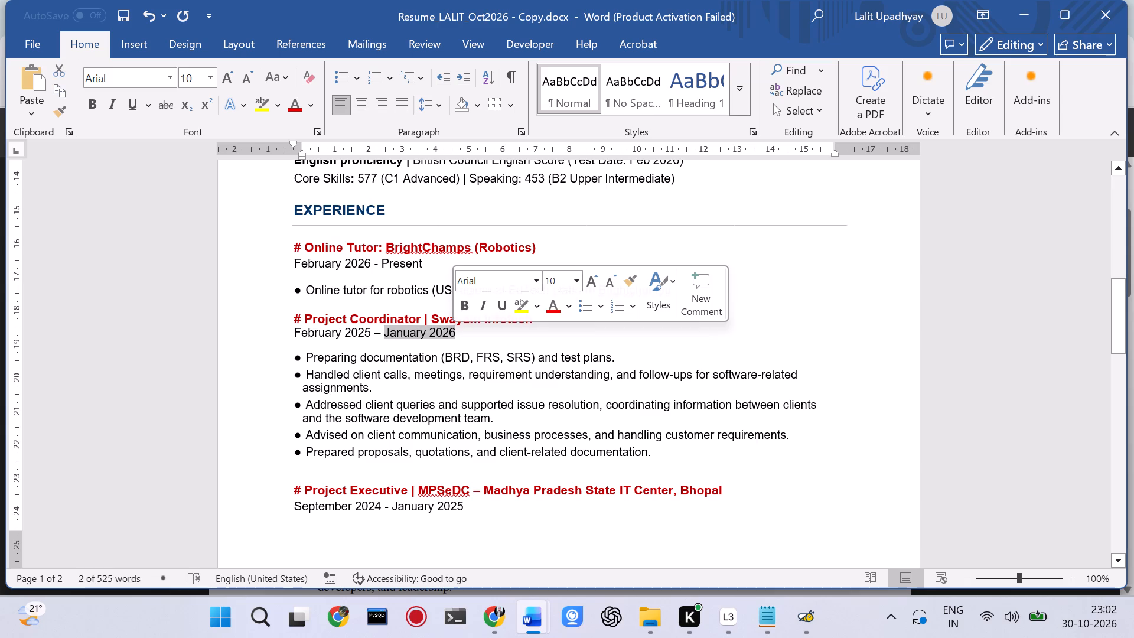
type("Present")
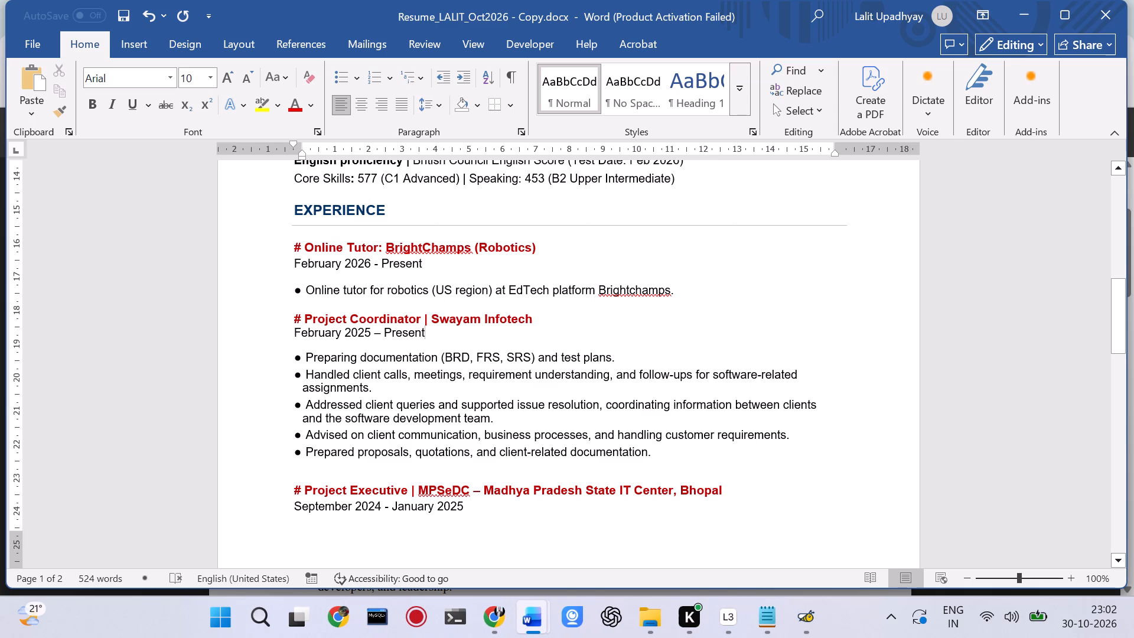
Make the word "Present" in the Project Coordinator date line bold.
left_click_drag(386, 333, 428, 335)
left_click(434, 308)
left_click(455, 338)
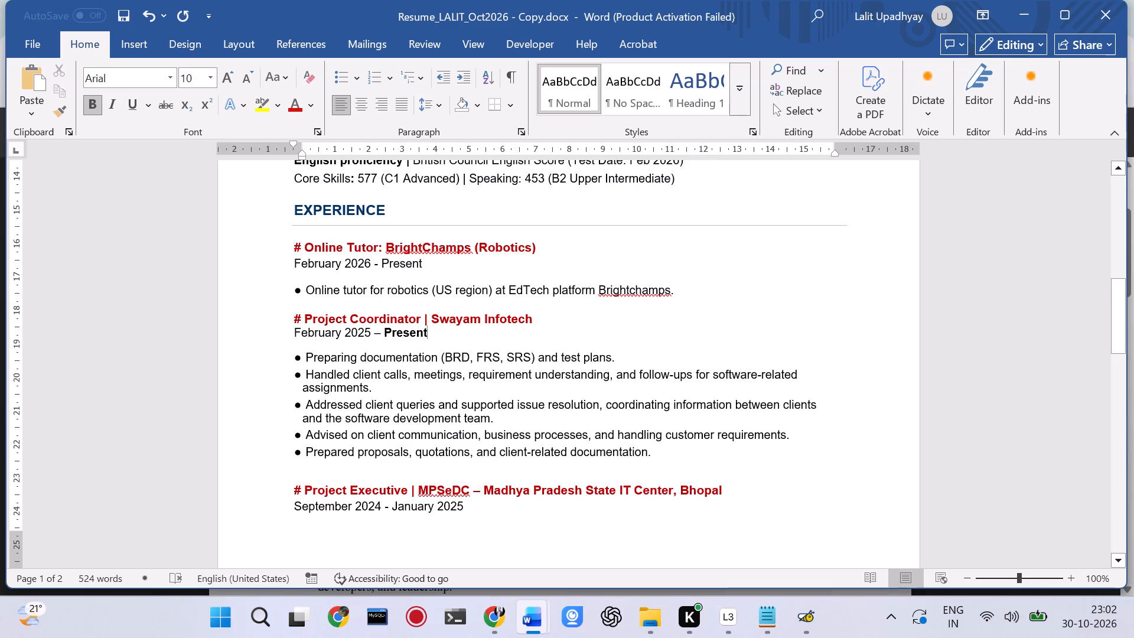
Cut the whole Online Tutor: BrightChamps entry from above the Project Coordinator entry and remove the empty line left in its place.
left_click_drag(673, 292, 288, 255)
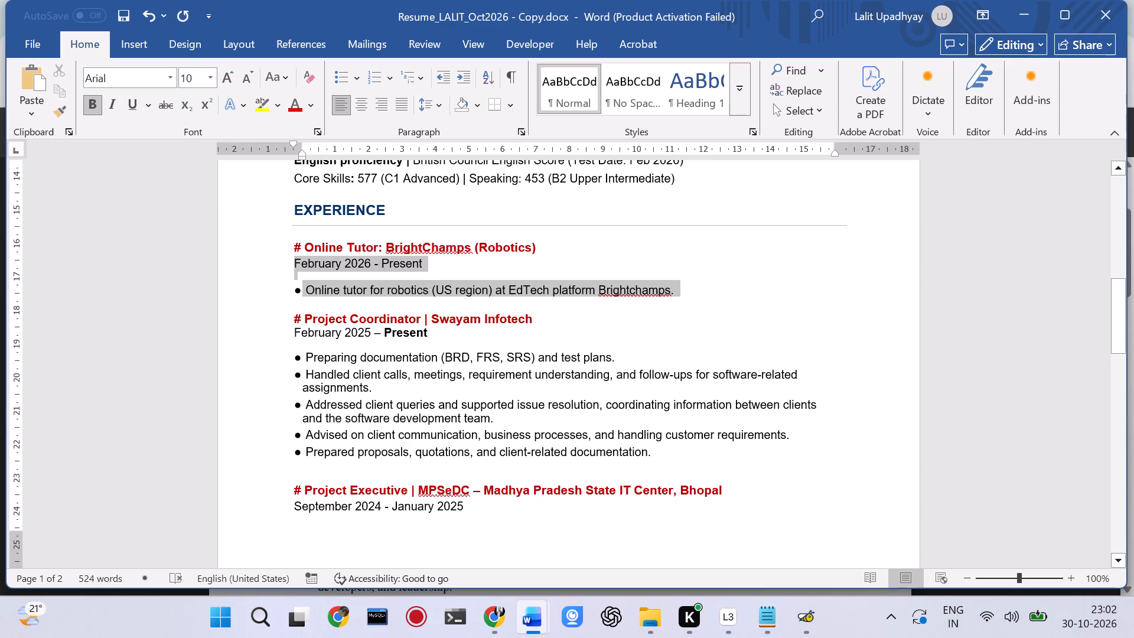
left_click_drag(288, 255, 289, 253)
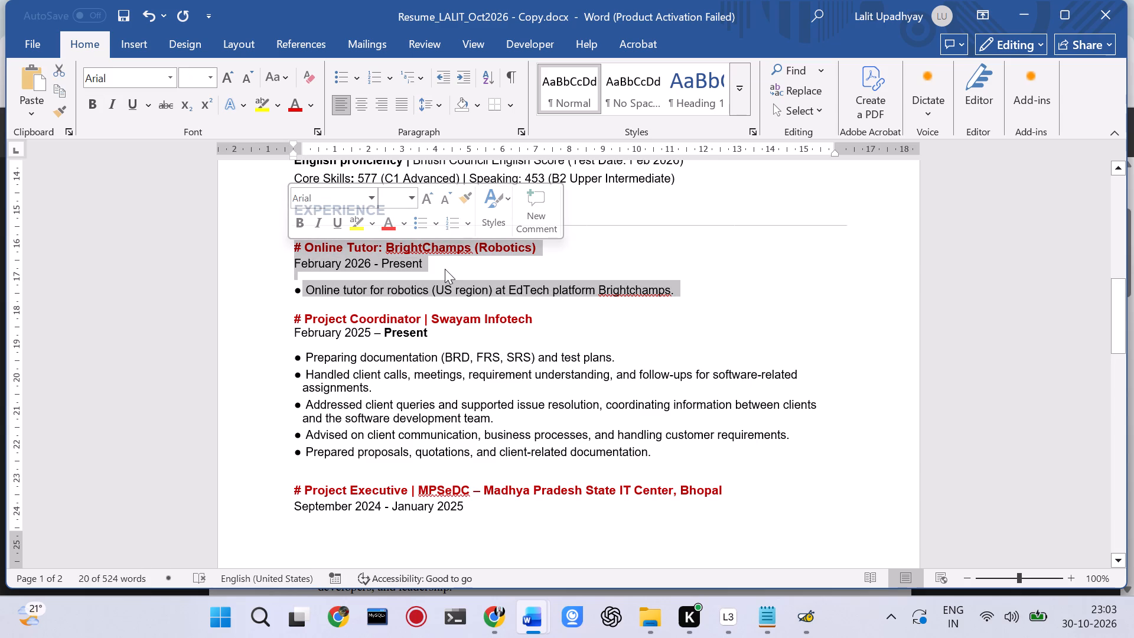
key("ctrl+x")
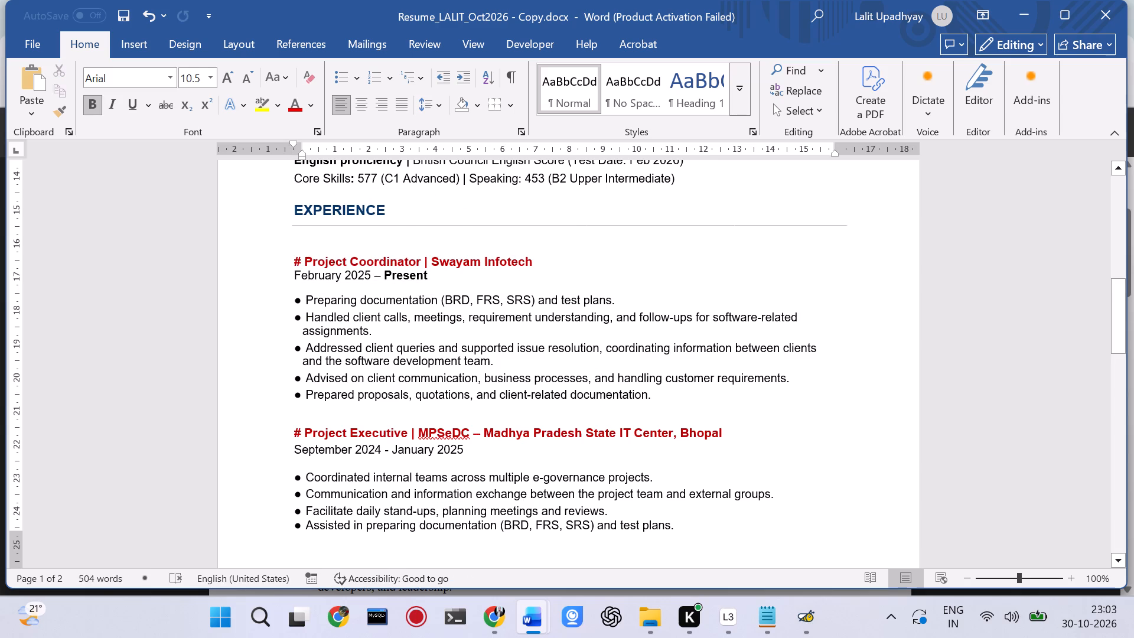
key("ctrl+z")
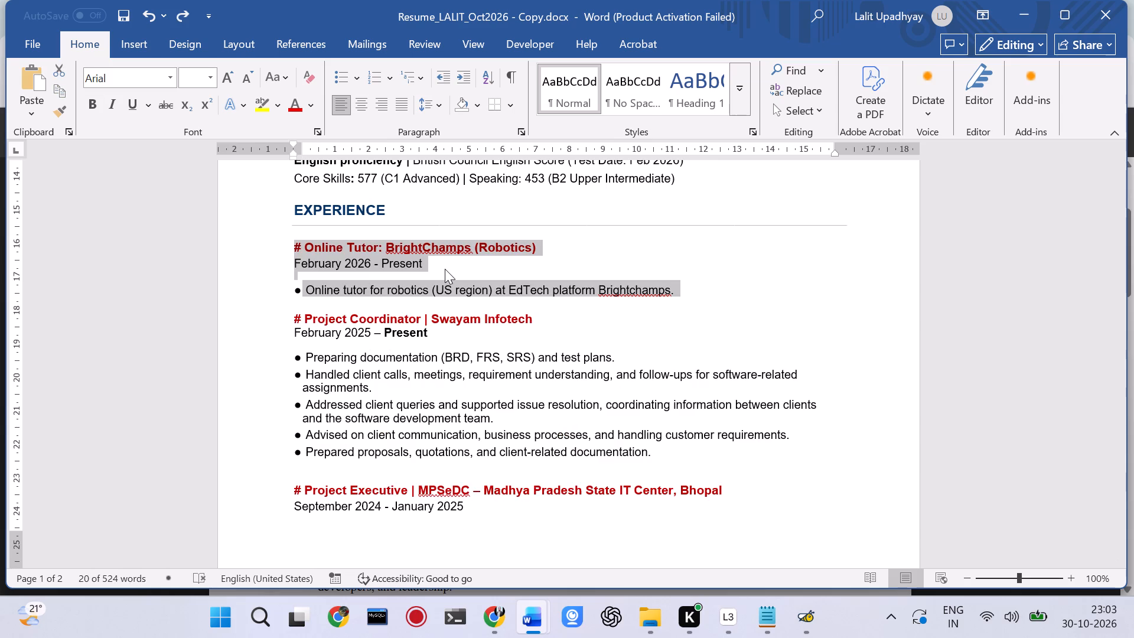
key("ctrl+x")
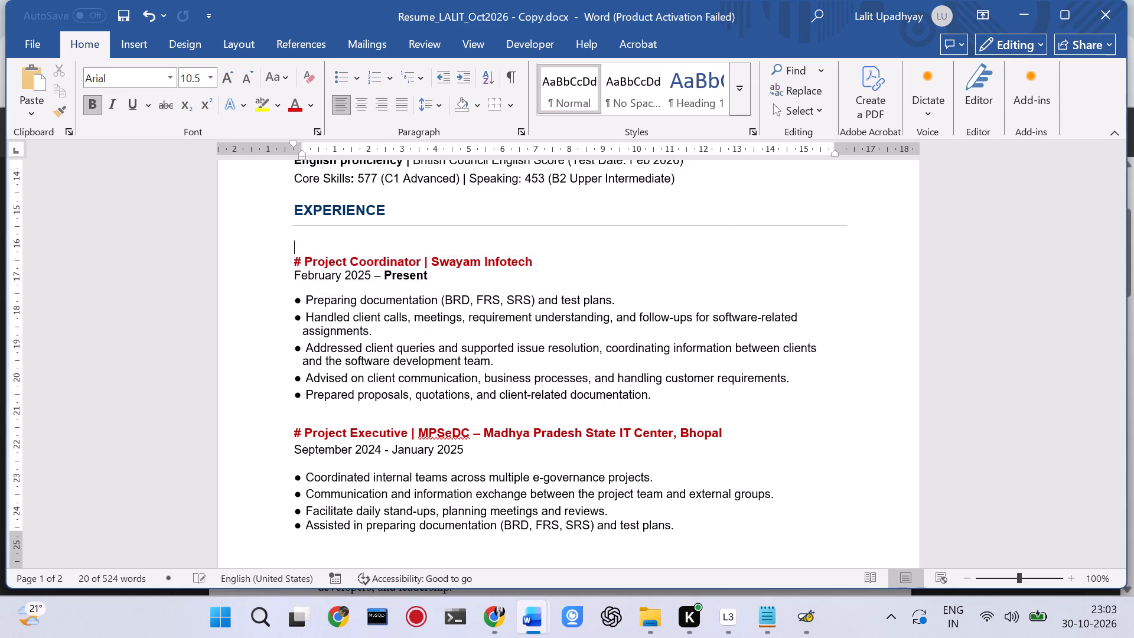
key("BackSpace")
key("BackSpace")
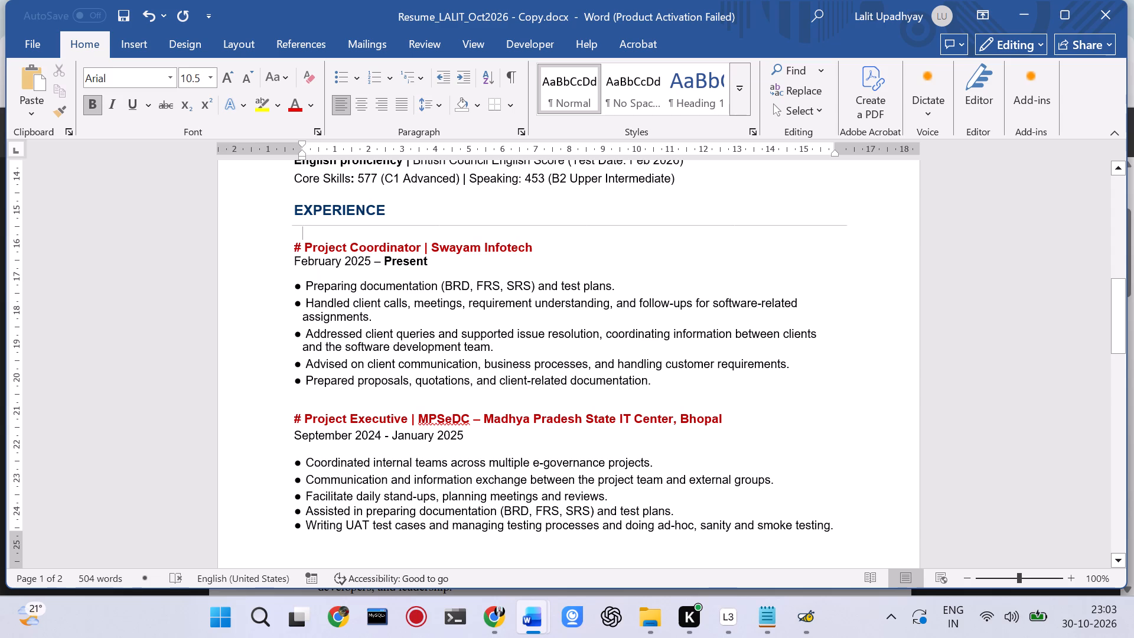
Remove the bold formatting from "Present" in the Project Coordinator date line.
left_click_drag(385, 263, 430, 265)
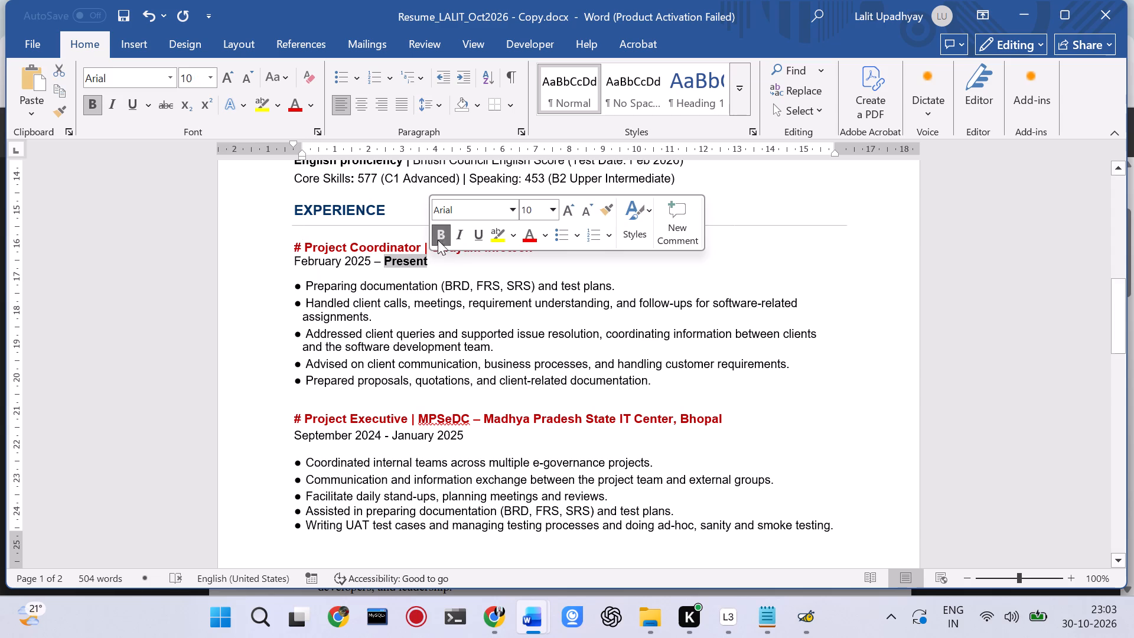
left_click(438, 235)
Paste the Online Tutor entry between the Project Coordinator bullets and the Project Executive heading, and delete the extra empty line after it.
left_click(670, 382)
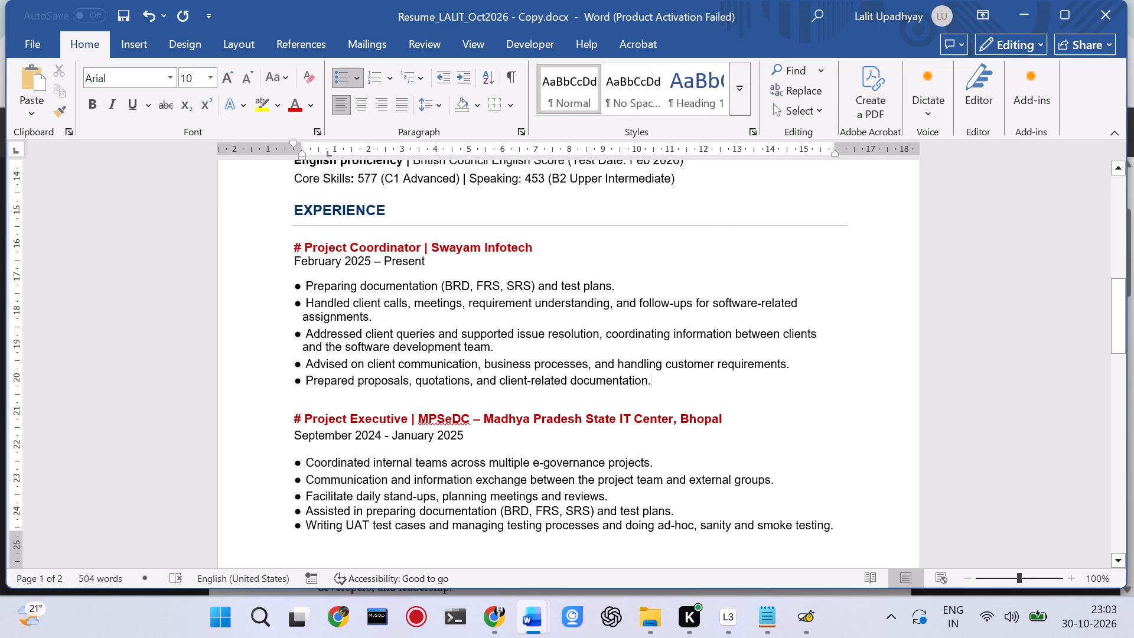
key("Return")
key("Return")
key("Return")
key("Return")
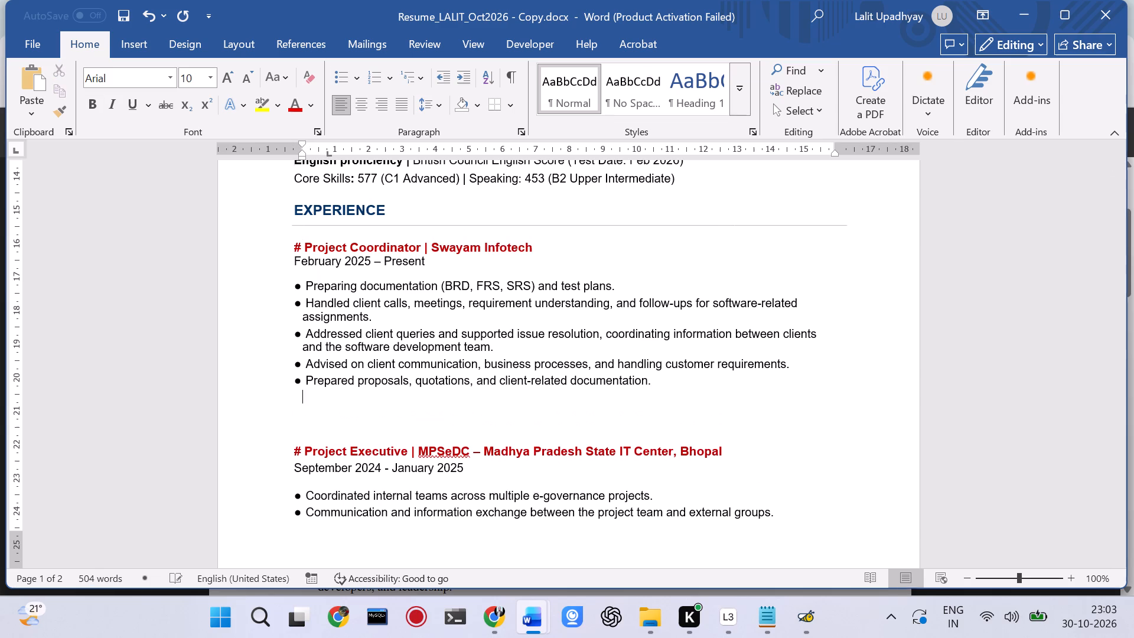
key("ctrl+v")
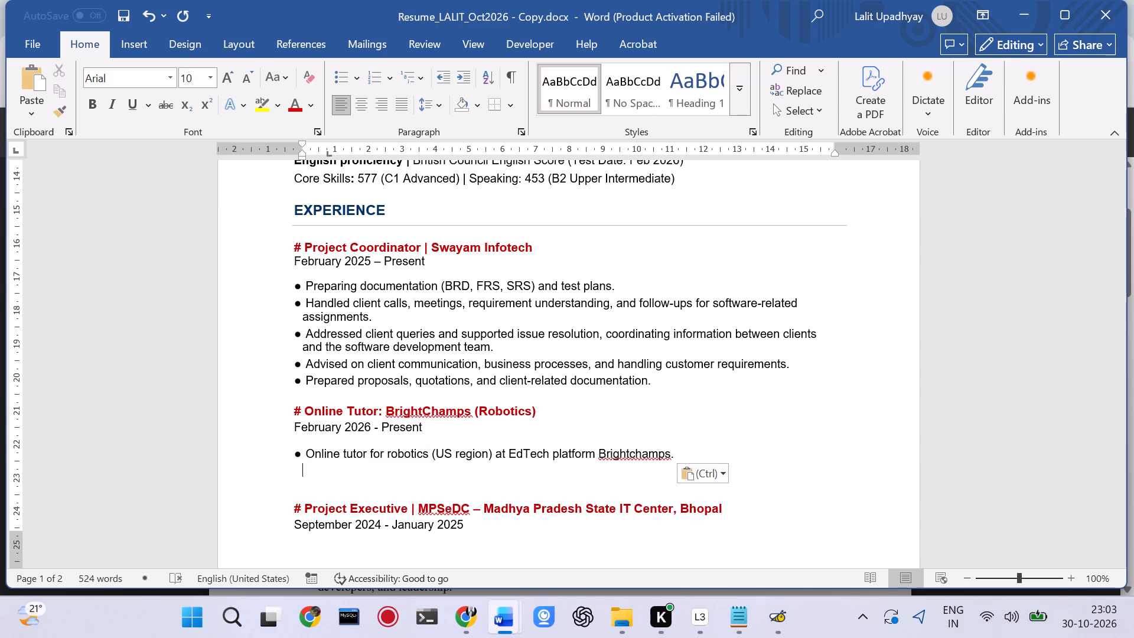
key("BackSpace")
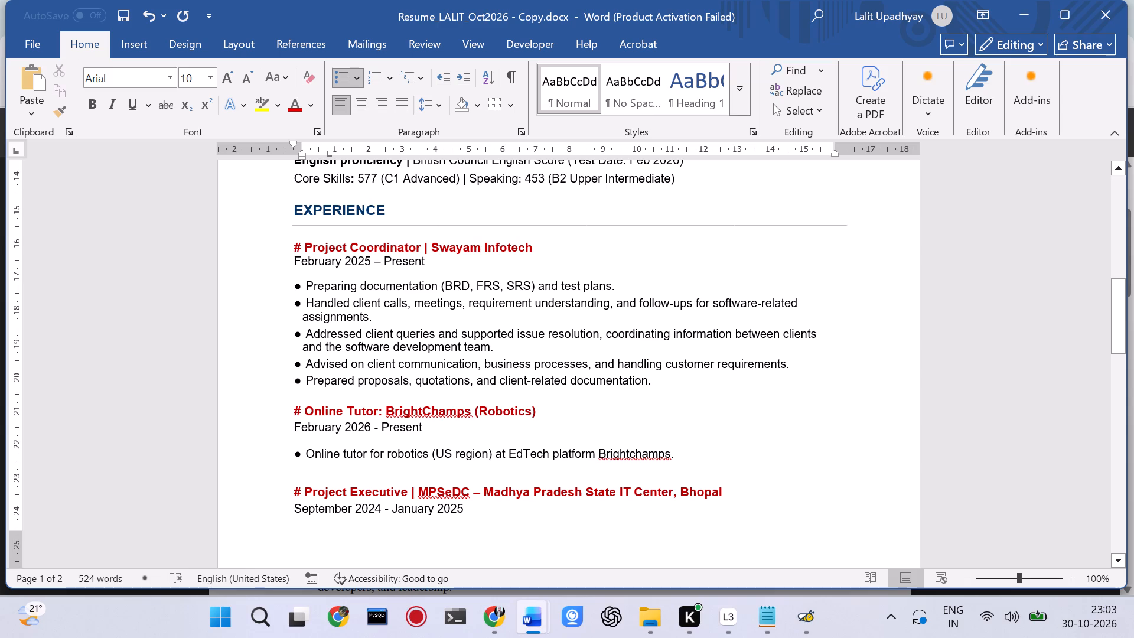
Add "(Part-time, Weekends Only)" after "Present" in the Online Tutor entry's date line.
left_click(488, 424)
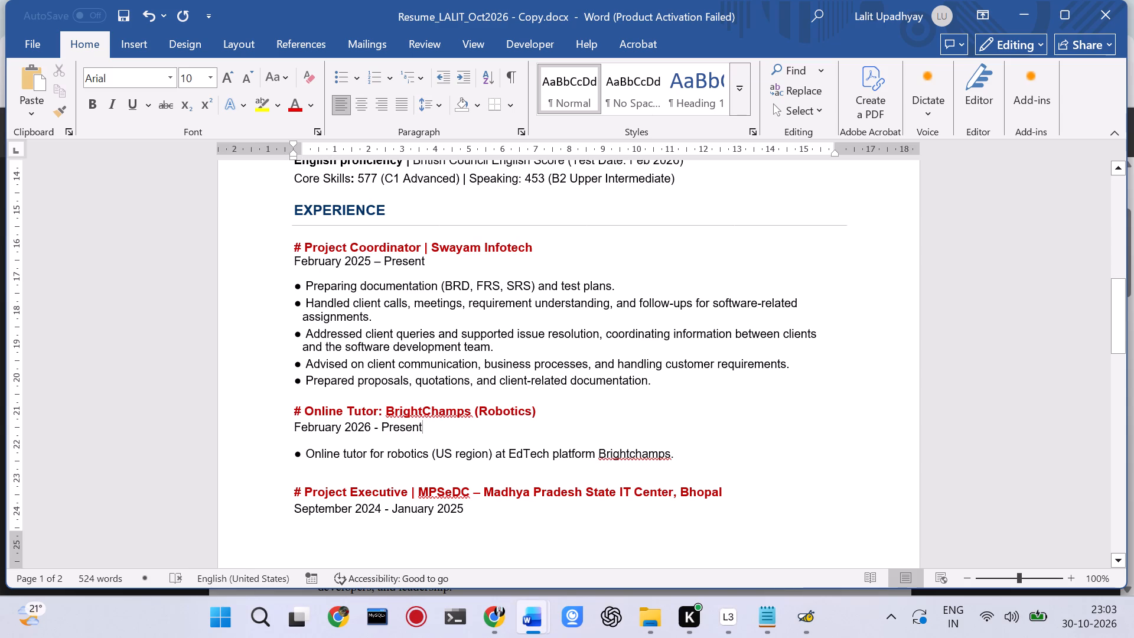
key("space")
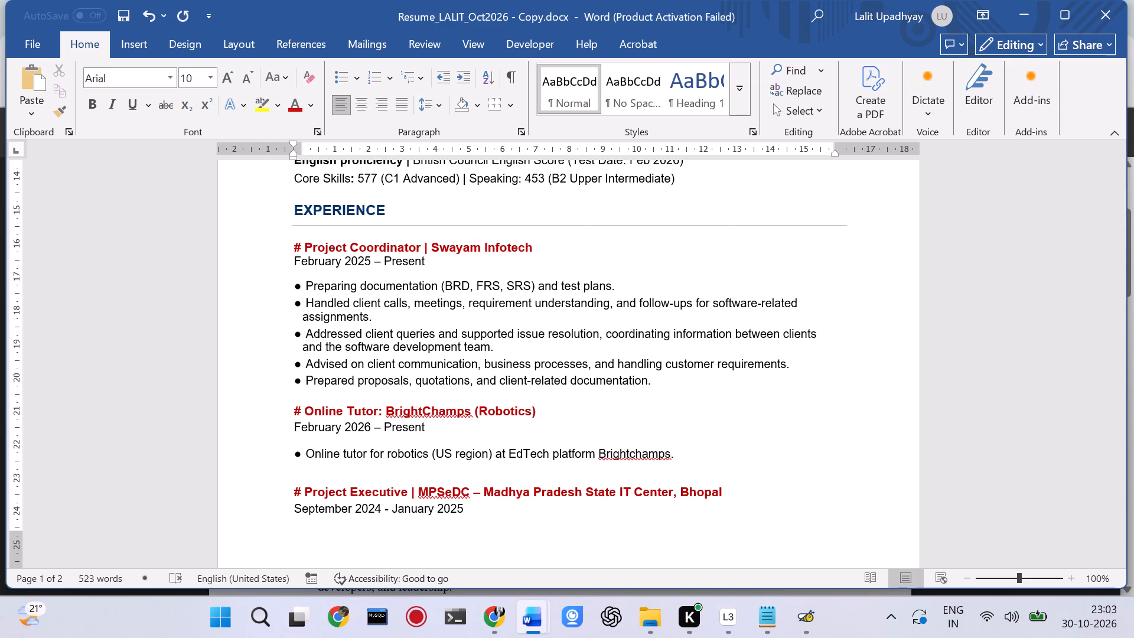
type("()")
key("Left")
type("Part")
type("-time")
key("space")
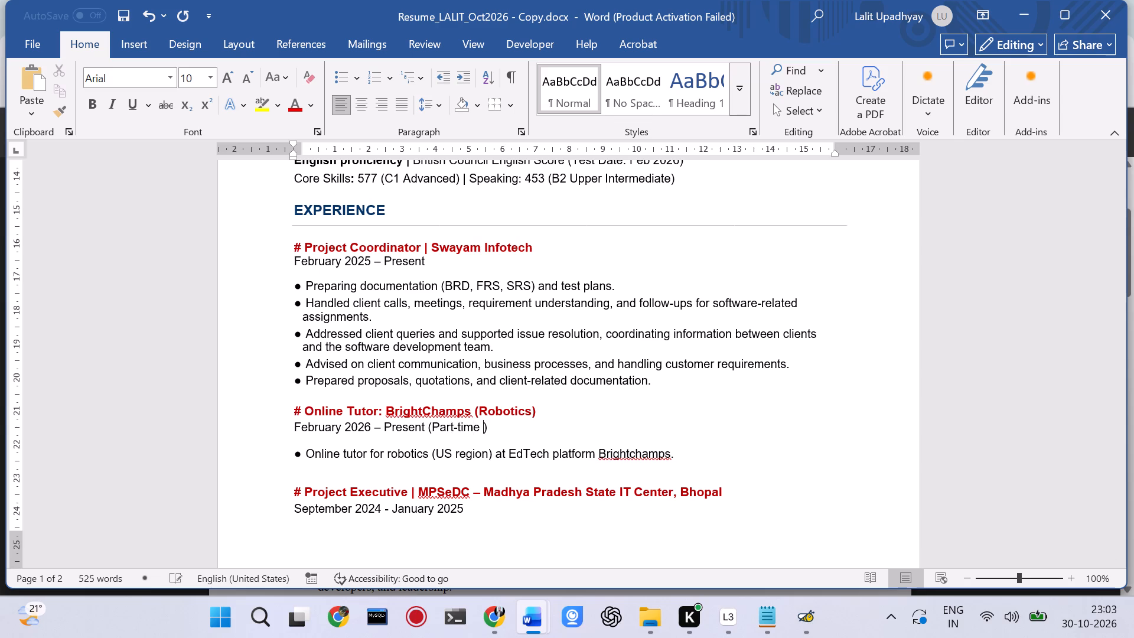
key("BackSpace")
type(",")
key("space")
key("shift+w")
type("eeke")
type("nds Only")
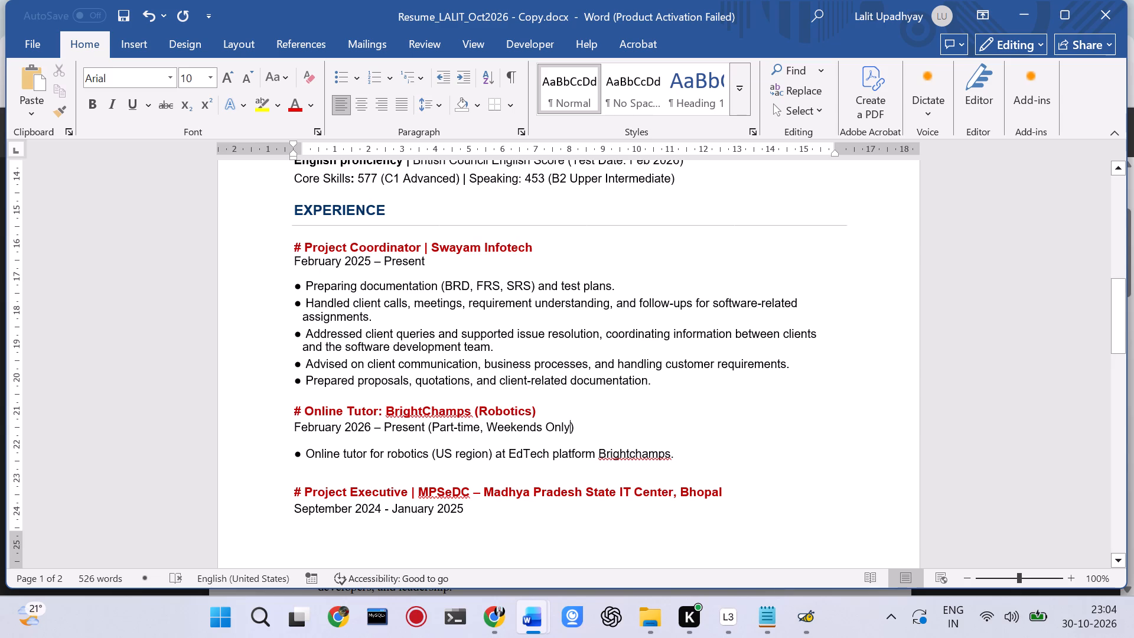
Switch to Chrome and read the full job description of Ascendeum's Assistant Project Manager posting on LinkedIn, including the job responsibilities.
left_click(497, 616)
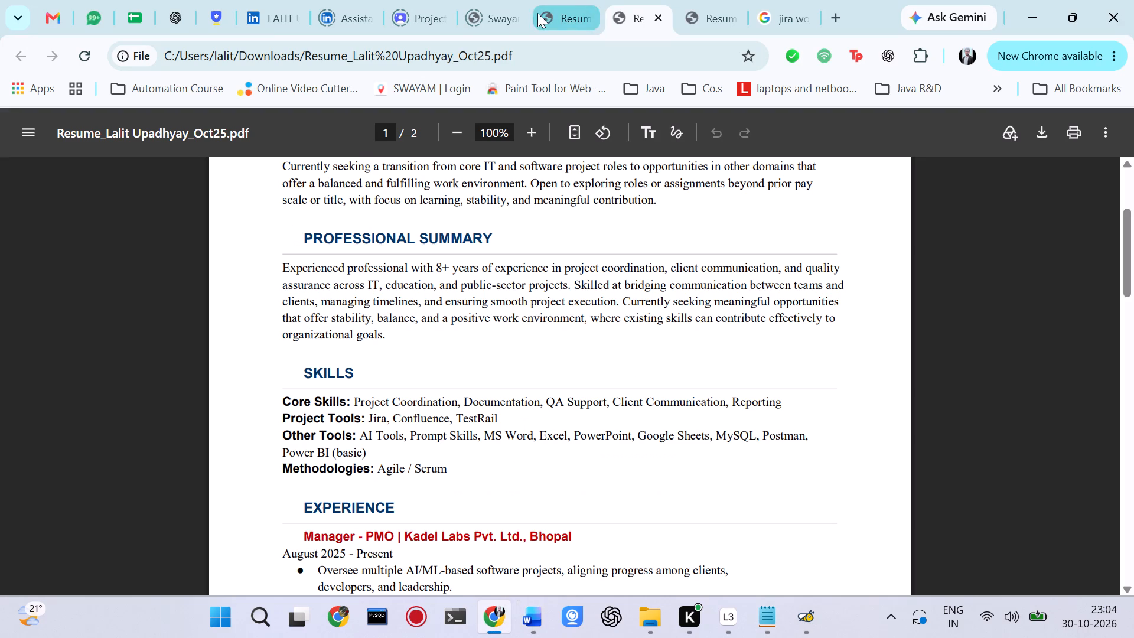
left_click(414, 14)
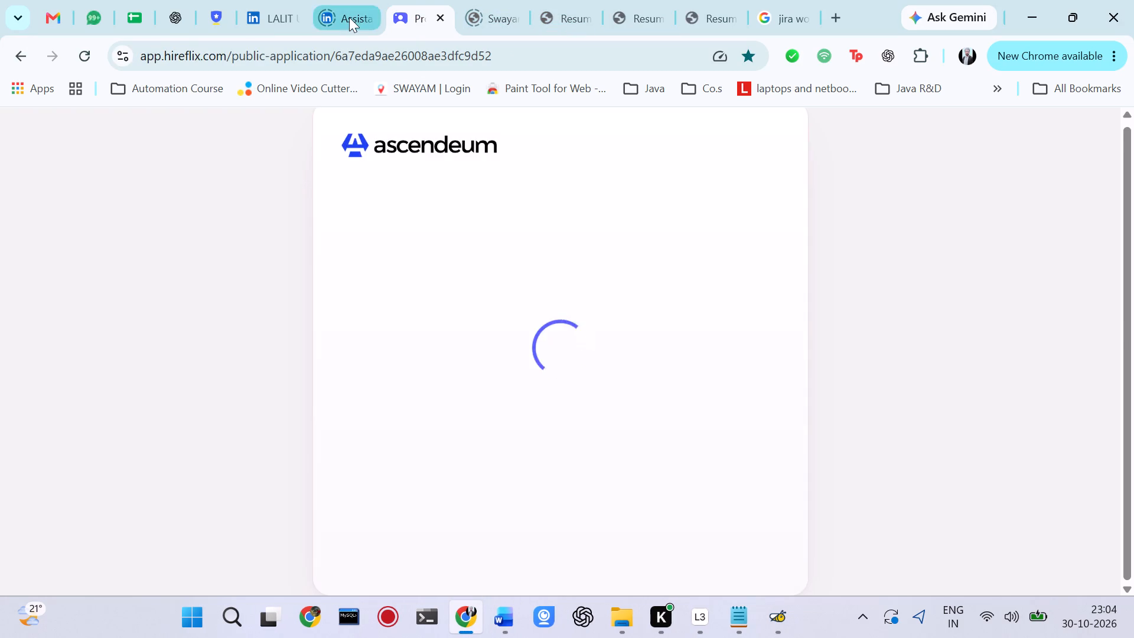
left_click(349, 17)
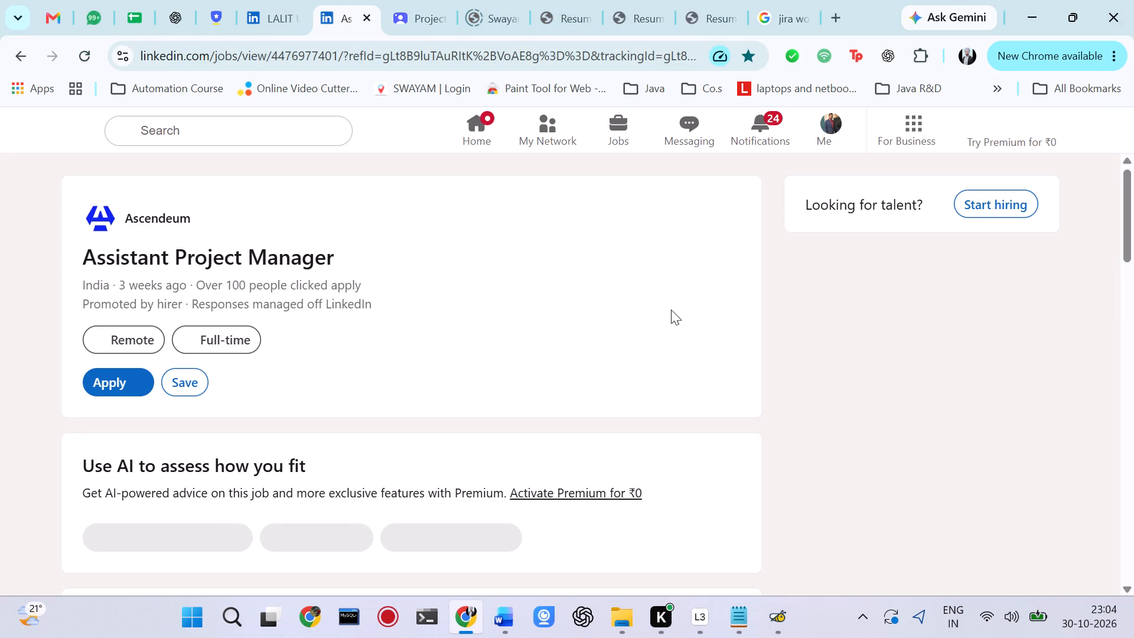
scroll(676, 312, "down", 3)
scroll(755, 353, "down", 1)
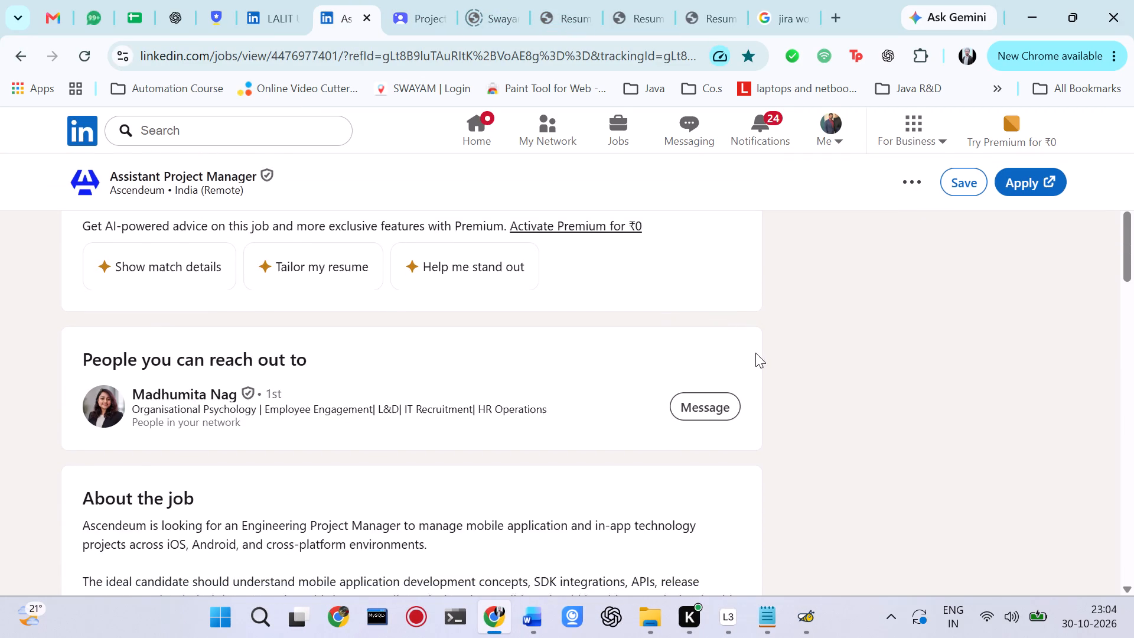
scroll(755, 353, "down", 2)
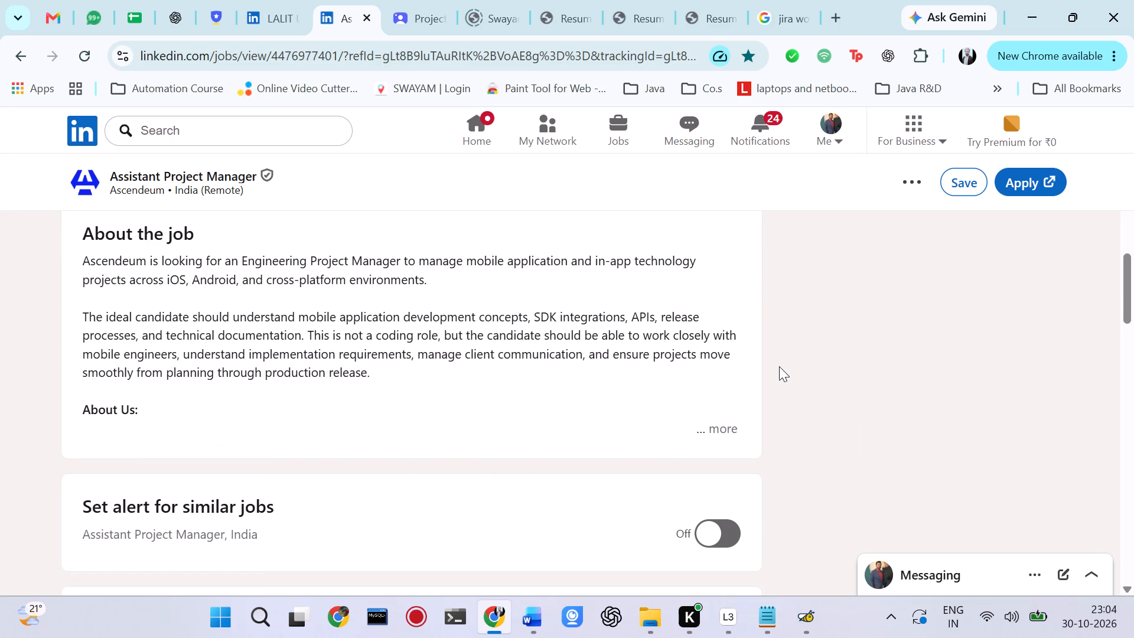
scroll(779, 366, "down", 2)
scroll(594, 352, "up", 2)
left_click(713, 427)
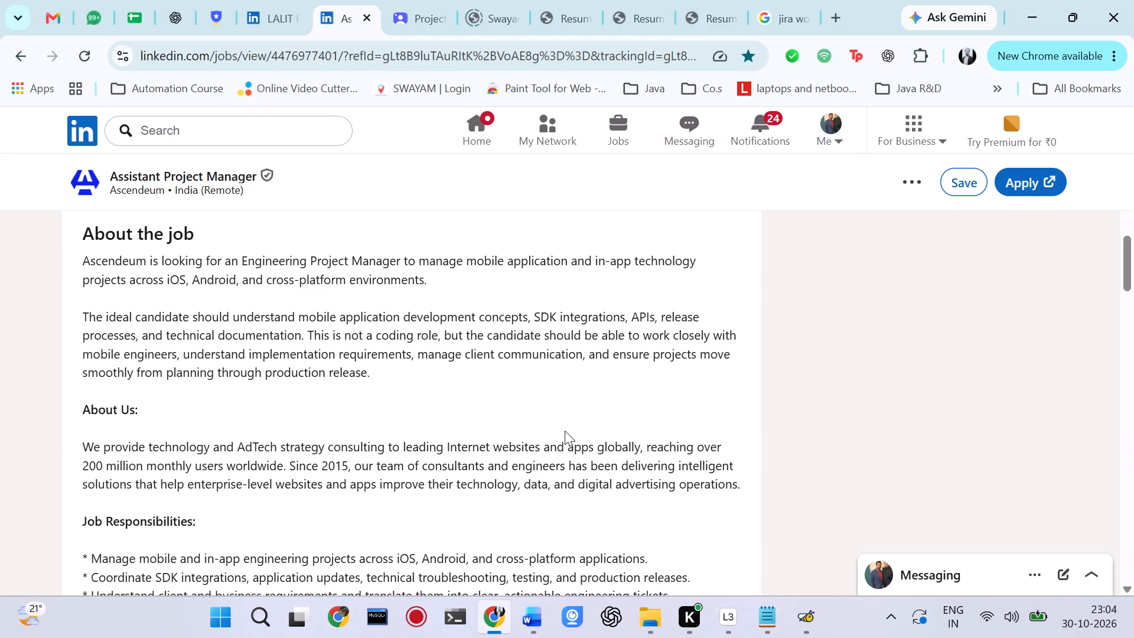
scroll(565, 431, "down", 2)
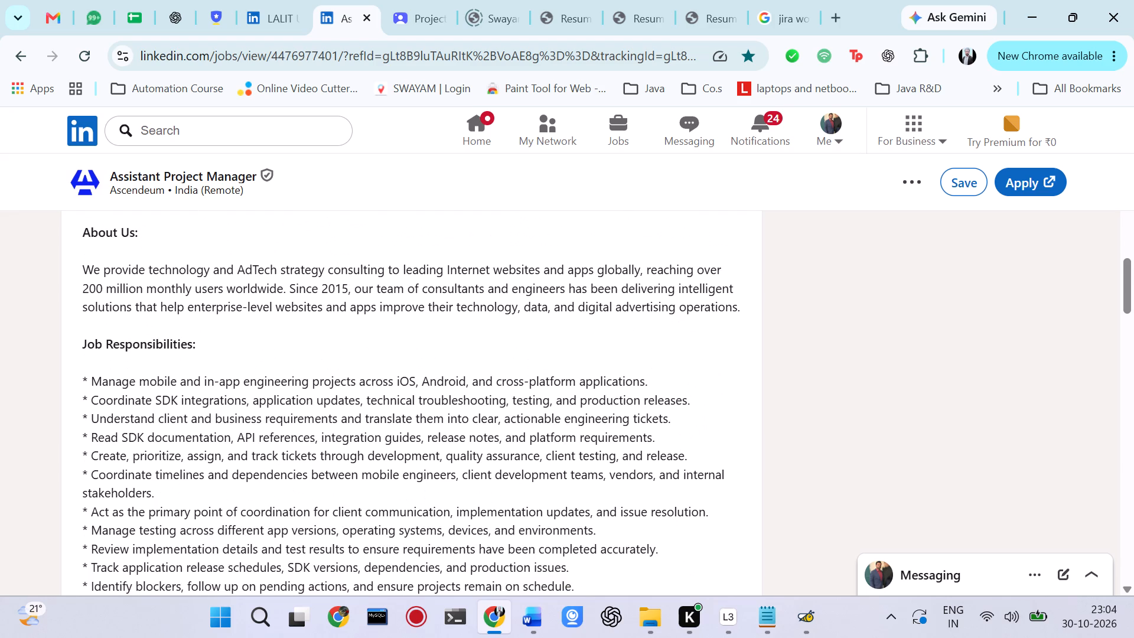
scroll(565, 431, "down", 1)
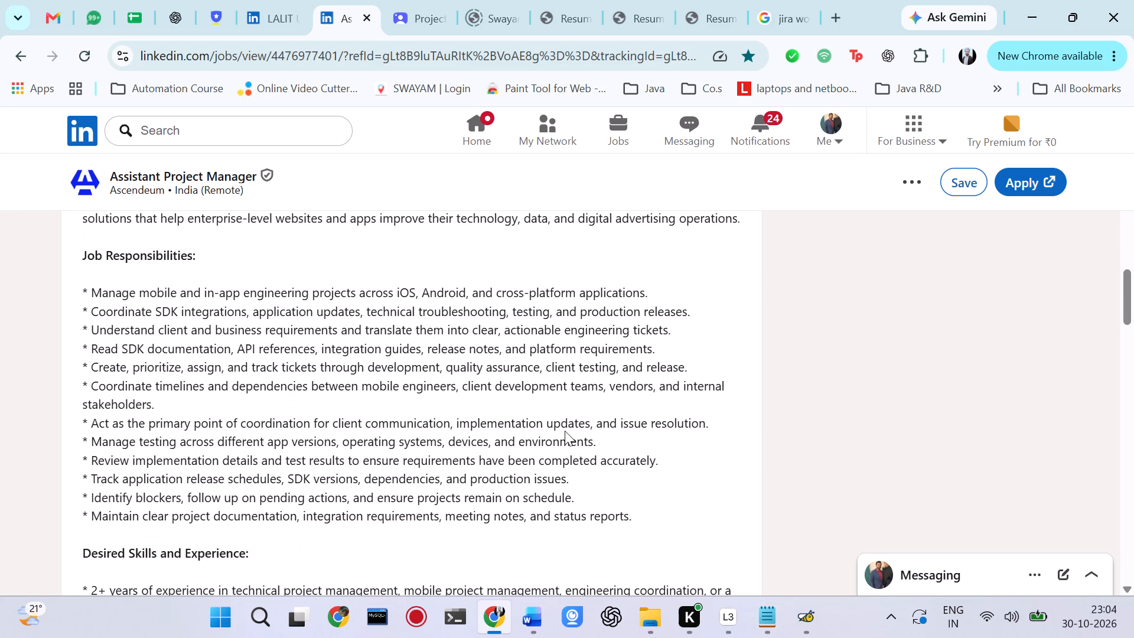
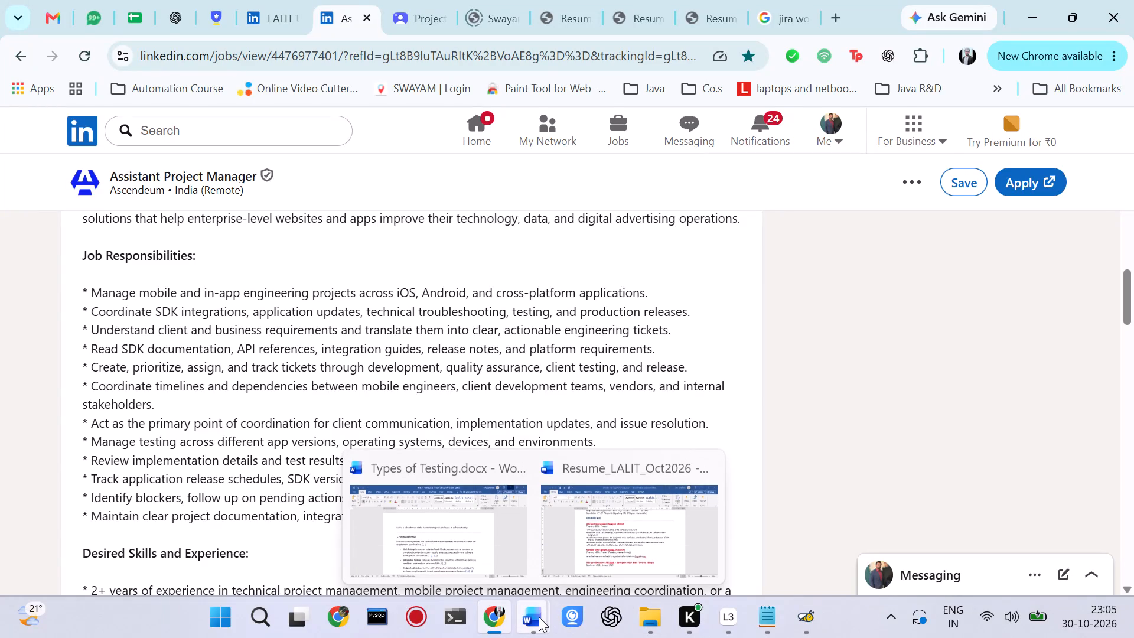
Switch to the Types of Testing document in Word and close it.
left_click(494, 527)
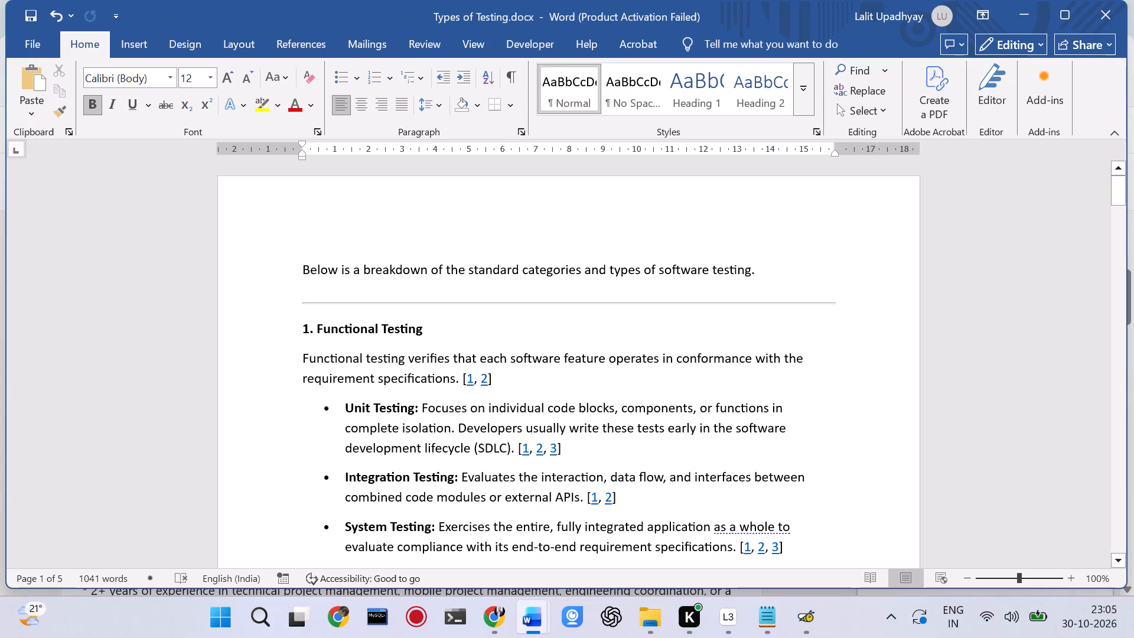
left_click(1109, 11)
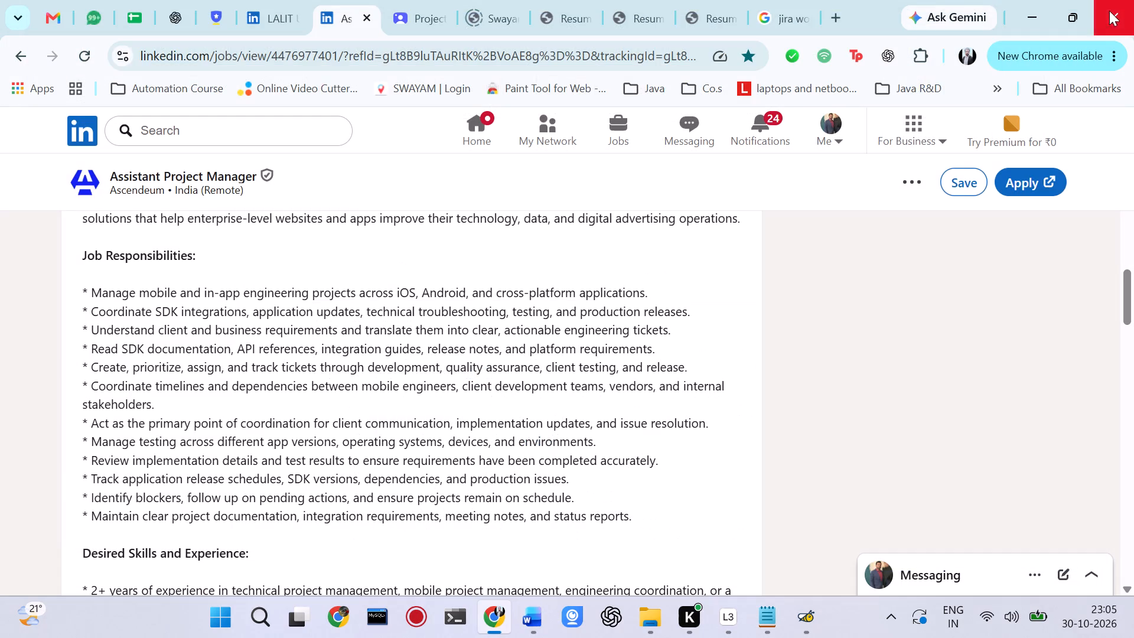
Switch to the resume copy in Word to view its Experience section, then return to the Ascendeum job posting in Chrome.
left_click(537, 620)
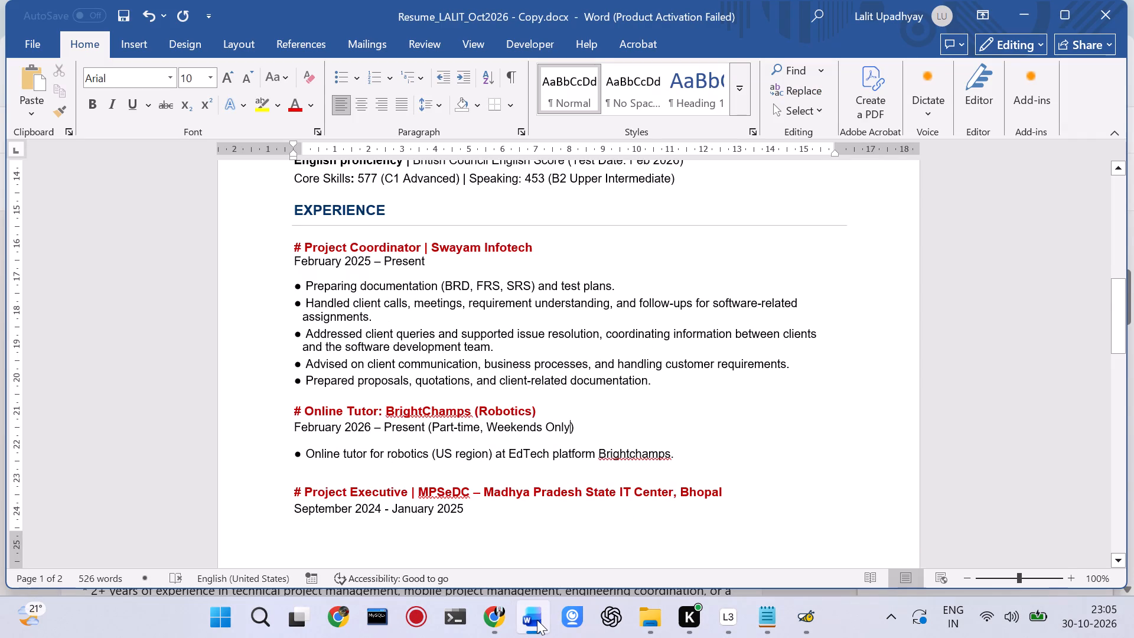
left_click(537, 620)
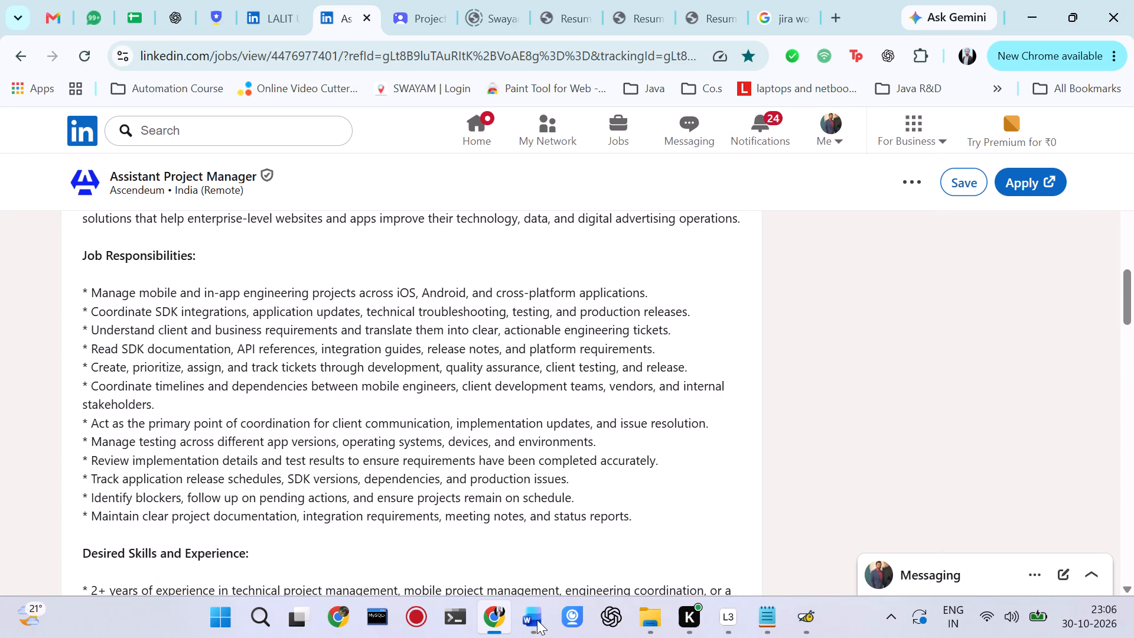
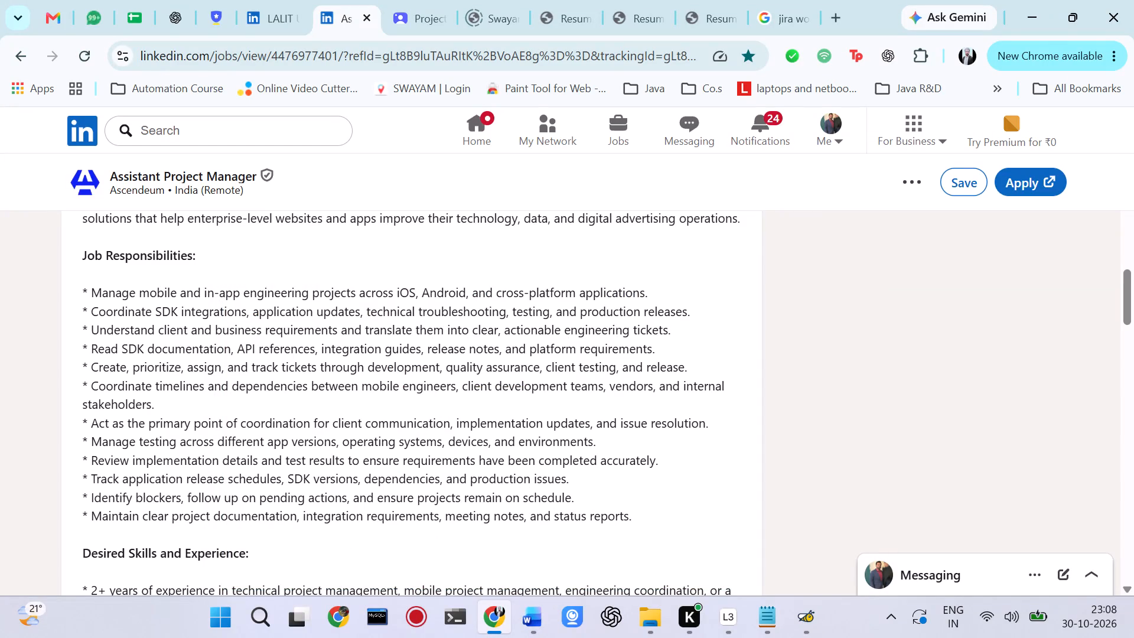
Replace the "Advised on client communication" bullet in the Word resume with the posting's "Create, prioritize, assign, and track tickets" responsibility, merging formatting and keeping one final period.
left_click_drag(91, 366, 246, 368)
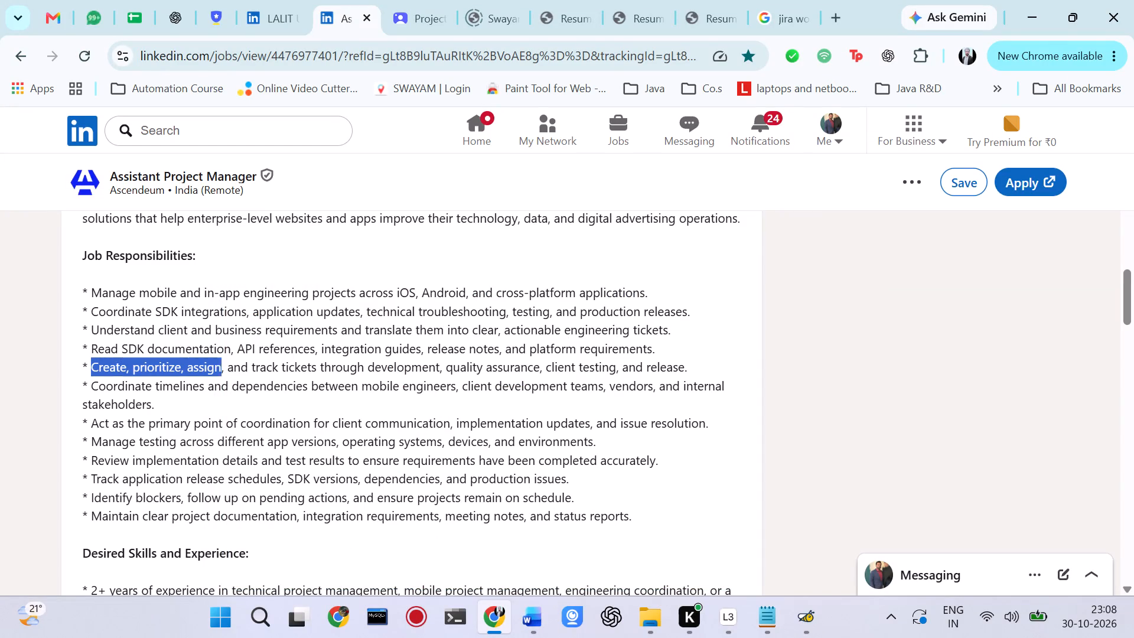
left_click_drag(246, 368, 687, 367)
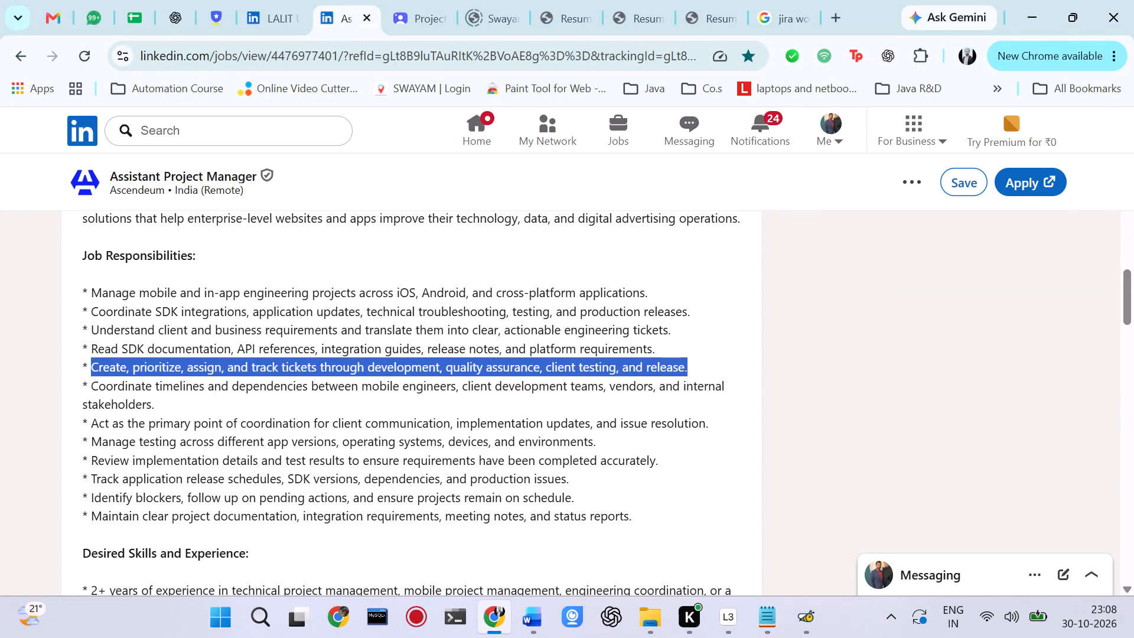
right_click(670, 367)
left_click(730, 120)
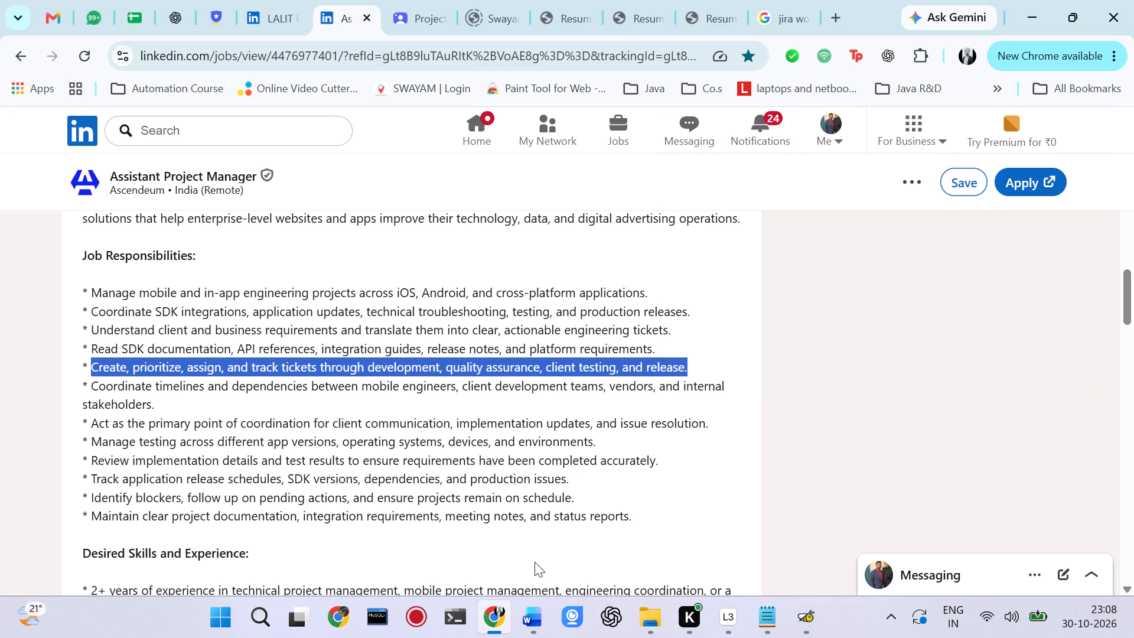
left_click(524, 623)
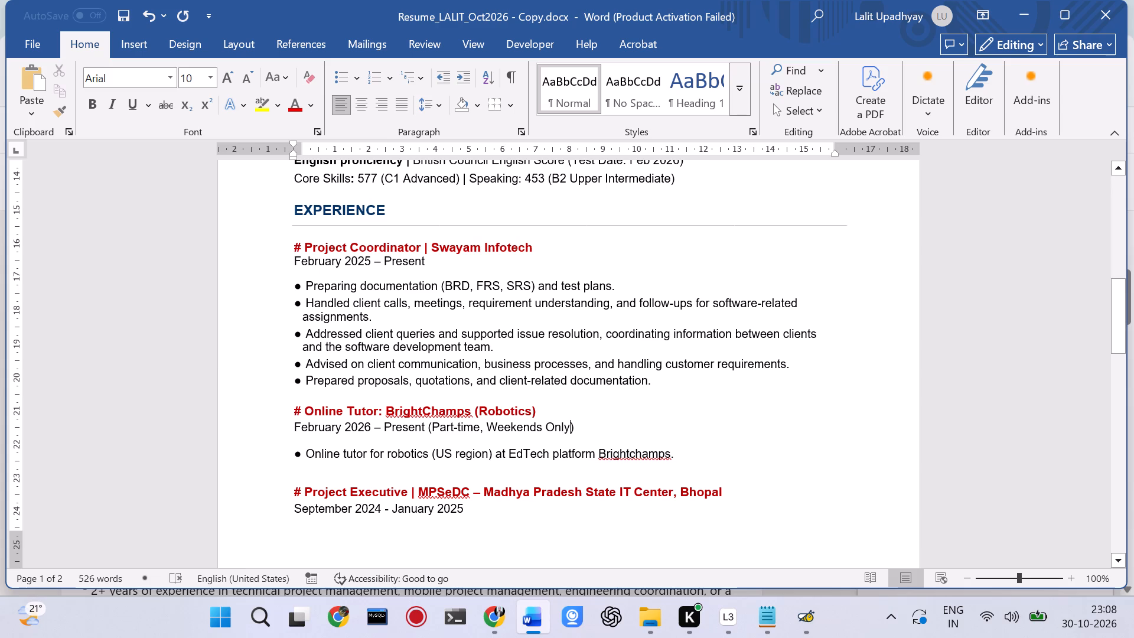
left_click_drag(307, 362, 768, 365)
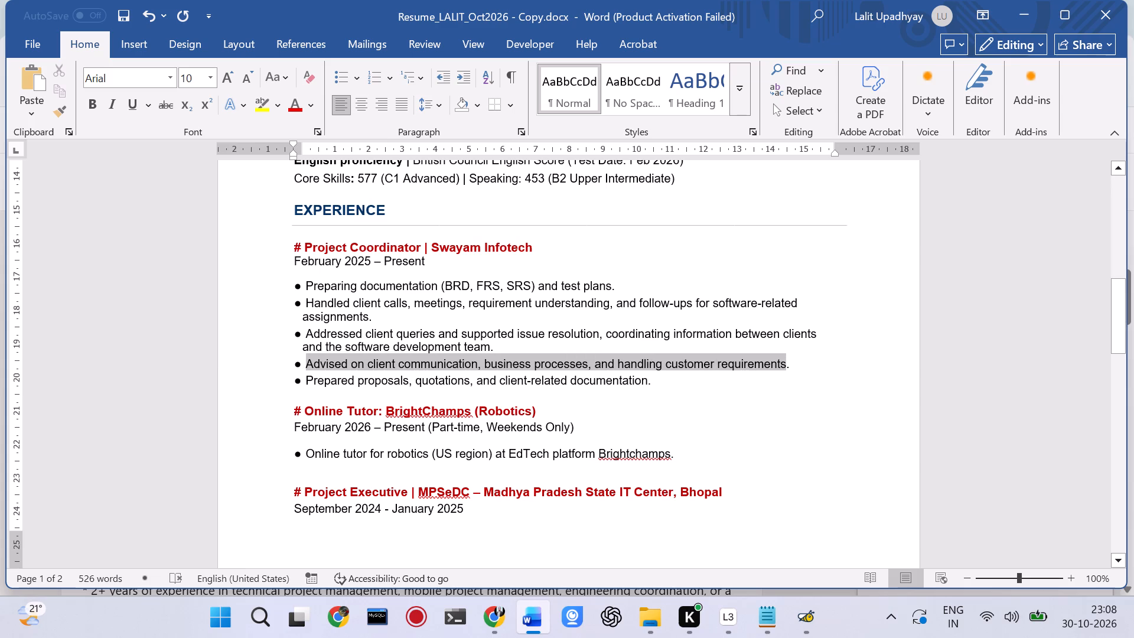
left_click_drag(768, 365, 777, 365)
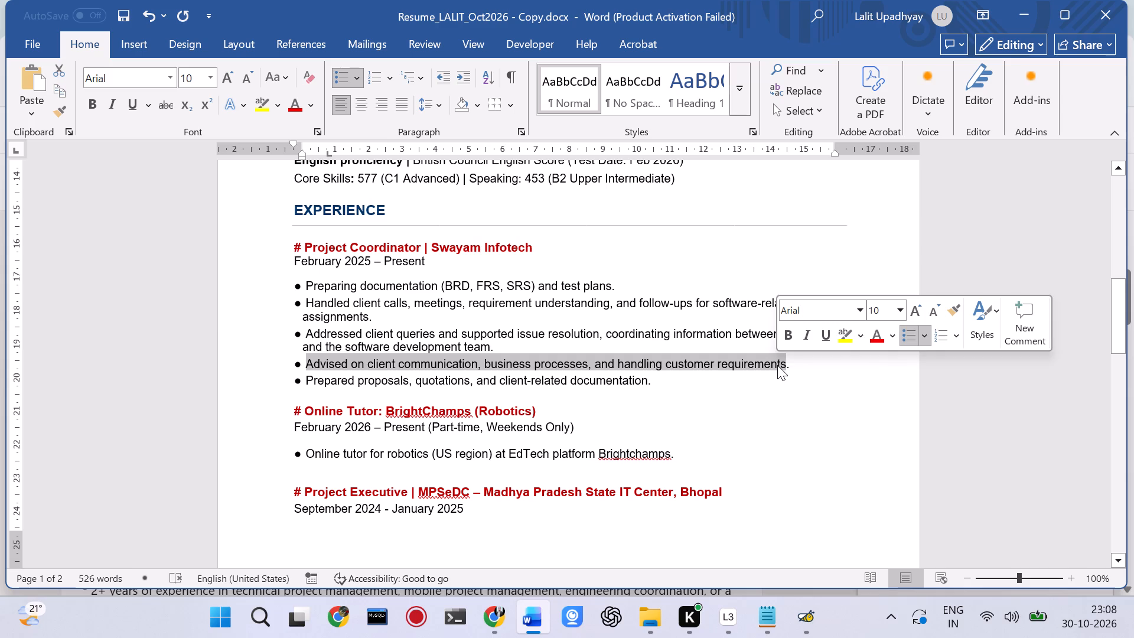
key("ctrl+v")
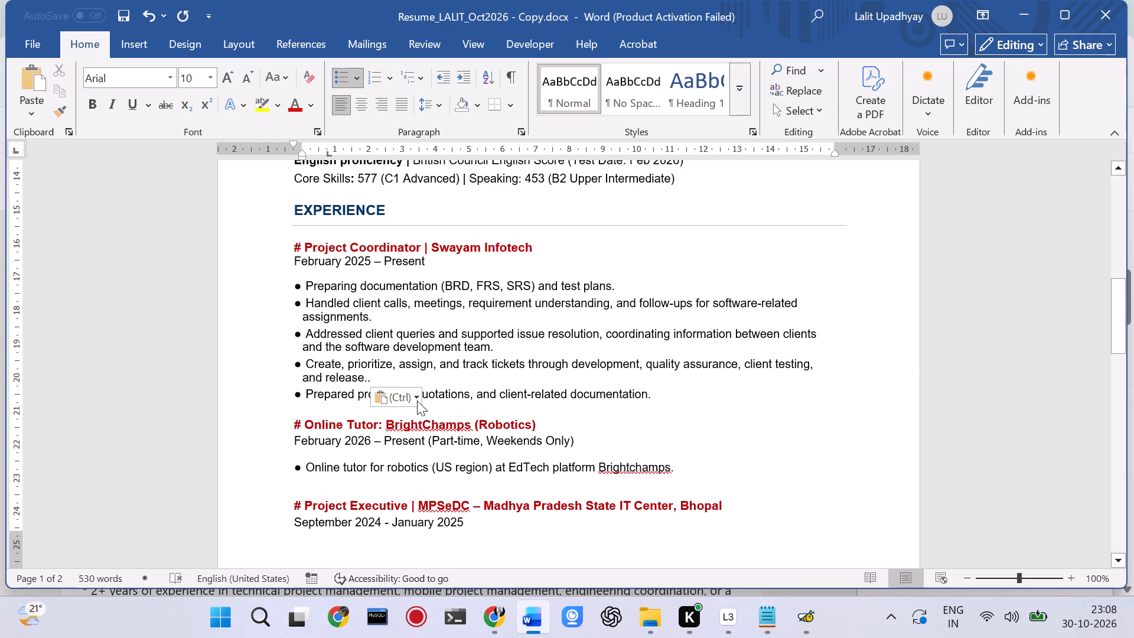
left_click(409, 396)
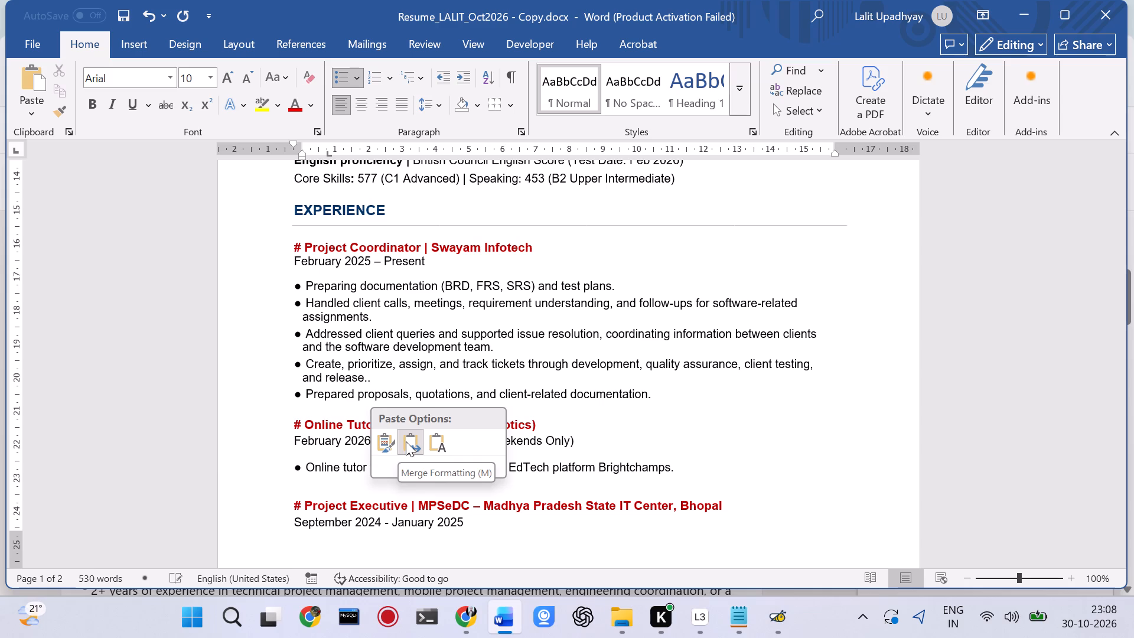
left_click(406, 441)
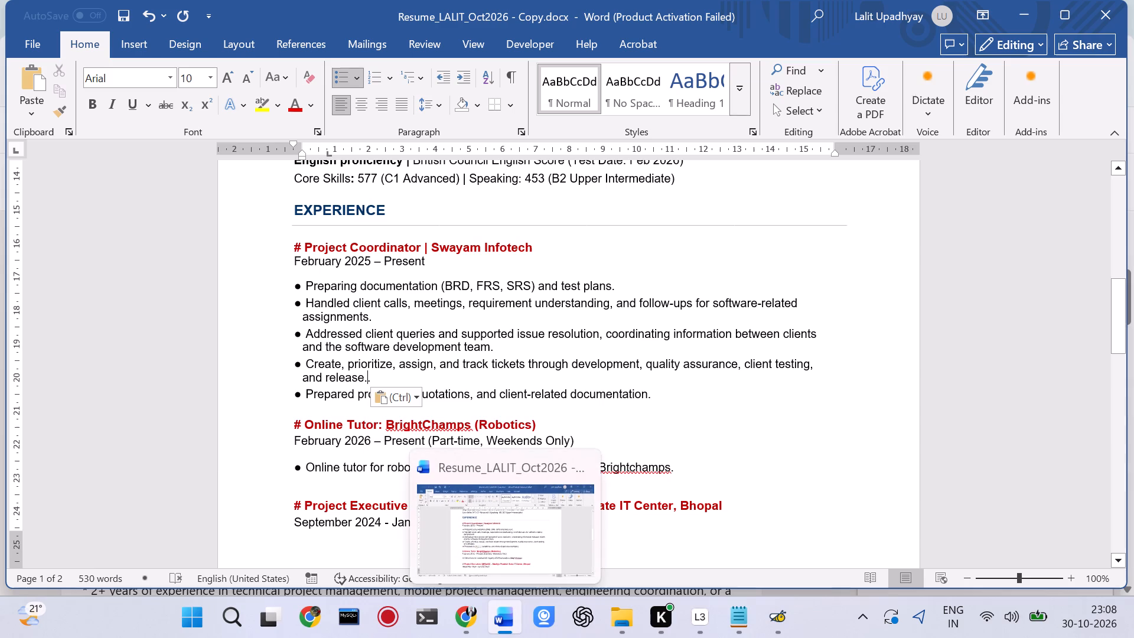
key("BackSpace")
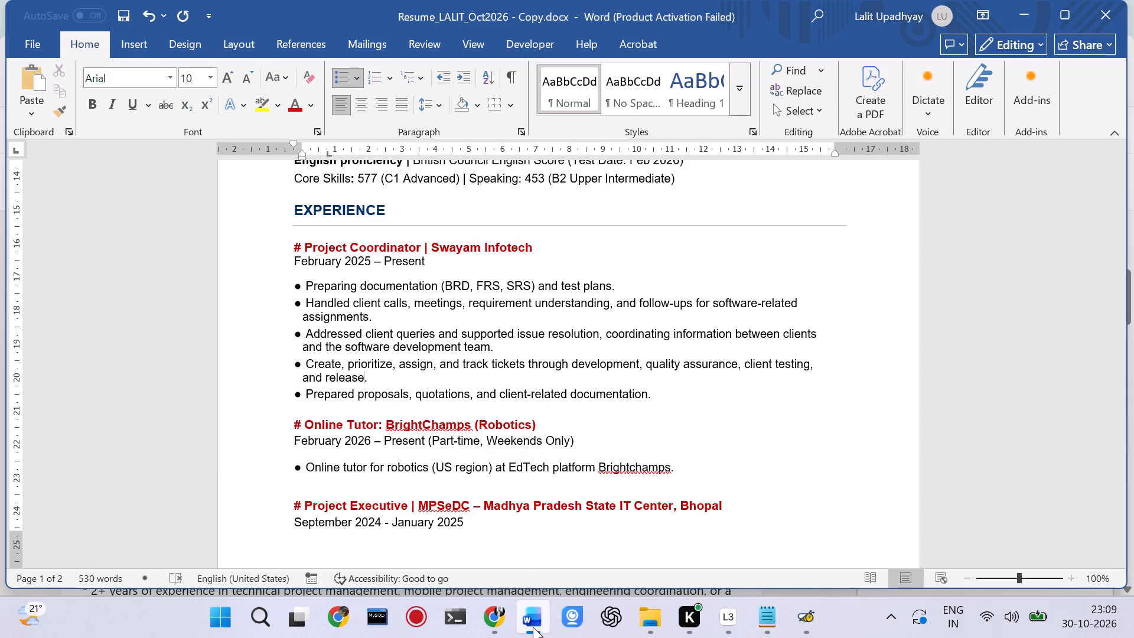
Copy the posting's "Manage testing across different app versions" responsibility into a new, space-indented Swayam Infotech bullet in Word, below the tickets bullet.
left_click(533, 627)
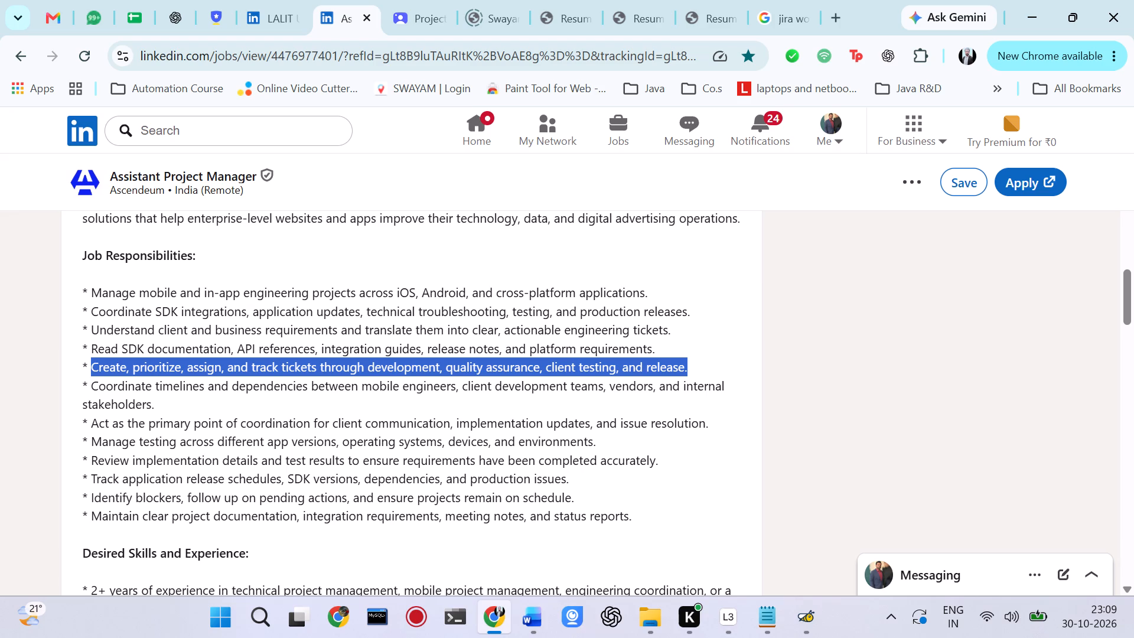
left_click_drag(91, 440, 596, 435)
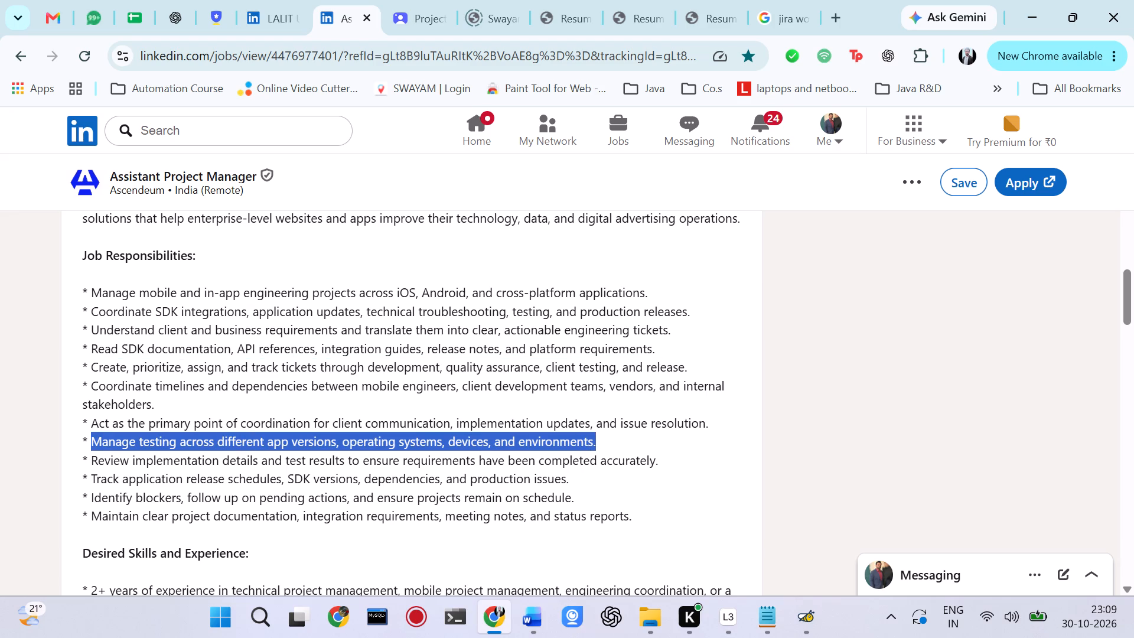
right_click(584, 437)
left_click(643, 187)
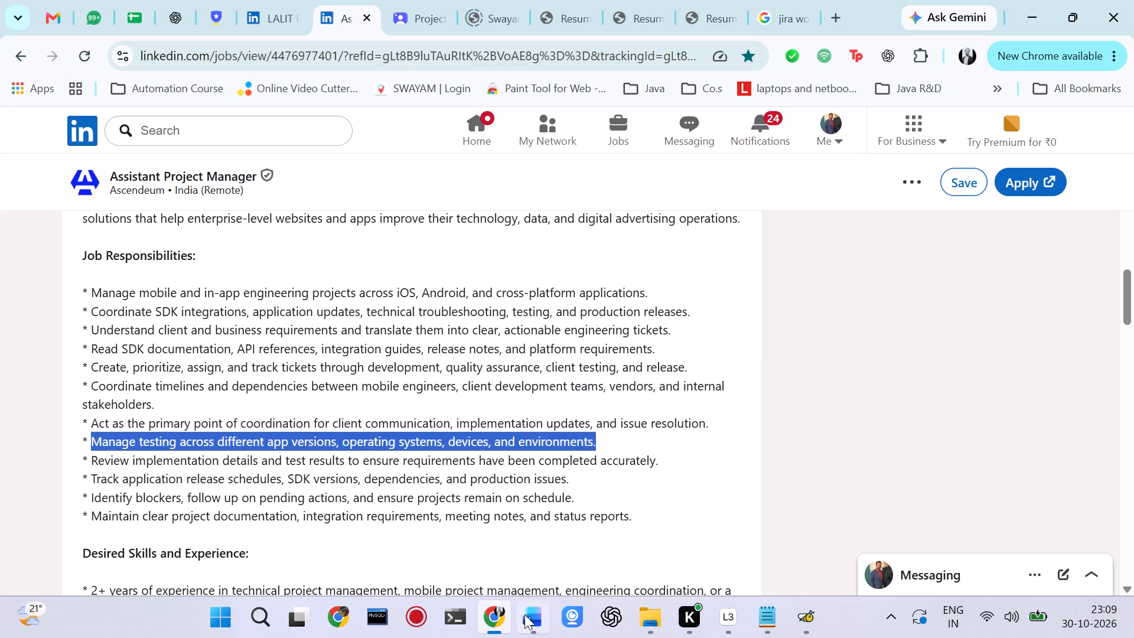
left_click(527, 613)
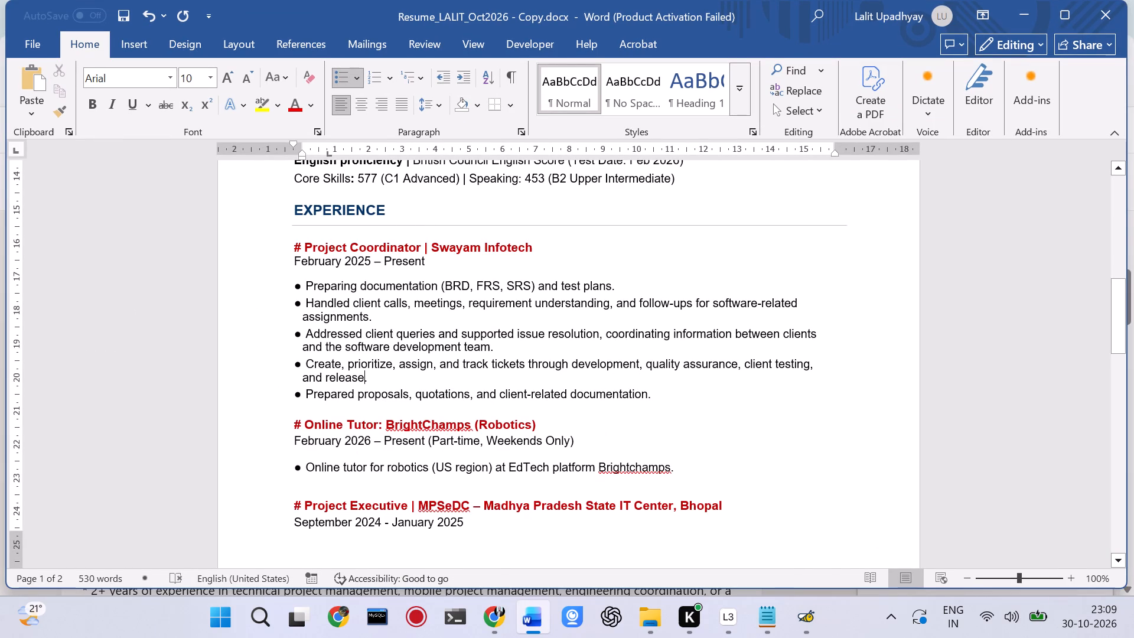
left_click(433, 380)
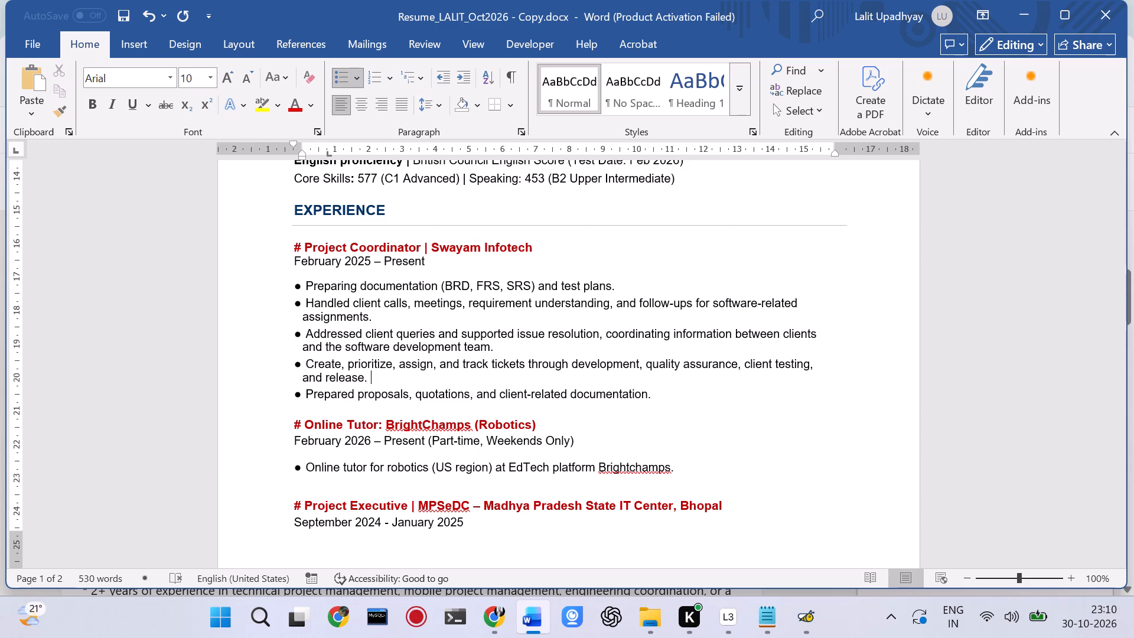
key("Return")
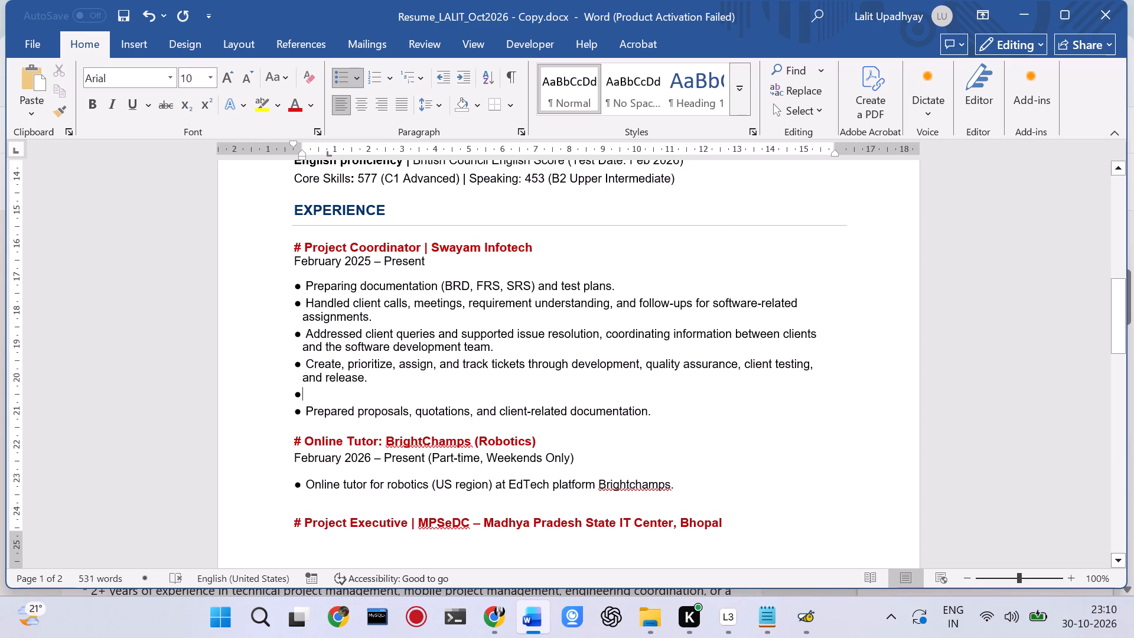
key("ctrl+v")
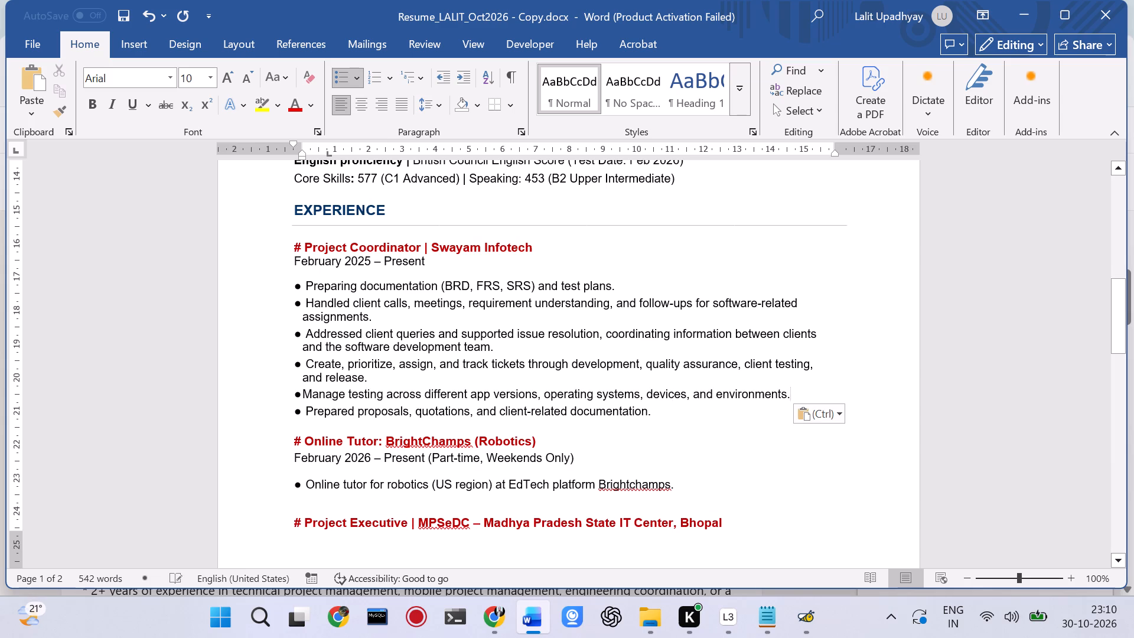
left_click(304, 395)
key("space")
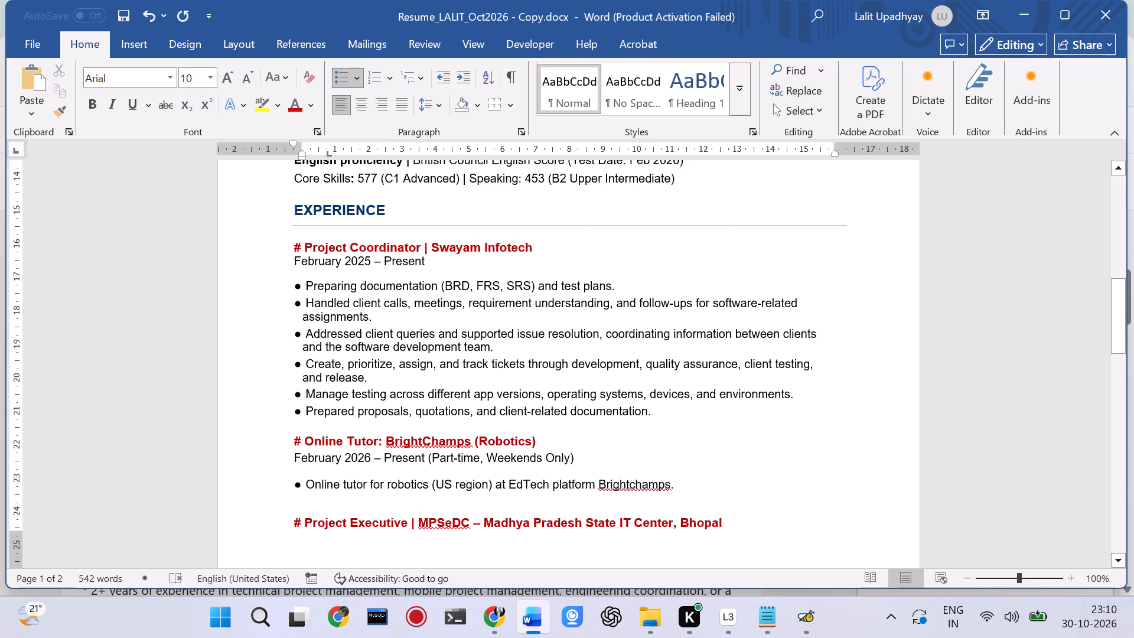
Change "Manage" to "Managed" in the testing bullet.
left_click(348, 394)
key("d")
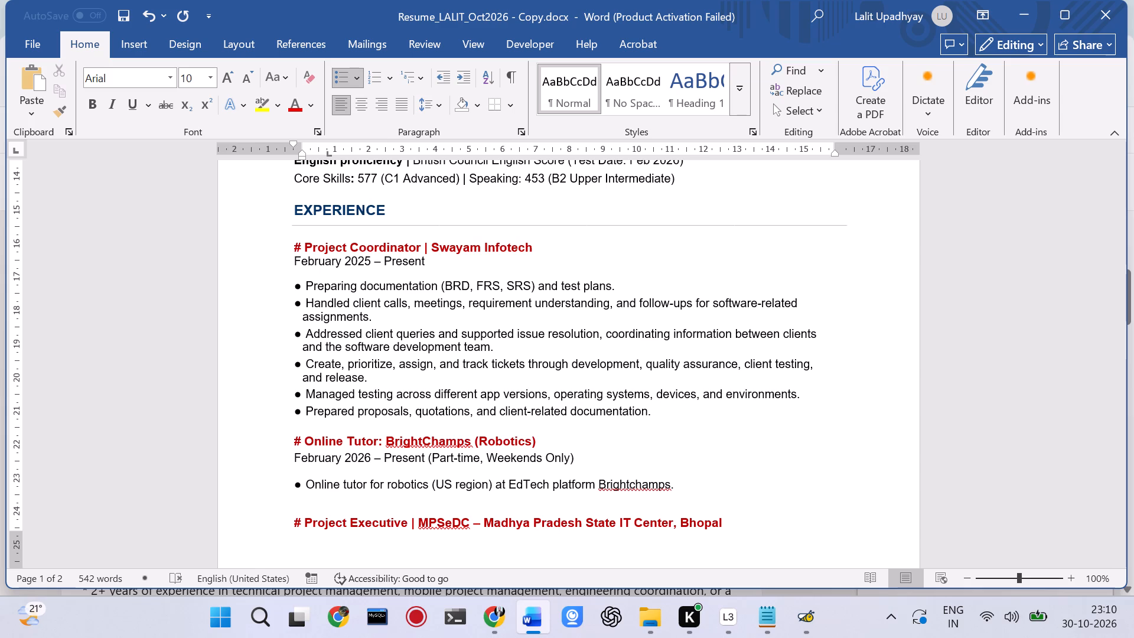
Copy the posting's "Maintain clear project documentation" responsibility over the text after "Preparing" in the first Swayam Infotech bullet in Word, merging formatting.
left_click(530, 616)
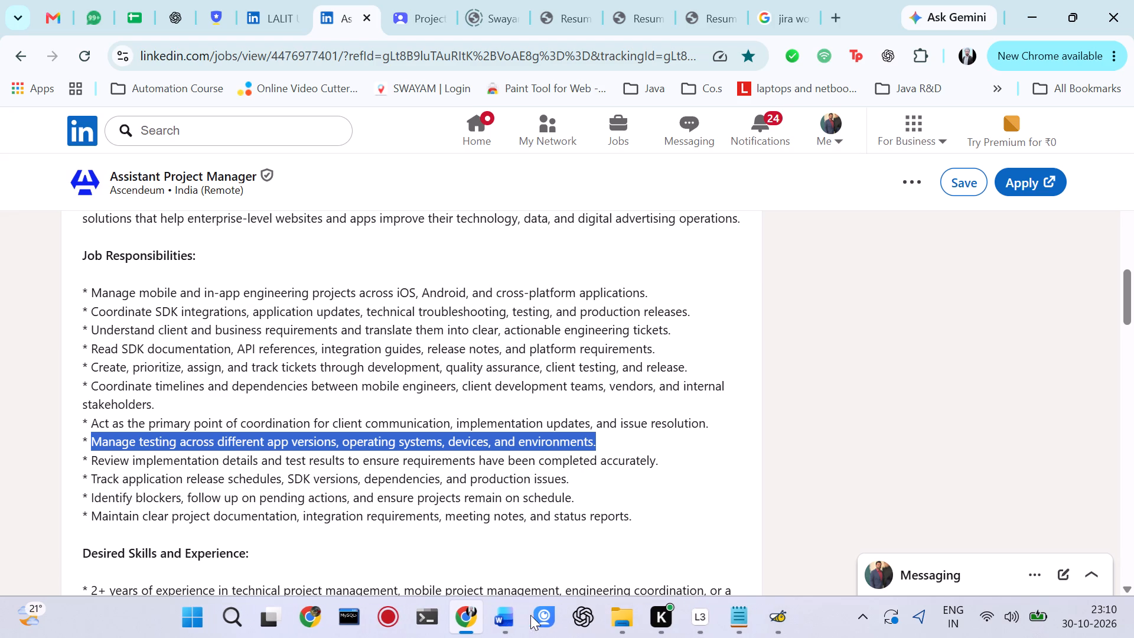
left_click_drag(93, 516, 438, 513)
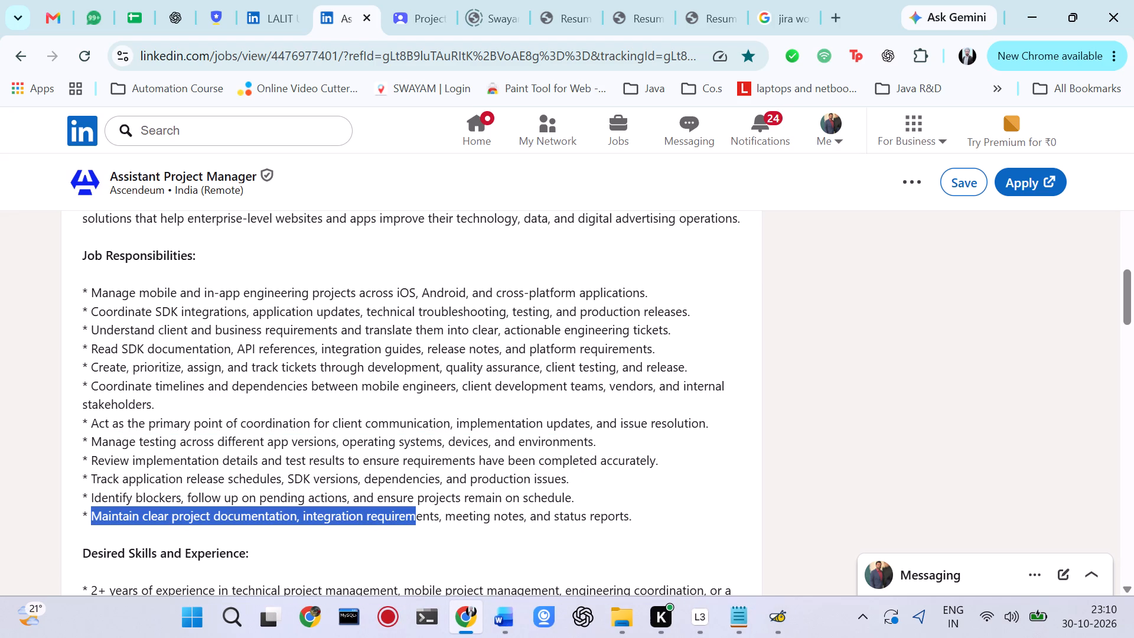
left_click_drag(438, 513, 635, 517)
right_click(605, 516)
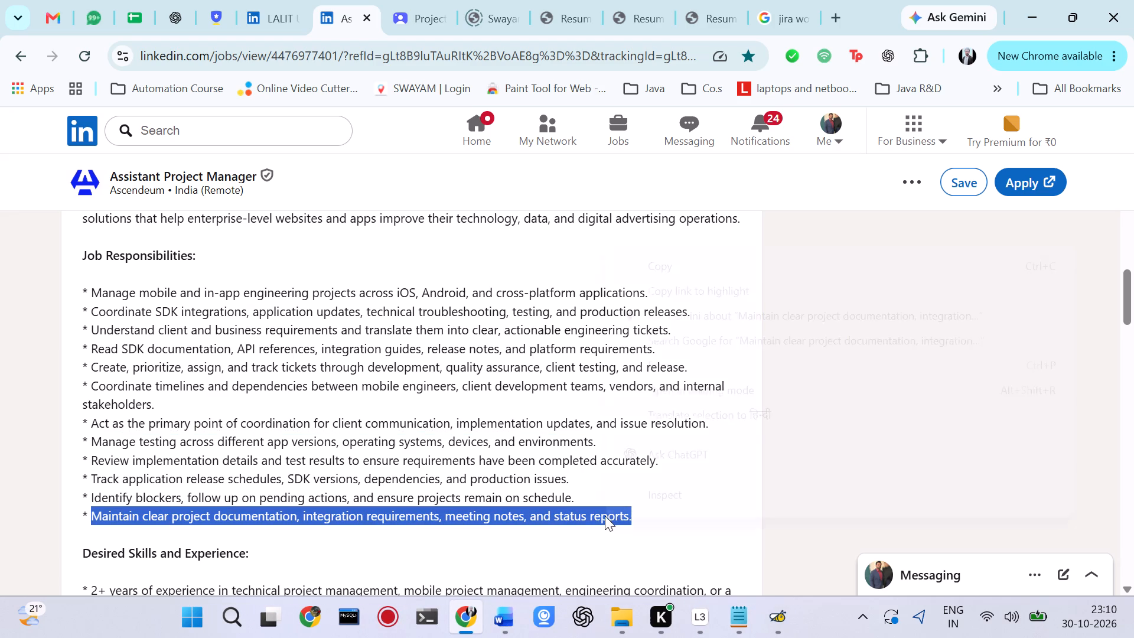
left_click(649, 265)
left_click(524, 620)
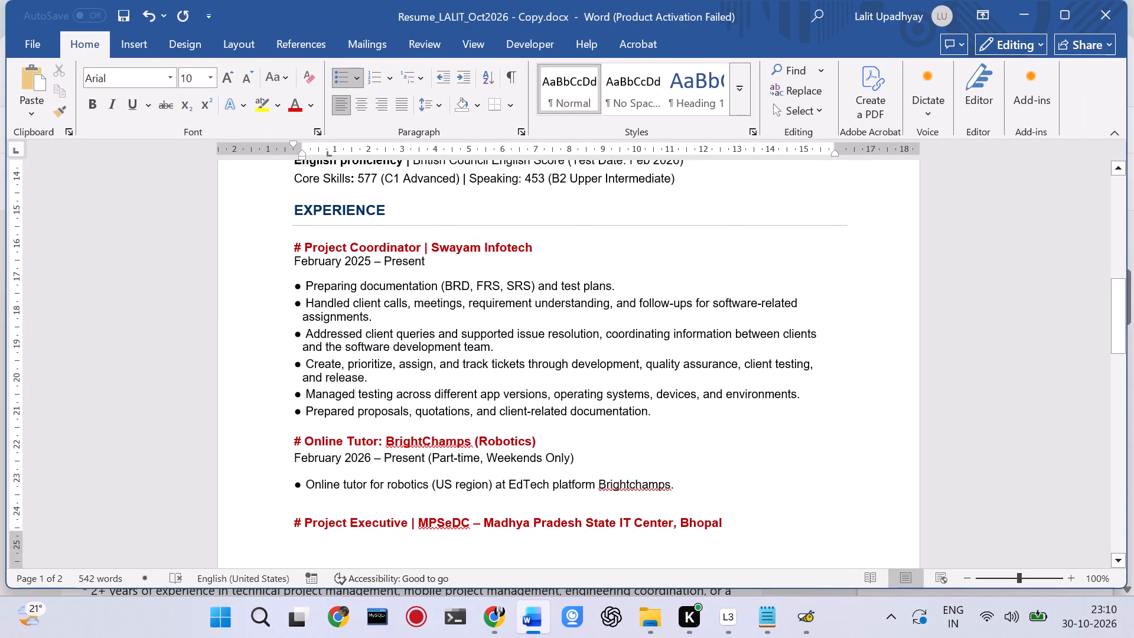
left_click_drag(362, 285, 615, 281)
key("ctrl+v")
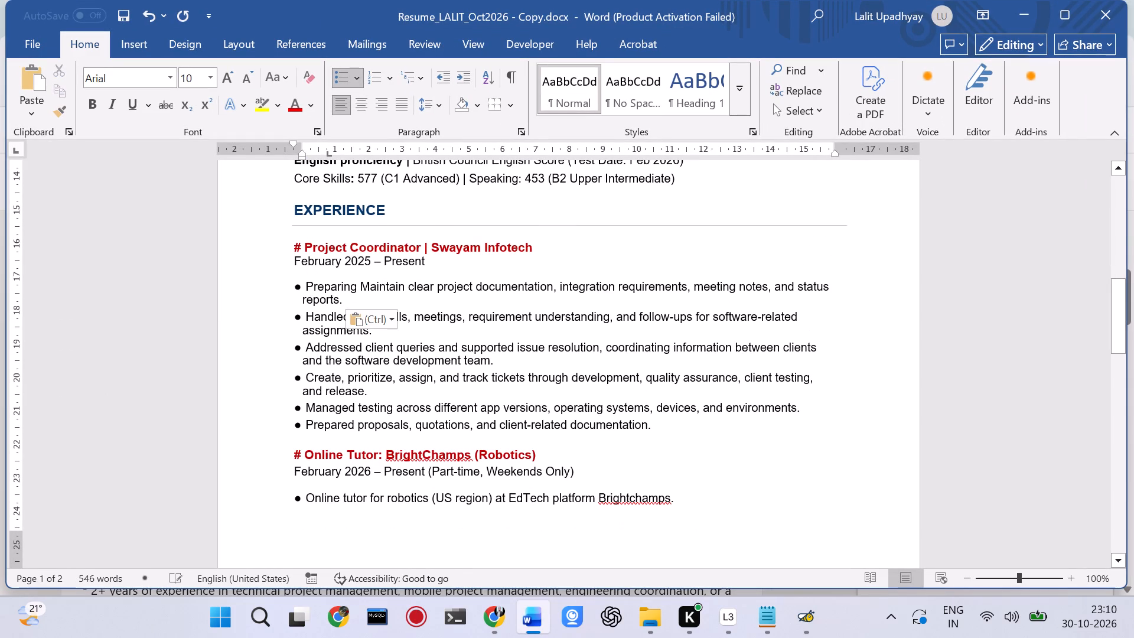
left_click(388, 320)
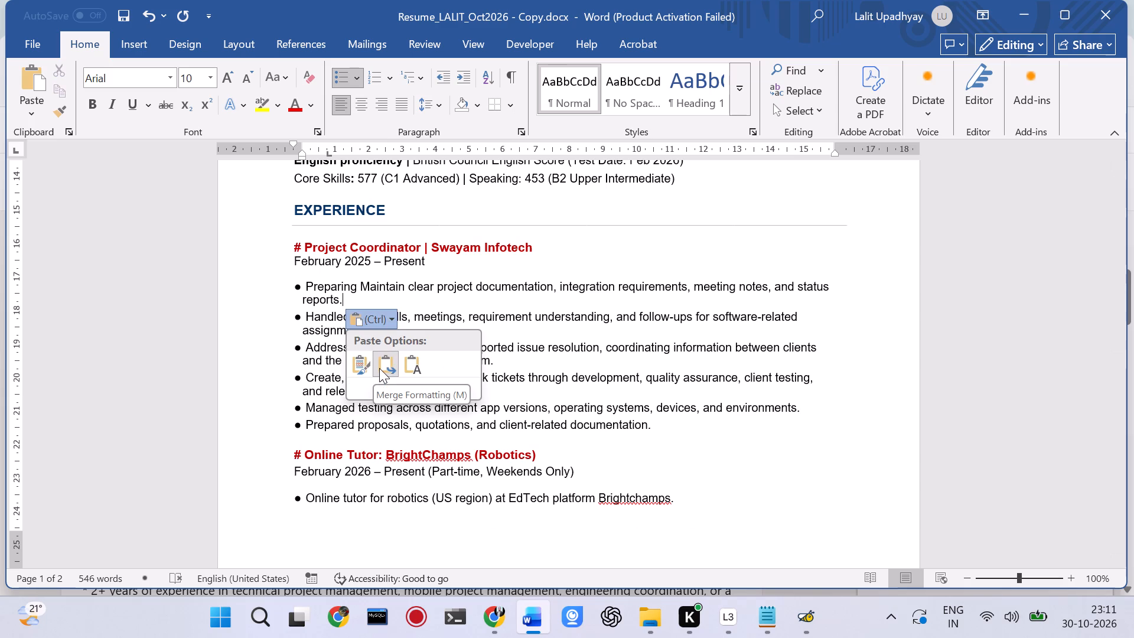
left_click(379, 368)
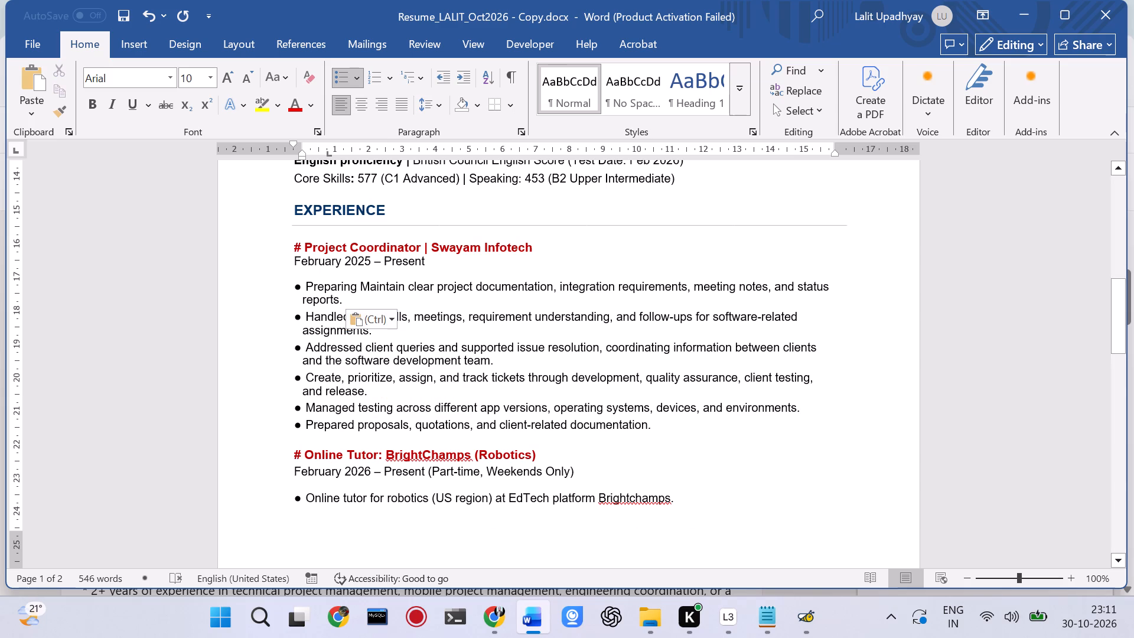
Delete the word "clear" from the first Swayam Infotech bullet.
left_click(367, 288)
left_click(434, 286)
key("BackSpace")
key("BackSpace")
key("BackSpace")
key("BackSpace")
key("BackSpace")
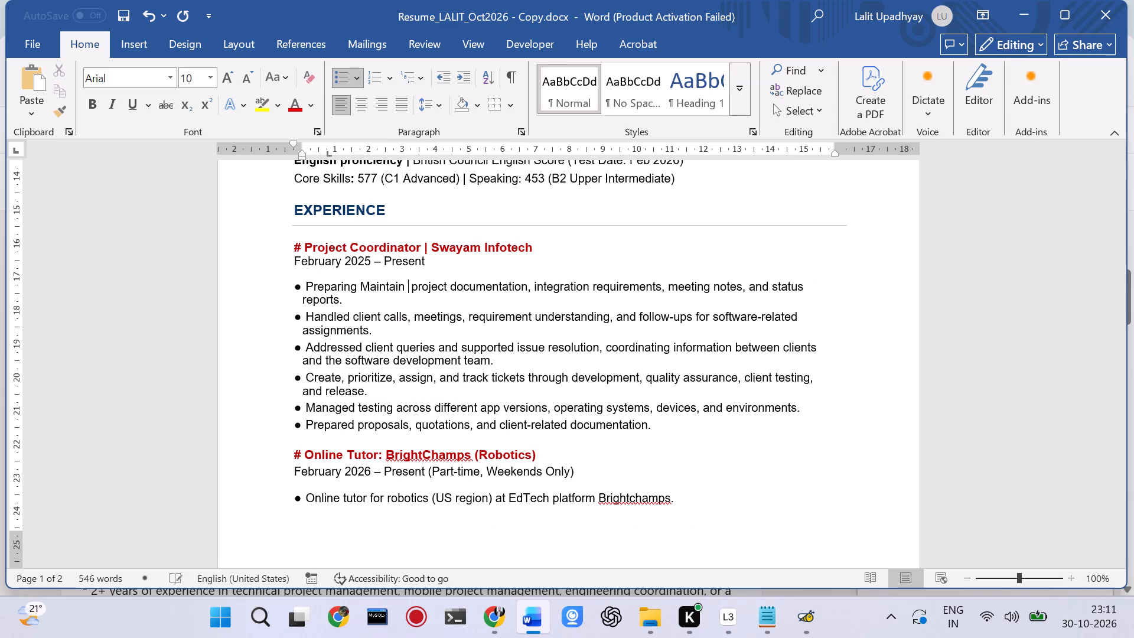
key("BackSpace")
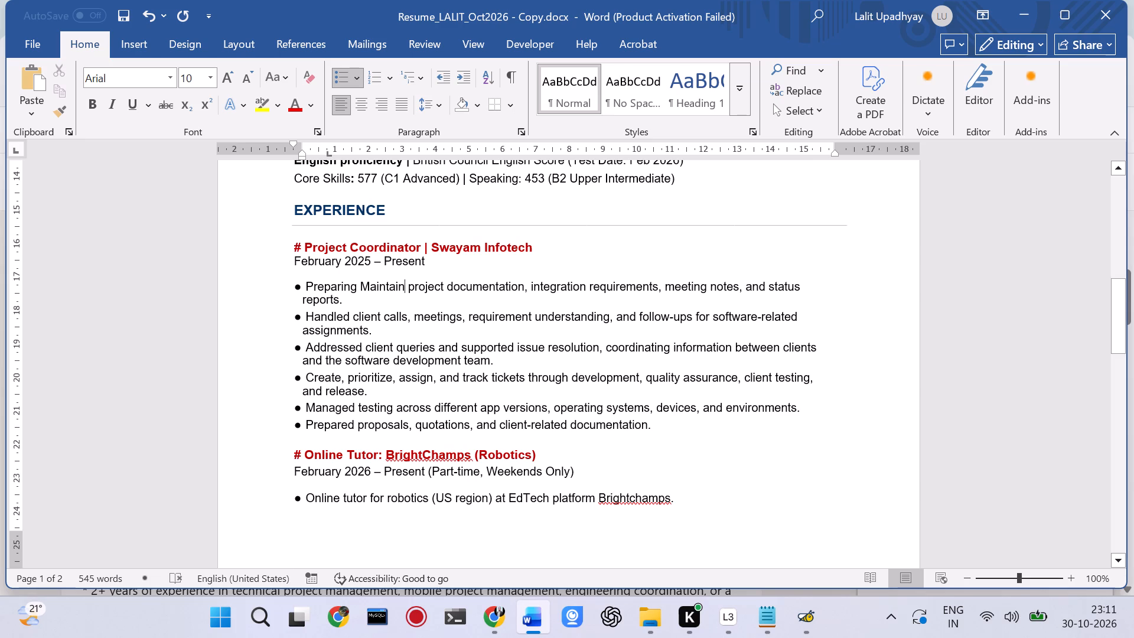
Delete the word "integration" before "requirements" in the first Swayam Infotech bullet.
left_click(585, 289)
key("BackSpace")
key("BackSpace")
key("BackSpace")
key("BackSpace")
key("BackSpace")
key("BackSpace")
key("BackSpace")
key("BackSpace")
key("BackSpace")
key("BackSpace")
key("BackSpace")
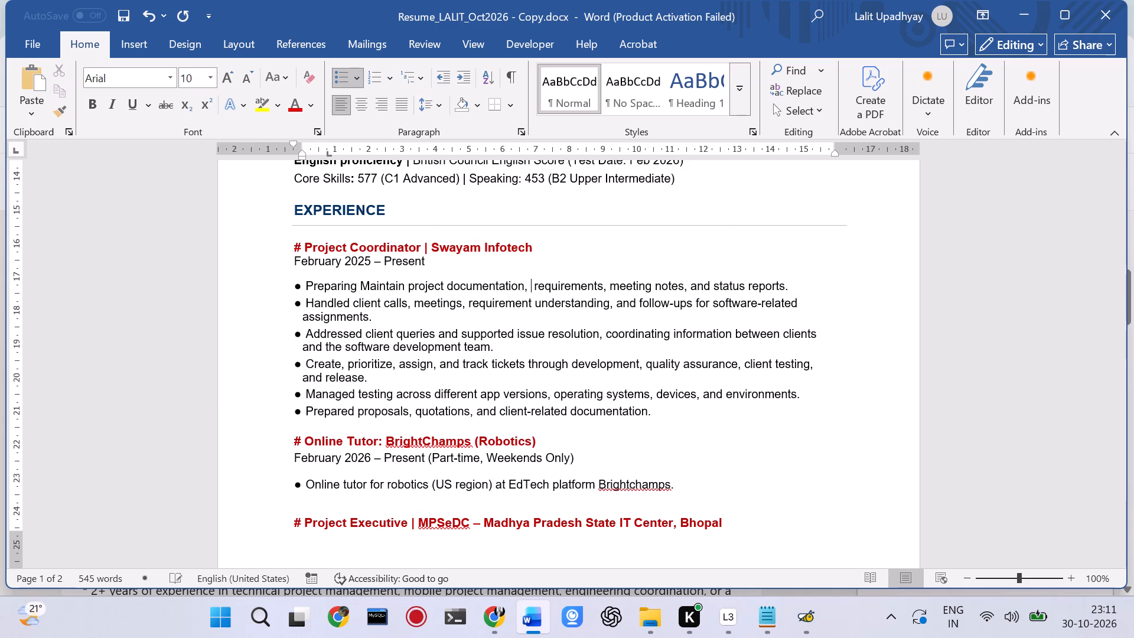
key("BackSpace")
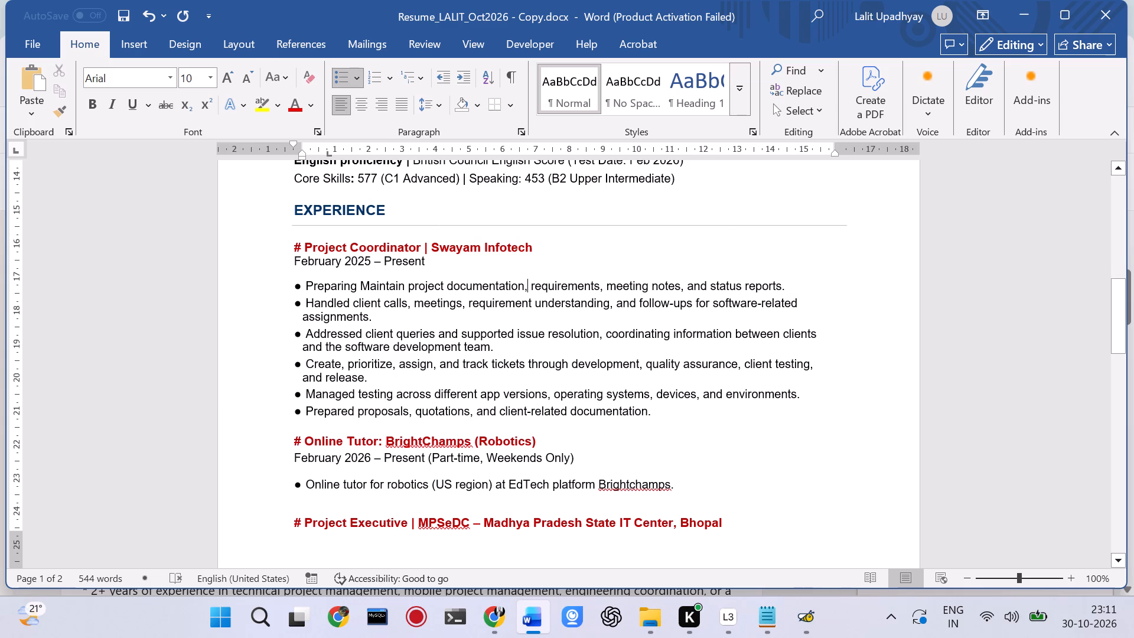
Delete "Preparing" so the first Swayam Infotech bullet starts with "Maintain project documentation".
left_click(361, 290)
key("BackSpace")
key("BackSpace")
key("BackSpace")
key("BackSpace")
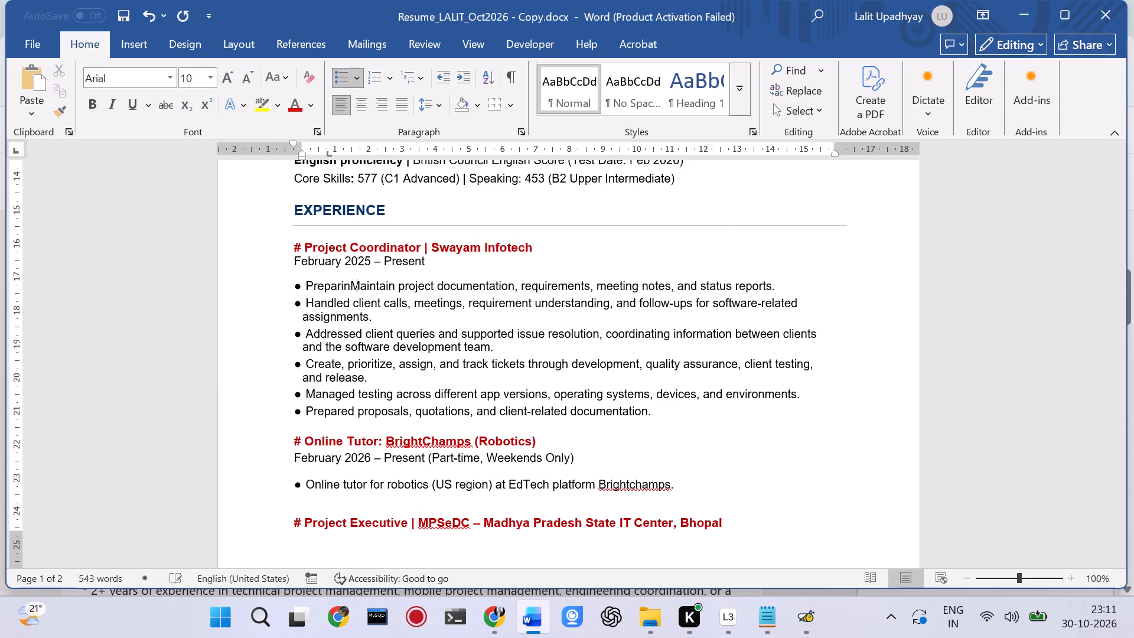
key("BackSpace")
key("BackSpace")
key("BackSpace")
key("BackSpace")
key("BackSpace")
key("BackSpace")
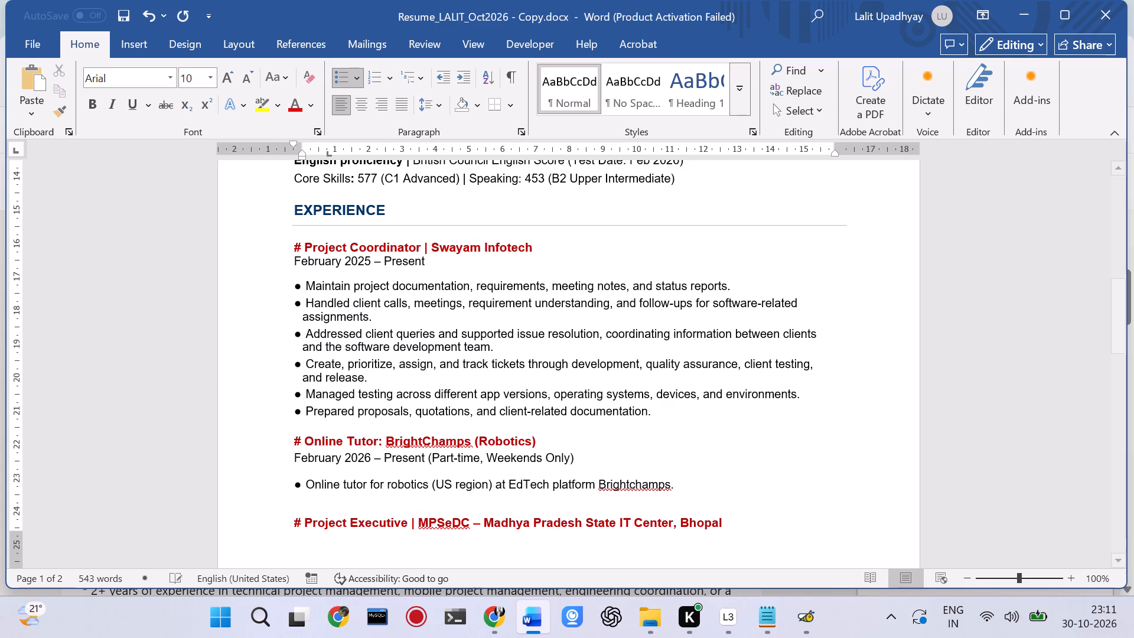
Change "Maintain" to "Maintained" at the start of the first Swayam Infotech bullet.
left_click(349, 292)
left_click(350, 289)
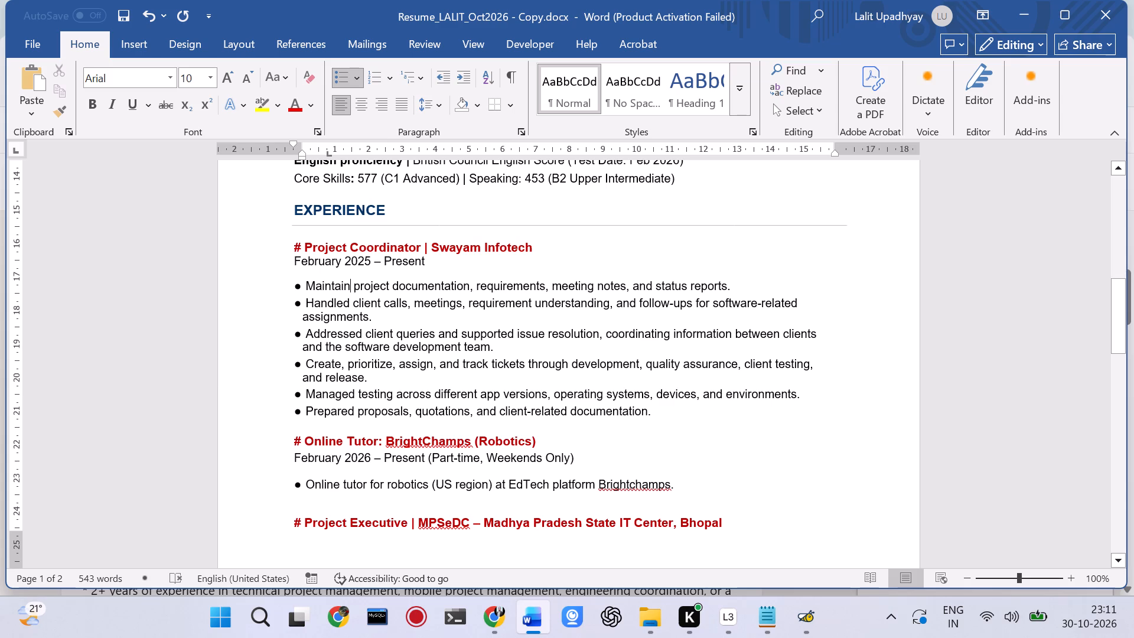
type("ed")
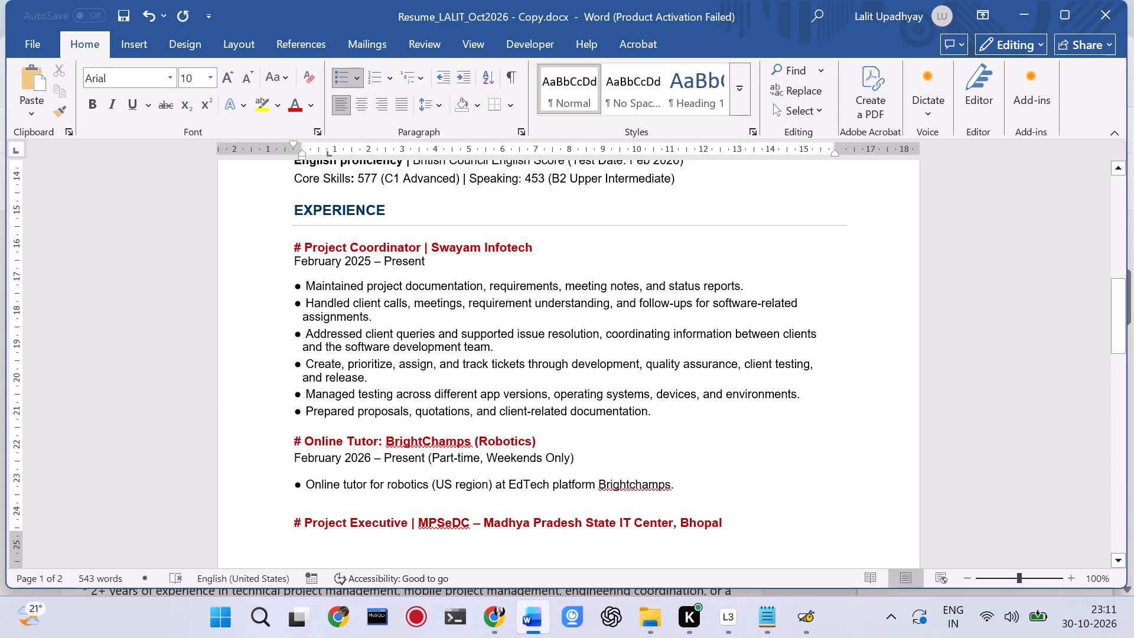
left_click(544, 349)
Switch to the Ascendeum job posting in Chrome and review its Desired Skills and Experience section.
left_click(531, 623)
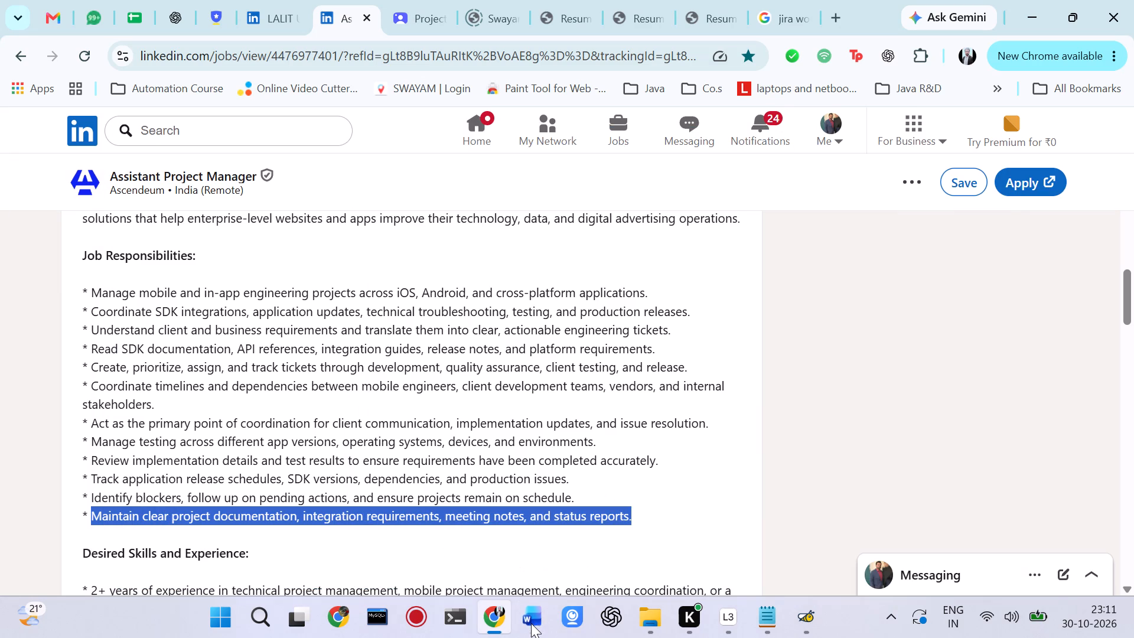
left_click(444, 425)
scroll(444, 425, "down", 2)
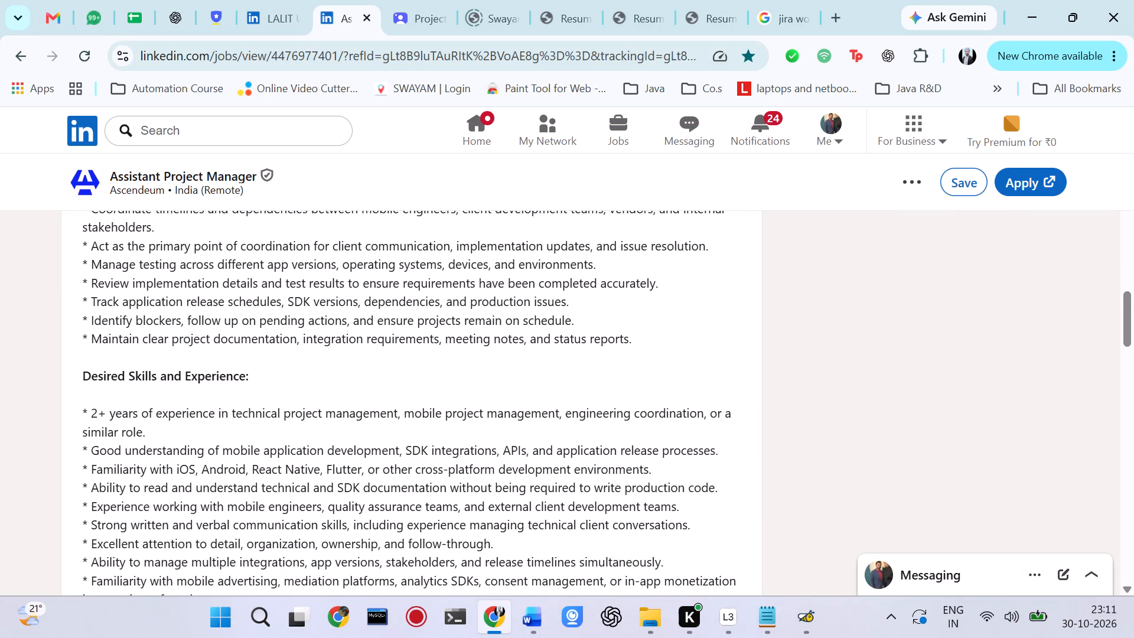
scroll(576, 453, "down", 1)
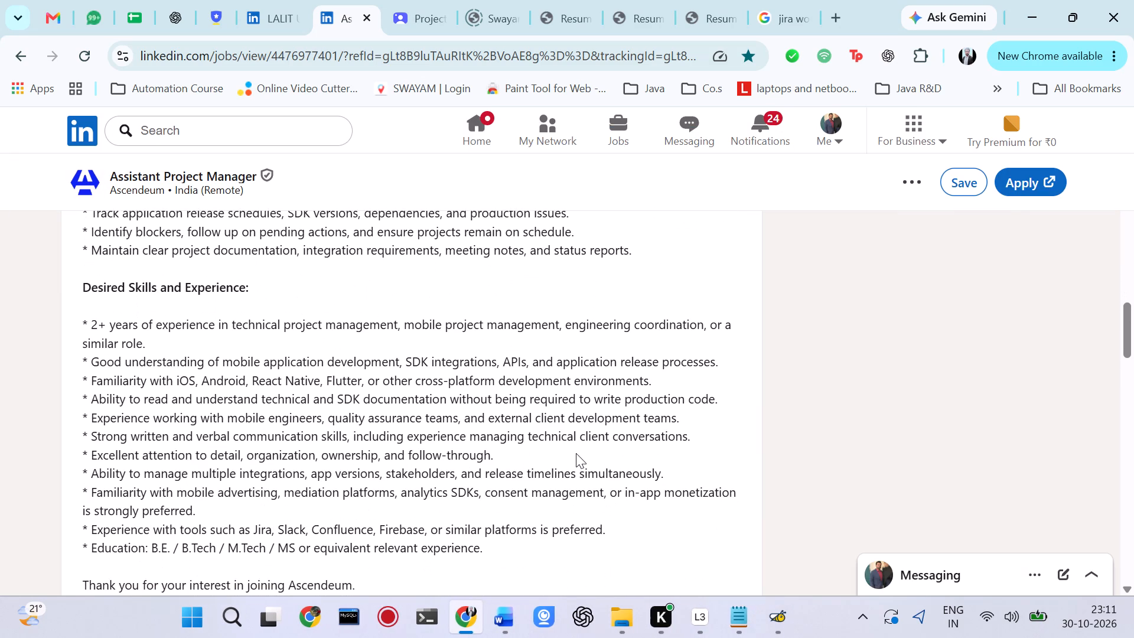
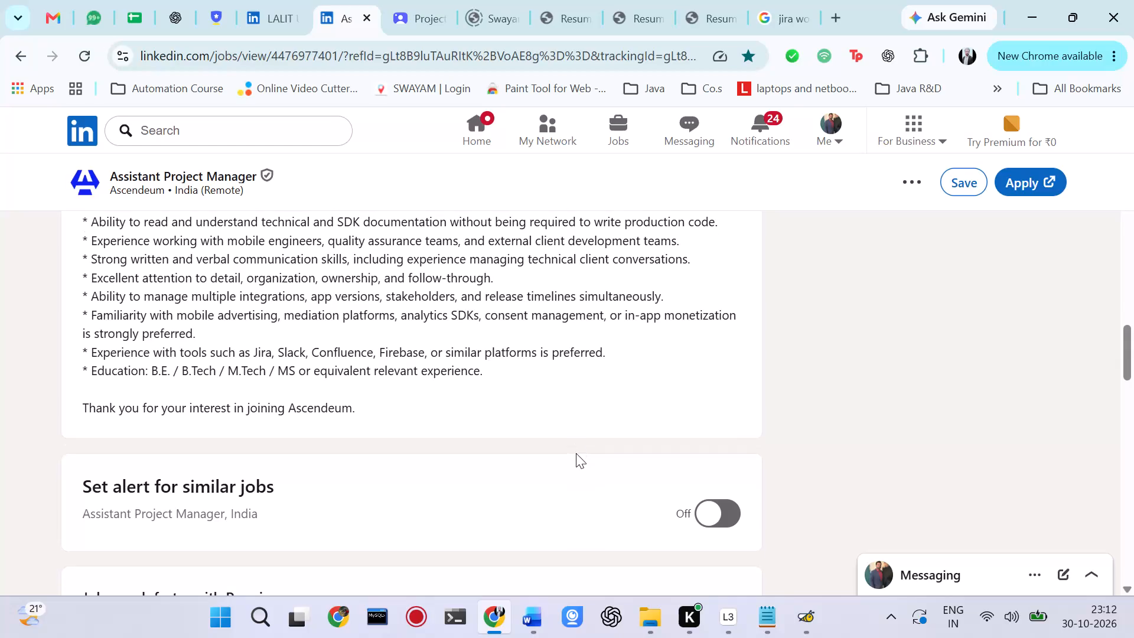
Copy the responsibility "Read SDK documentation, API references, integration guides, release notes, and platform requirements." from the posting's Job Responsibilities list.
scroll(576, 453, "up", 6)
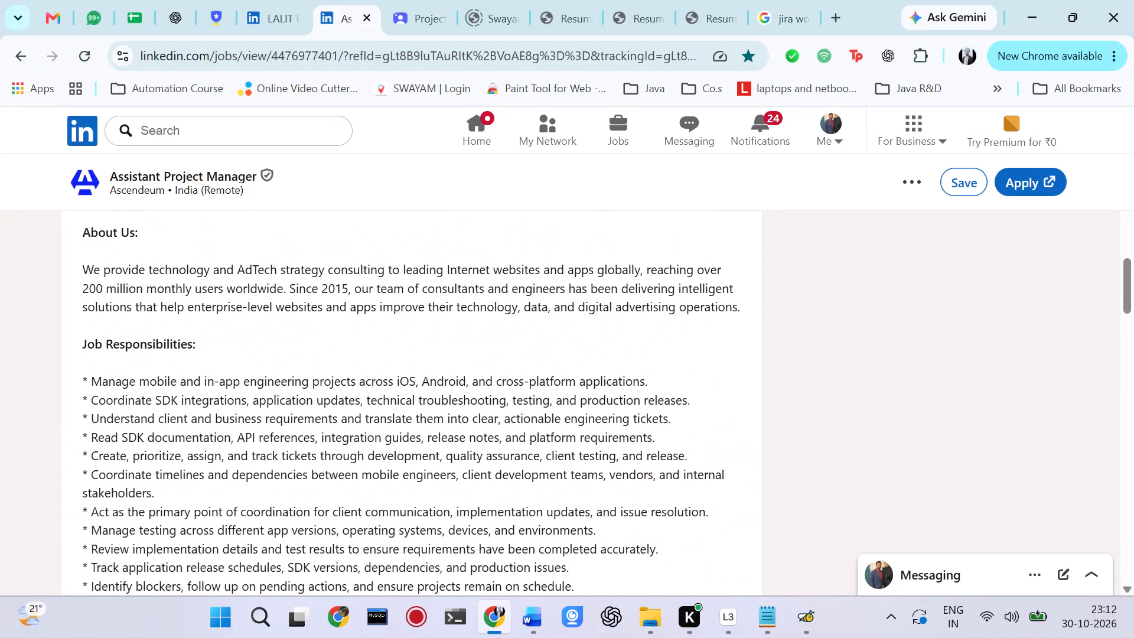
scroll(576, 453, "down", 1)
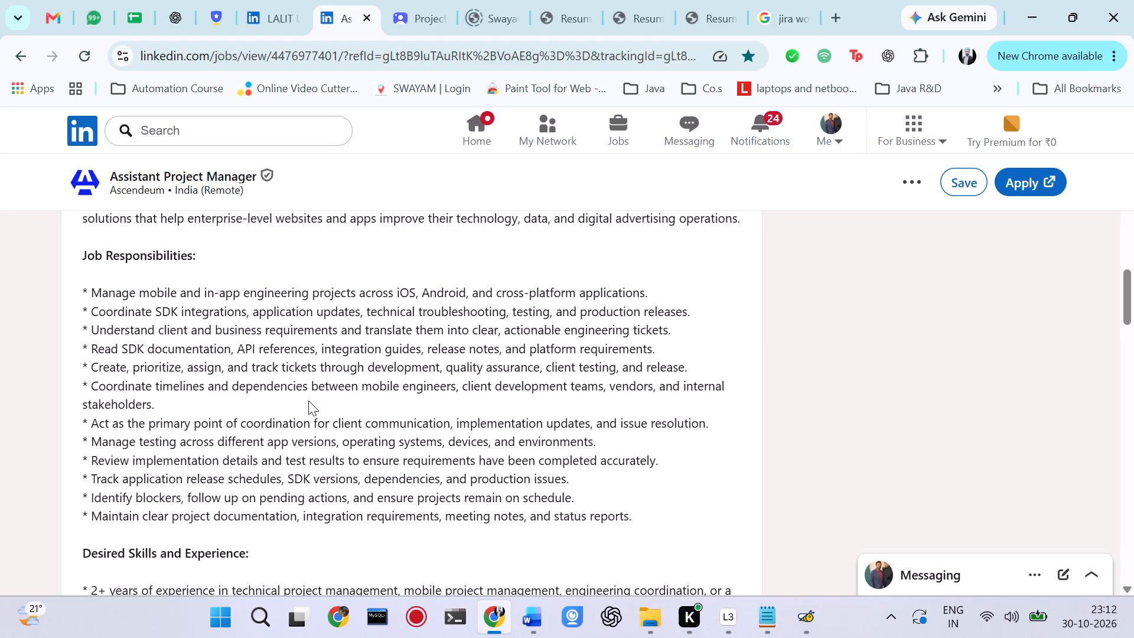
left_click_drag(92, 344, 488, 350)
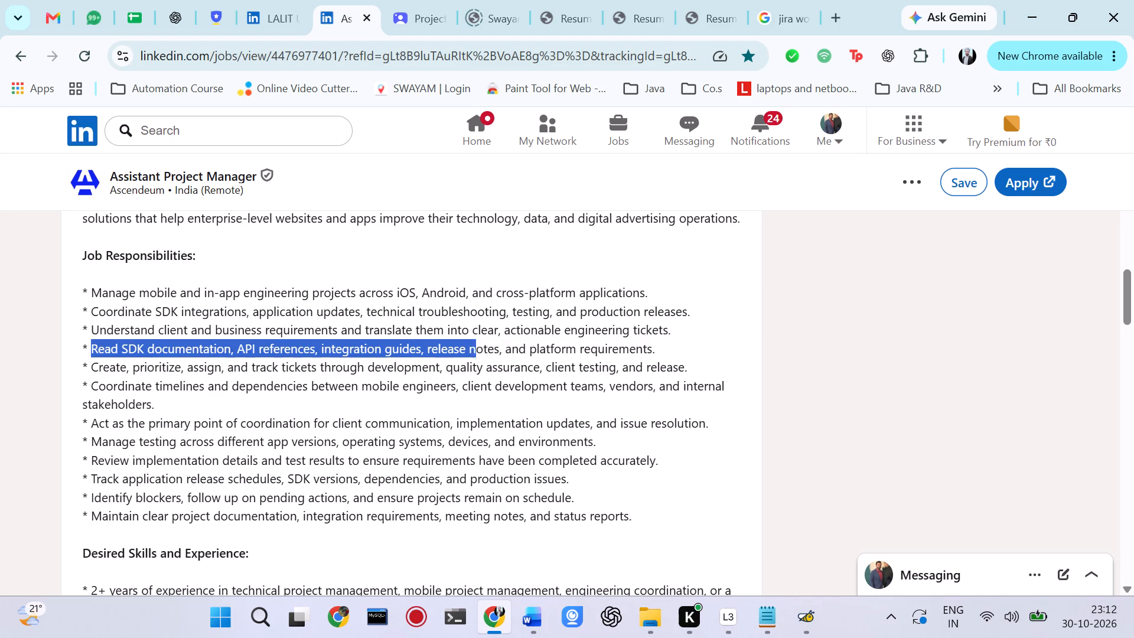
left_click_drag(488, 350, 634, 352)
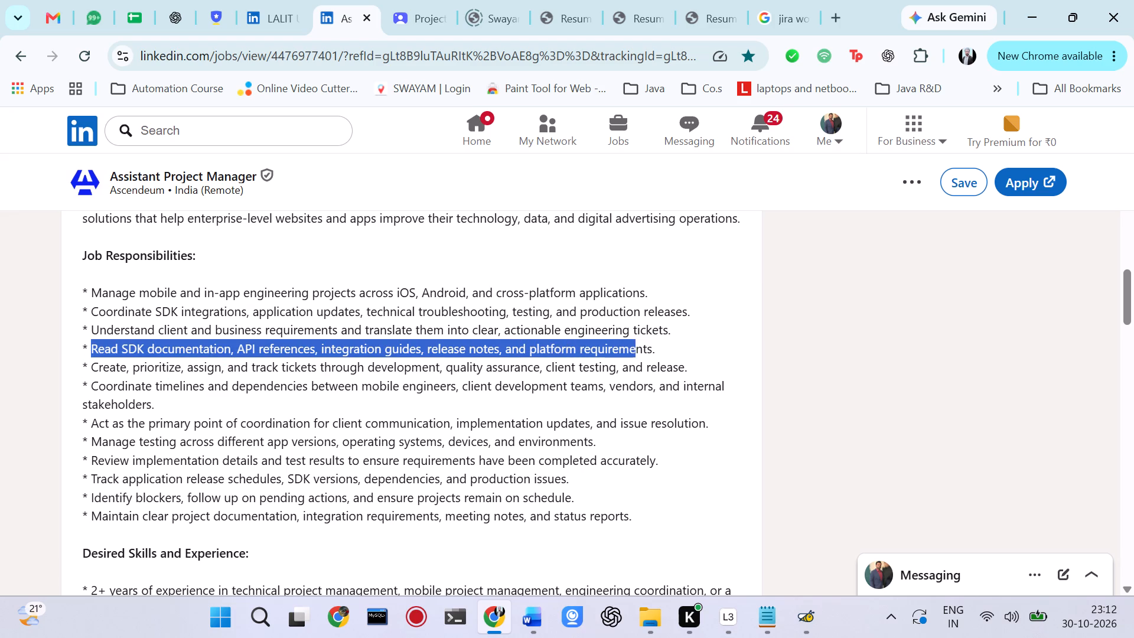
left_click_drag(634, 352, 654, 350)
right_click(601, 350)
left_click(676, 95)
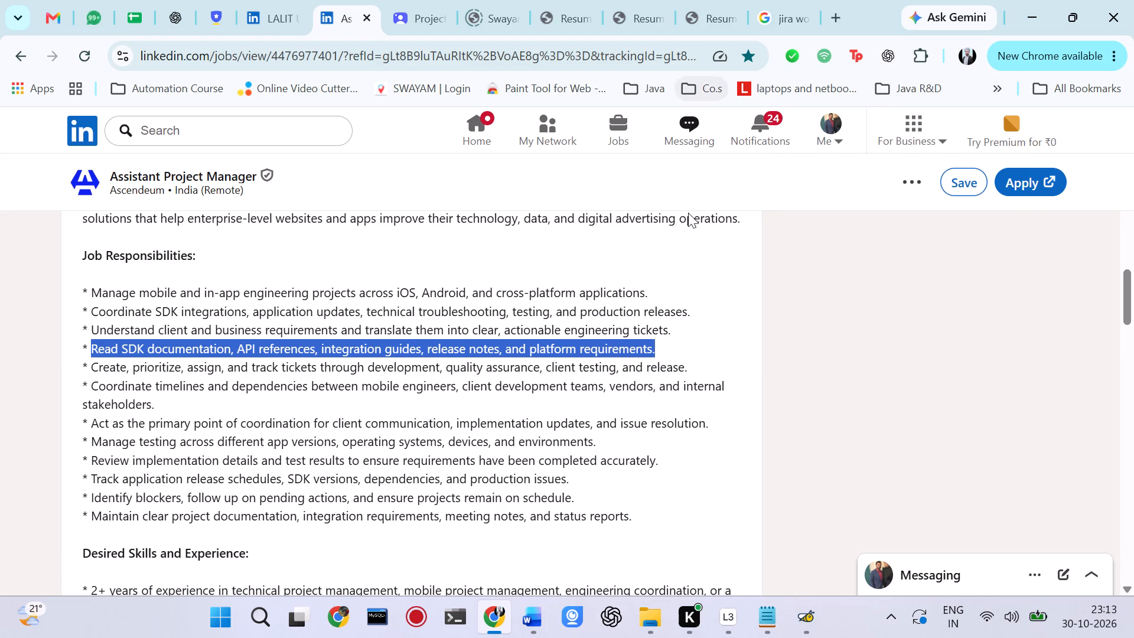
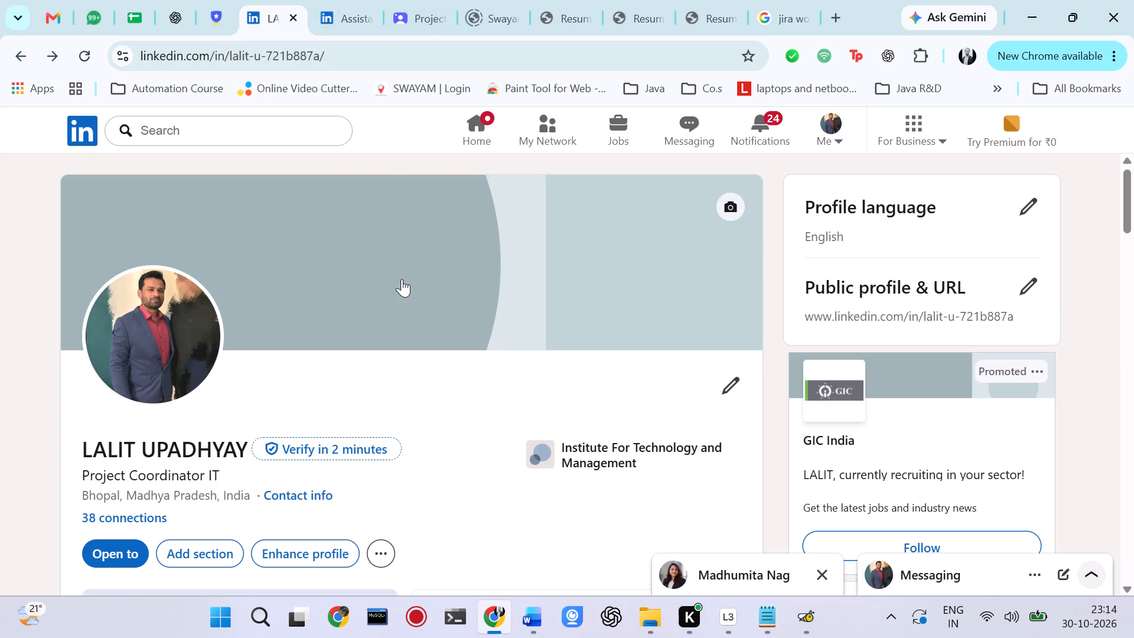
left_click(341, 8)
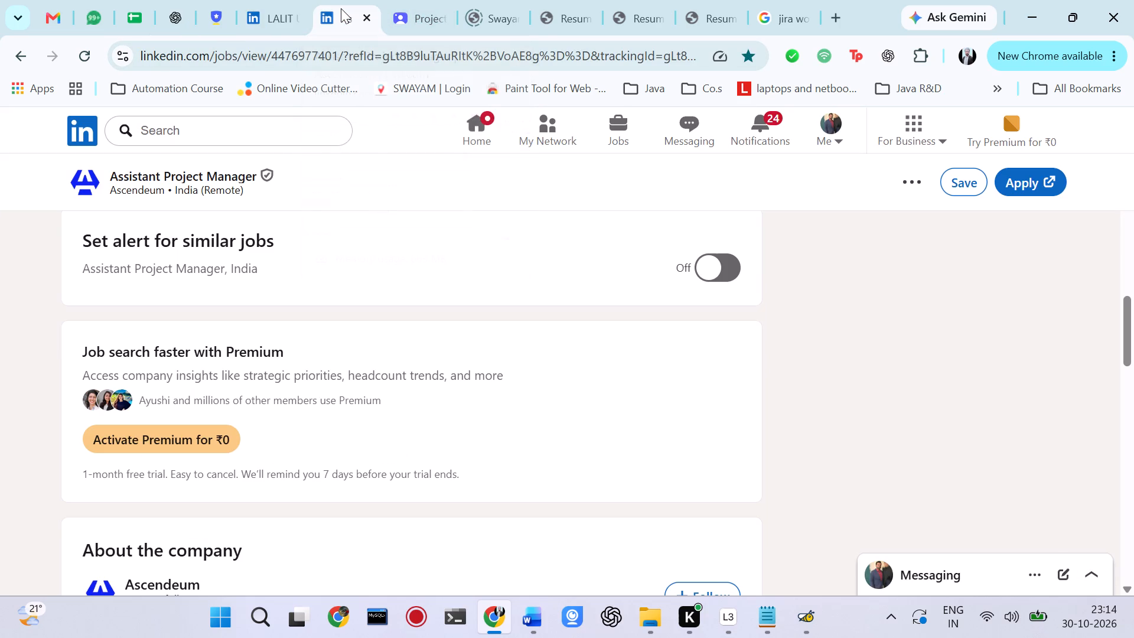
scroll(524, 372, "up", 4)
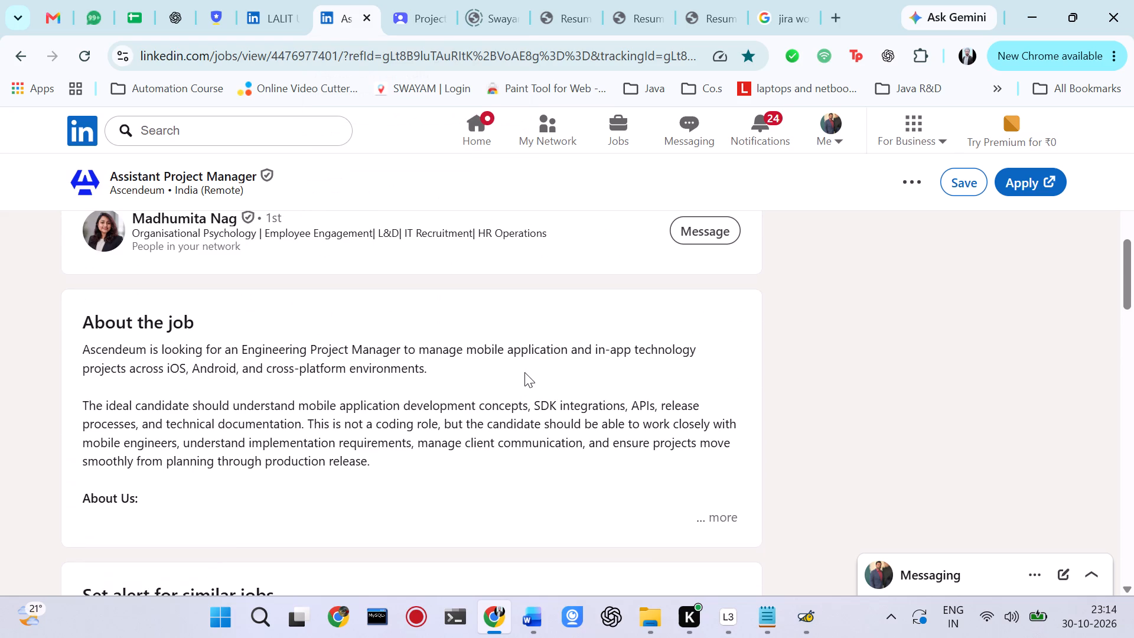
scroll(524, 372, "down", 1)
left_click(397, 19)
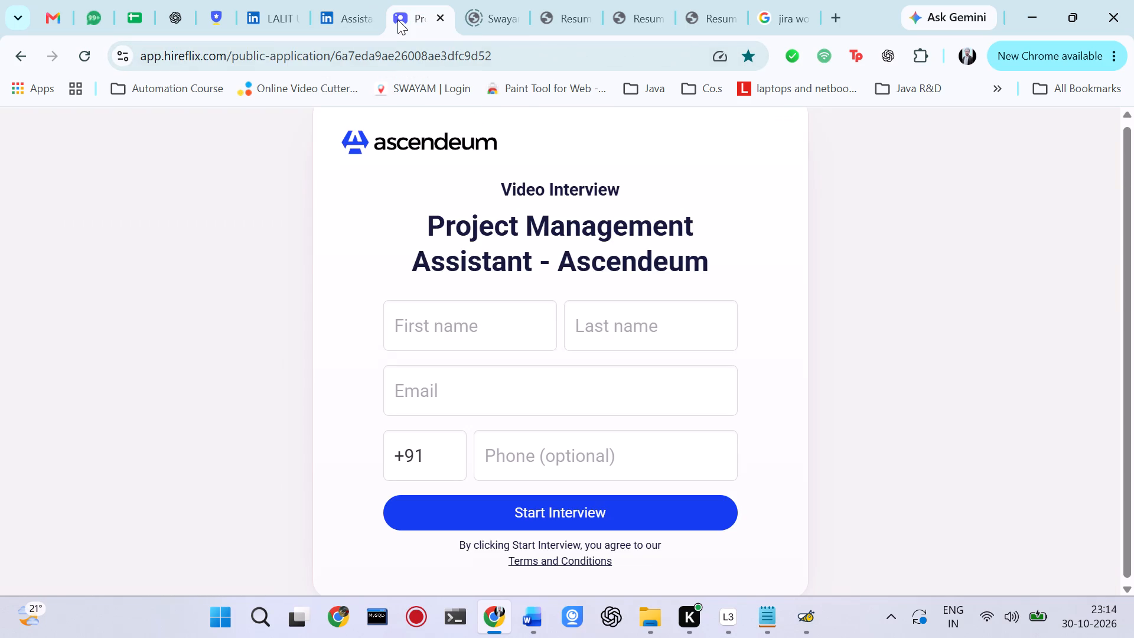
left_click(272, 21)
scroll(397, 357, "down", 6)
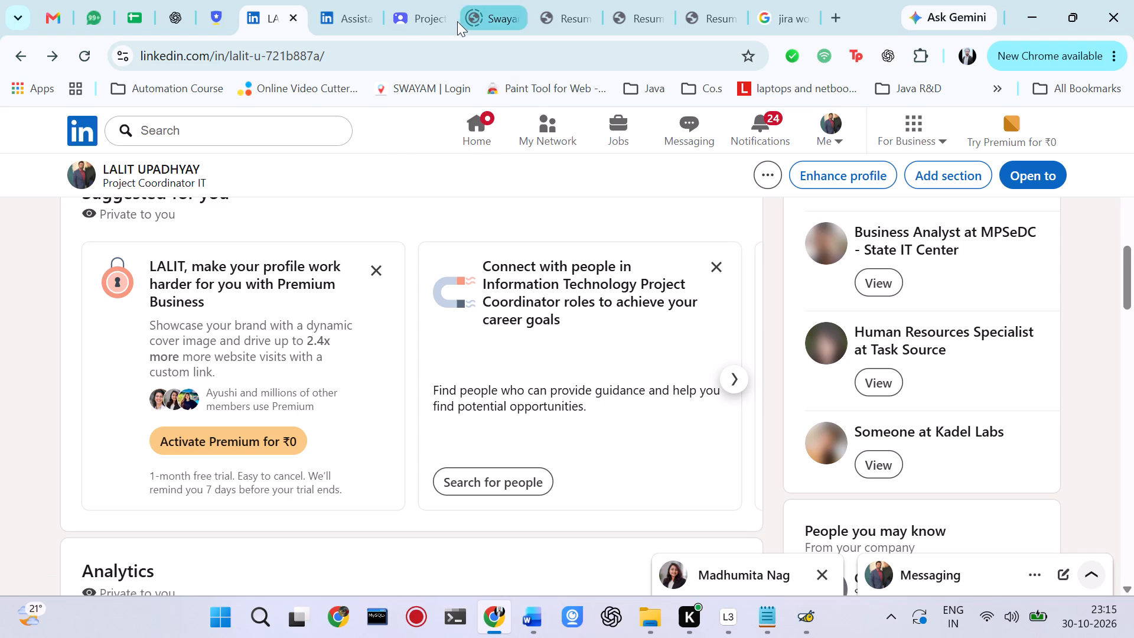
left_click(410, 17)
left_click(346, 17)
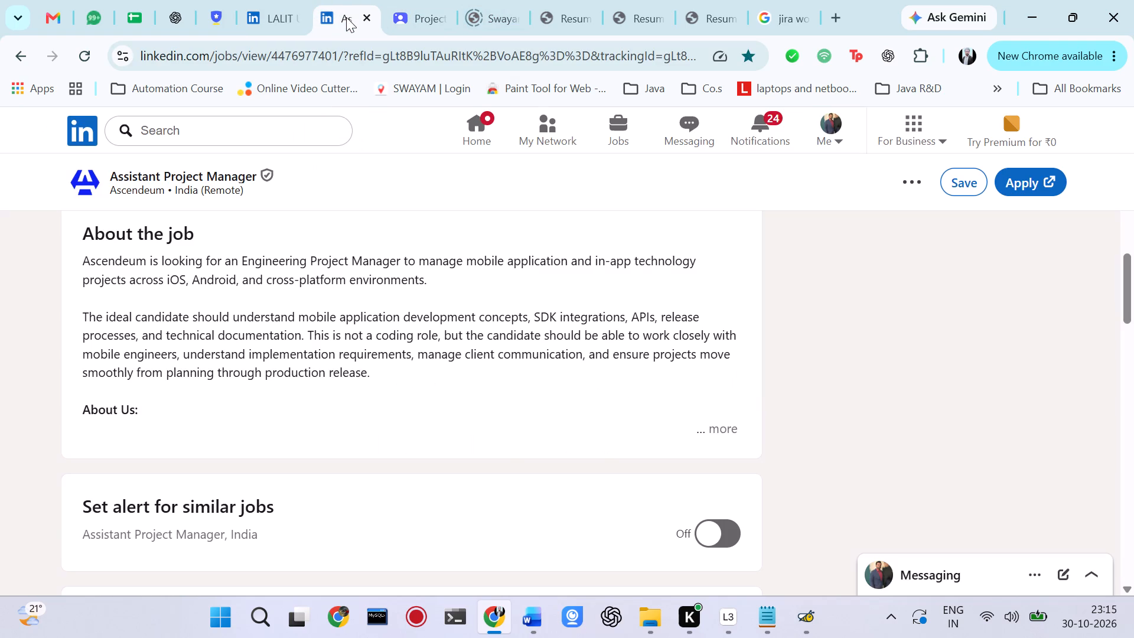
left_click(715, 429)
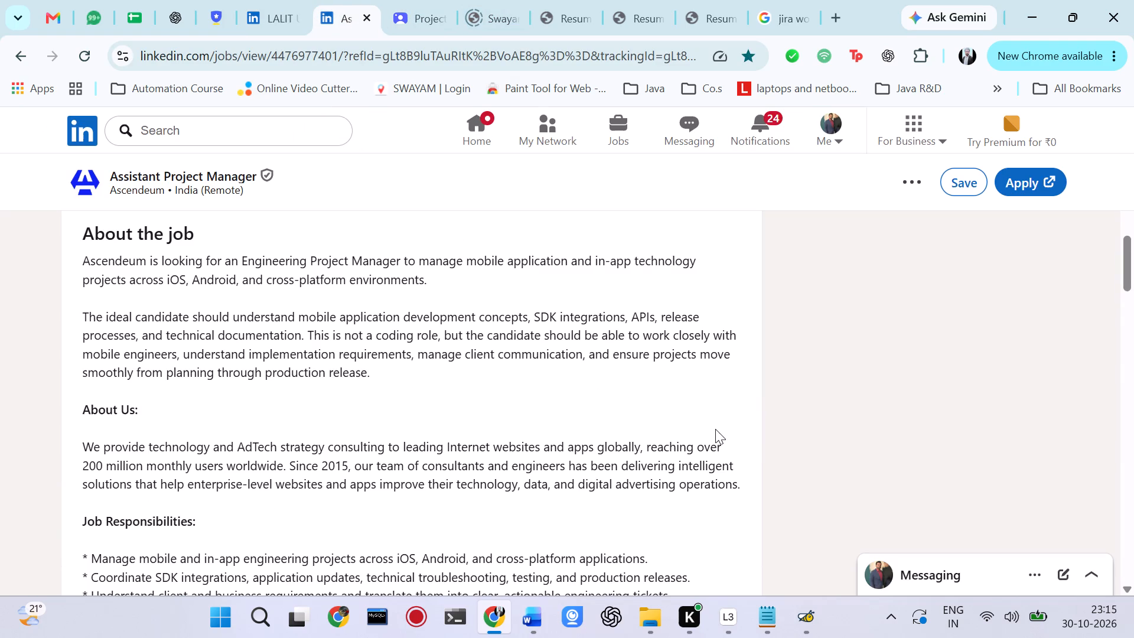
left_click(846, 409)
left_click(677, 393)
left_click(266, 15)
left_click(408, 8)
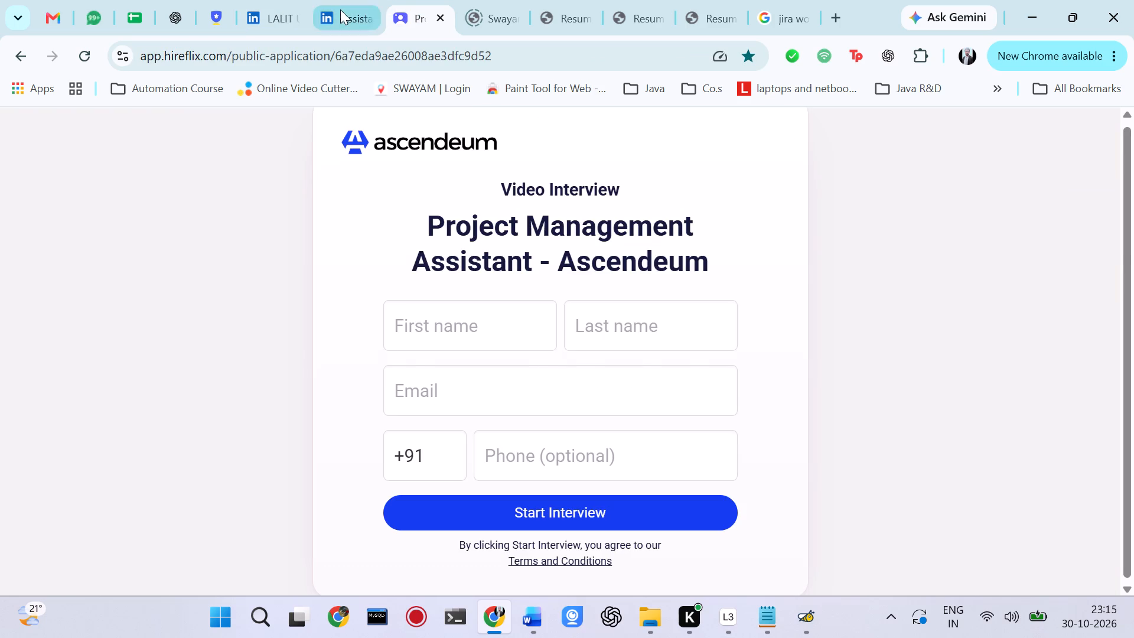
left_click(337, 9)
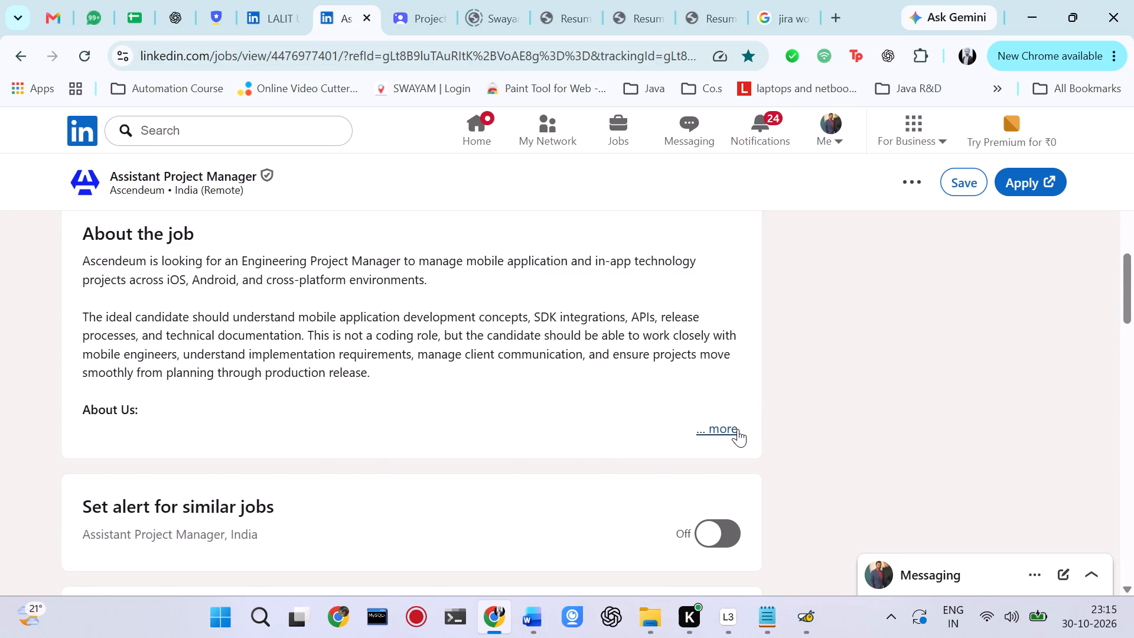
left_click(738, 429)
scroll(393, 334, "down", 3)
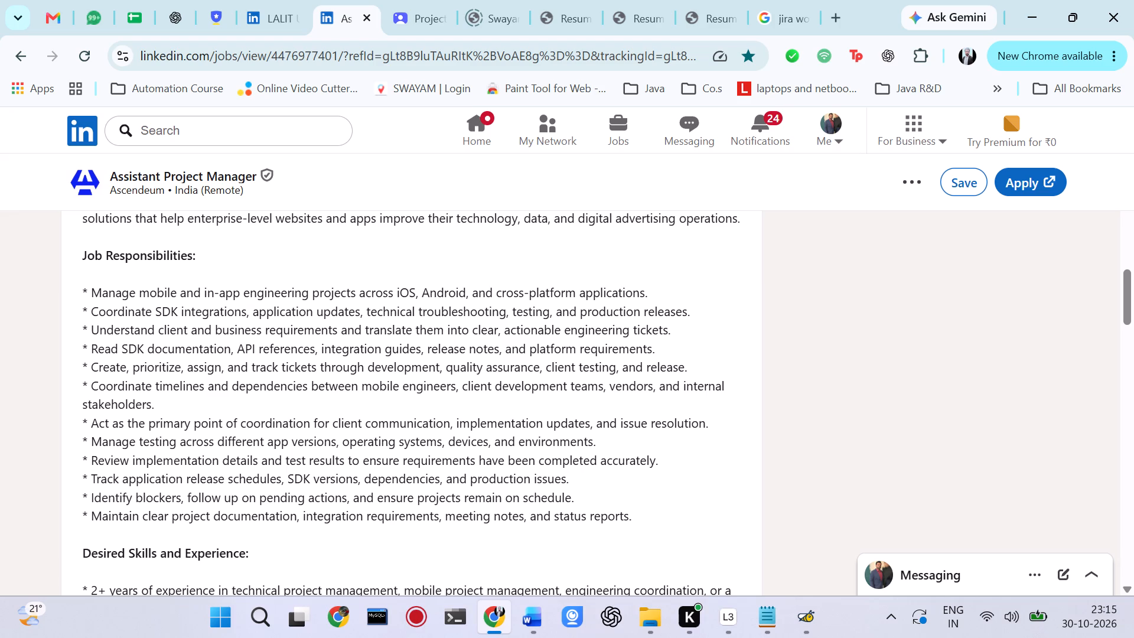
left_click_drag(92, 463, 138, 460)
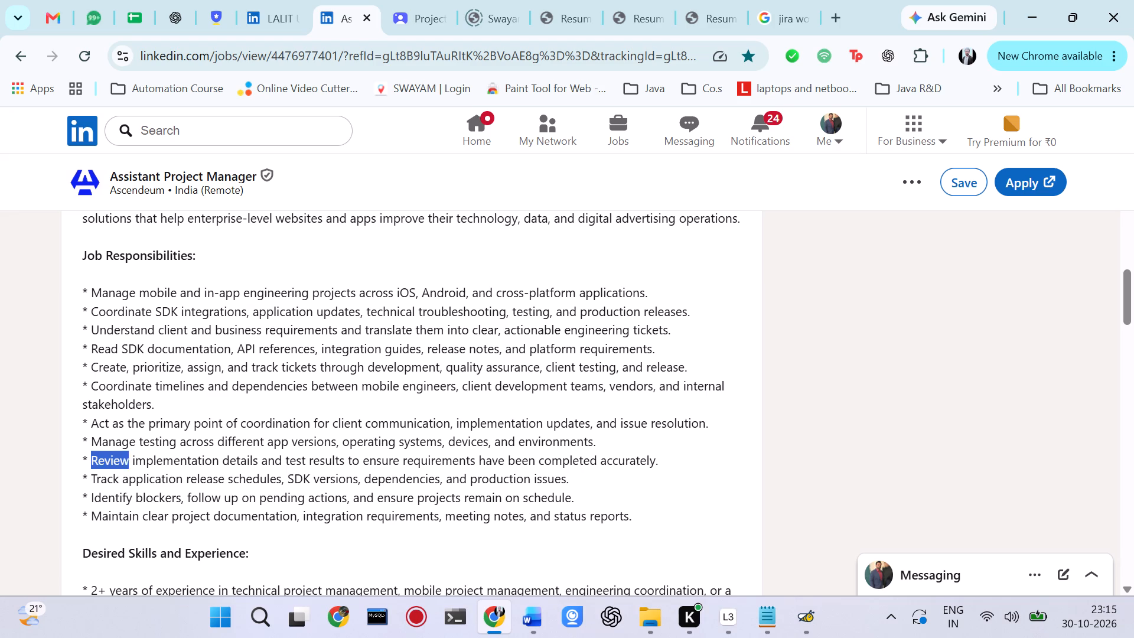
left_click_drag(138, 460, 402, 463)
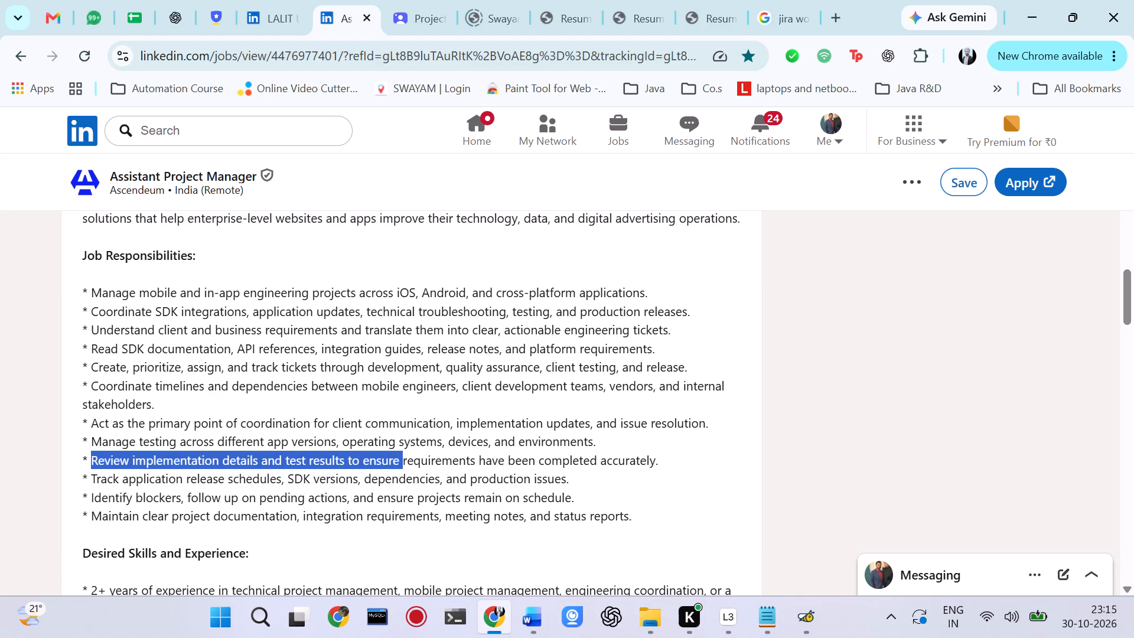
left_click_drag(402, 463, 602, 457)
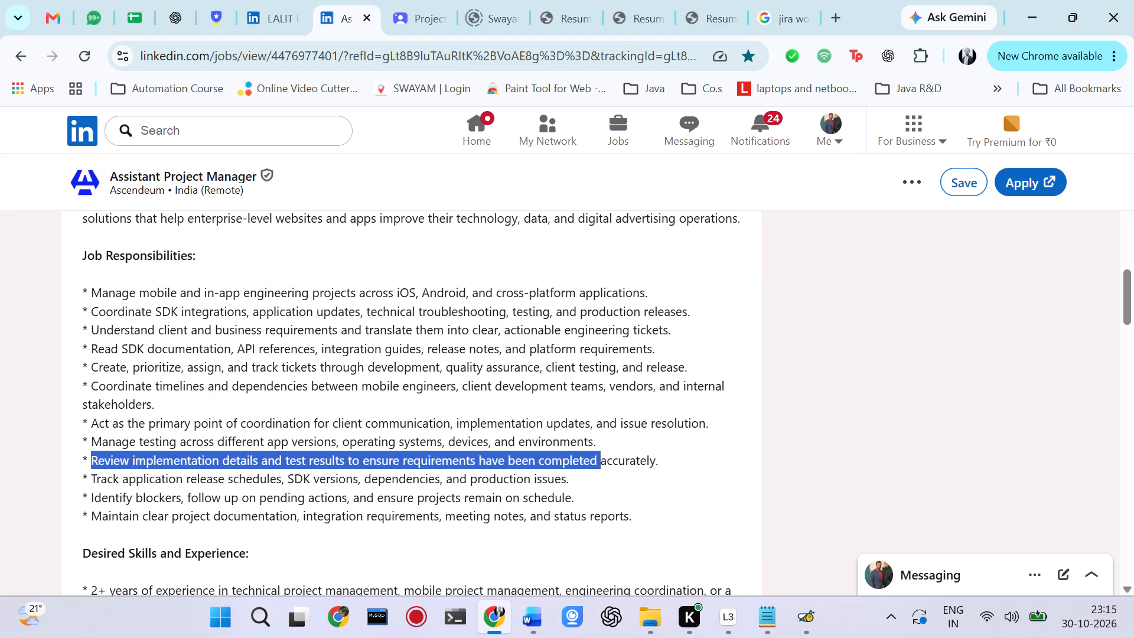
left_click_drag(602, 457, 602, 457)
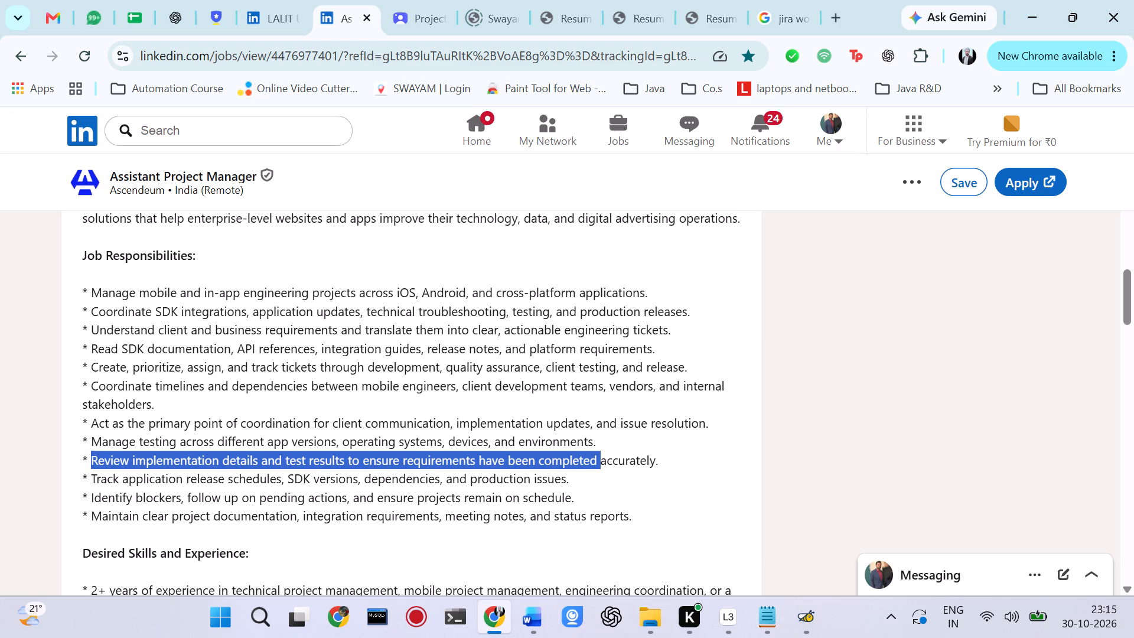
left_click(364, 462)
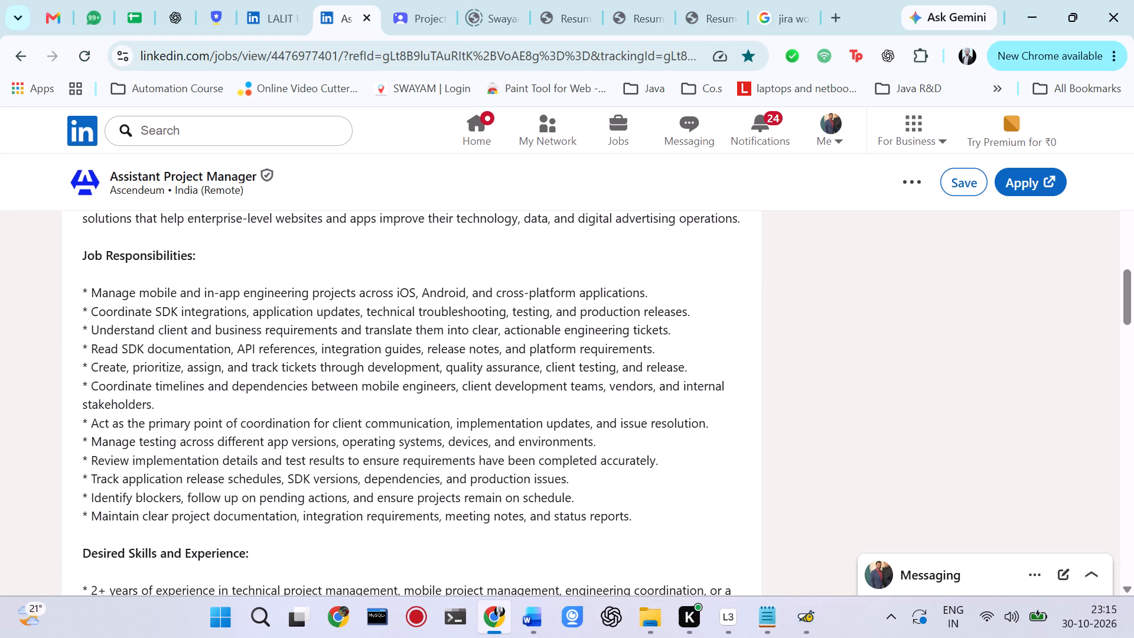
left_click_drag(93, 444, 356, 439)
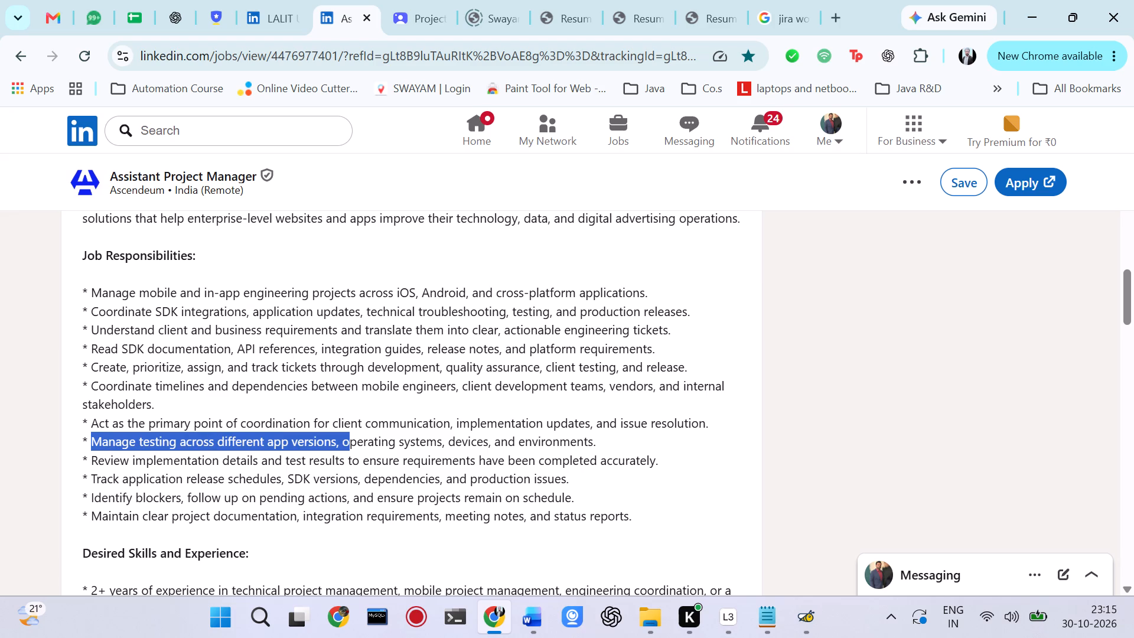
left_click_drag(356, 439, 393, 440)
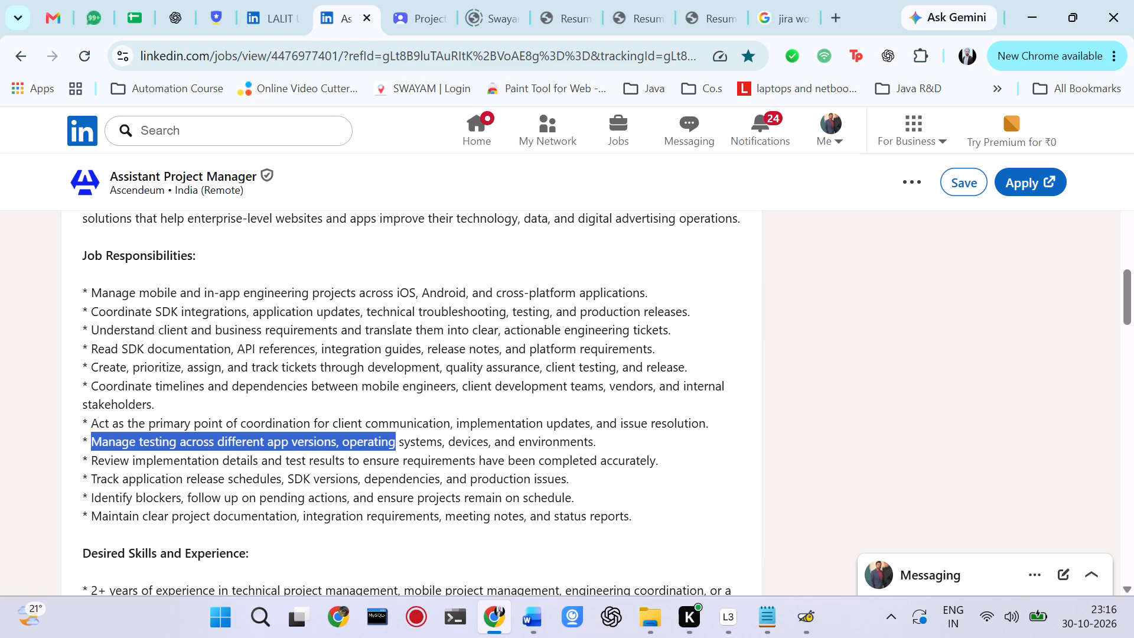
left_click(431, 444)
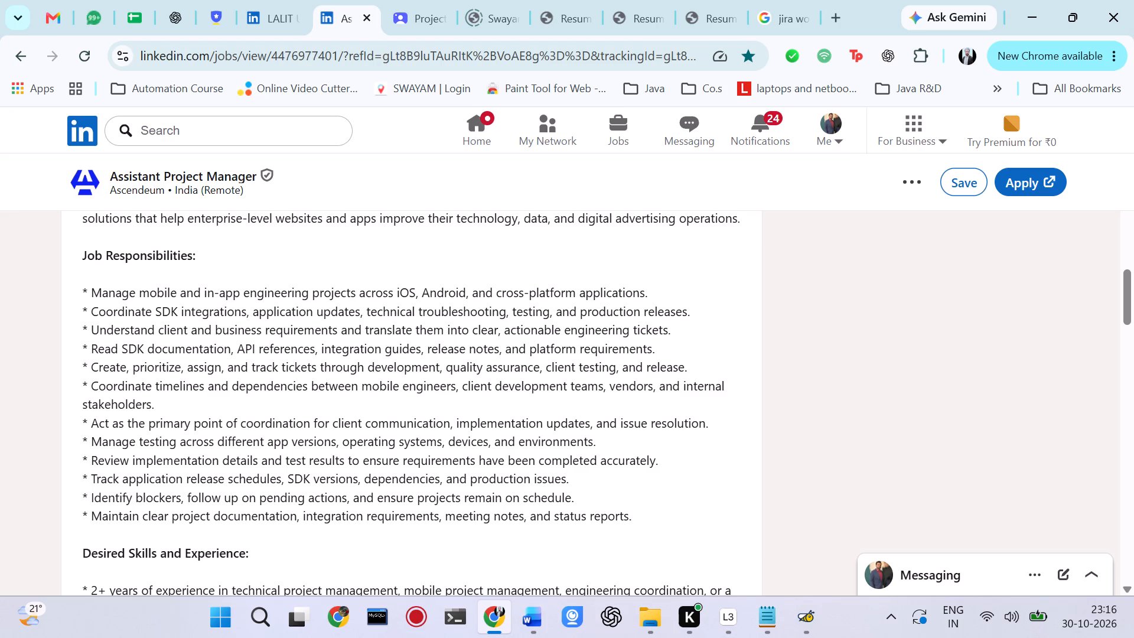
left_click_drag(93, 425, 406, 429)
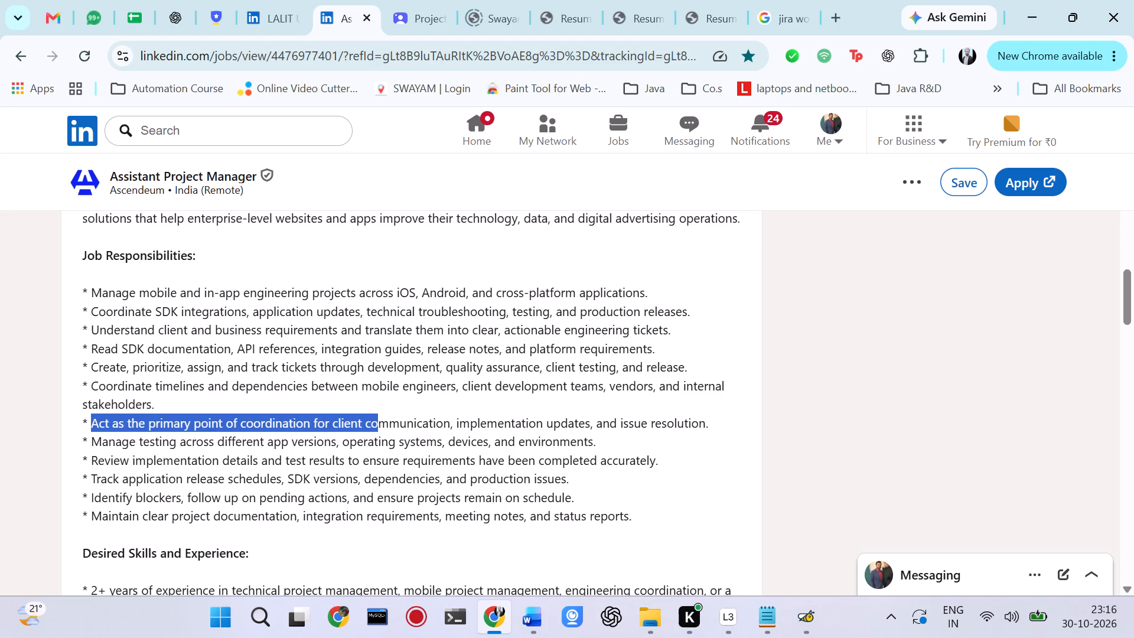
left_click_drag(406, 429, 523, 428)
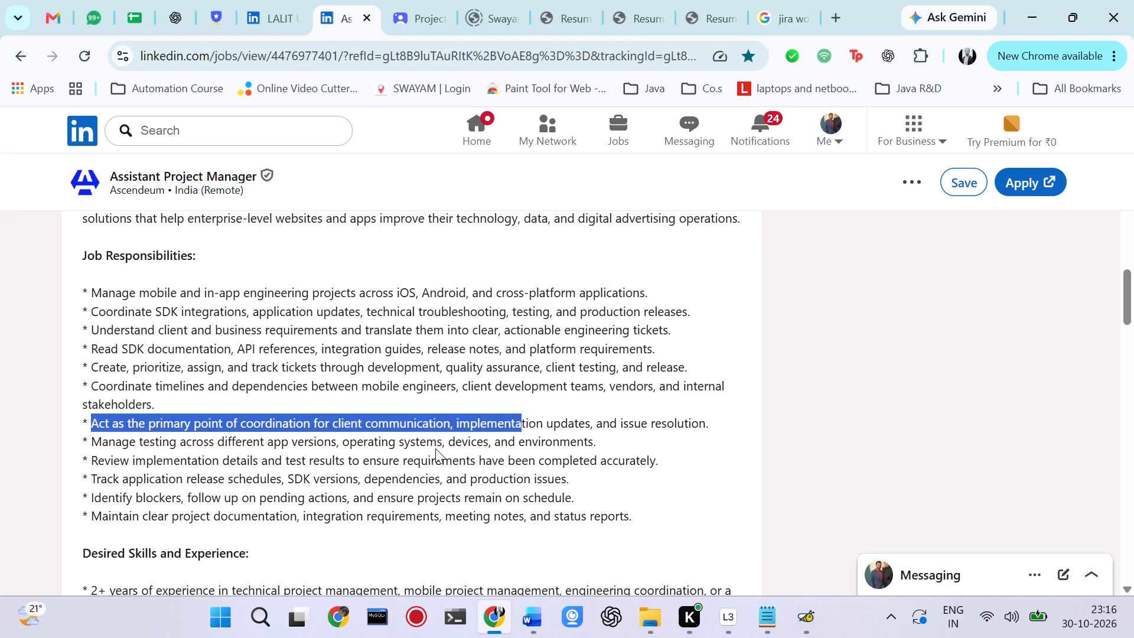
left_click(435, 448)
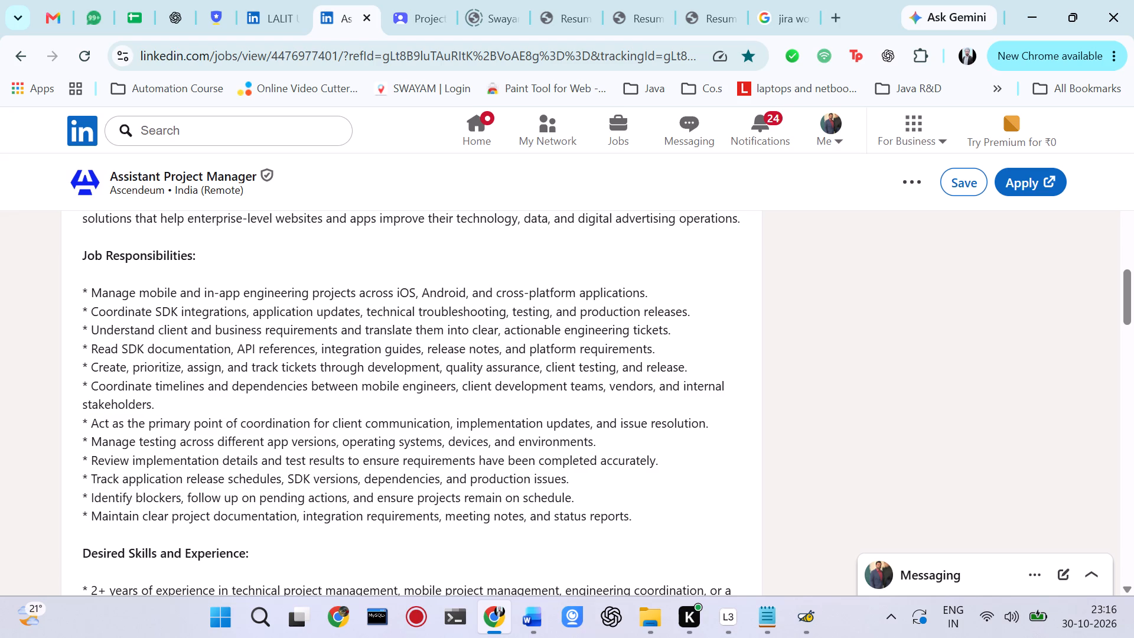
left_click_drag(92, 386, 137, 393)
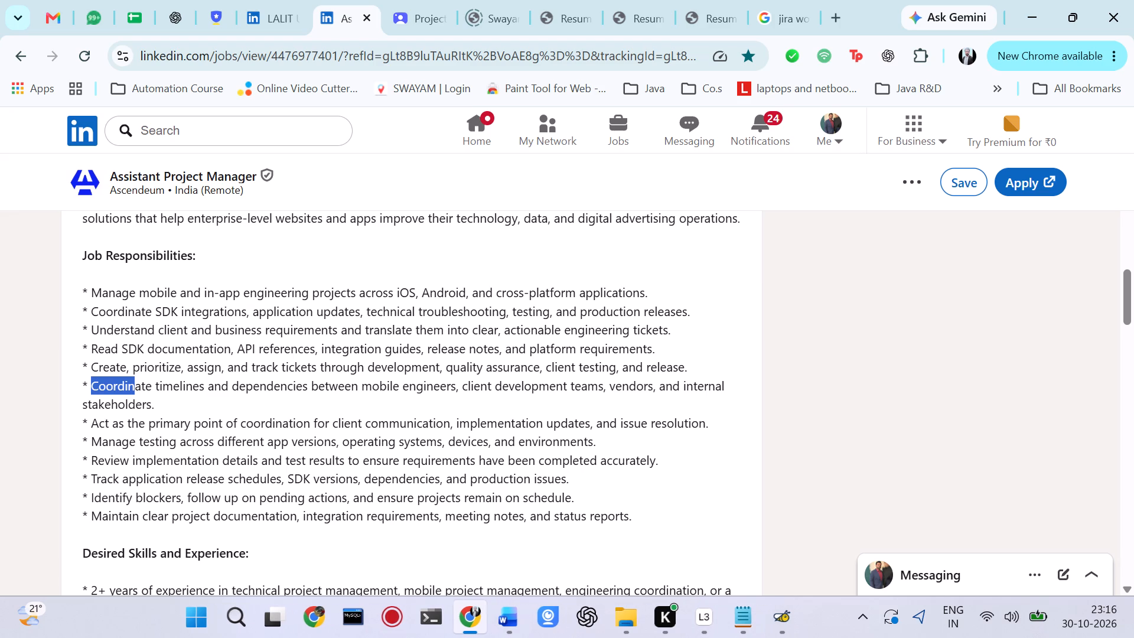
left_click(141, 409)
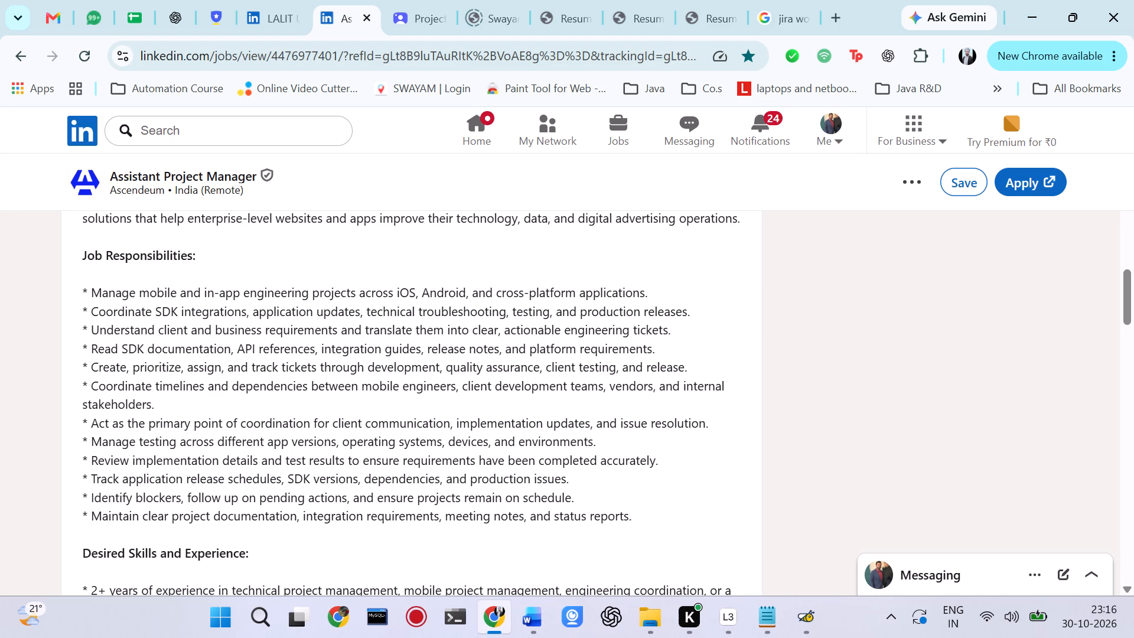
left_click_drag(92, 368, 109, 369)
left_click_drag(109, 369, 187, 369)
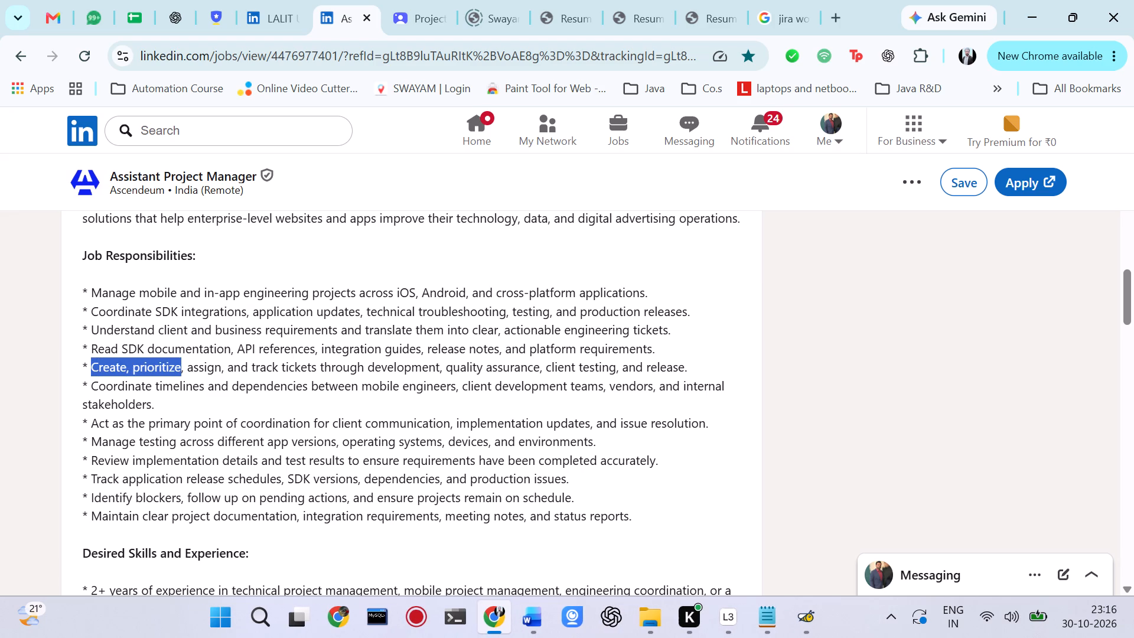
left_click_drag(187, 369, 189, 370)
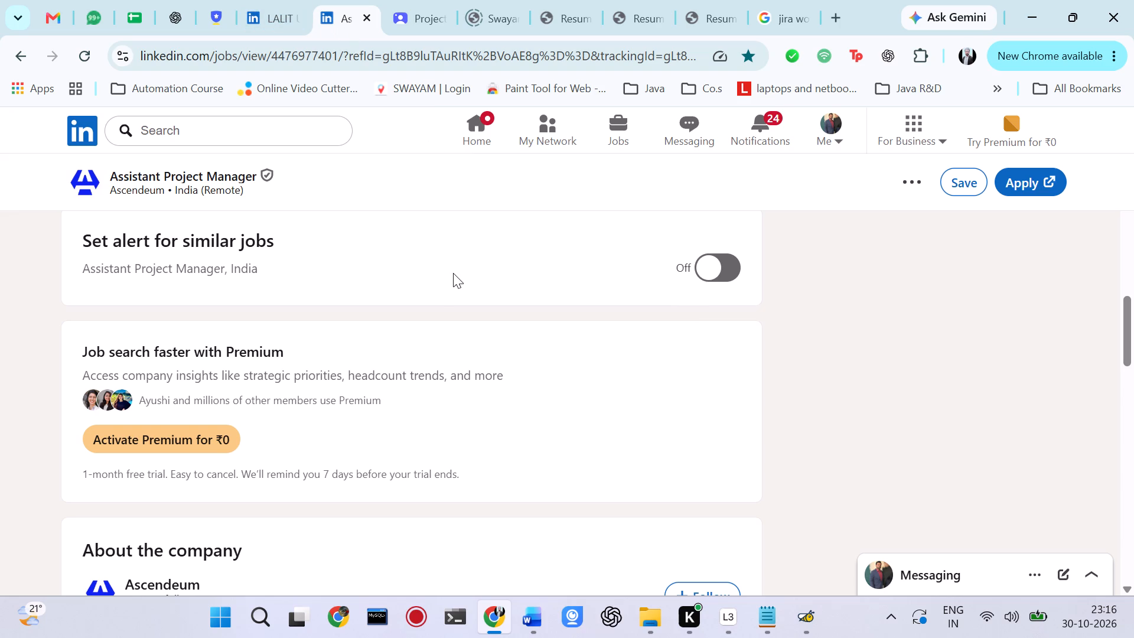
scroll(453, 275, "up", 2)
left_click(725, 341)
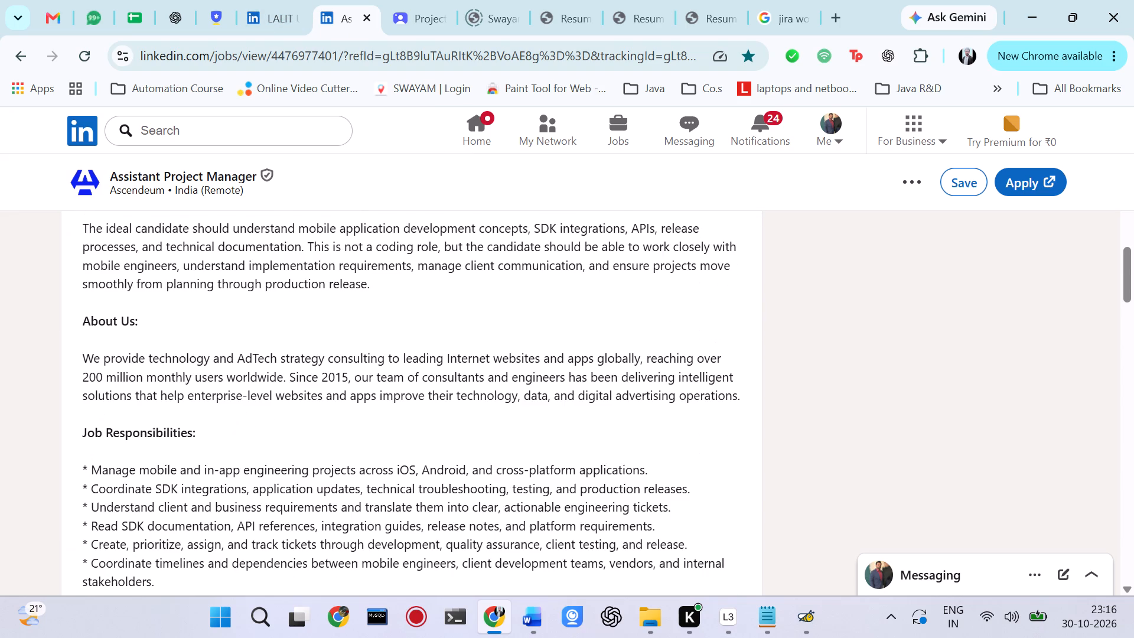
scroll(638, 406, "down", 2)
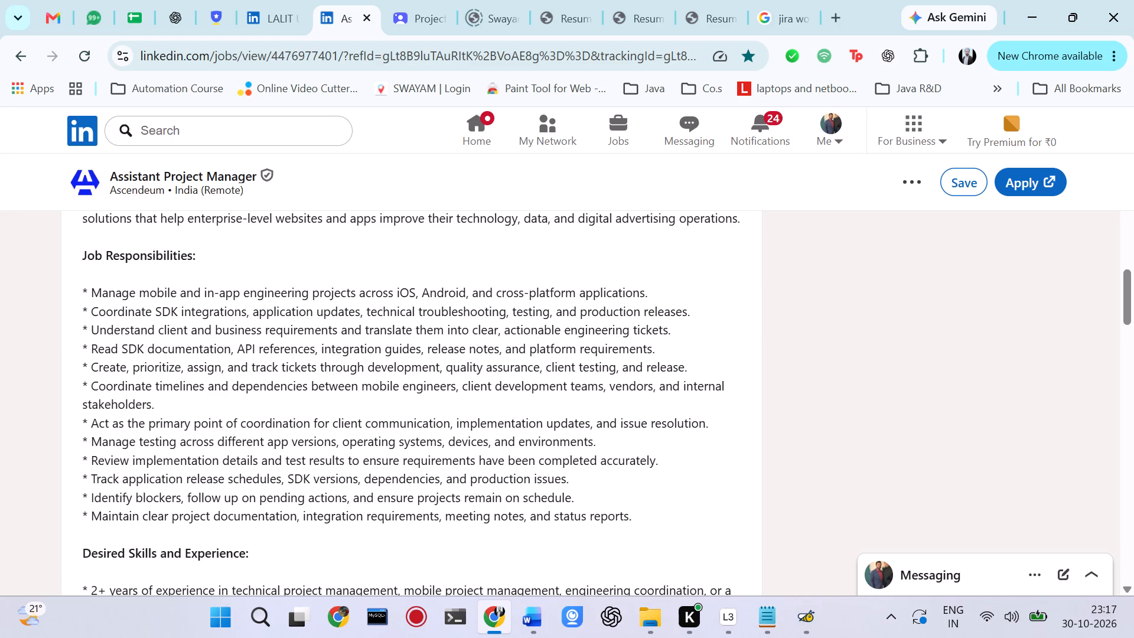
left_click_drag(92, 516, 632, 518)
right_click(621, 512)
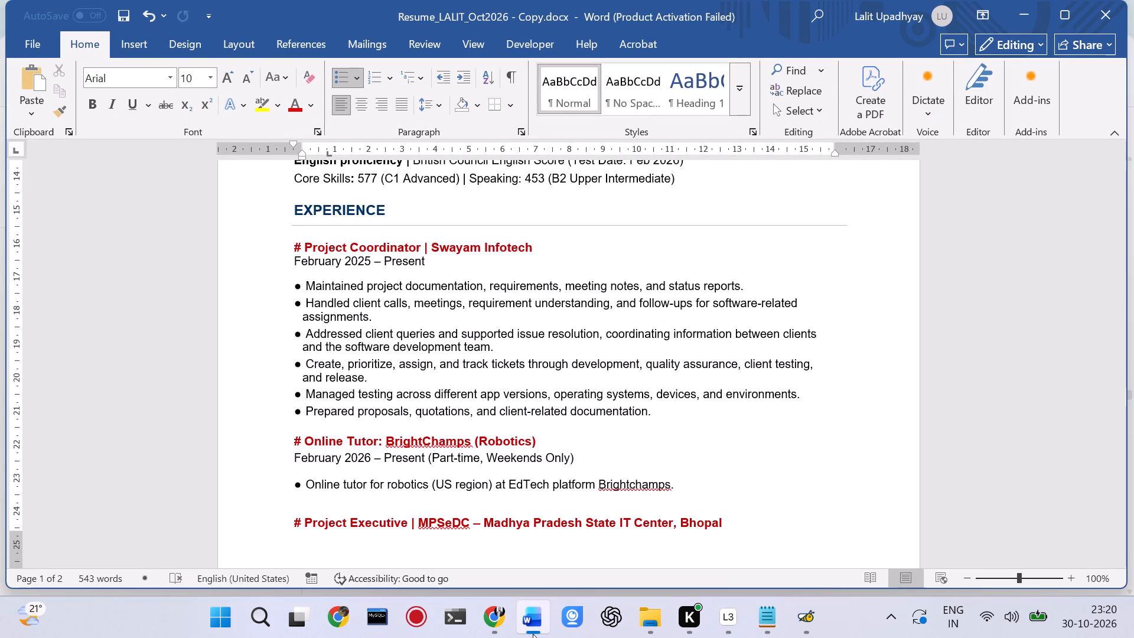
left_click(533, 634)
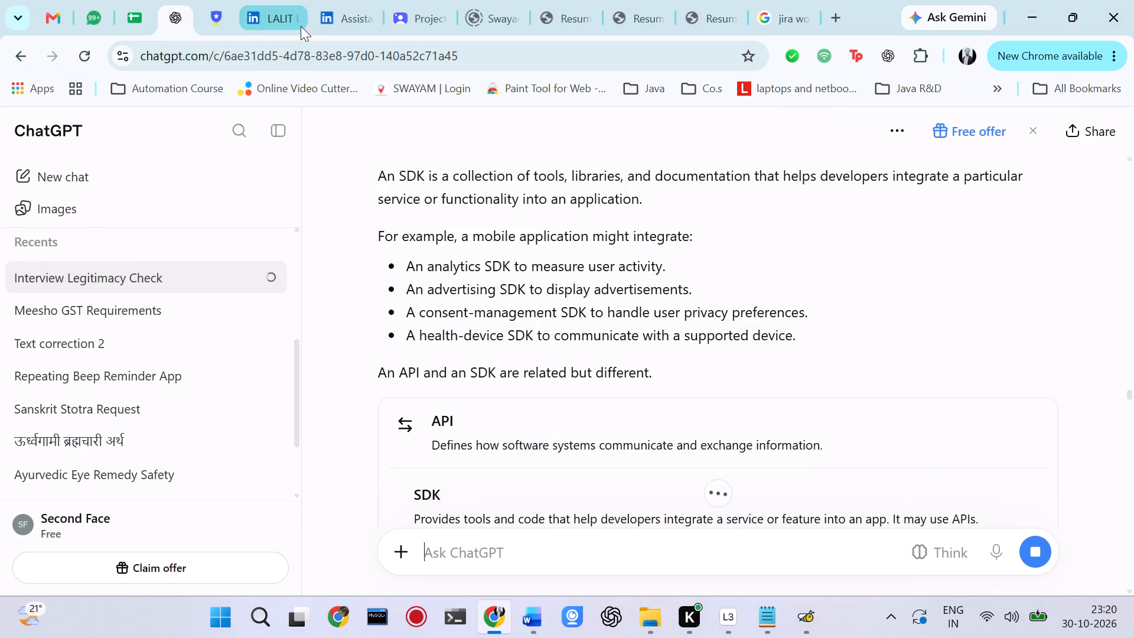
Switch to Ascendeum's Assistant Project Manager posting on LinkedIn, expand the full description and read its Job Responsibilities.
left_click(341, 21)
scroll(712, 255, "up", 2)
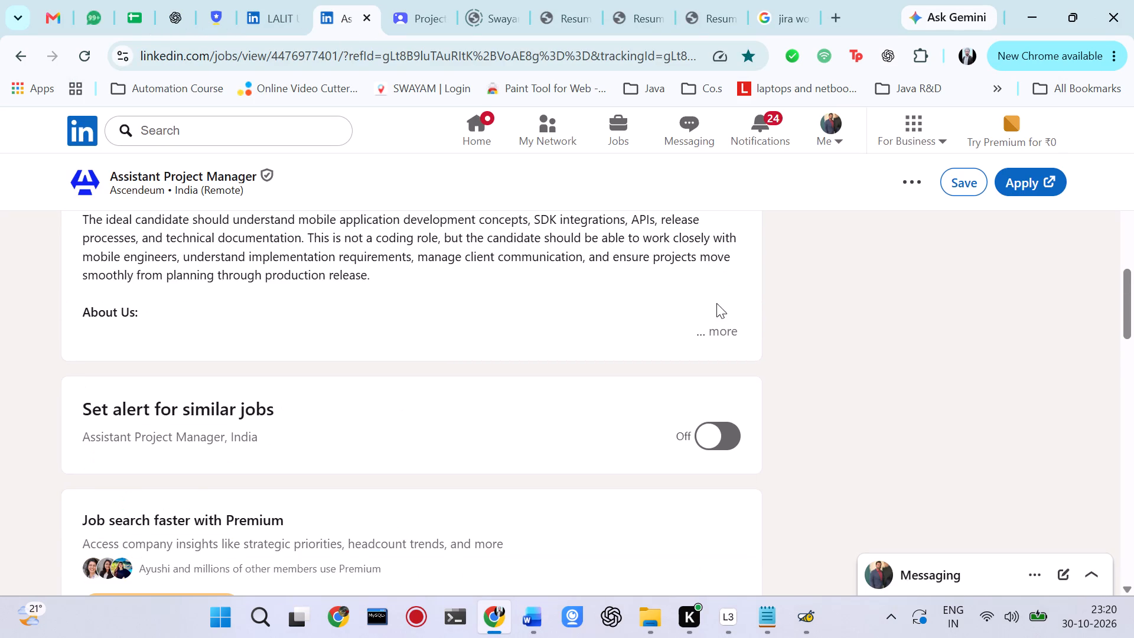
left_click(716, 346)
scroll(580, 376, "down", 1)
scroll(580, 376, "up", 2)
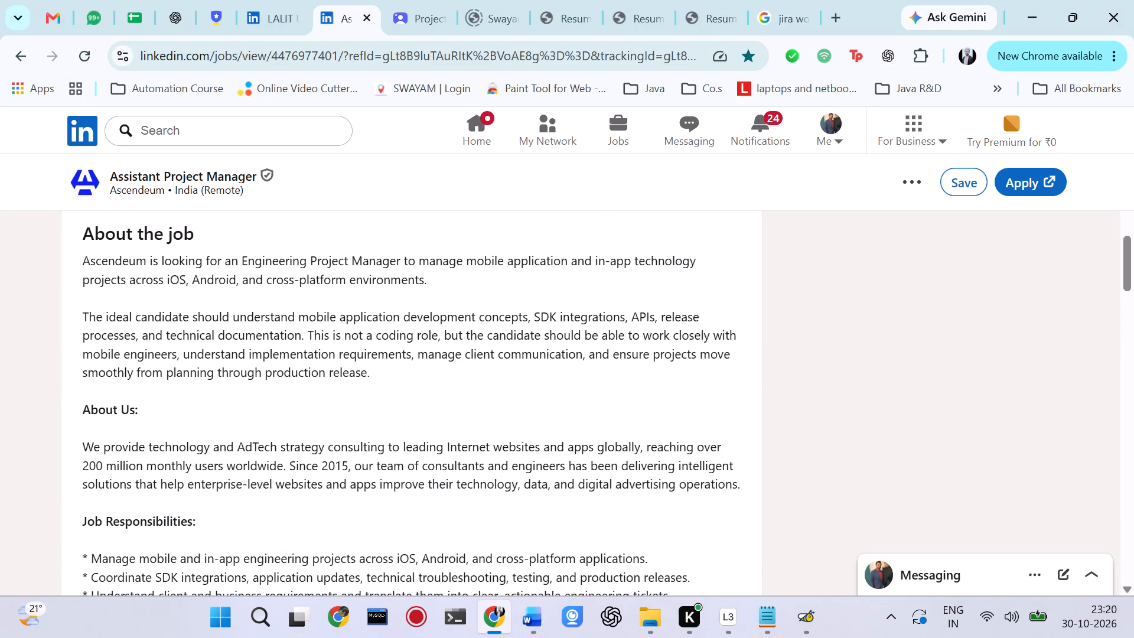
scroll(580, 376, "down", 3)
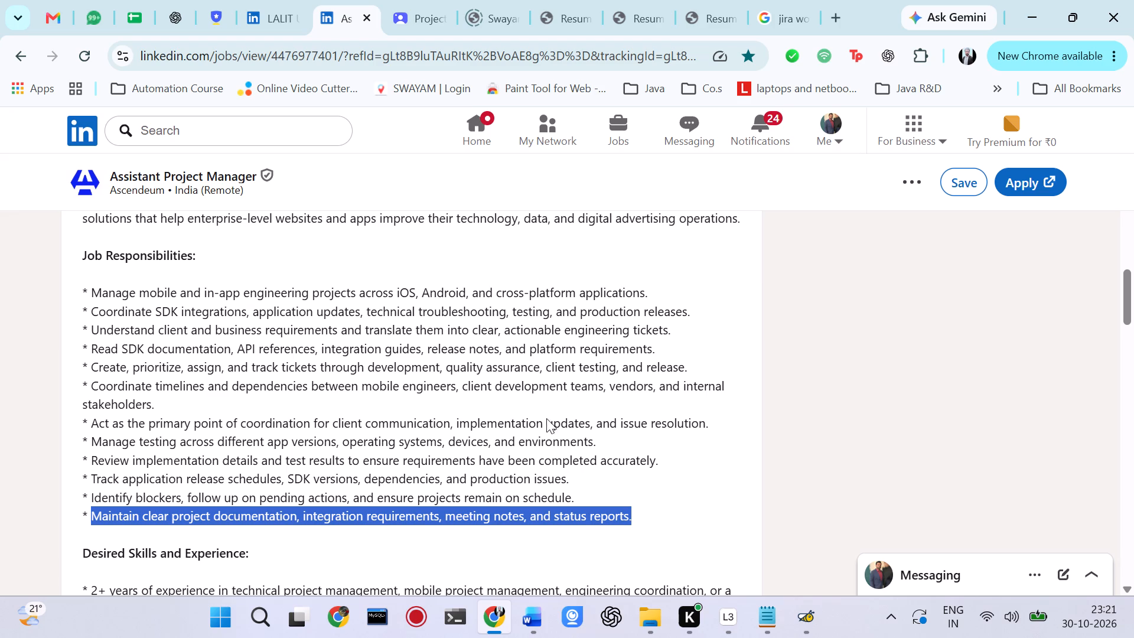
Switch to the resume in Word and review it from the Experience section through Education and Additional Details.
left_click(549, 617)
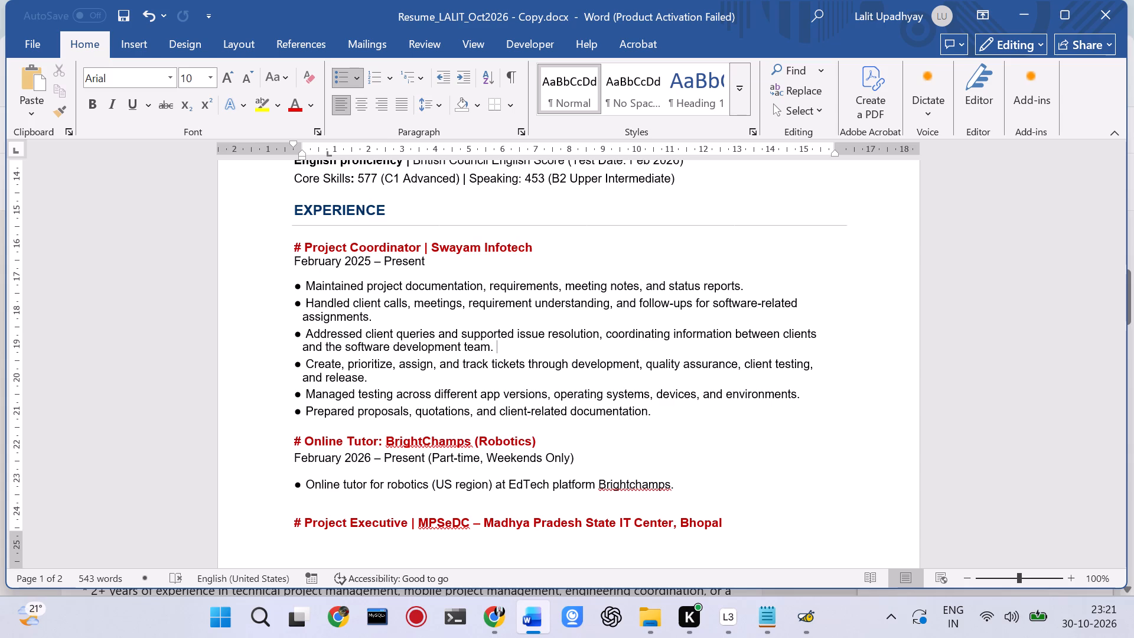
scroll(677, 440, "down", 6)
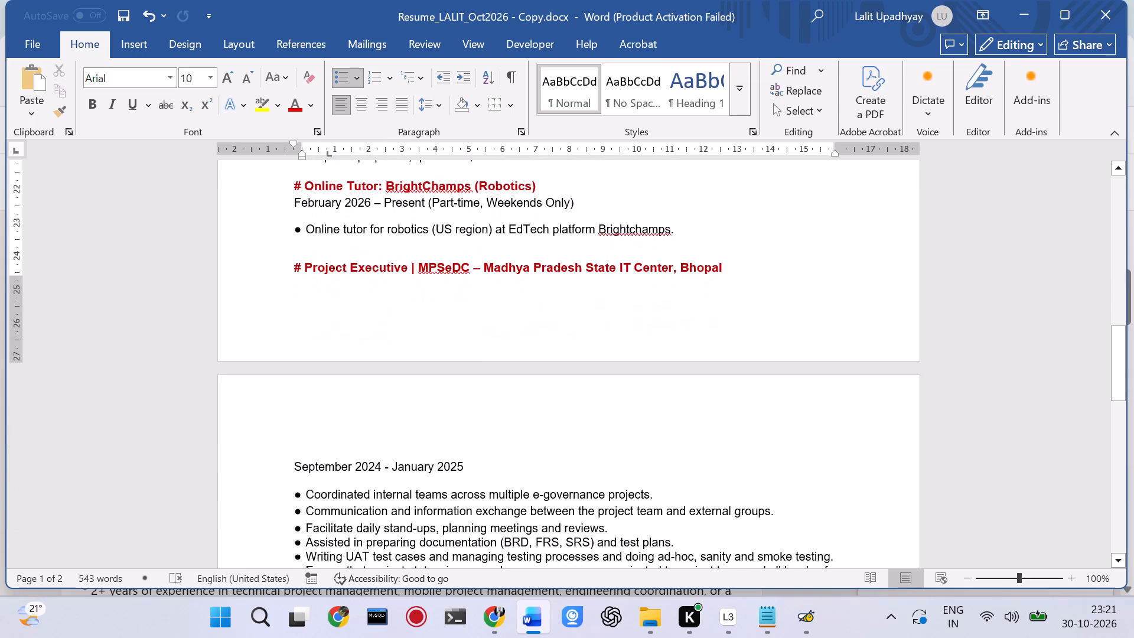
scroll(677, 440, "up", 5)
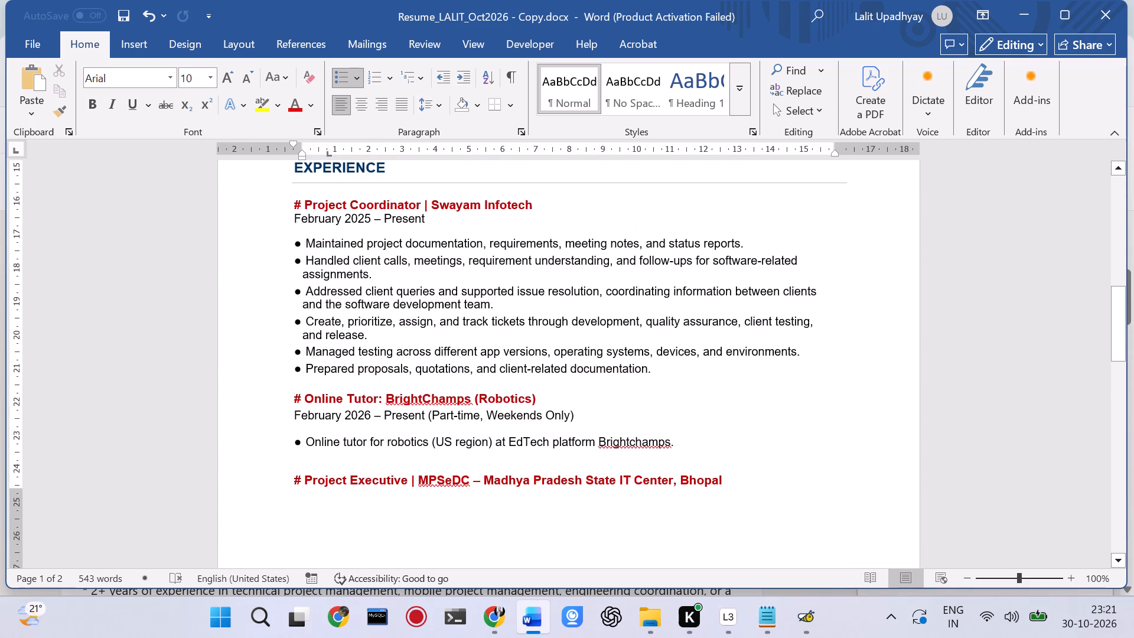
scroll(677, 440, "down", 16)
scroll(677, 440, "down", 16)
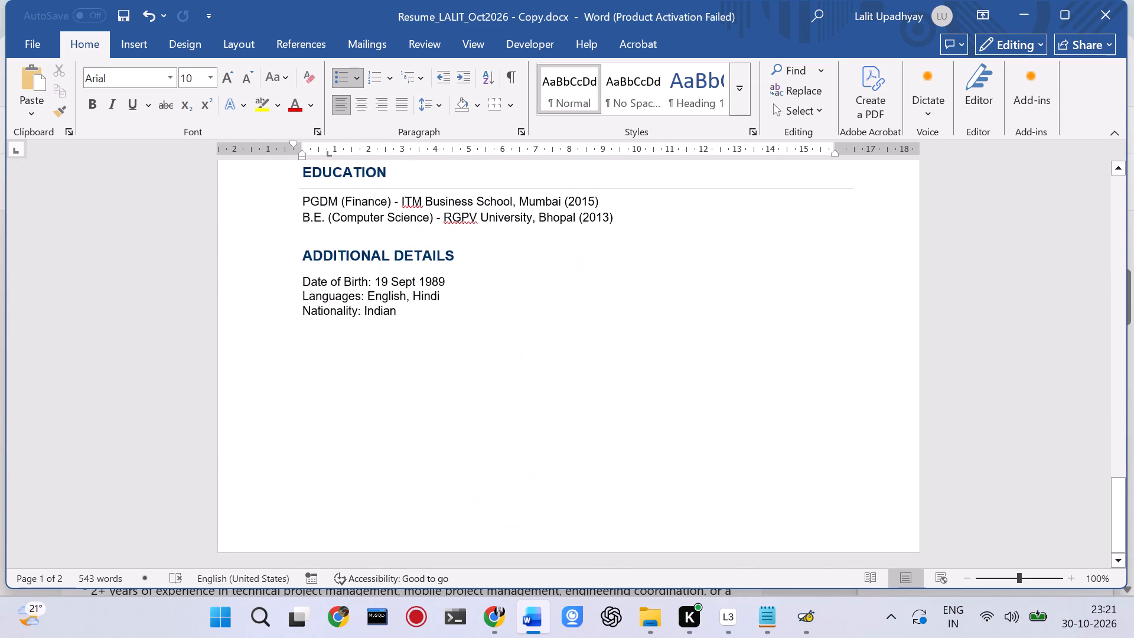
scroll(677, 440, "up", 20)
scroll(677, 440, "up", 2)
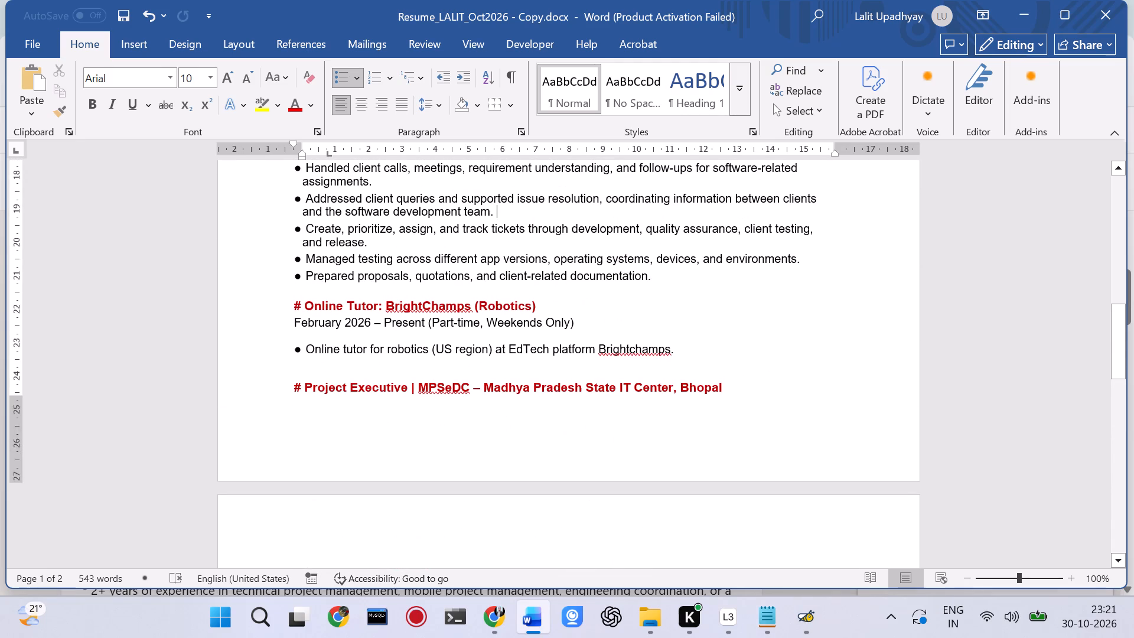
Add an unbulleted blank line after the BrightChamps online tutor bullet so the Project Executive heading starts on page two, and check the layout.
left_click(729, 340)
key("Return")
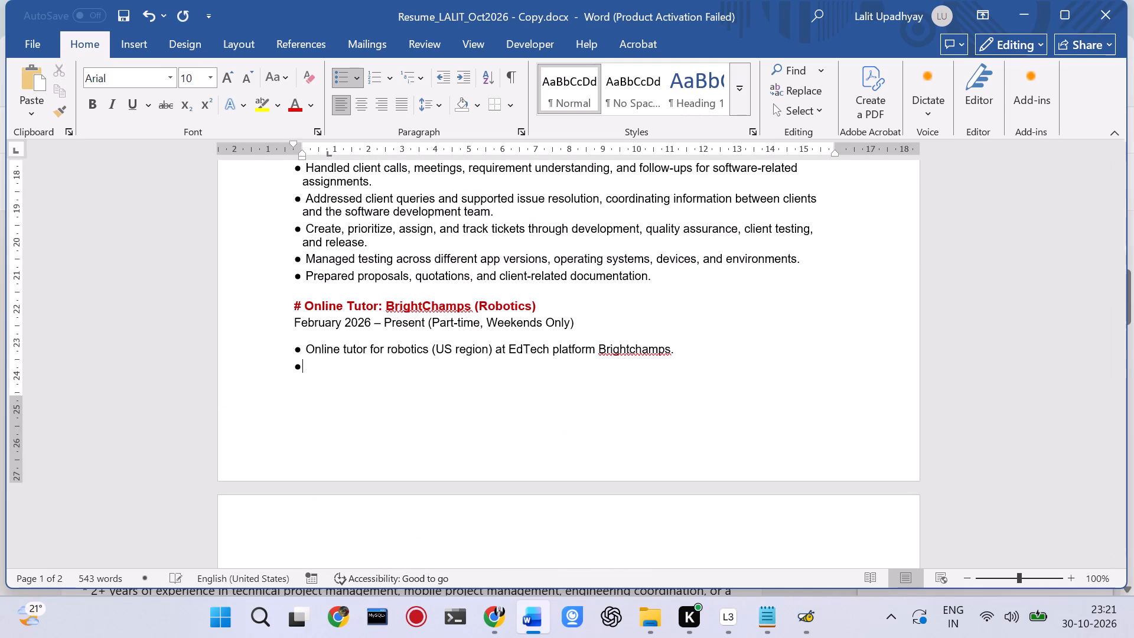
key("BackSpace")
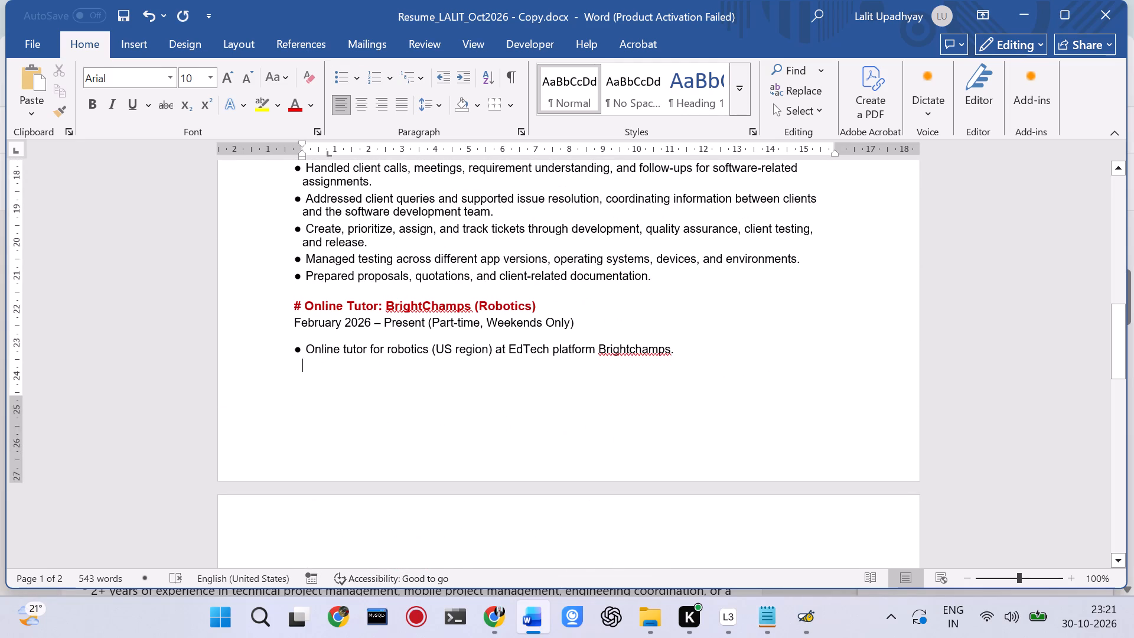
scroll(741, 376, "down", 6)
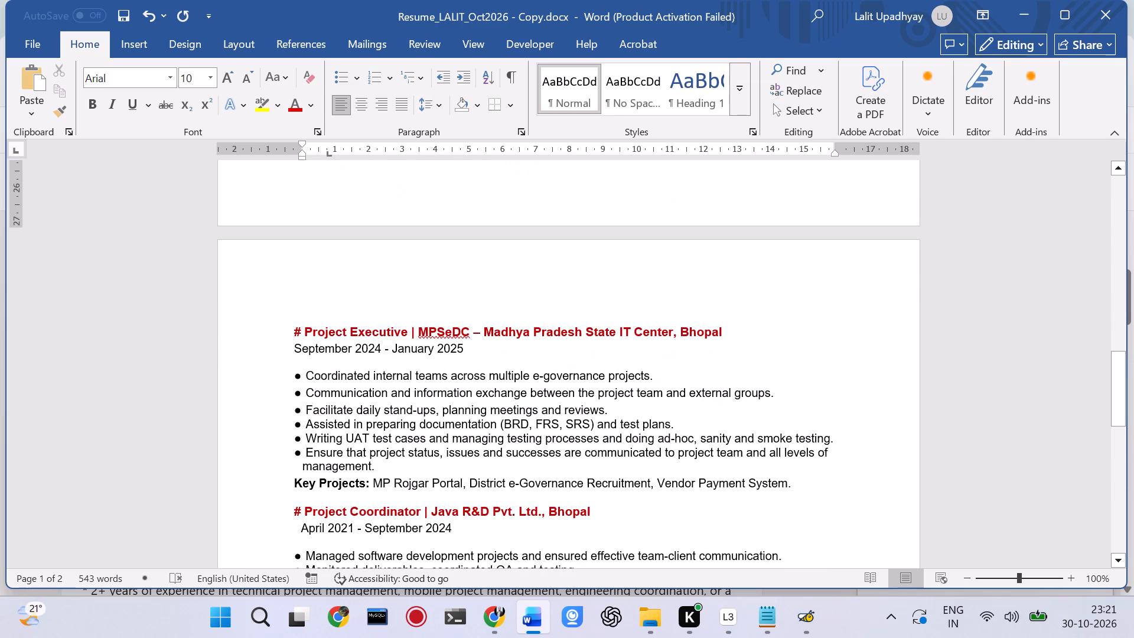
scroll(741, 376, "down", 2)
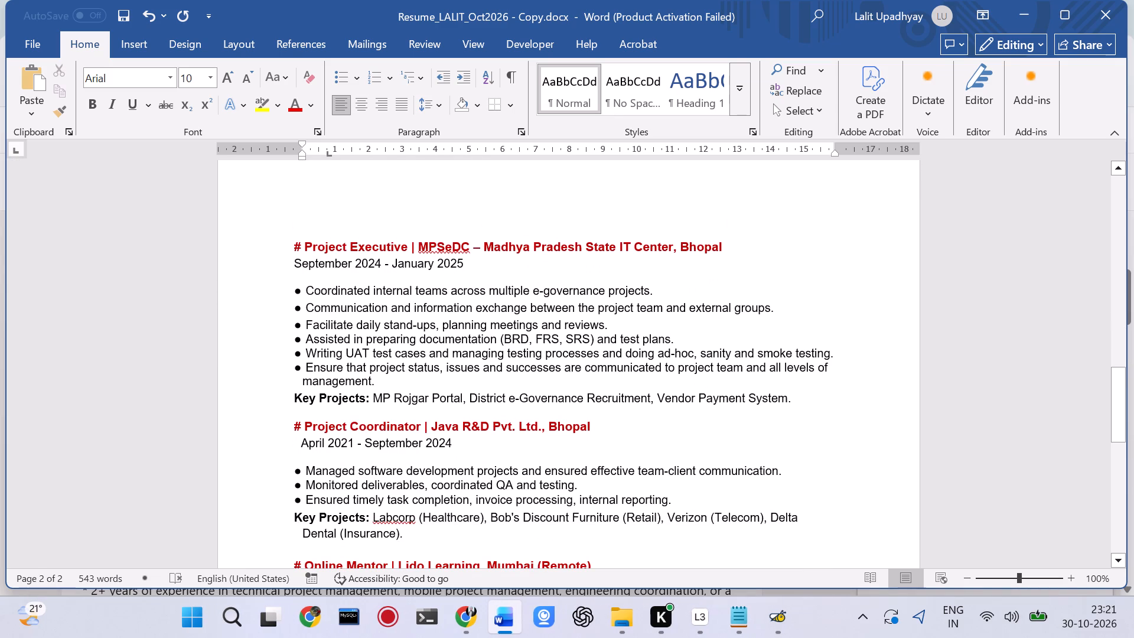
scroll(741, 376, "up", 10)
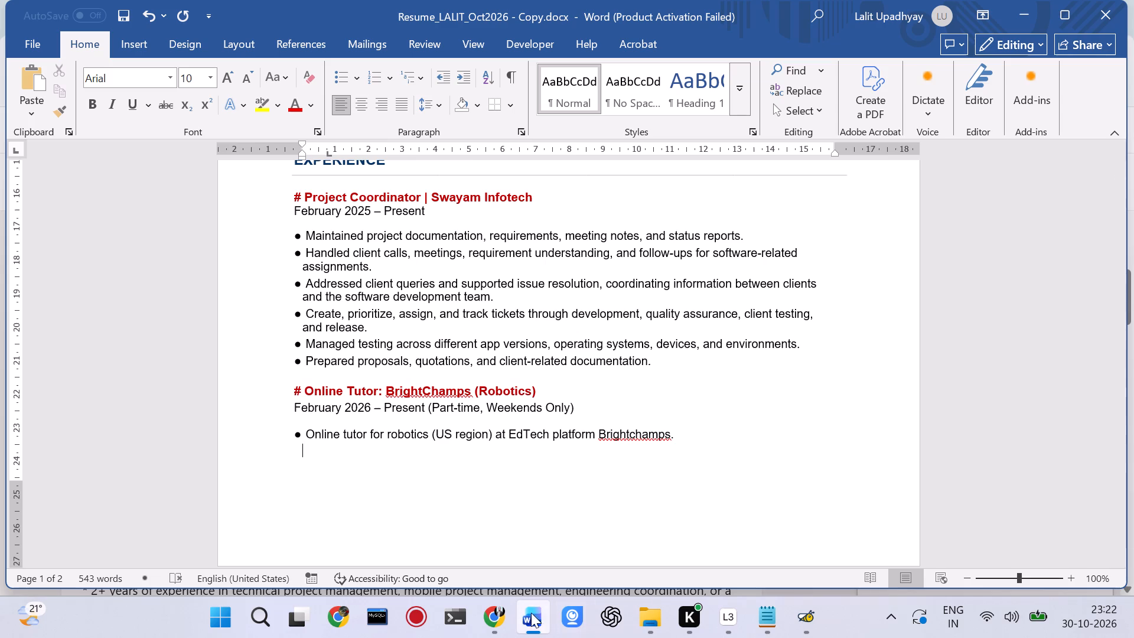
Switch to Chrome, search Google for "capt bhopal" in a new tab, look over the results and close that tab.
left_click(500, 616)
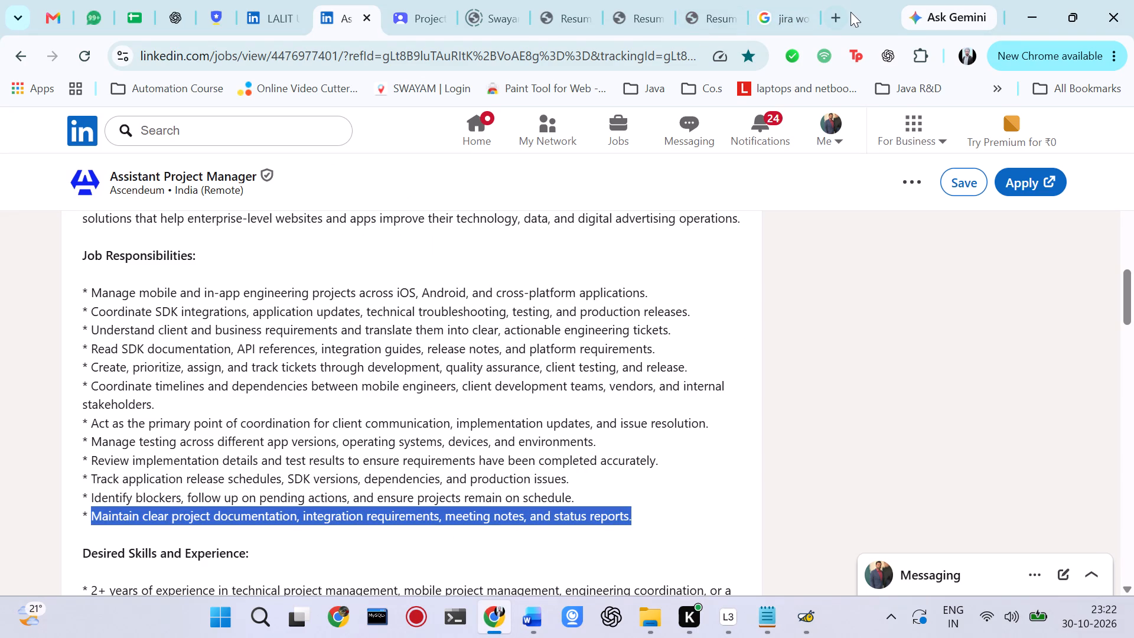
left_click(832, 14)
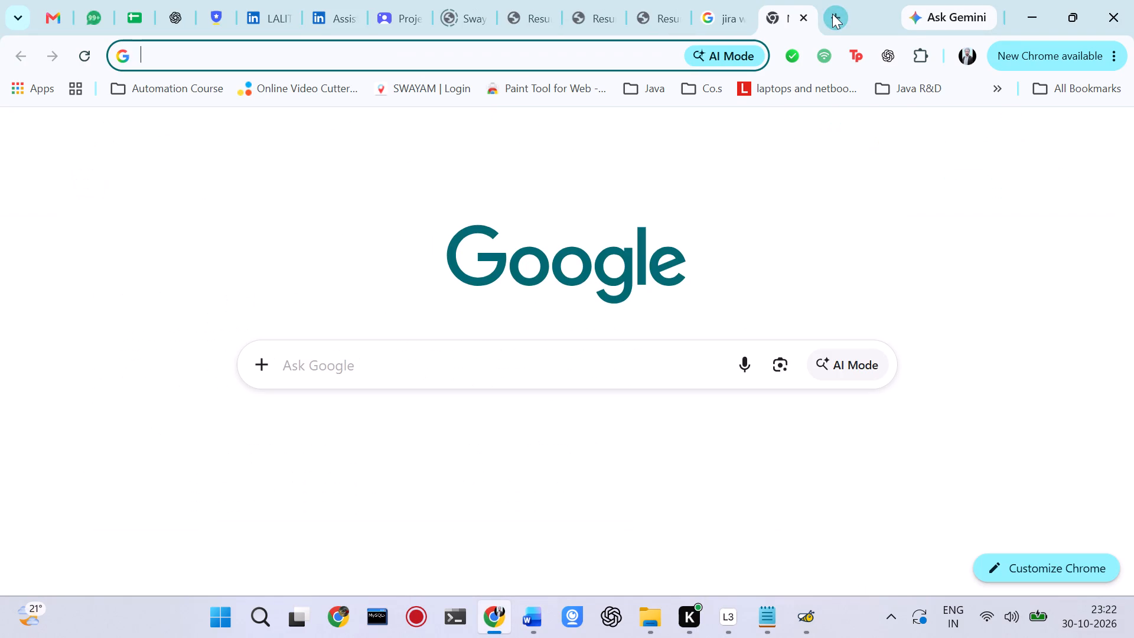
type("capt")
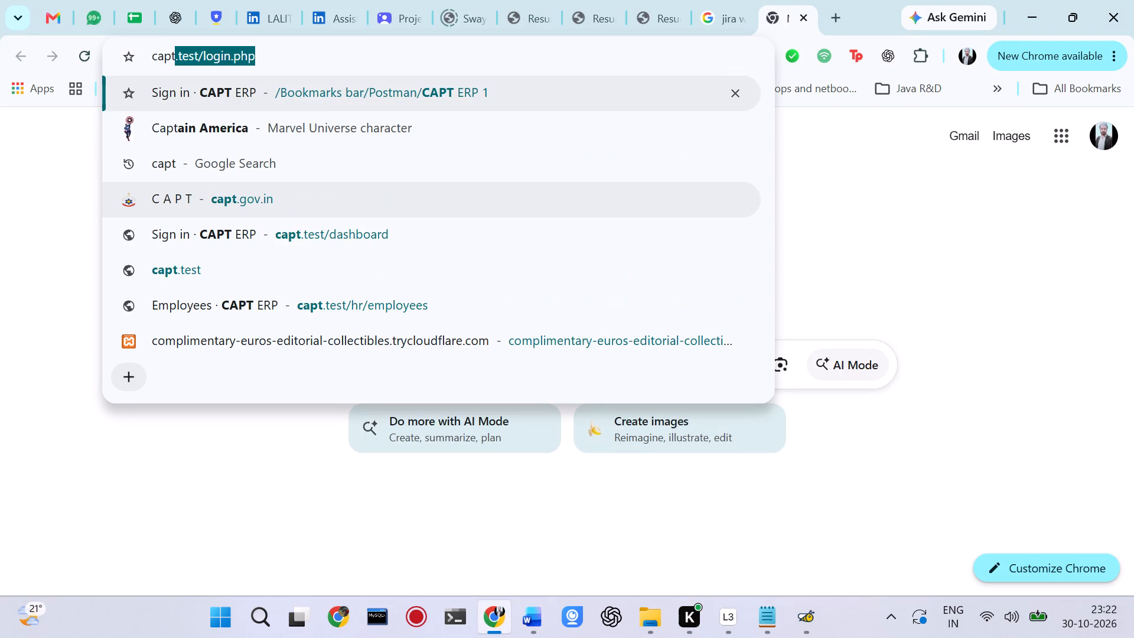
key("space")
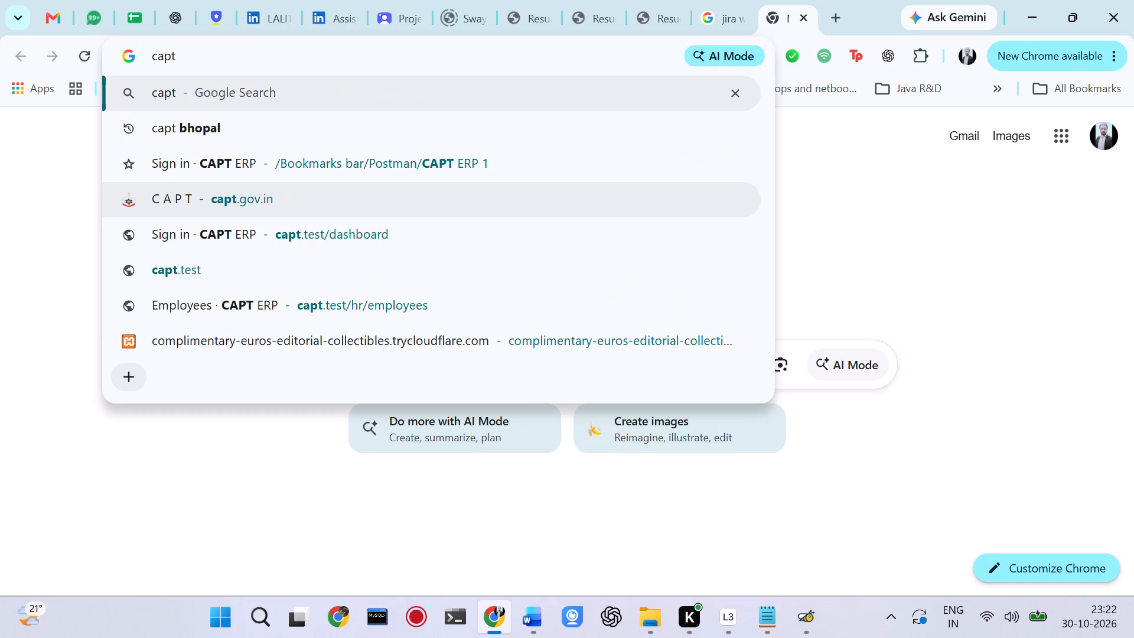
type("bhopal")
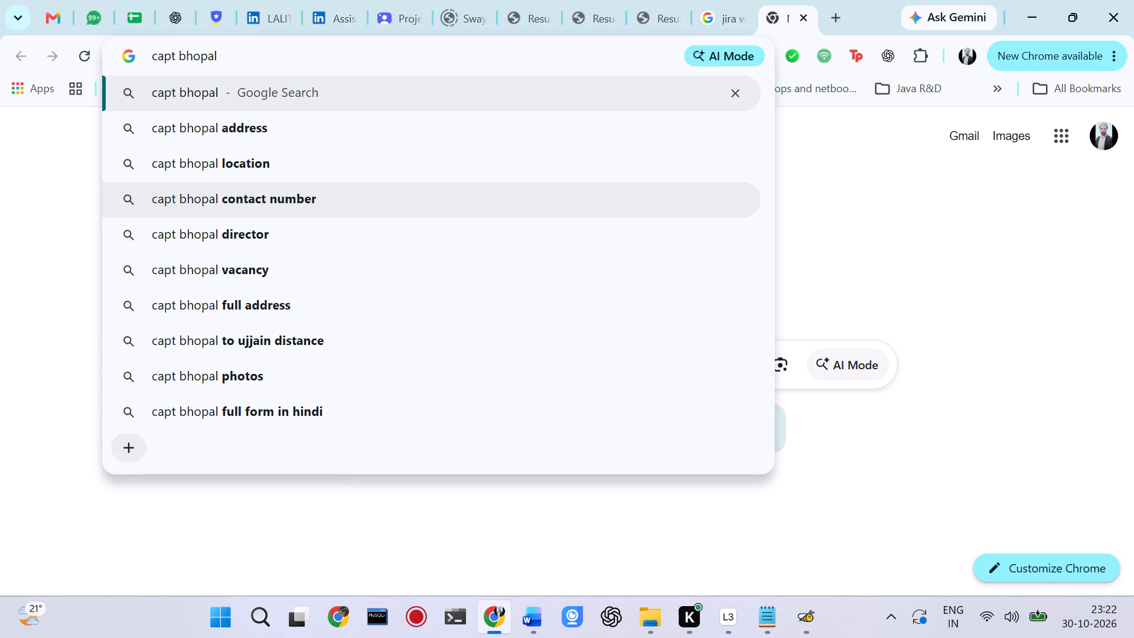
key("Return")
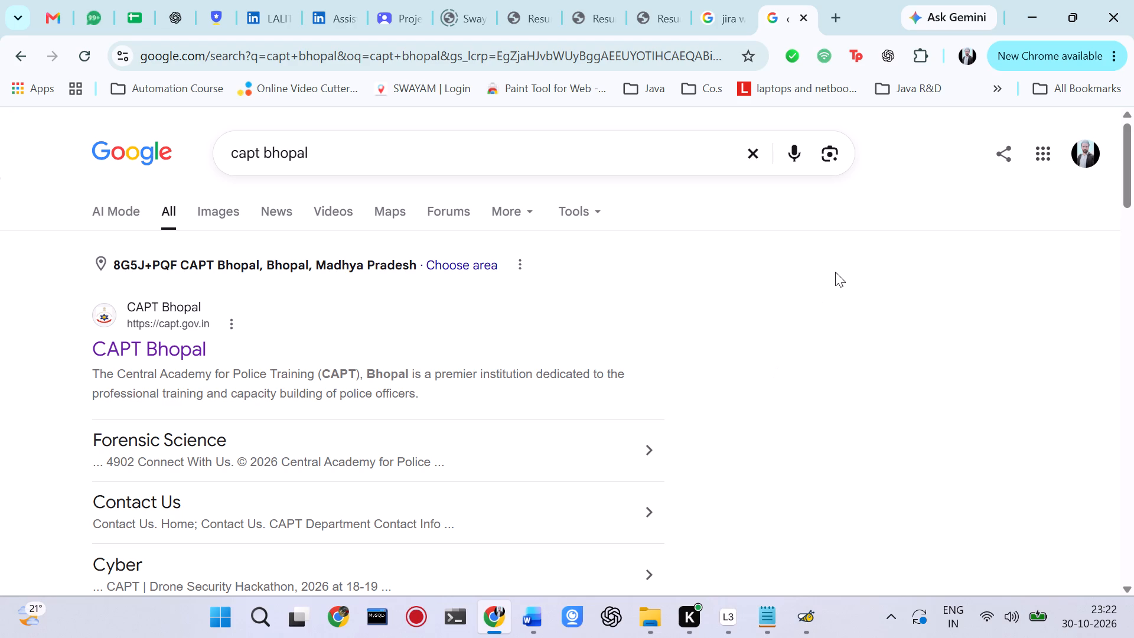
left_click(806, 19)
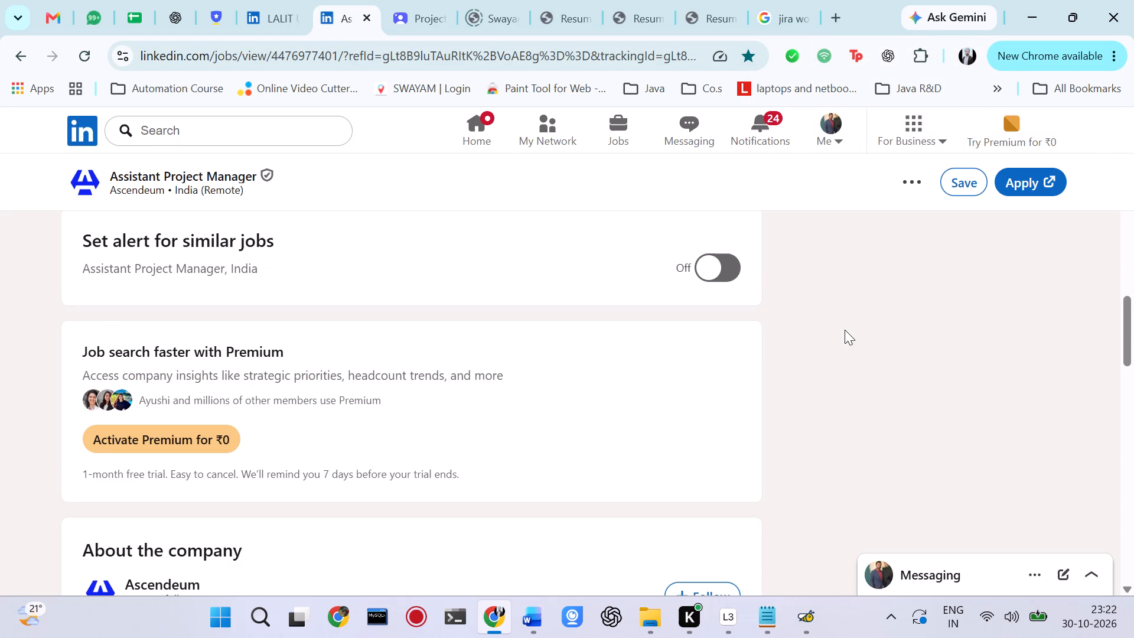
Expand the full Assistant Project Manager job description on LinkedIn again for another look at the responsibilities.
scroll(845, 330, "up", 2)
left_click(737, 337)
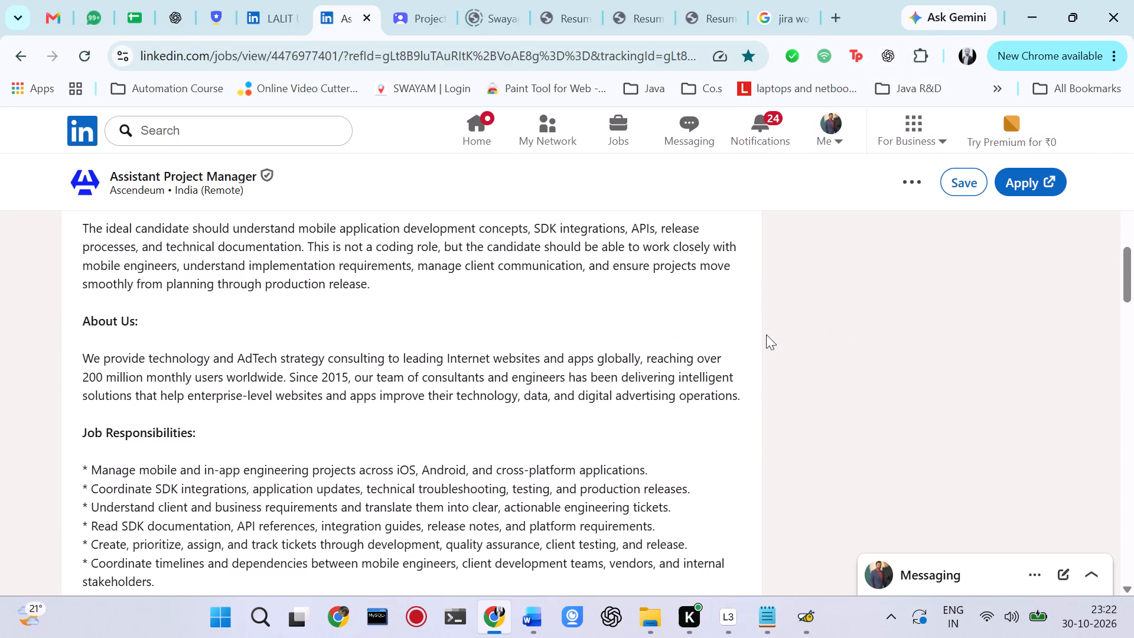
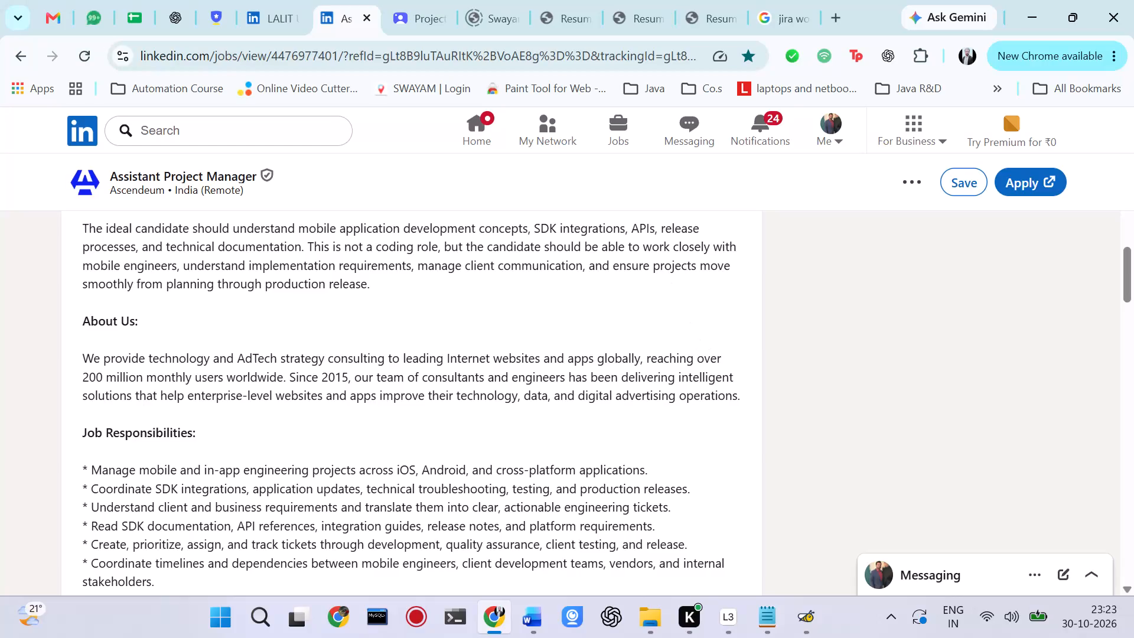
Switch to the resume in Word, end the Project Coordinator's project documentation bullet with ", etc." and save.
left_click(527, 616)
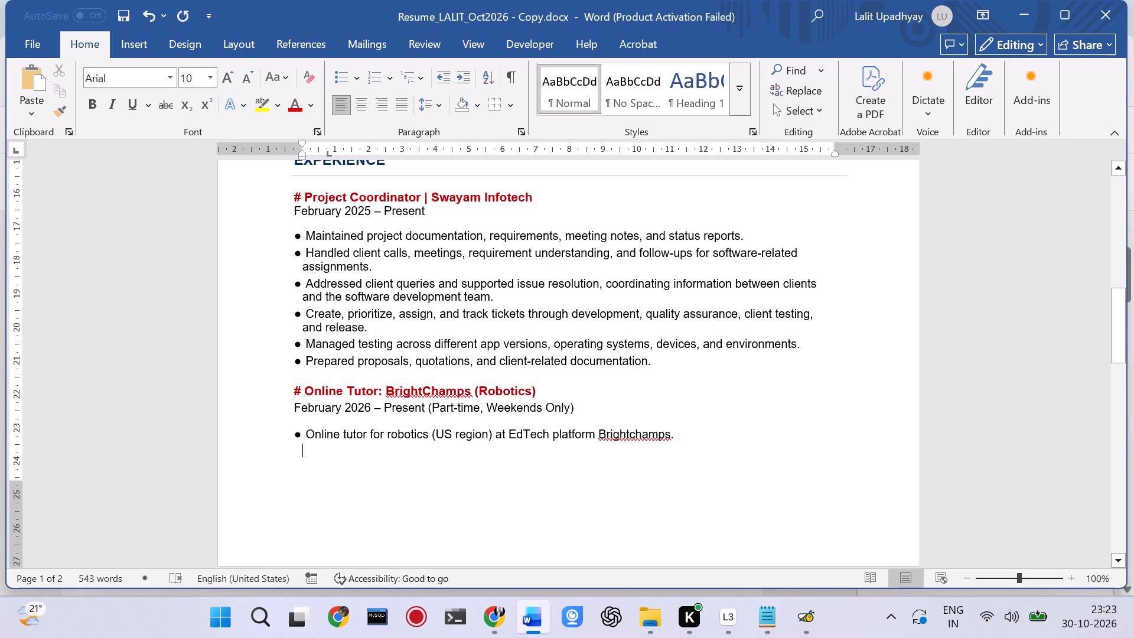
left_click(742, 238)
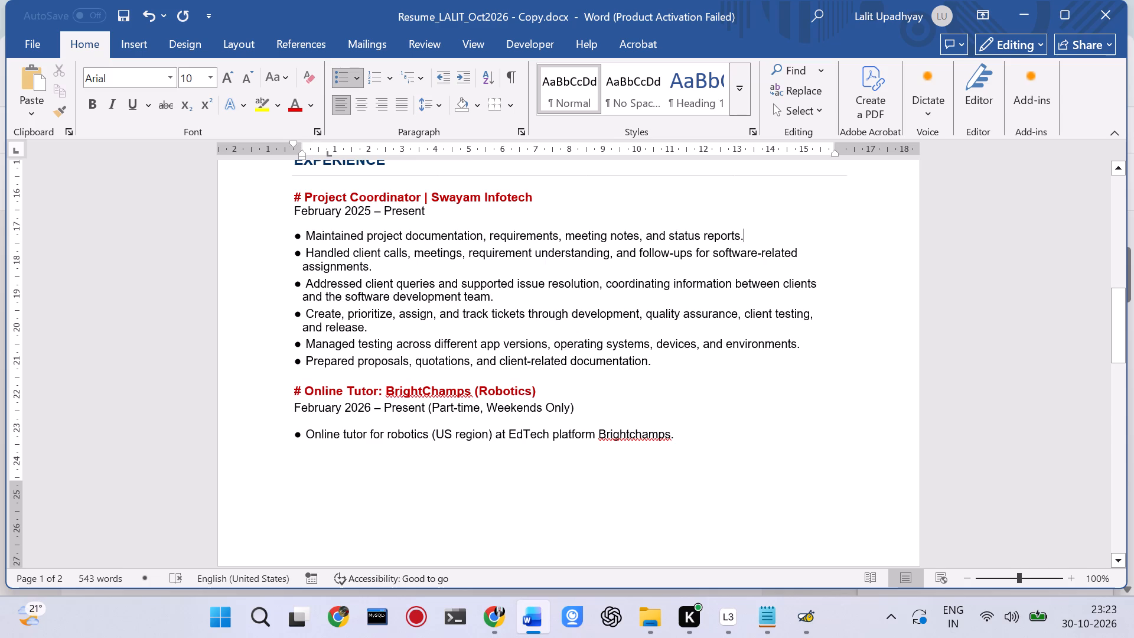
key("BackSpace")
type(", etc.")
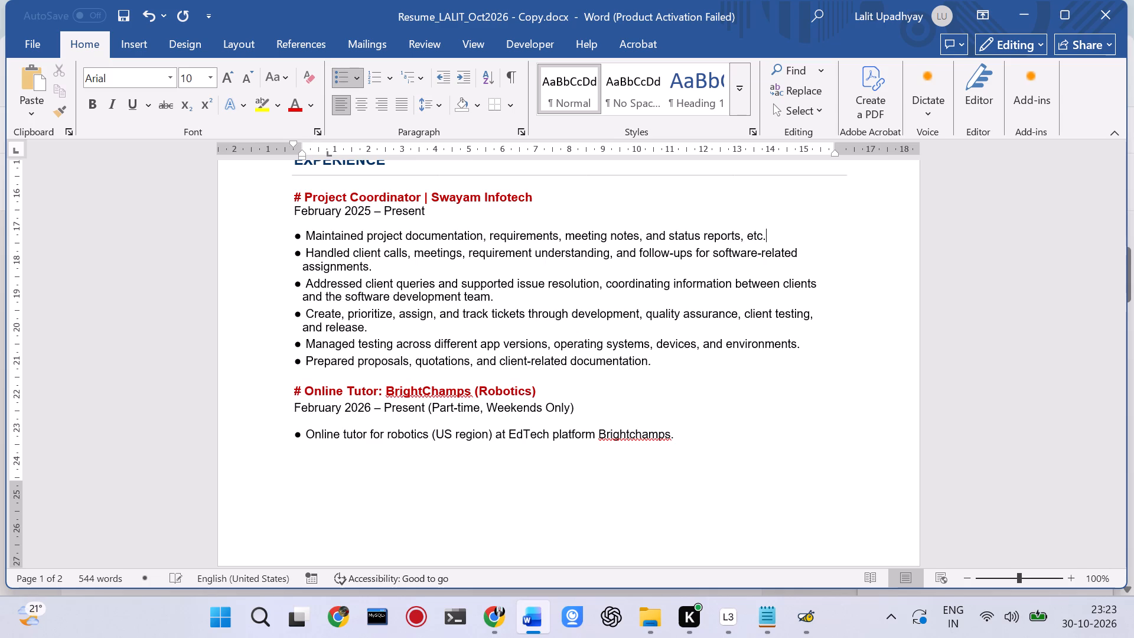
key("ctrl+s")
Delete the bold closing sentence about working as an online robotics tutor at Brightchamps from the Professional Summary.
scroll(782, 269, "up", 6)
scroll(783, 347, "up", 12)
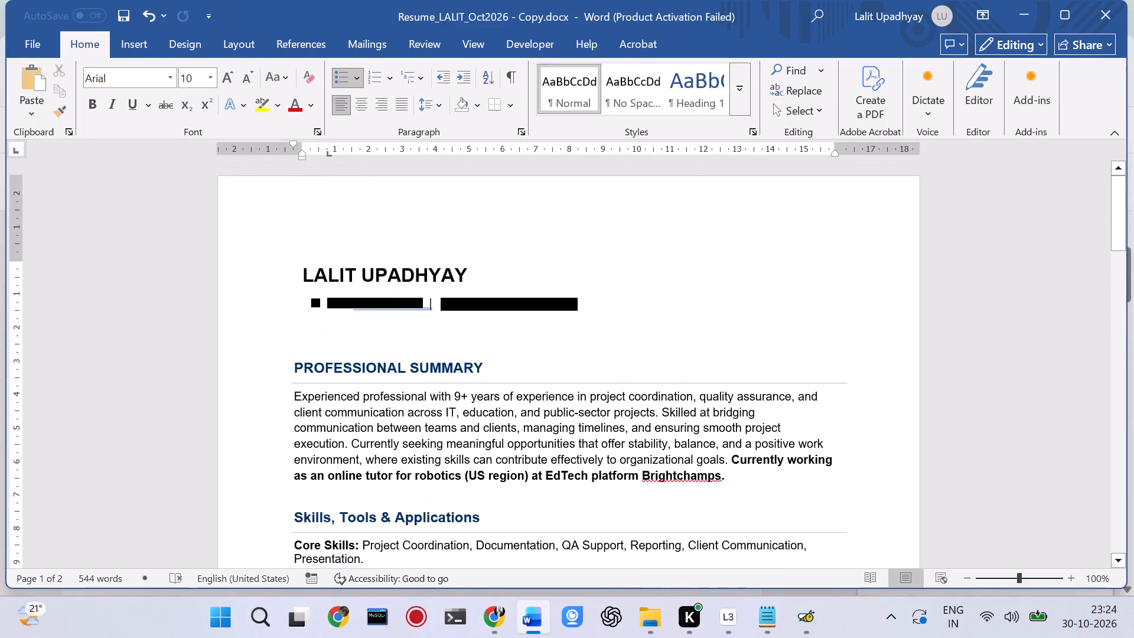
scroll(570, 351, "down", 4)
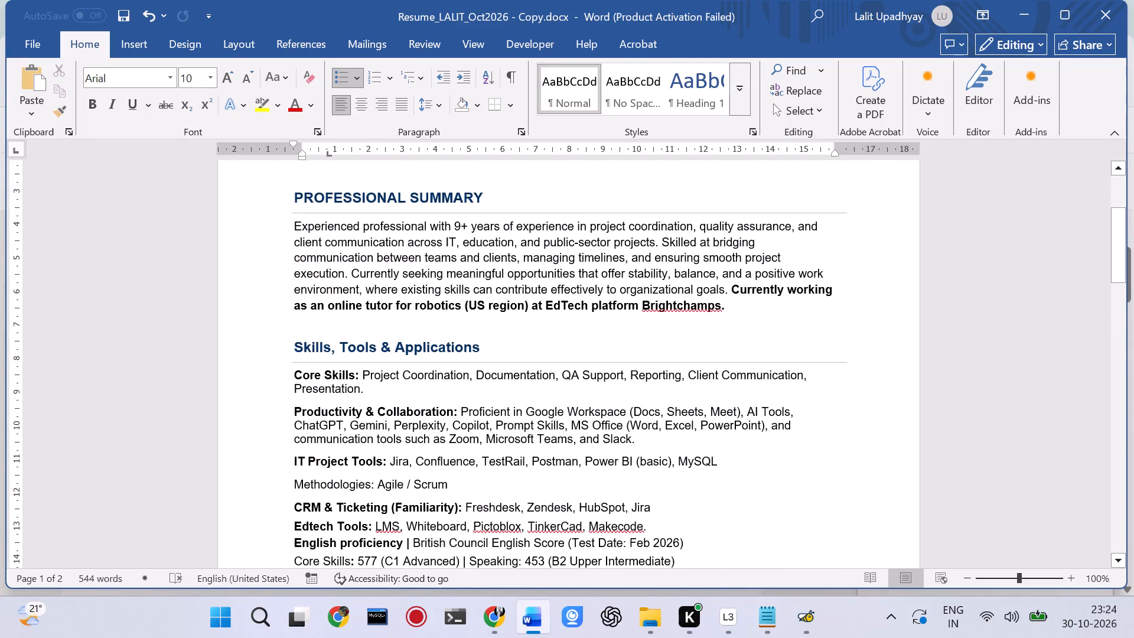
left_click_drag(733, 290, 737, 310)
key("BackSpace")
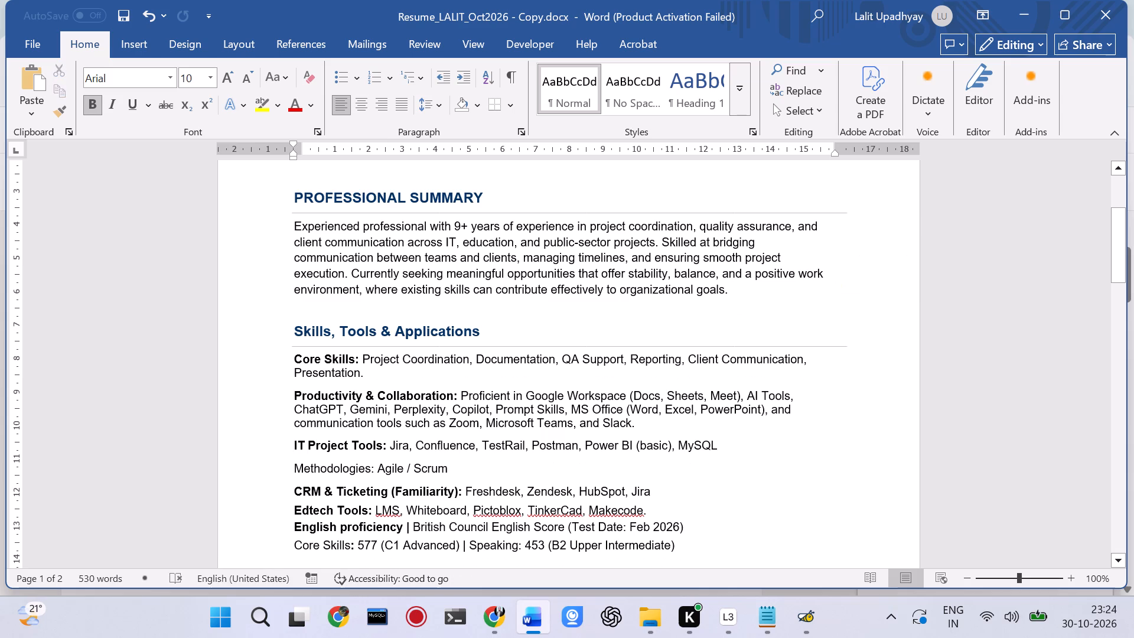
Add an unbulleted blank line after the proposals and quotations bullet to move the Project Executive heading to page two, and save the resume.
scroll(737, 310, "down", 17)
scroll(737, 310, "up", 4)
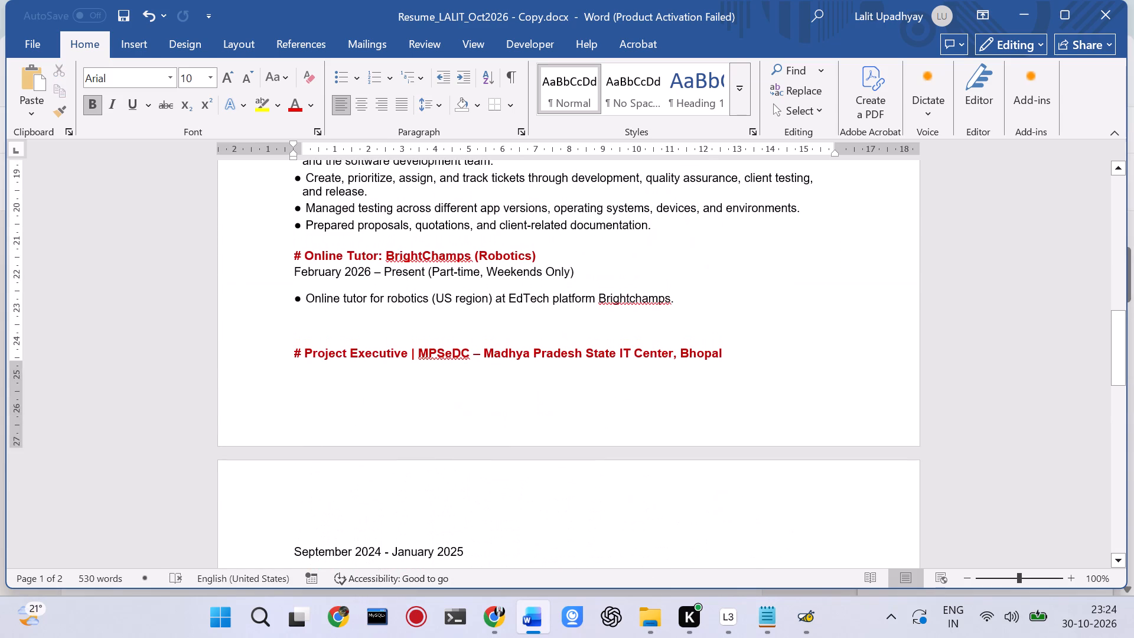
scroll(737, 310, "up", 3)
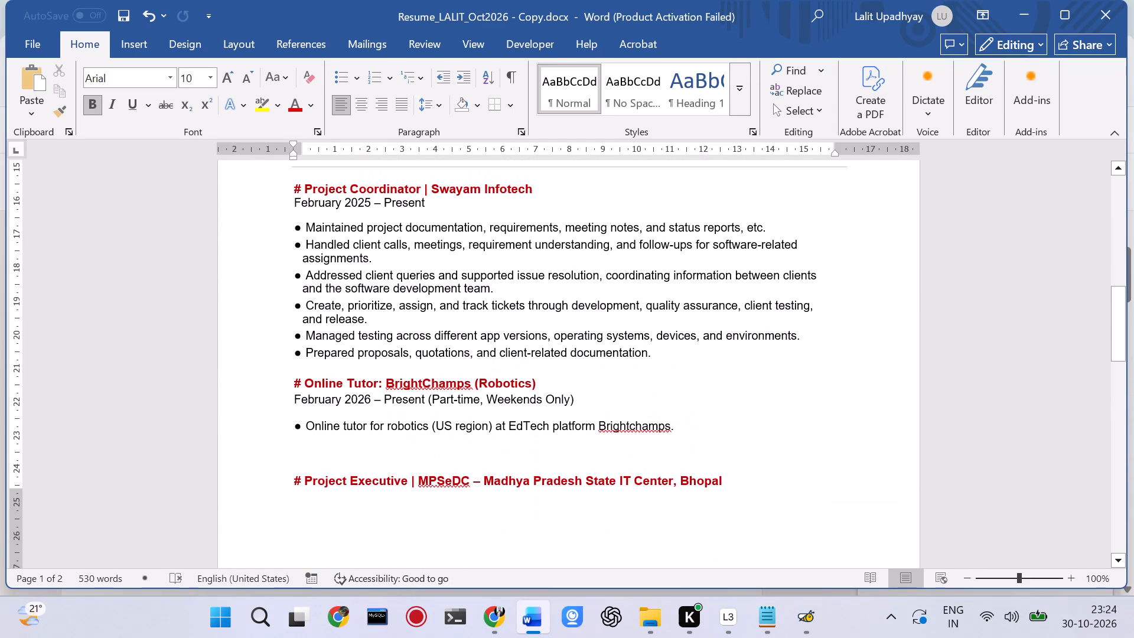
left_click(708, 353)
key("Return")
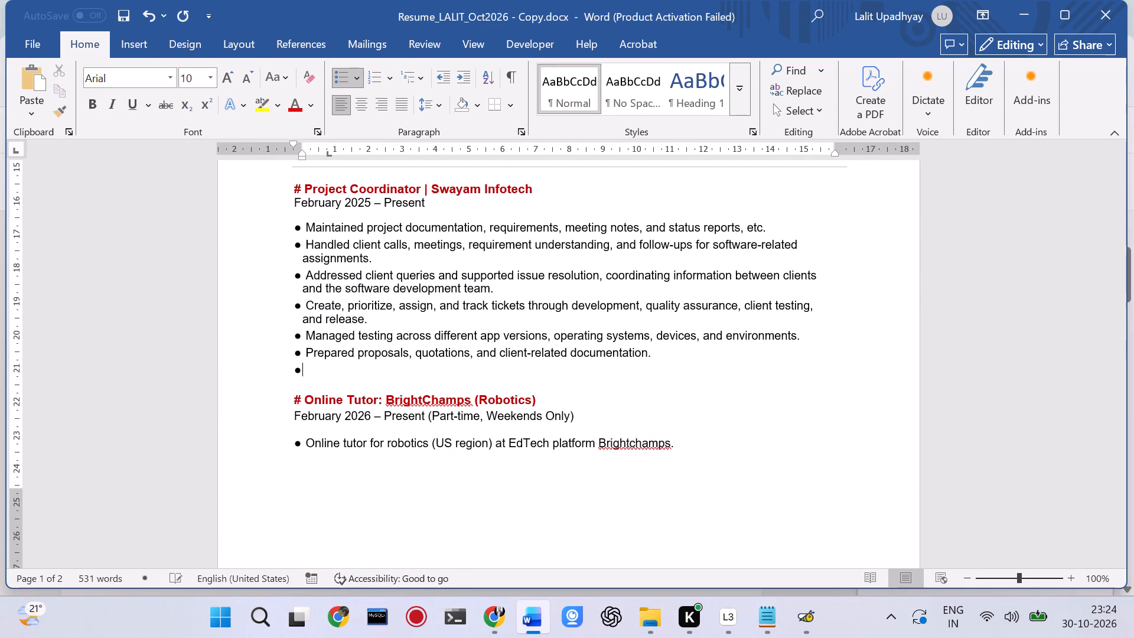
key("BackSpace")
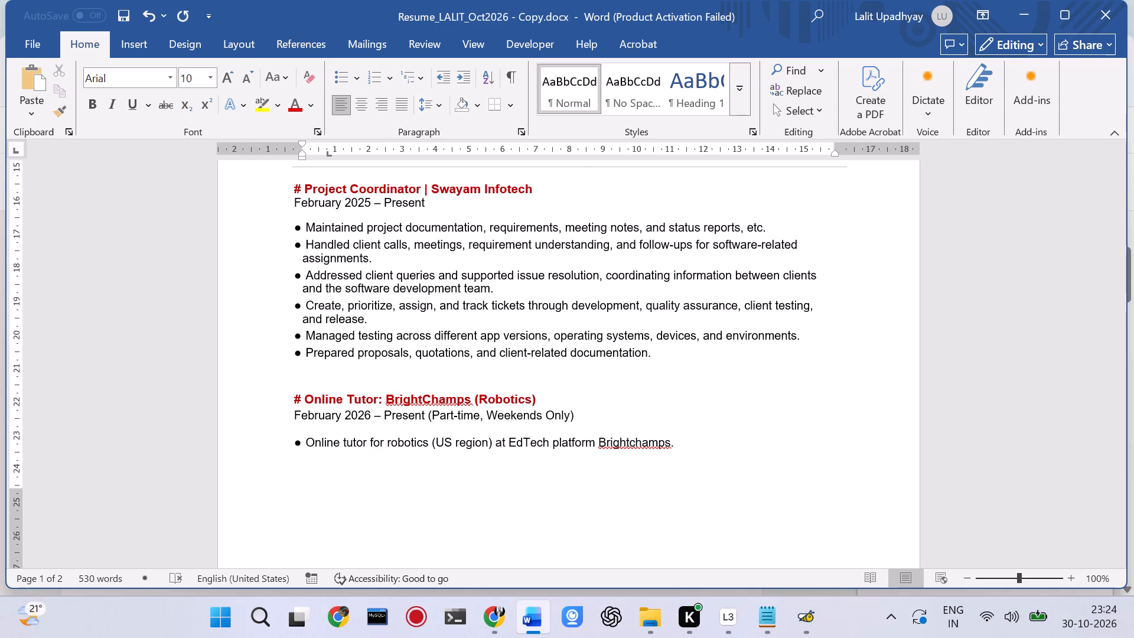
scroll(708, 353, "up", 3)
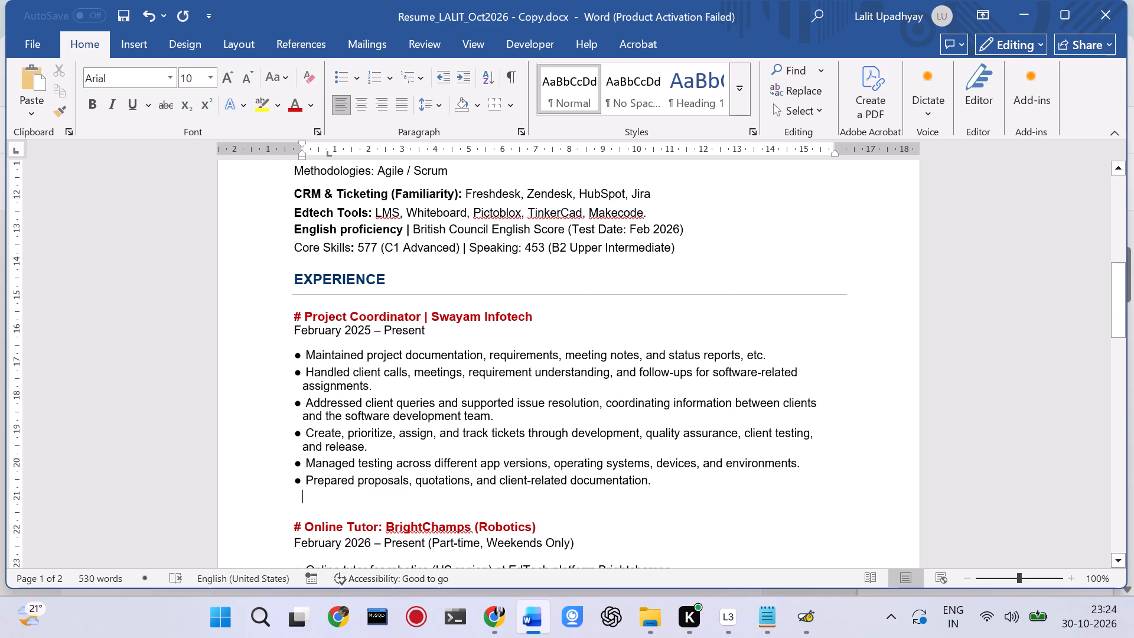
key("ctrl+a")
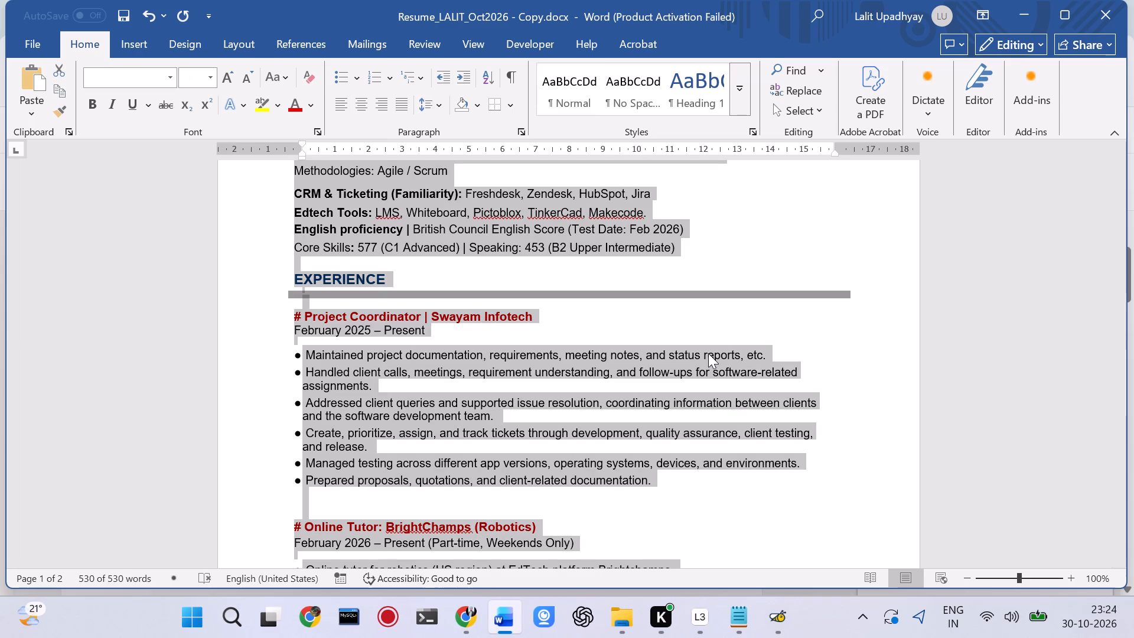
left_click(708, 353)
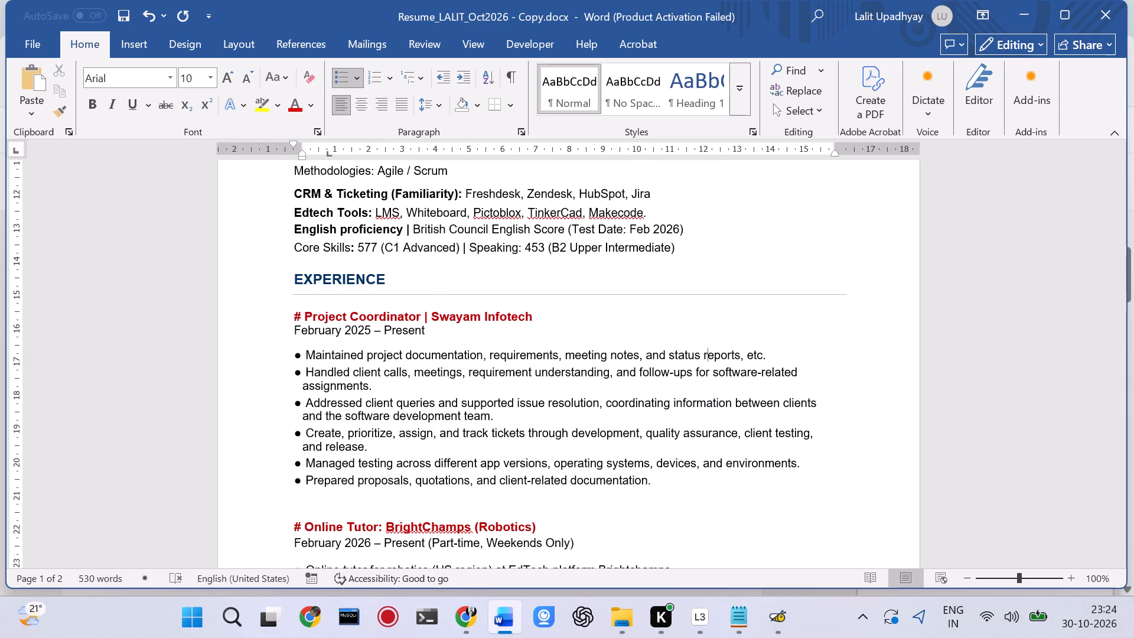
key("ctrl+s")
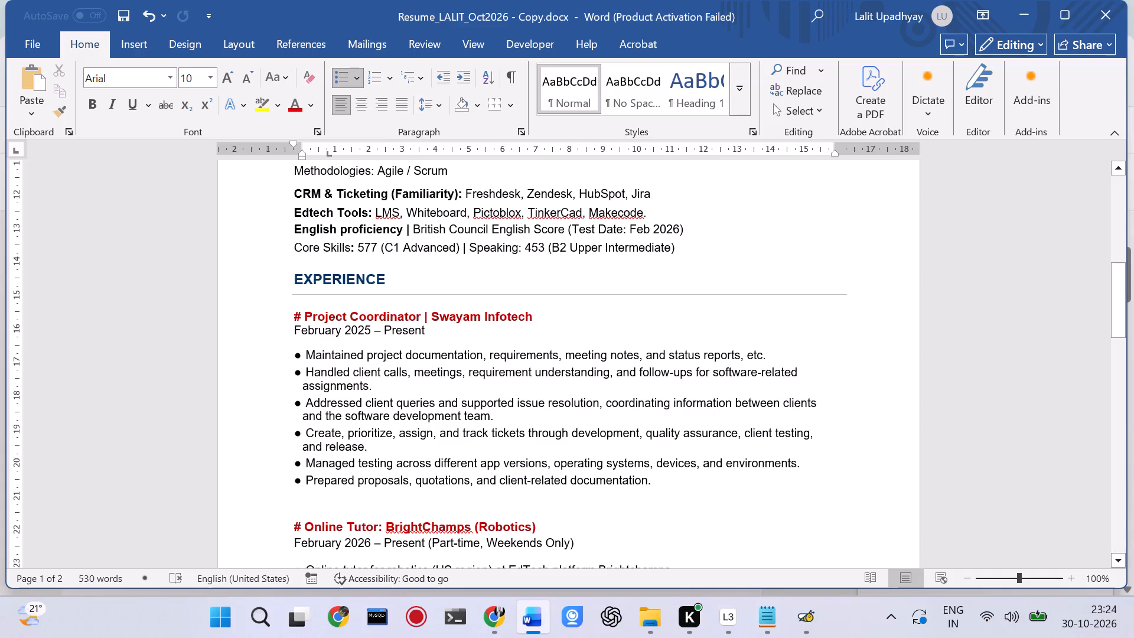
Remove MySQL and its preceding comma from the IT Project Tools line, and save the resume.
scroll(696, 344, "up", 7)
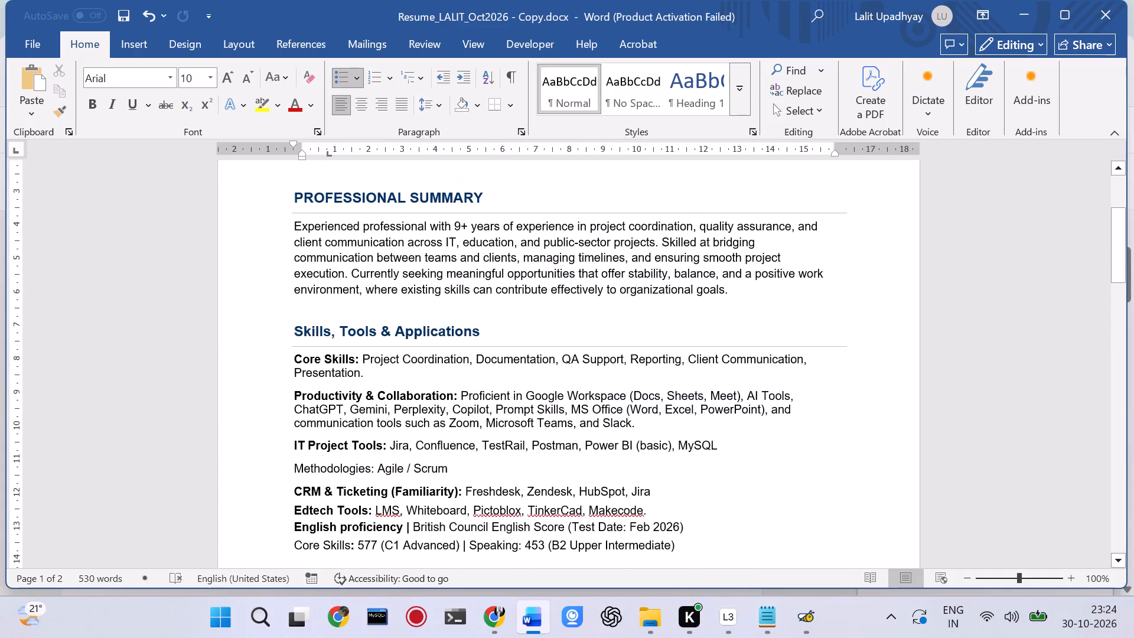
scroll(696, 344, "up", 9)
scroll(696, 344, "down", 4)
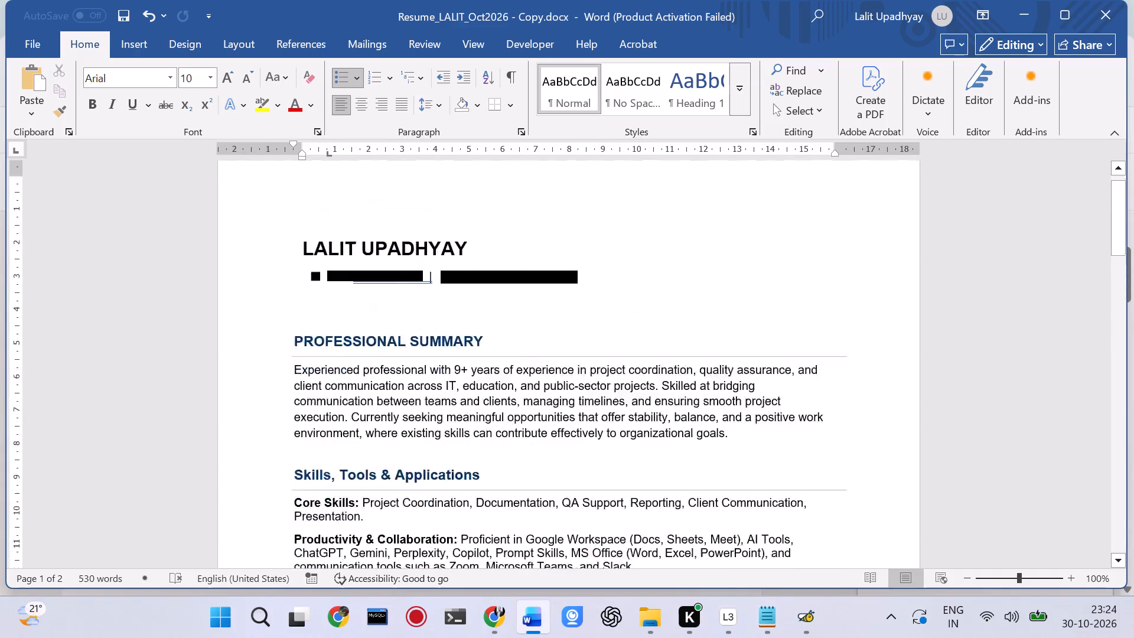
scroll(696, 344, "down", 13)
scroll(696, 344, "up", 7)
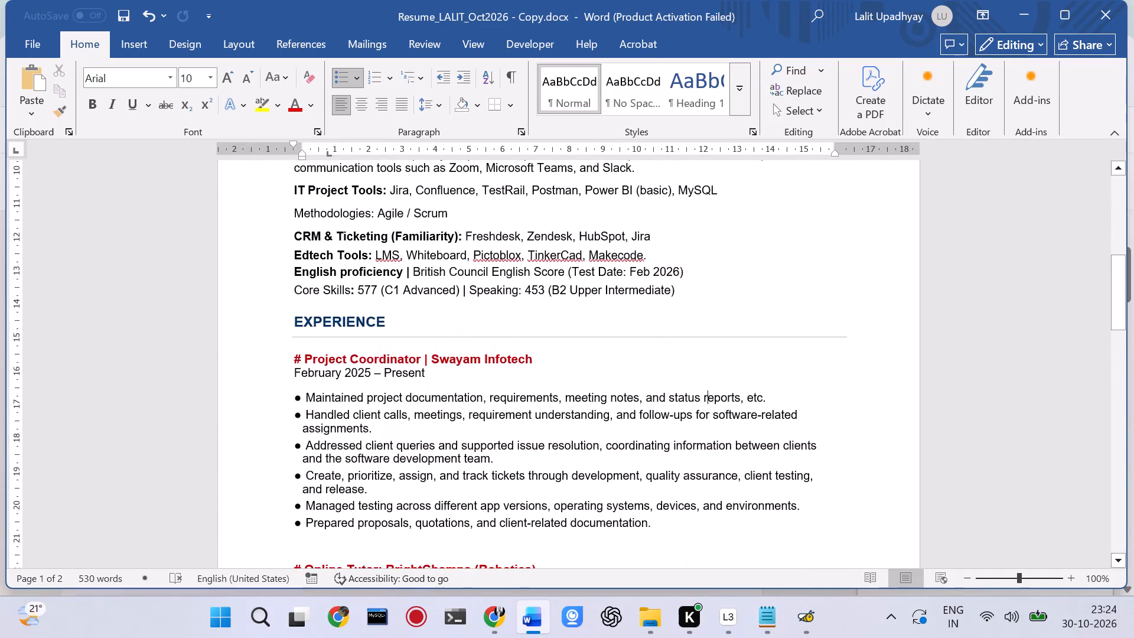
scroll(696, 344, "up", 2)
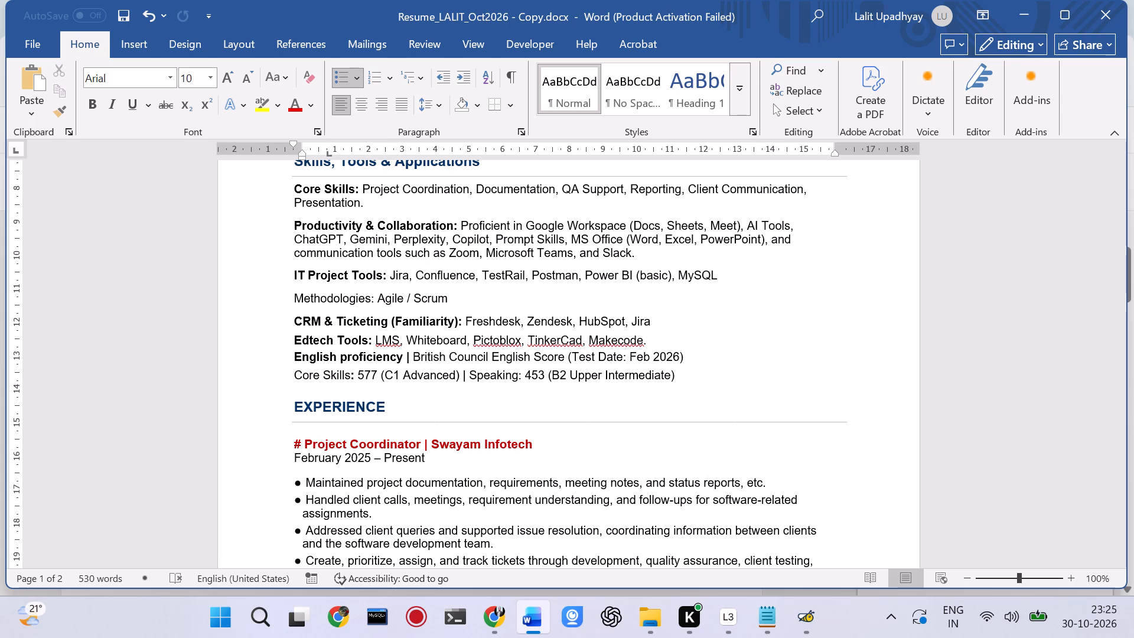
left_click(718, 276)
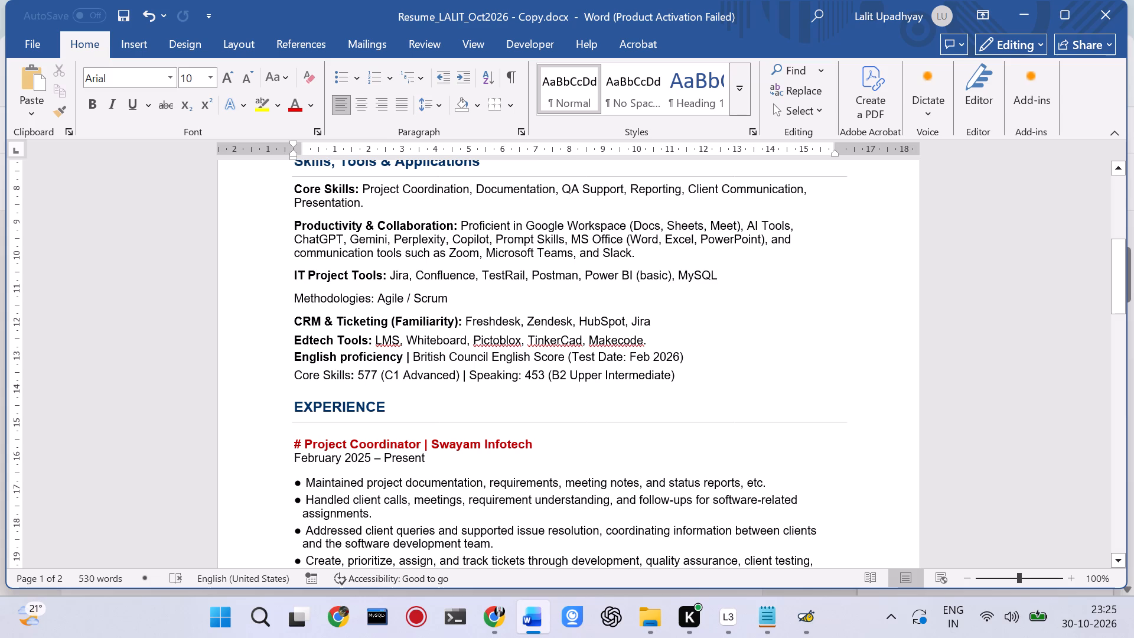
key("BackSpace")
key("BackSpace")
key("BackSpace")
key("BackSpace")
key("BackSpace")
key("BackSpace")
key("BackSpace")
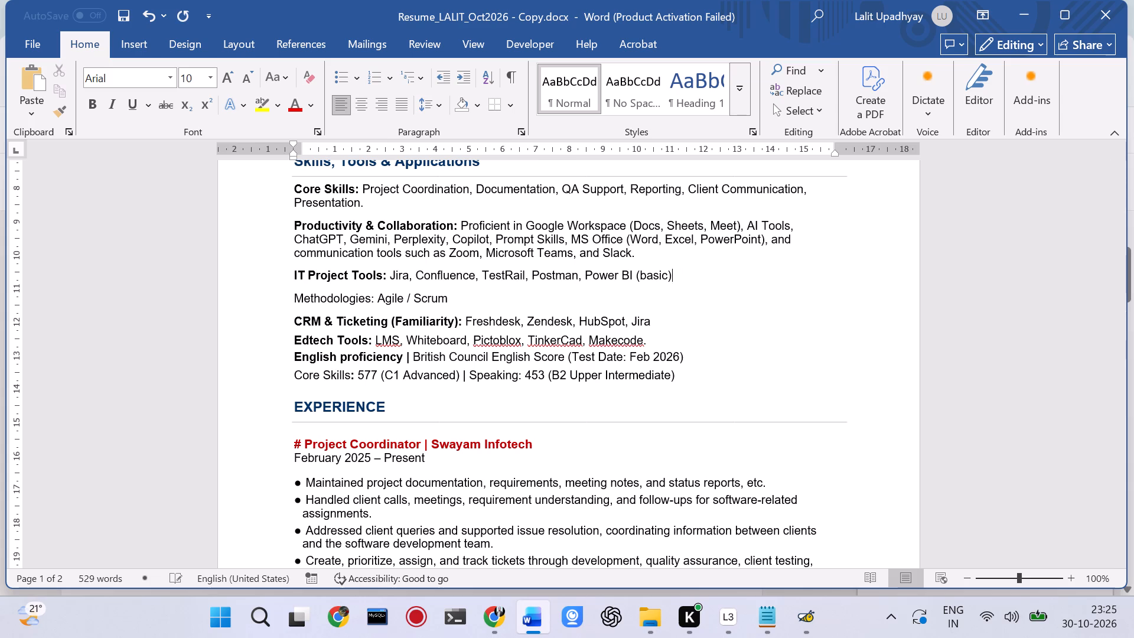
key("ctrl+s")
Go back over the Professional Summary and skills lines of the edited resume.
scroll(718, 276, "up", 5)
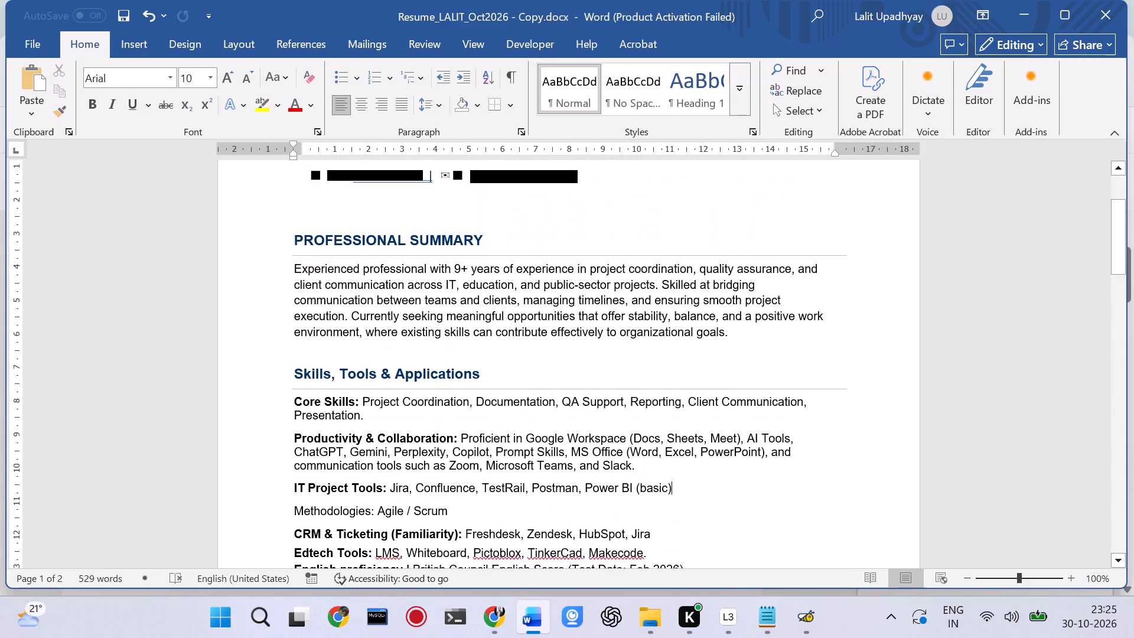
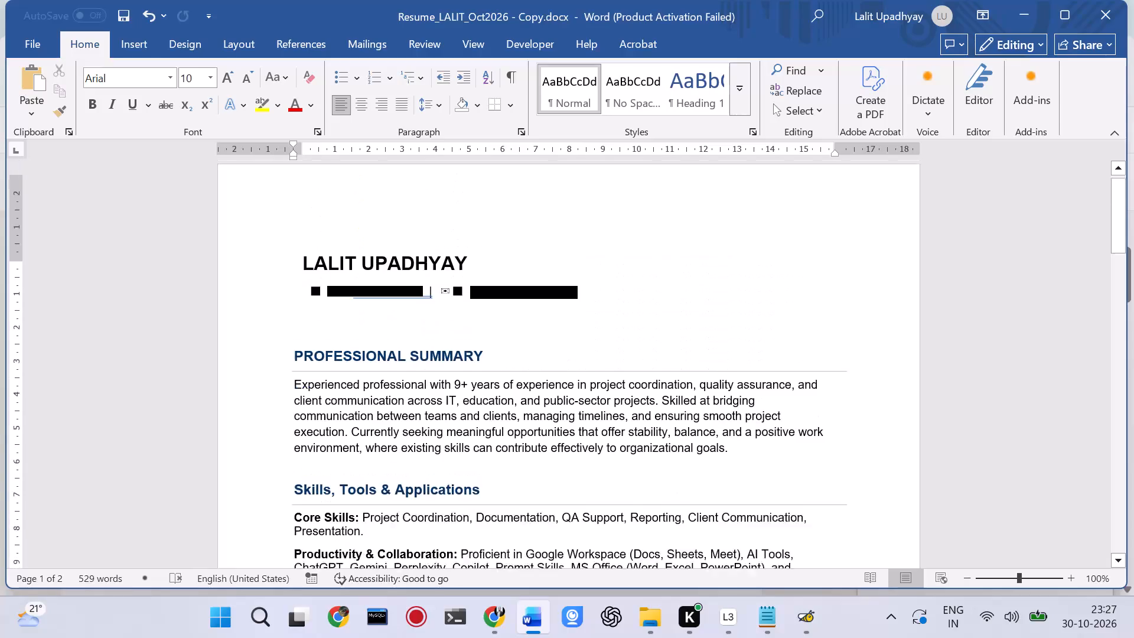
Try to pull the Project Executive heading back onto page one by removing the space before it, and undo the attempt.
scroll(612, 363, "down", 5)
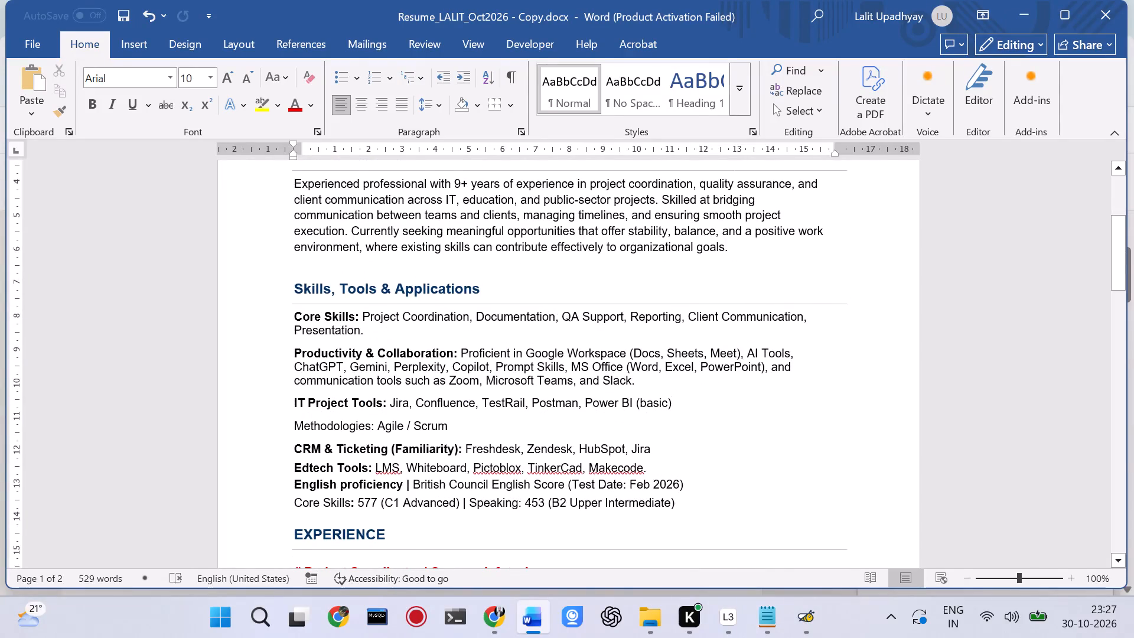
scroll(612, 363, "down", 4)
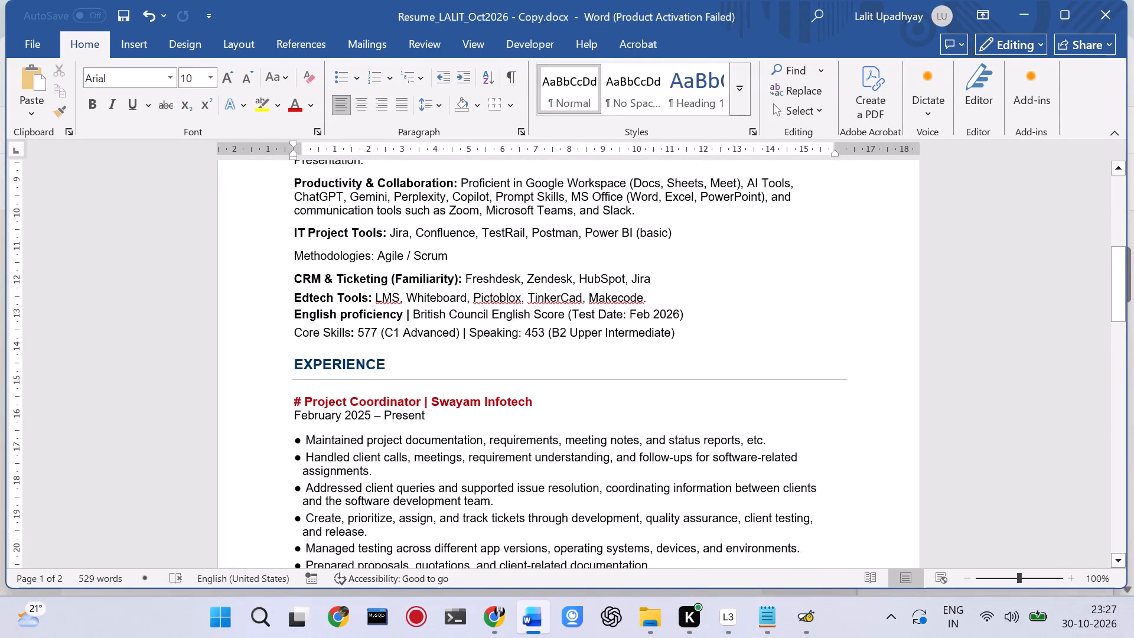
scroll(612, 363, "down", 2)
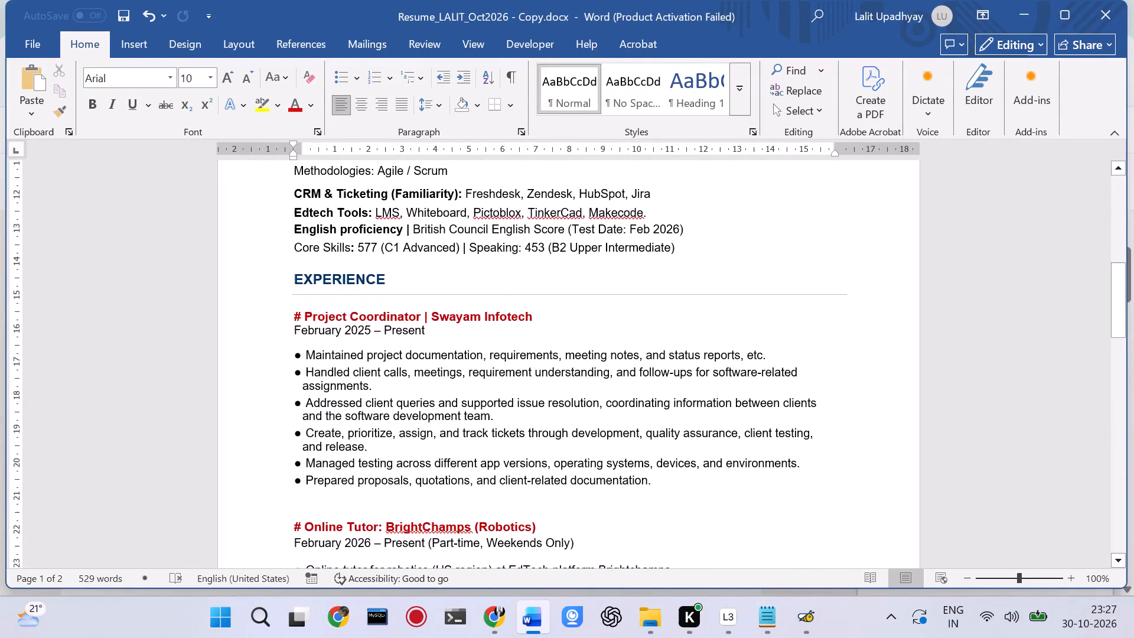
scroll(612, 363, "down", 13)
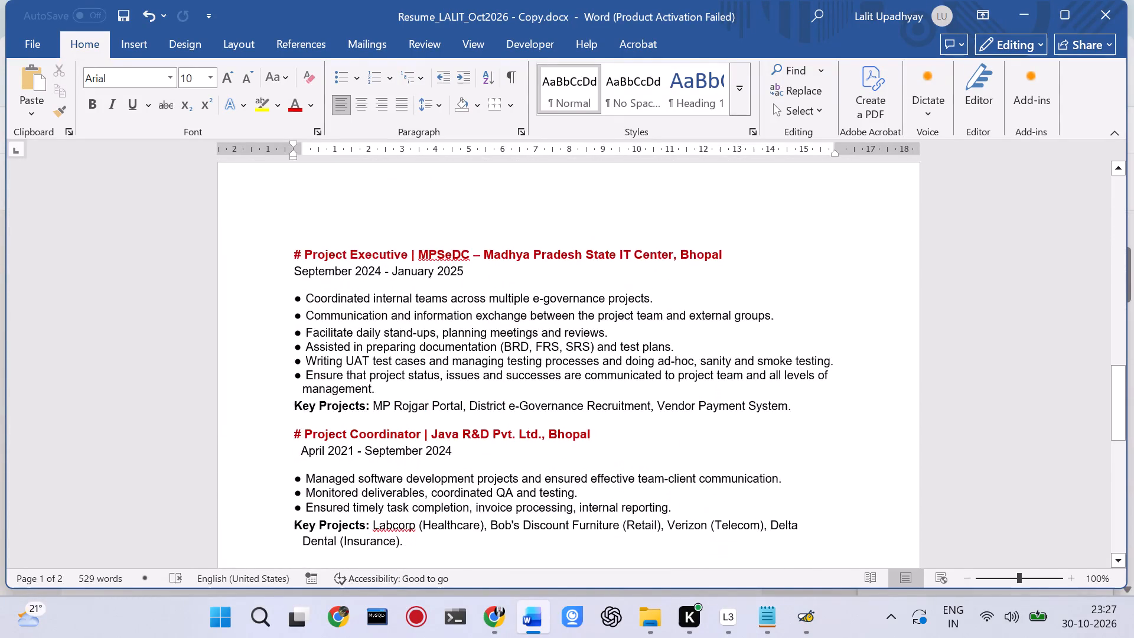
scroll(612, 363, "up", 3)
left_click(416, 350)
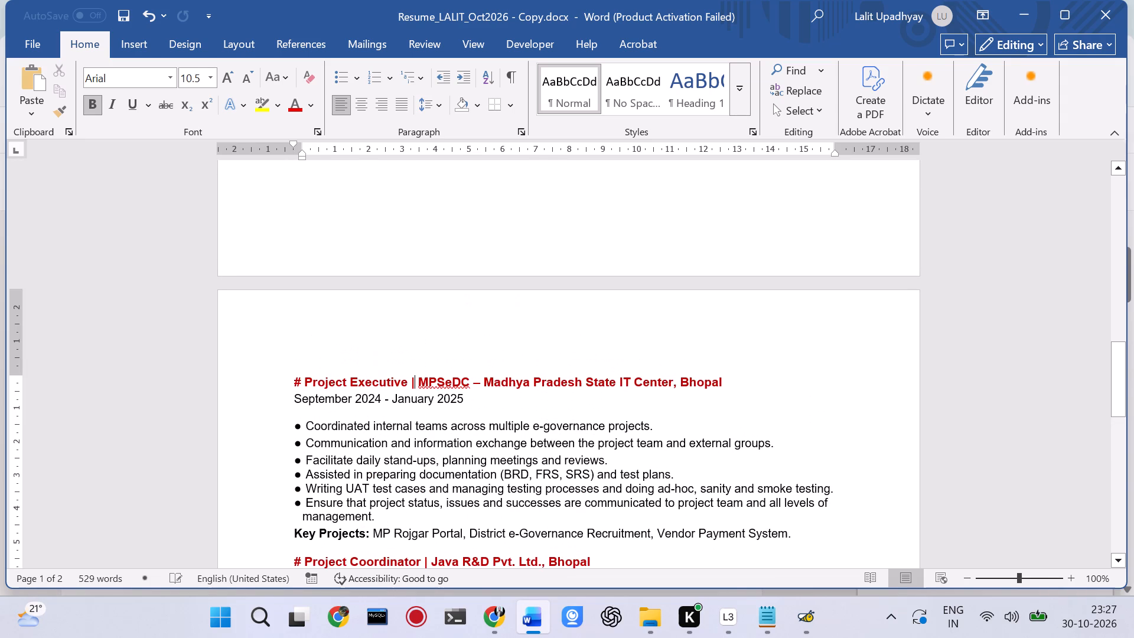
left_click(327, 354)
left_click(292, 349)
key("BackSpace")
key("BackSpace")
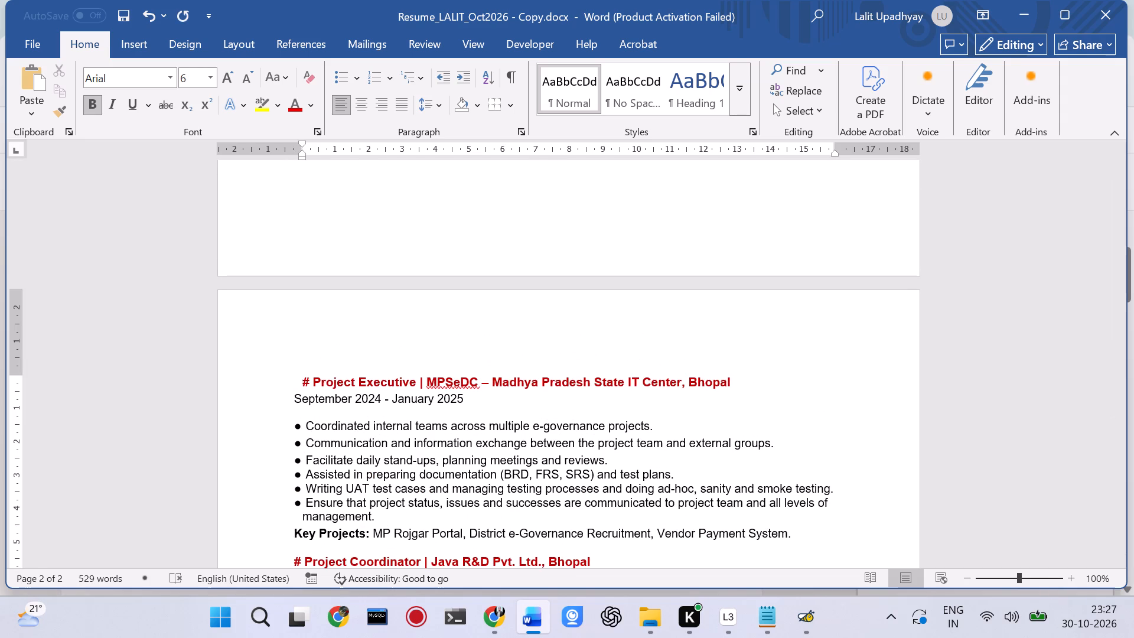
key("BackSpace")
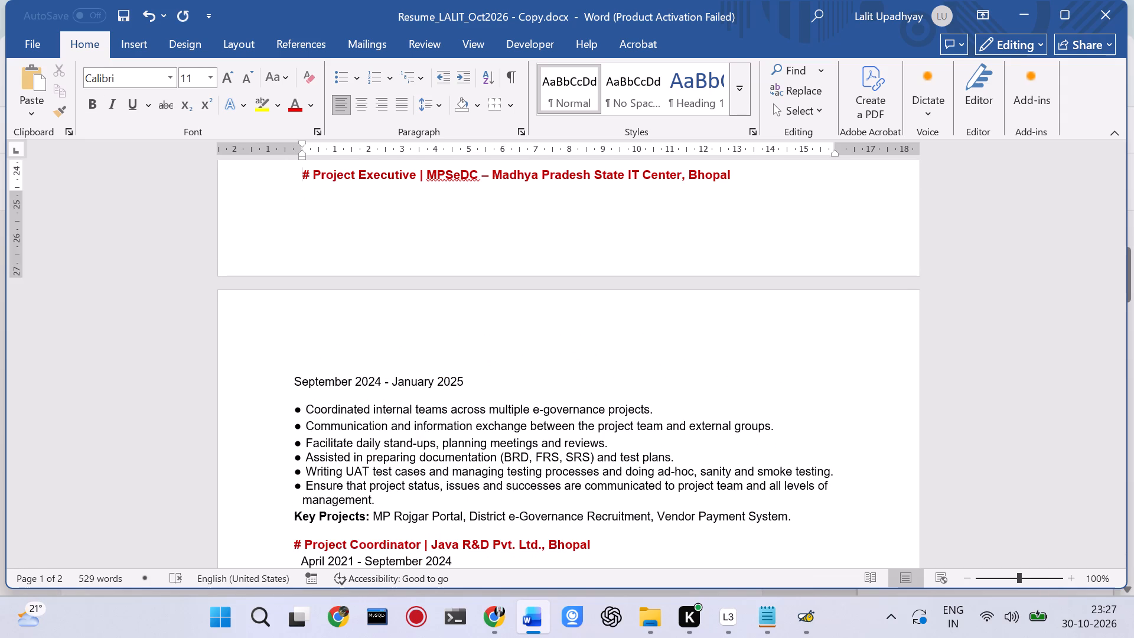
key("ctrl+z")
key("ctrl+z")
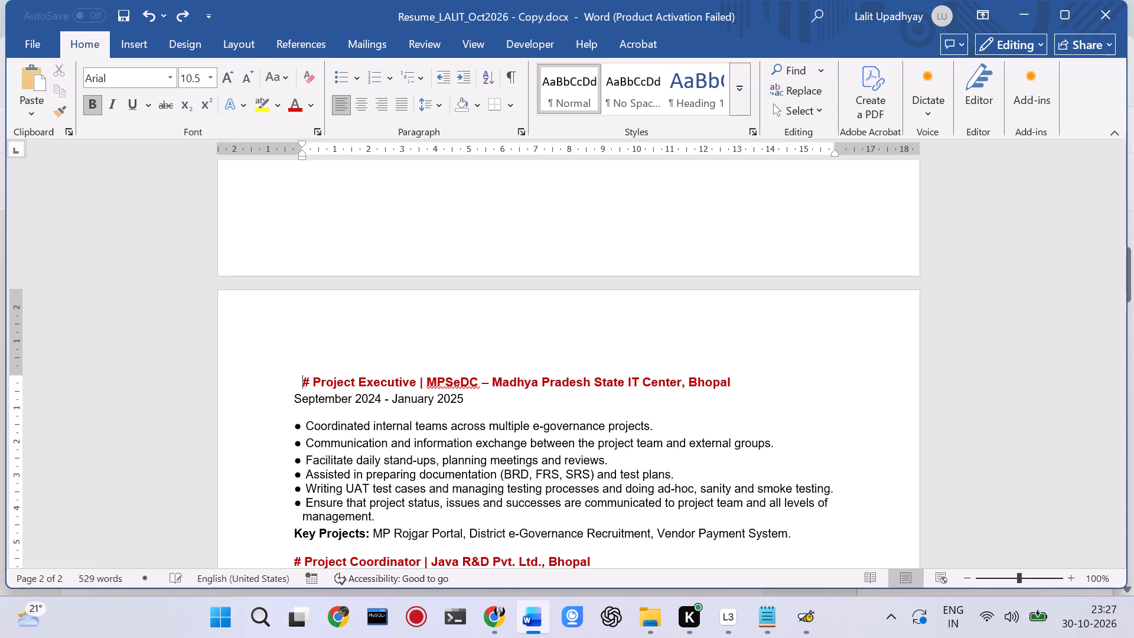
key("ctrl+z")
Review both pages of the resume, from the BrightChamps entry through Additional Details and back up to the name heading.
scroll(451, 351, "up", 4)
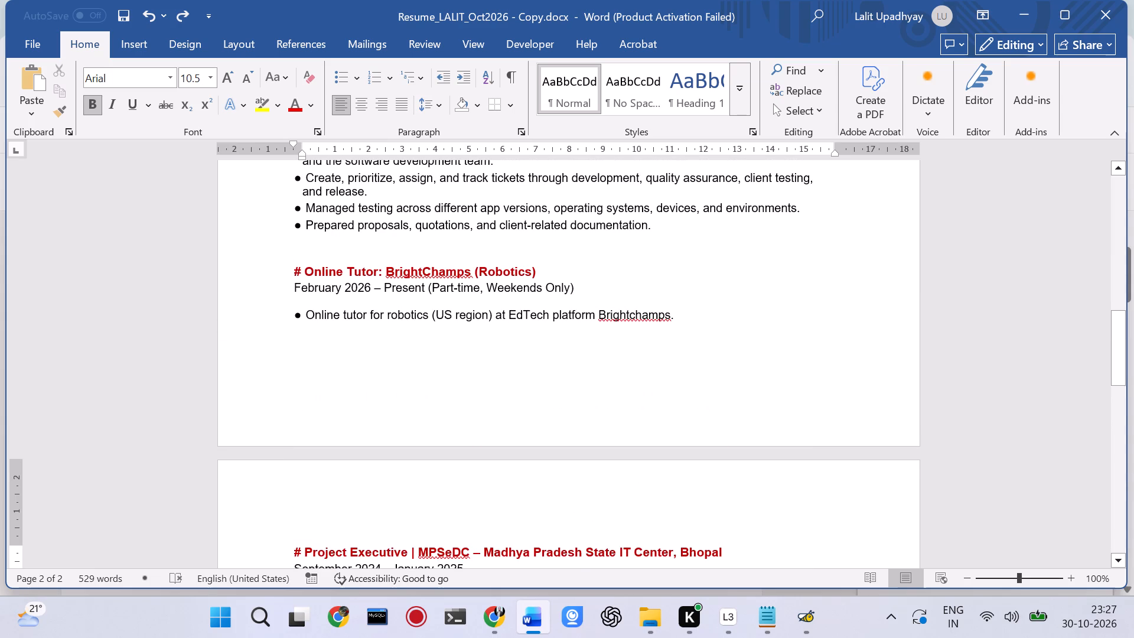
scroll(447, 369, "down", 15)
scroll(447, 369, "down", 9)
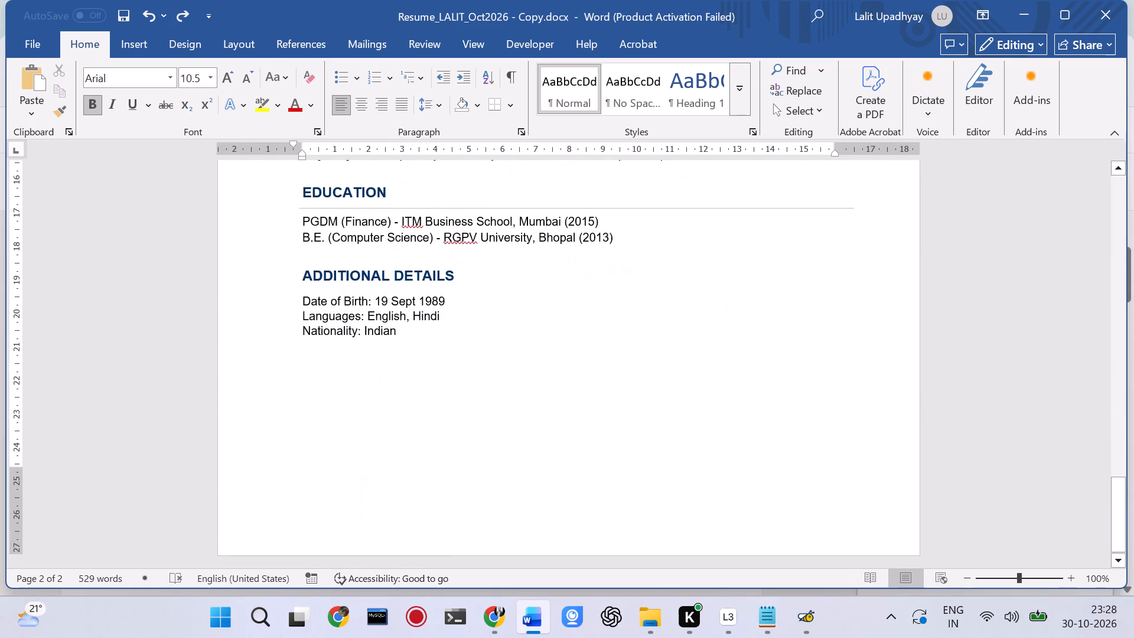
scroll(447, 369, "up", 17)
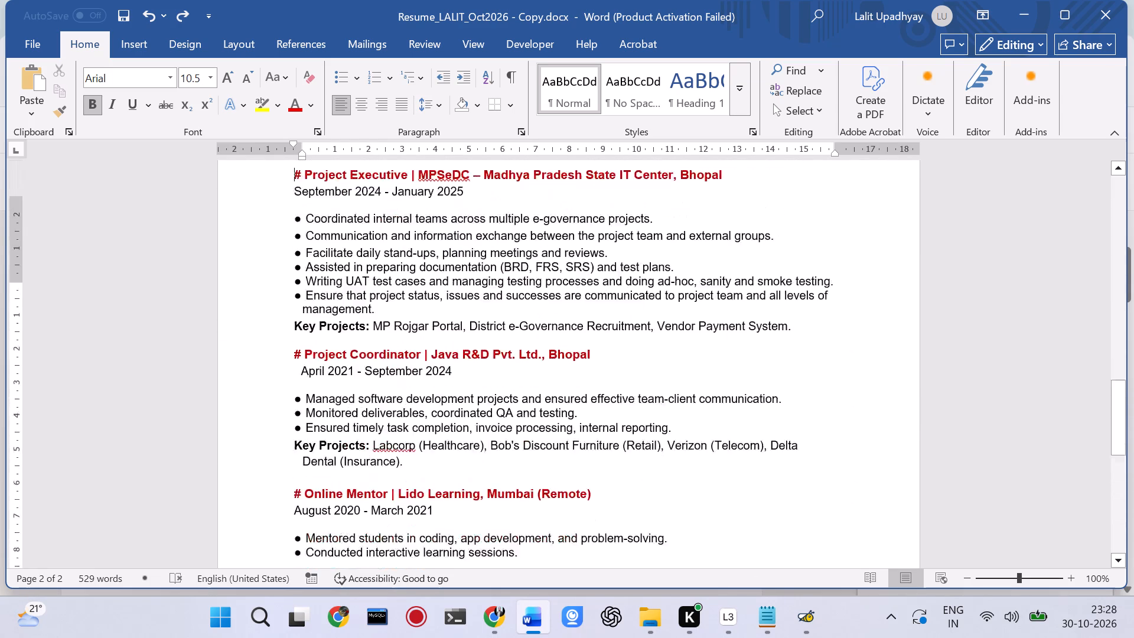
scroll(447, 369, "up", 9)
scroll(447, 369, "up", 18)
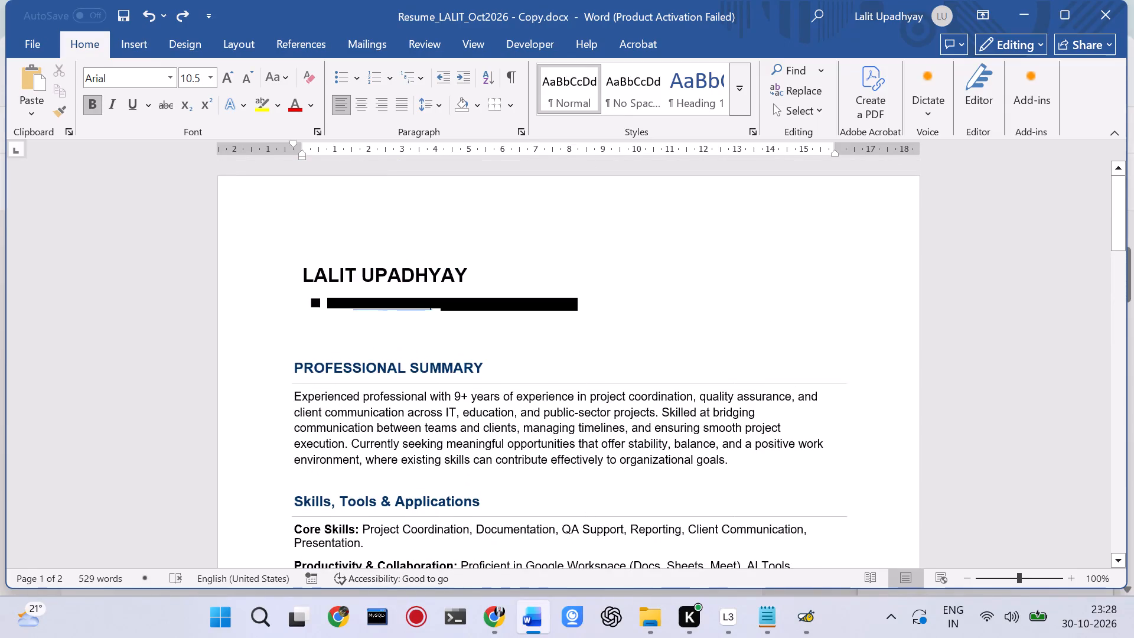
Copy the entire resume text, from the name heading through the Nationality line.
left_click_drag(306, 266, 516, 619)
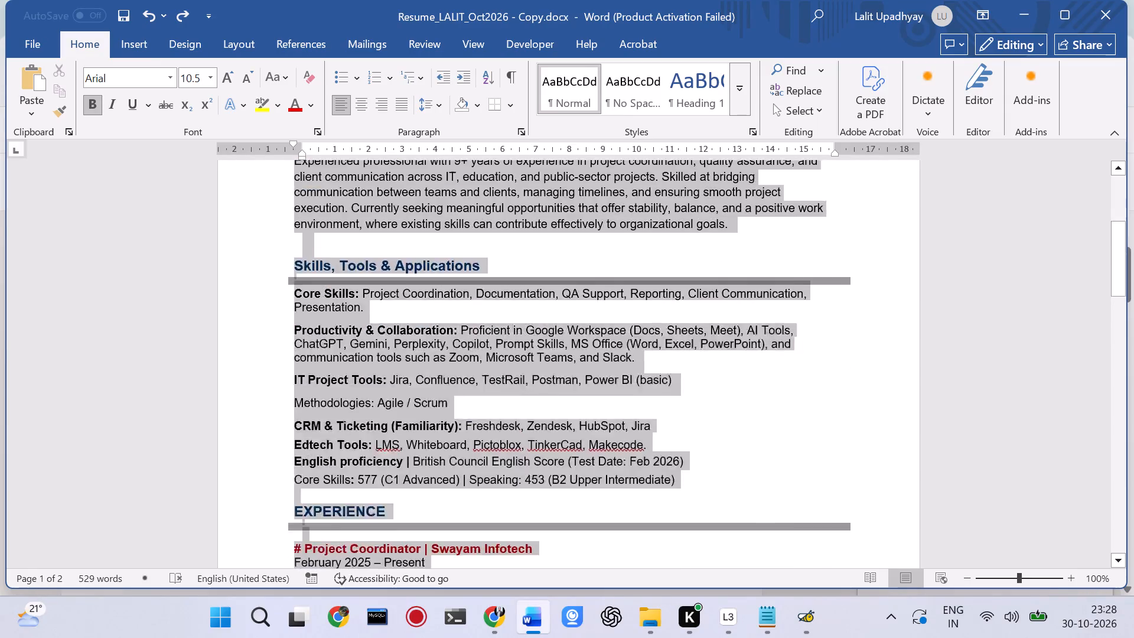
left_click_drag(516, 619, 385, 323)
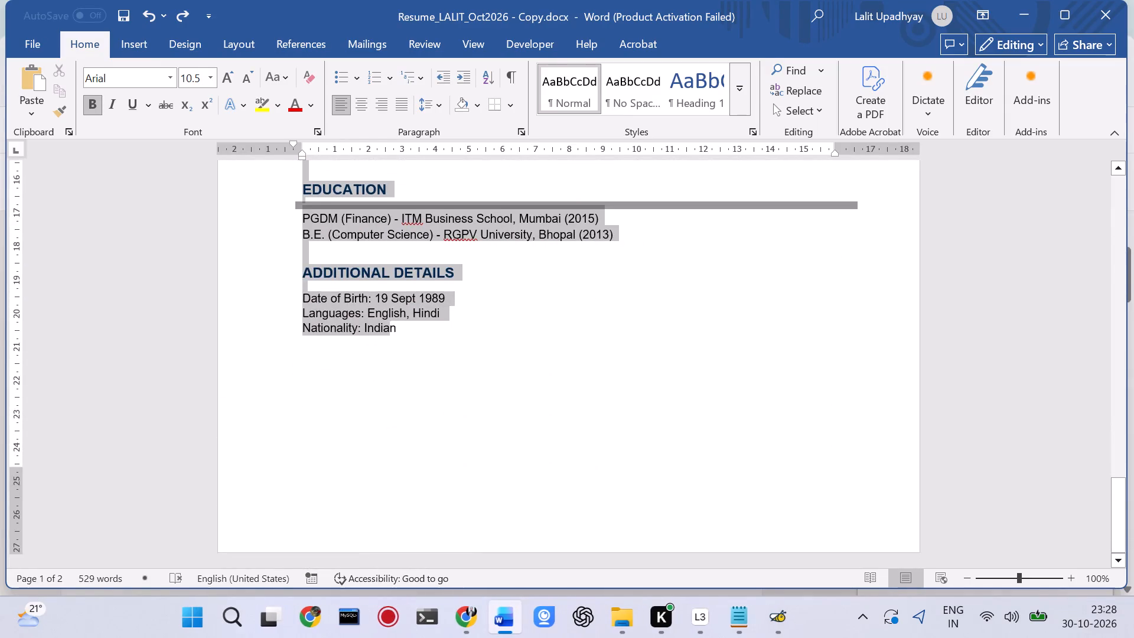
left_click_drag(385, 323, 399, 328)
right_click(396, 327)
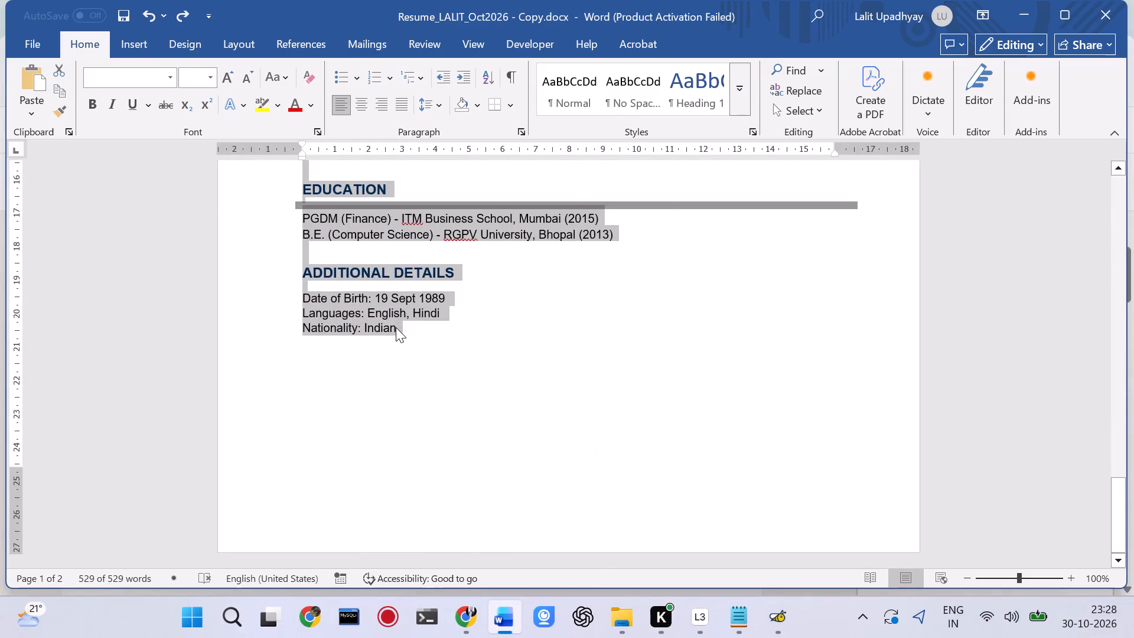
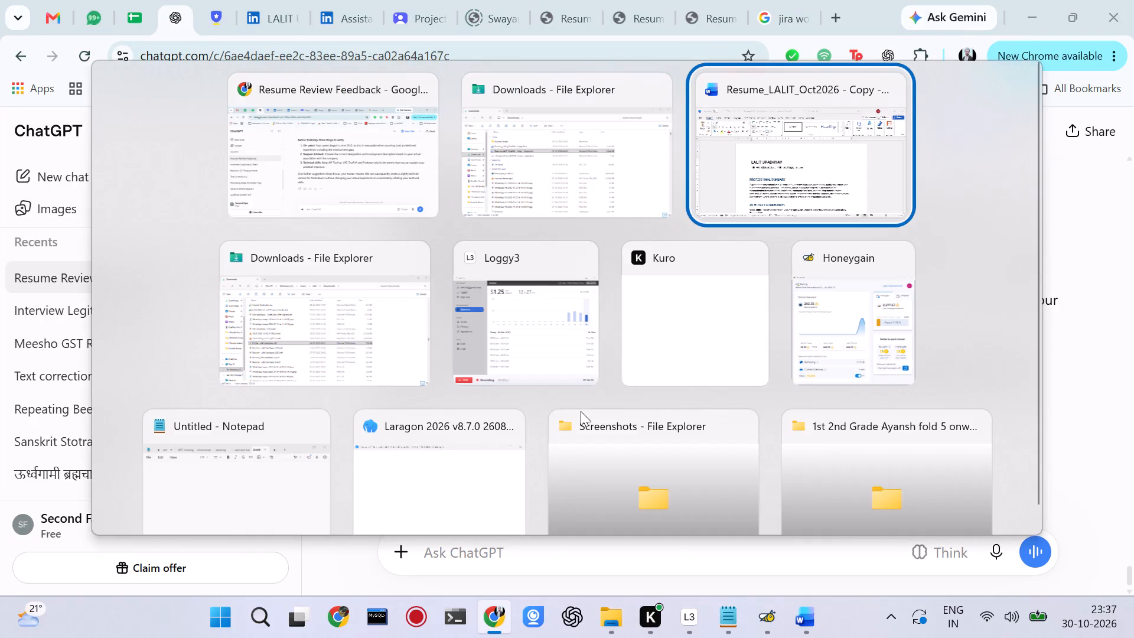
key("alt+Tab")
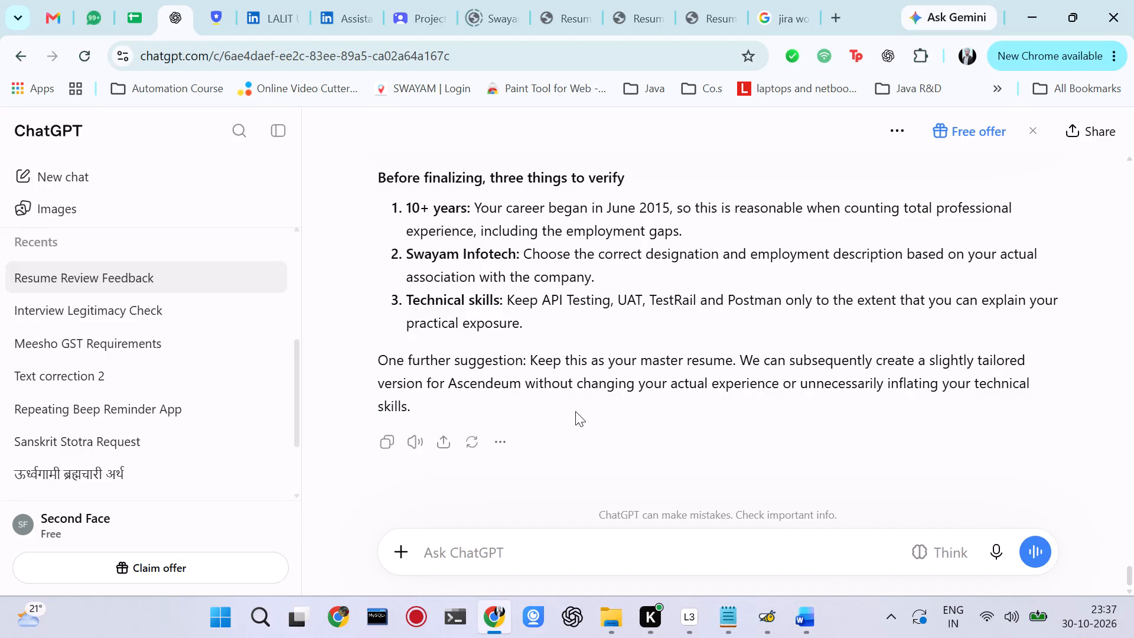
Go back to the start of the consolidated resume in the ChatGPT conversation, then switch to the Word resume copy.
scroll(572, 397, "up", 17)
scroll(572, 397, "up", 14)
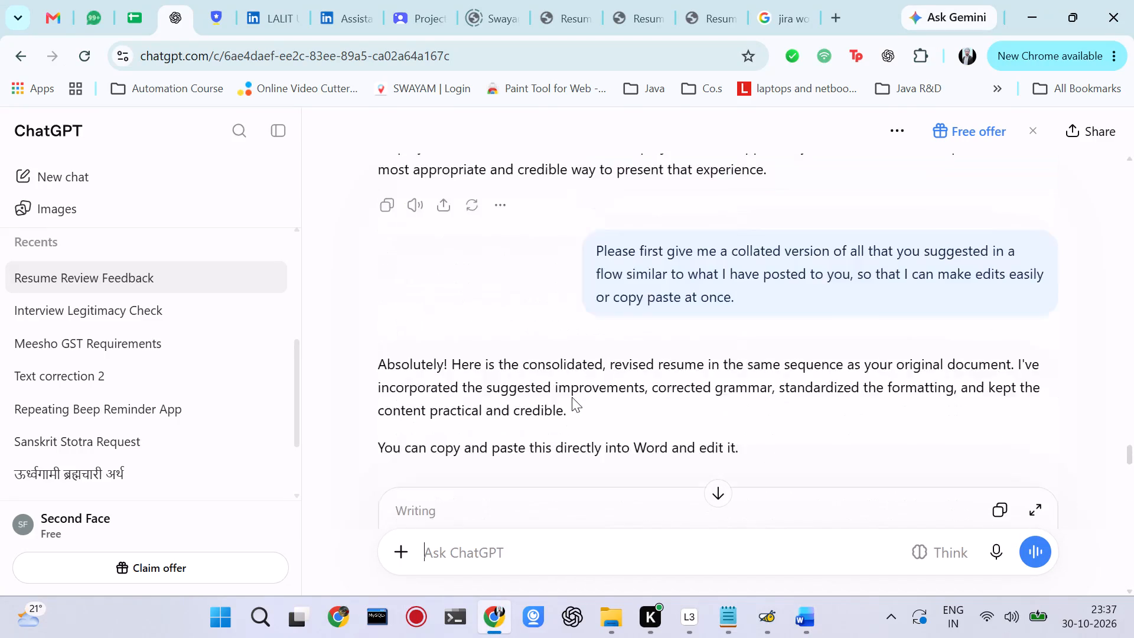
scroll(572, 397, "down", 3)
key("alt+Tab")
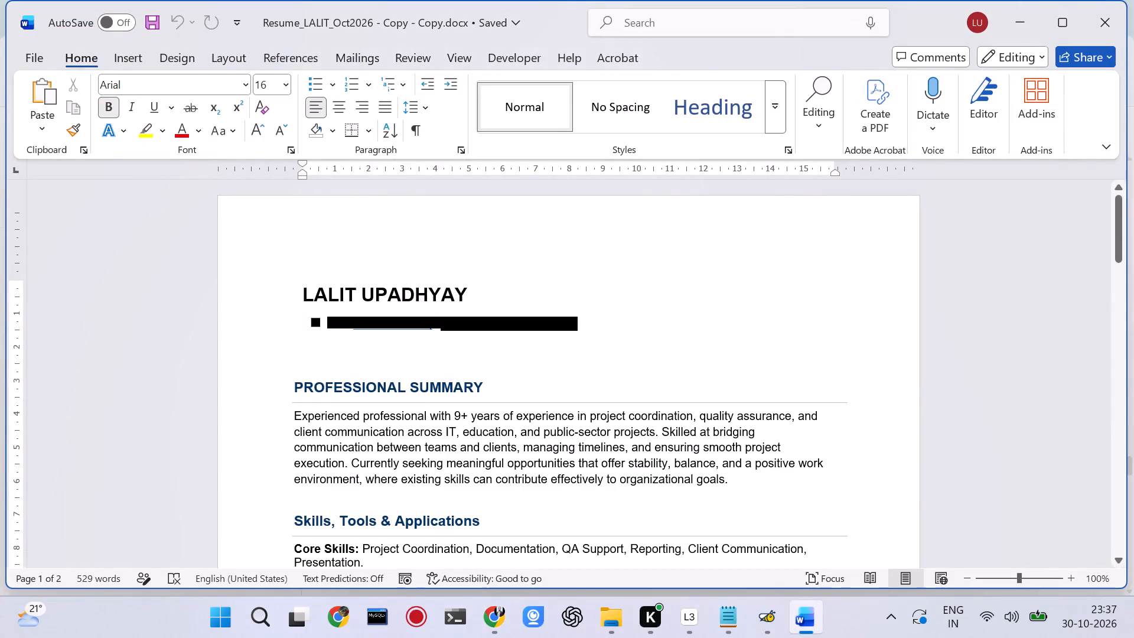
Delete the symbols and extra spacing before the two contact details on the line under the name.
left_click(330, 321)
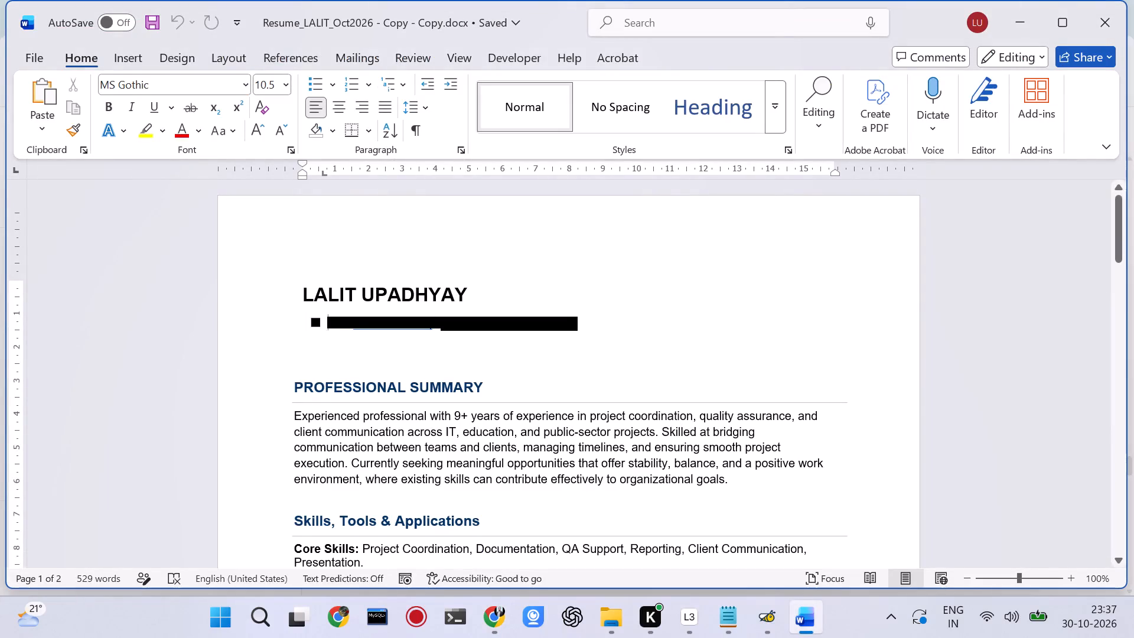
key("BackSpace")
key("BackSpace")
key("BackSpace")
key("BackSpace")
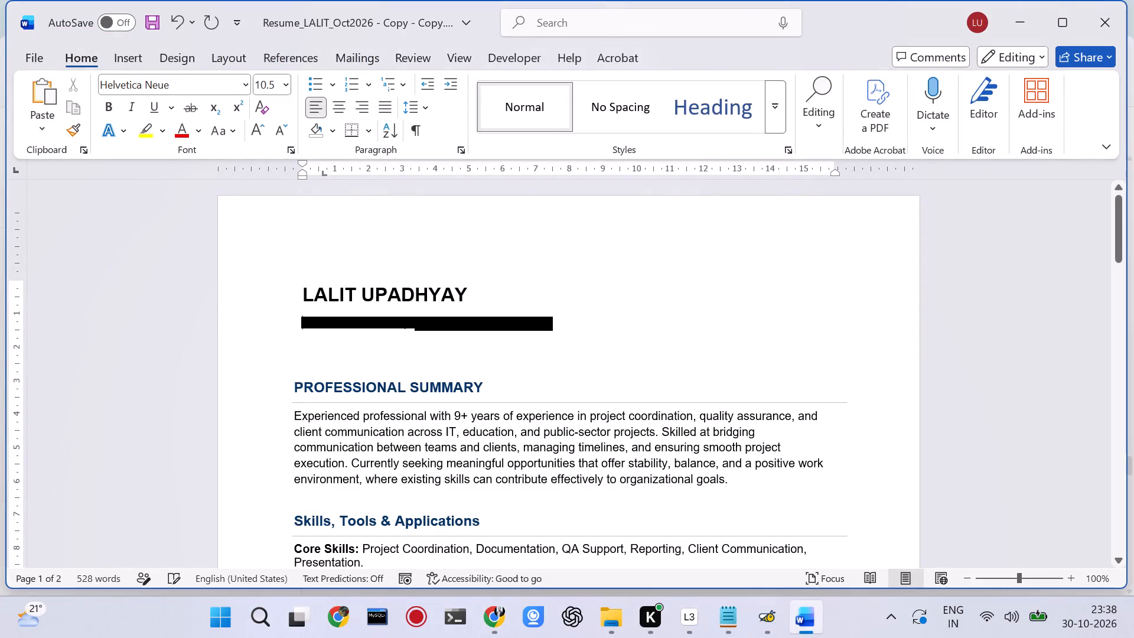
left_click(436, 323)
key("BackSpace")
key("BackSpace")
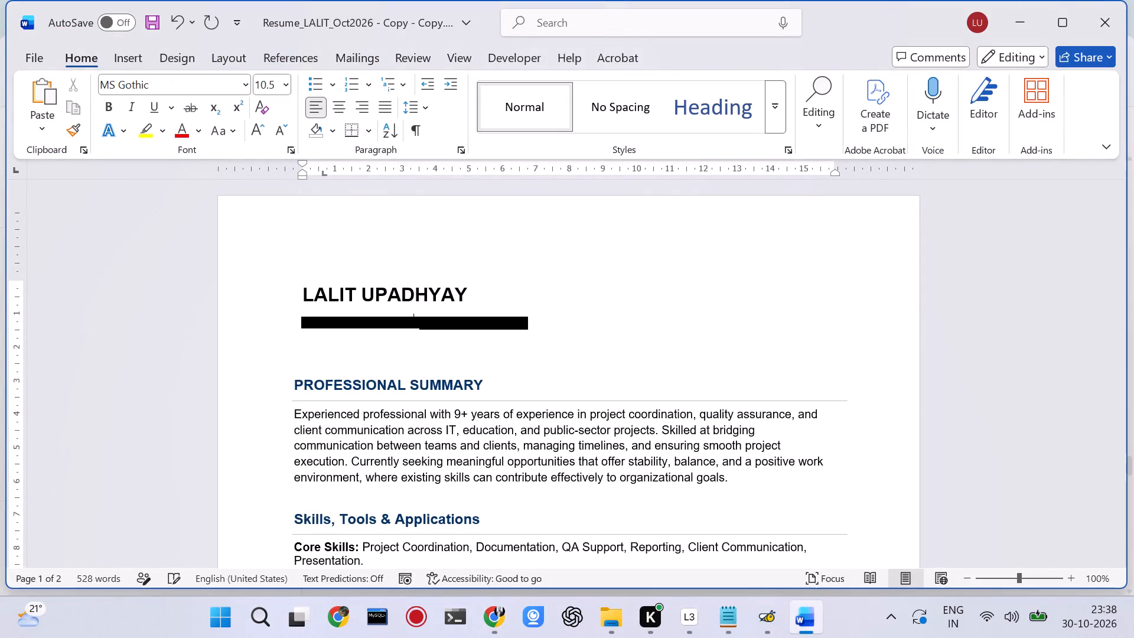
key("BackSpace")
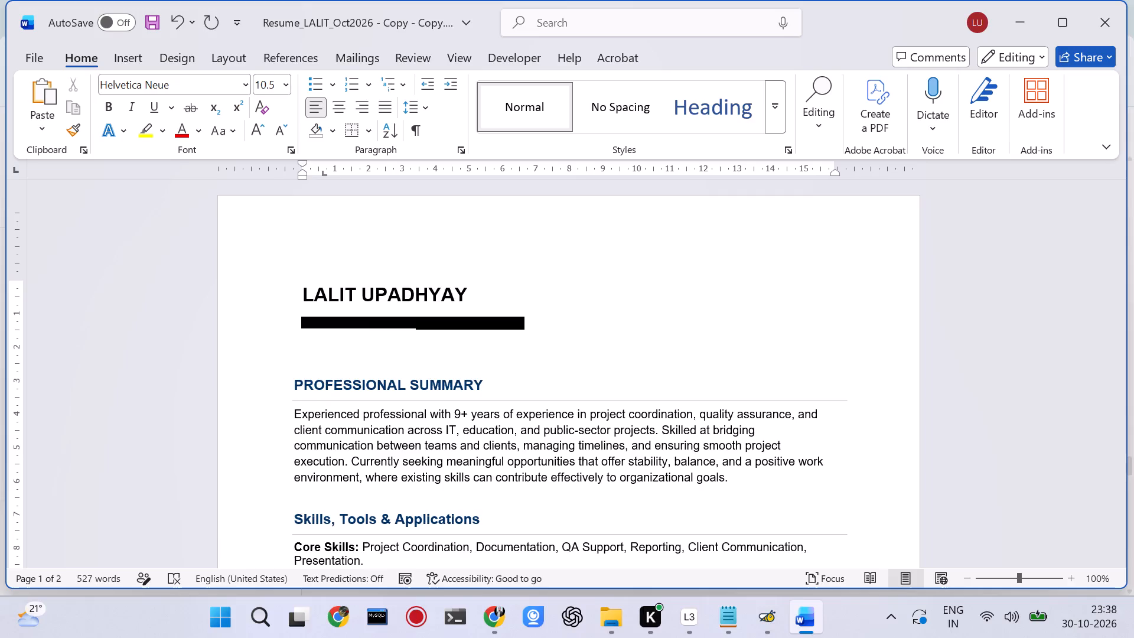
Switch to ChatGPT in Chrome and copy the revised Professional Summary paragraph that starts "Experienced professional with 10+ years".
key("alt+Tab")
scroll(471, 392, "down", 2)
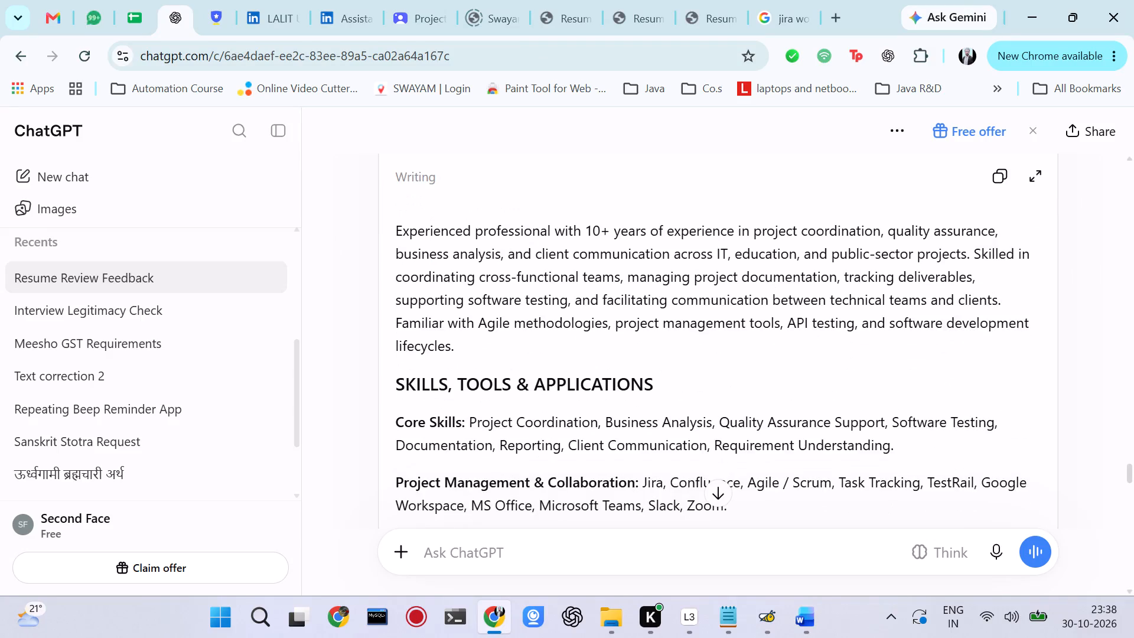
left_click_drag(457, 344, 398, 233)
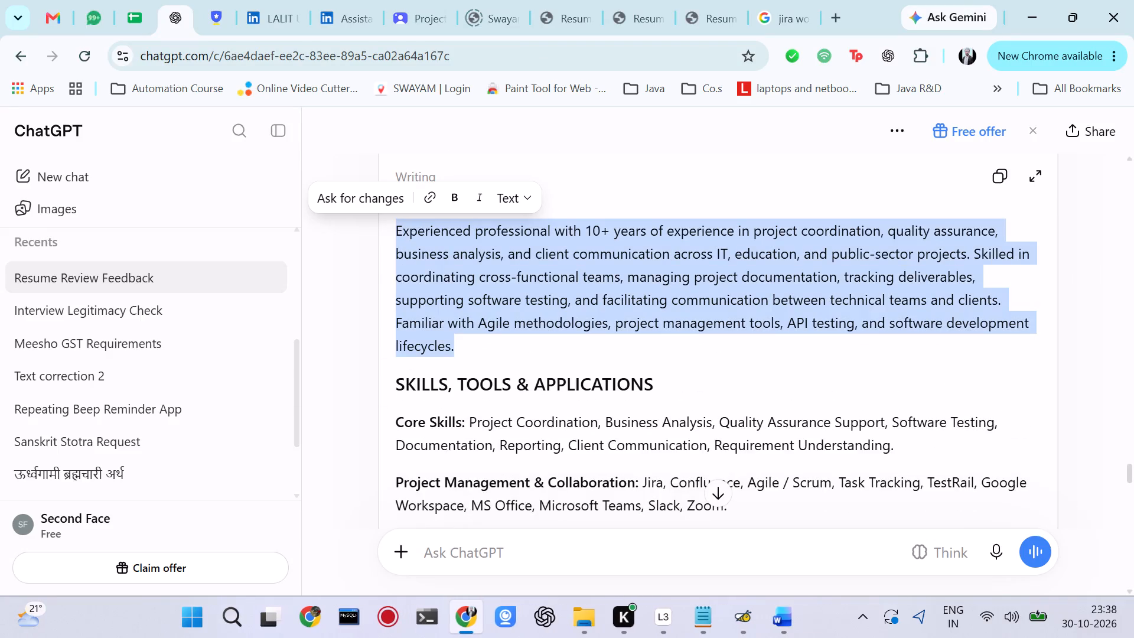
scroll(457, 286, "up", 1)
key("ctrl+c")
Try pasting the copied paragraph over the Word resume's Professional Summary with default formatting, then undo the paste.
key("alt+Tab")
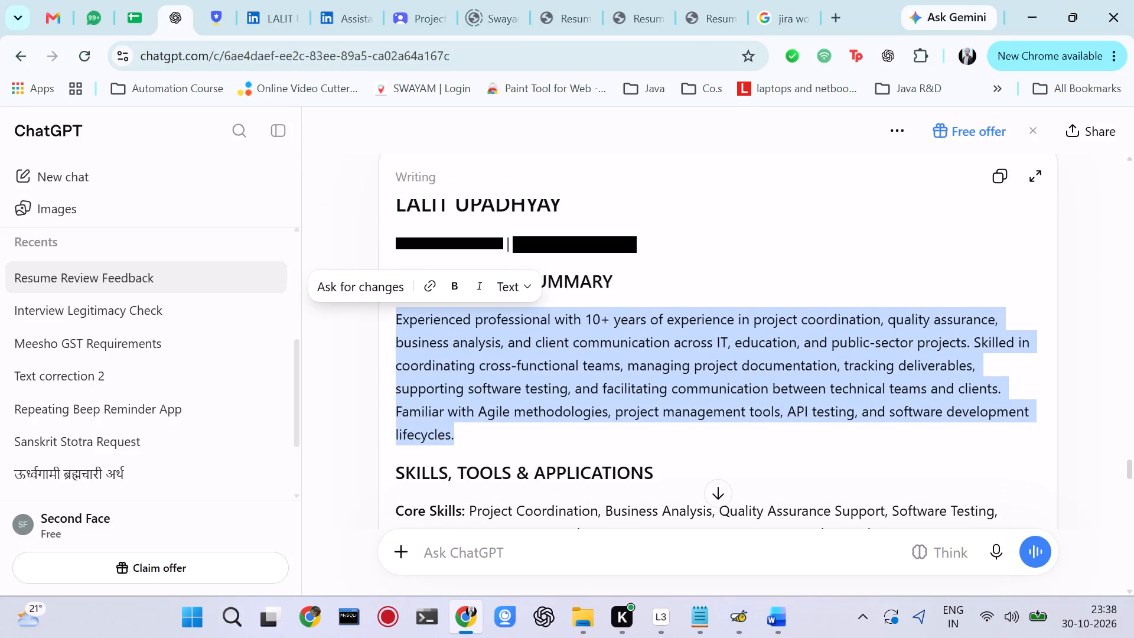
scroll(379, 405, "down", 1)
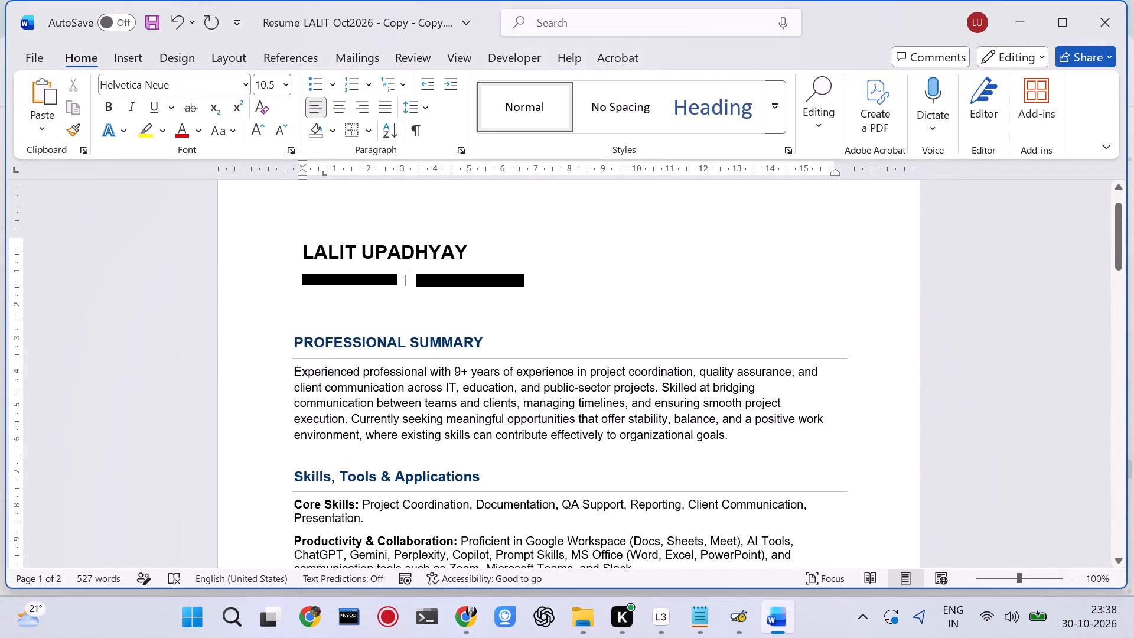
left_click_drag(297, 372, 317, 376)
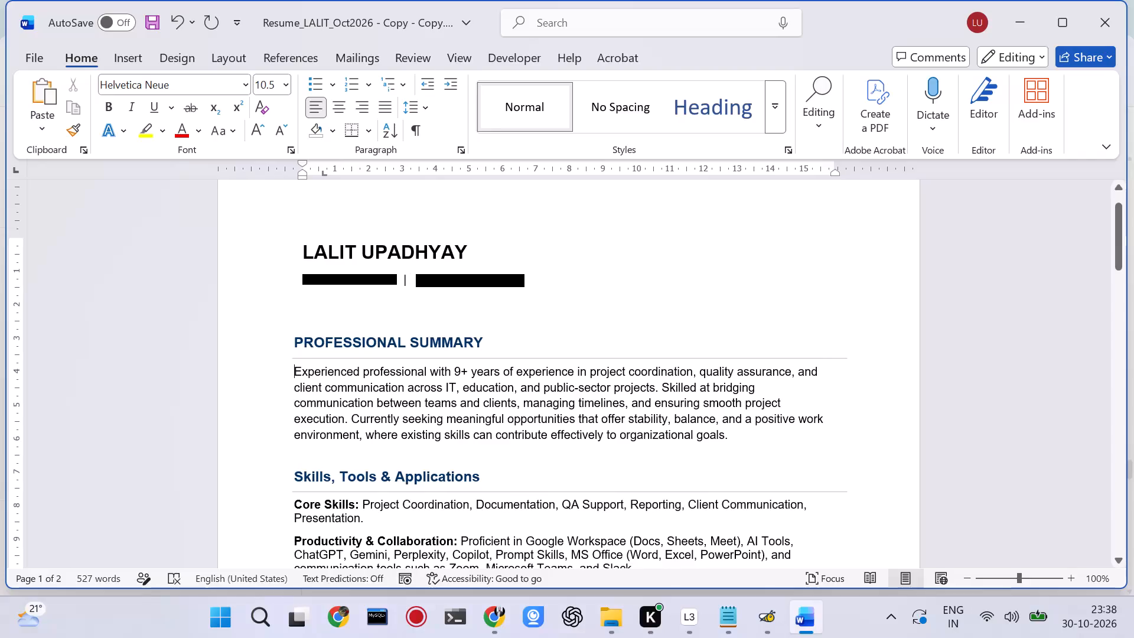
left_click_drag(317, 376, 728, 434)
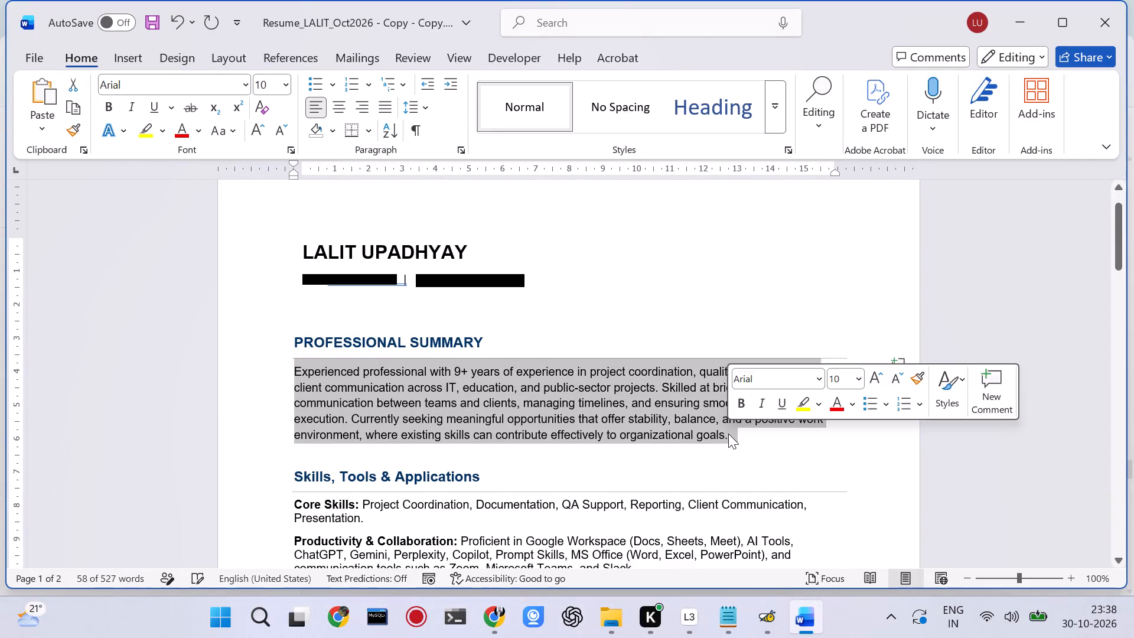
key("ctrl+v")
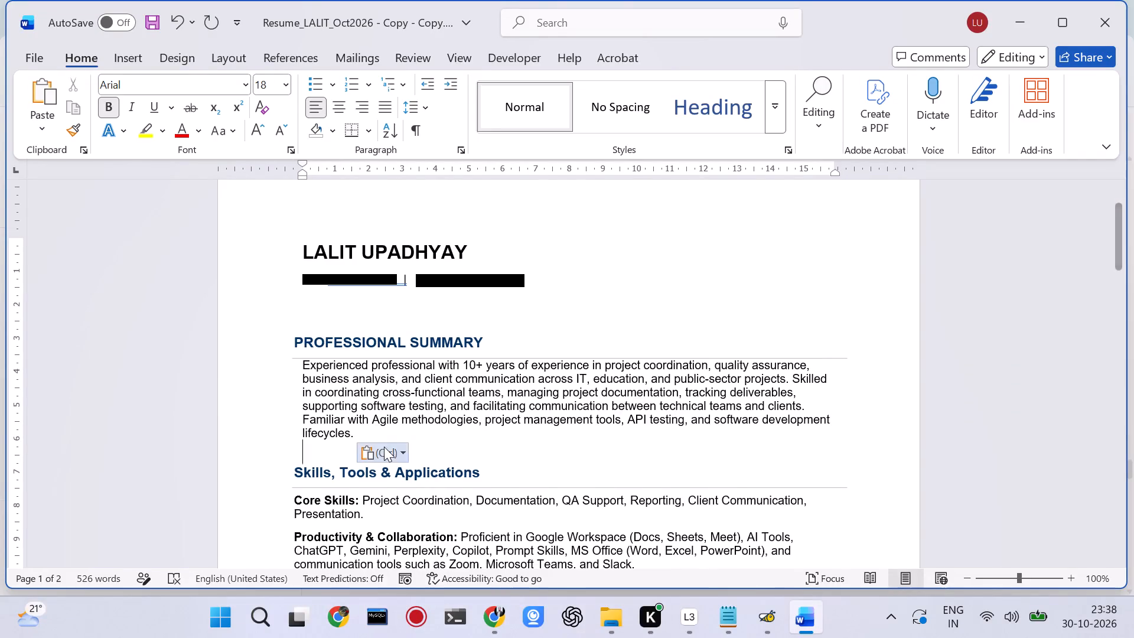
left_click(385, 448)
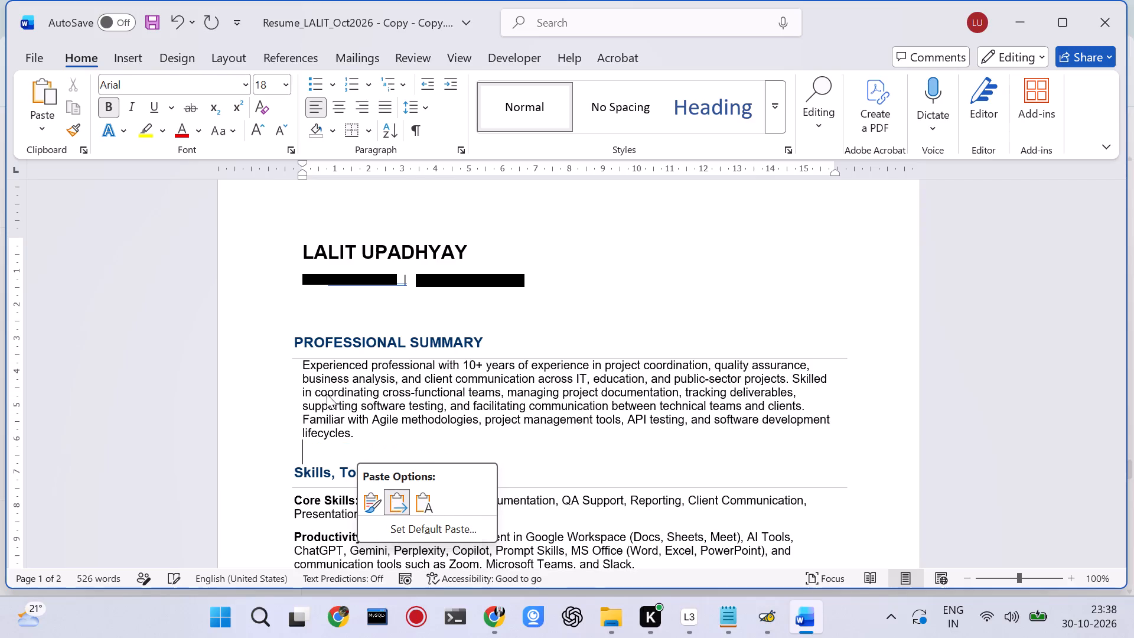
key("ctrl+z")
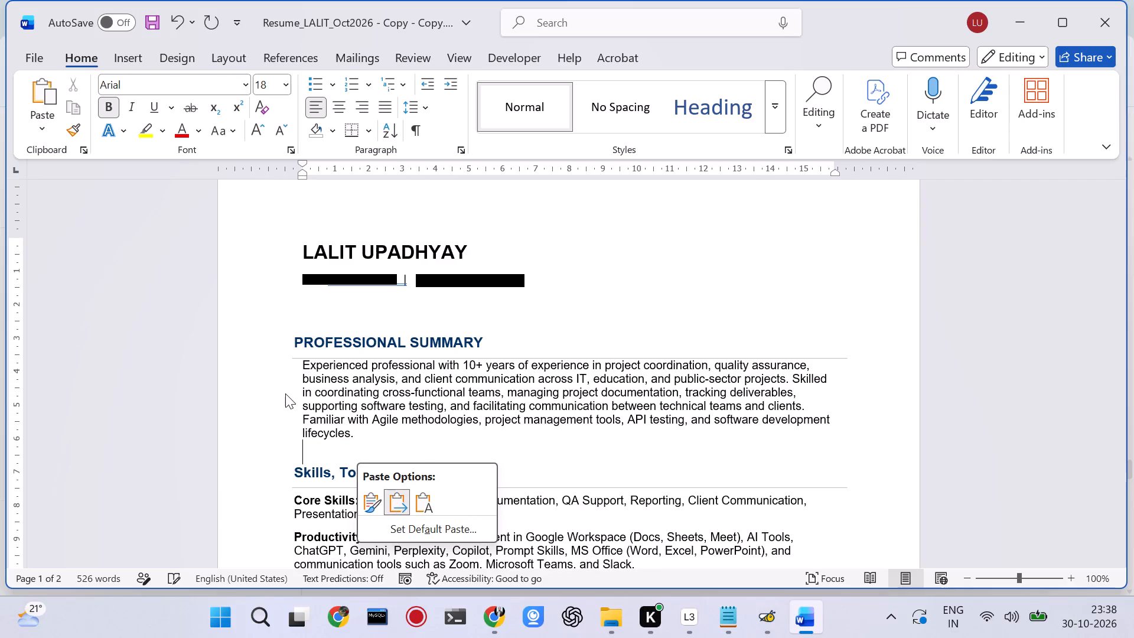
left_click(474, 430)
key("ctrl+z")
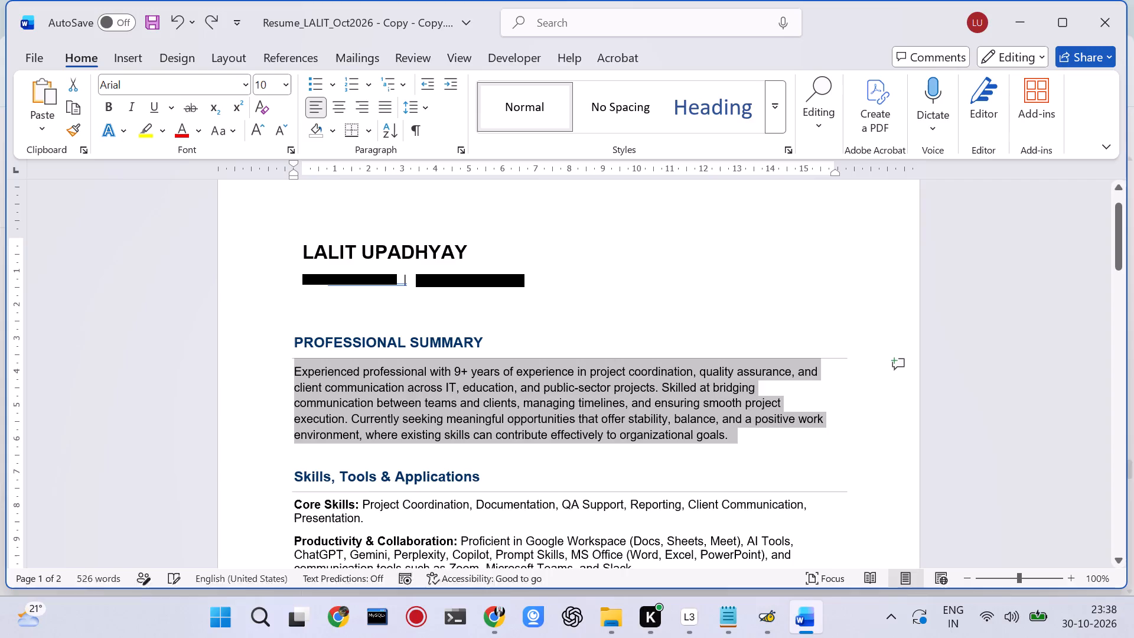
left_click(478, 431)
Recopy ChatGPT's Professional Summary and paste it as text only over the Word resume's summary text following the first word.
key("alt+Tab")
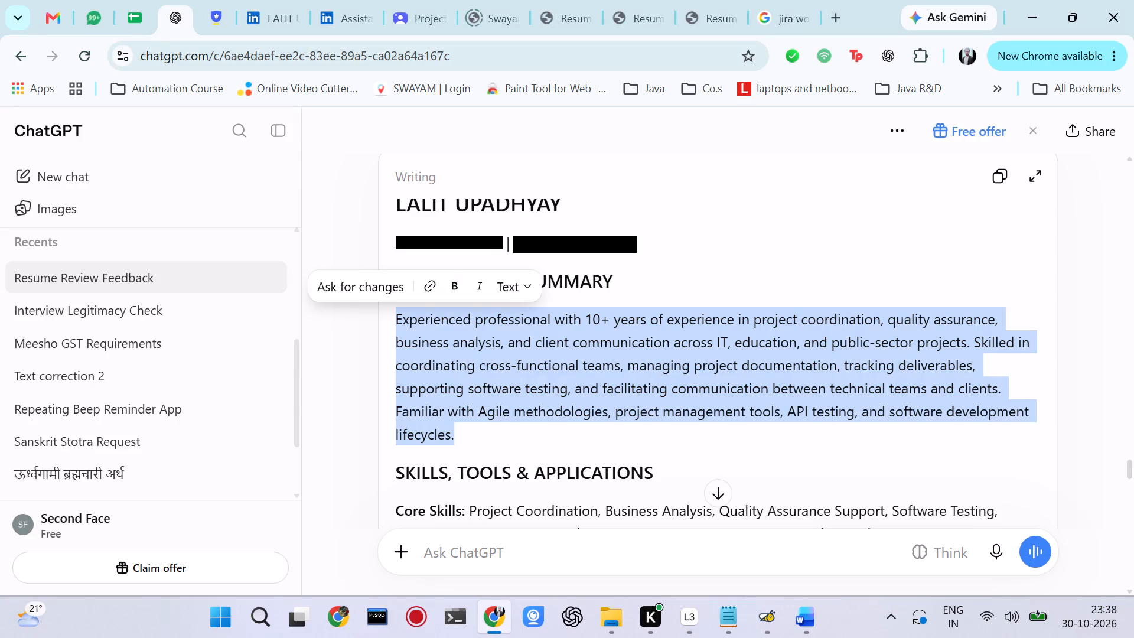
key("ctrl+c")
key("alt+Tab")
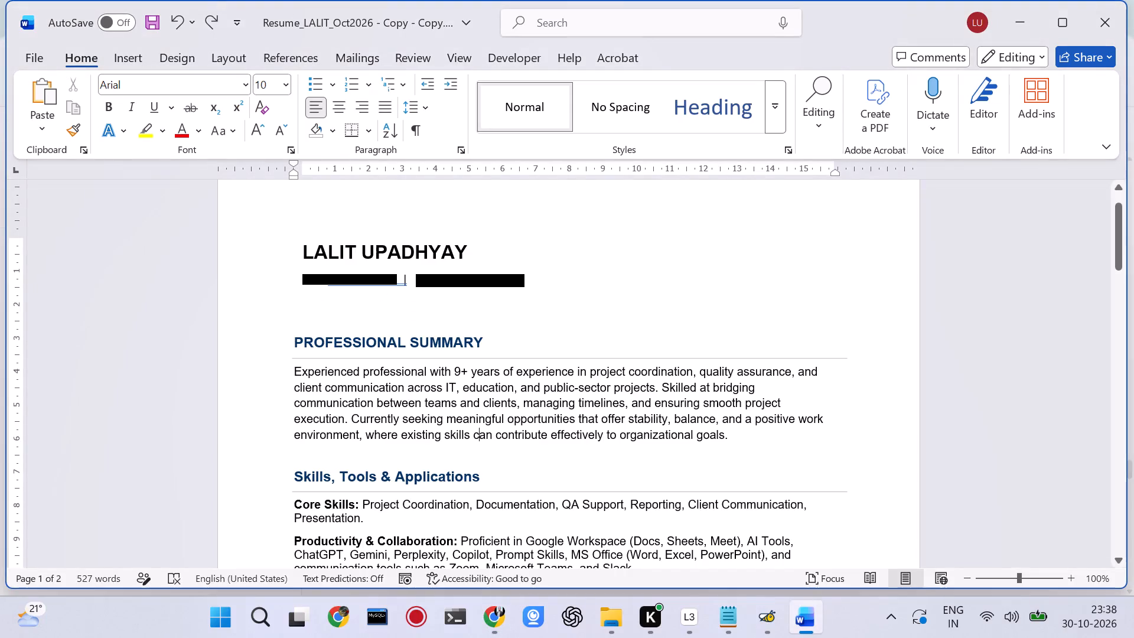
left_click_drag(364, 374, 715, 438)
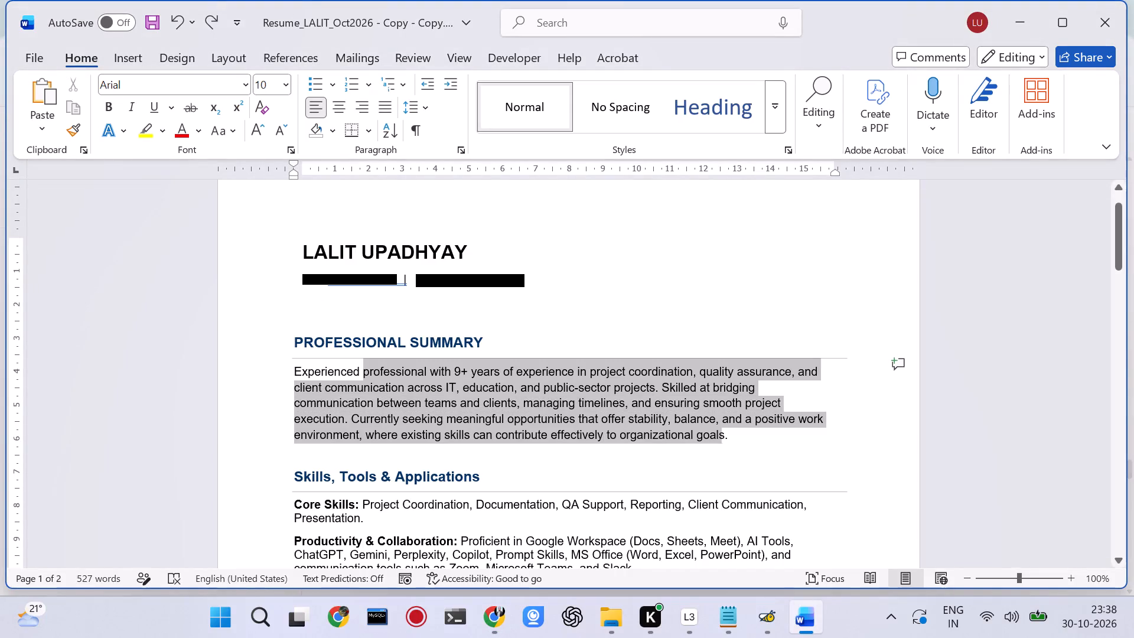
left_click_drag(715, 438, 728, 437)
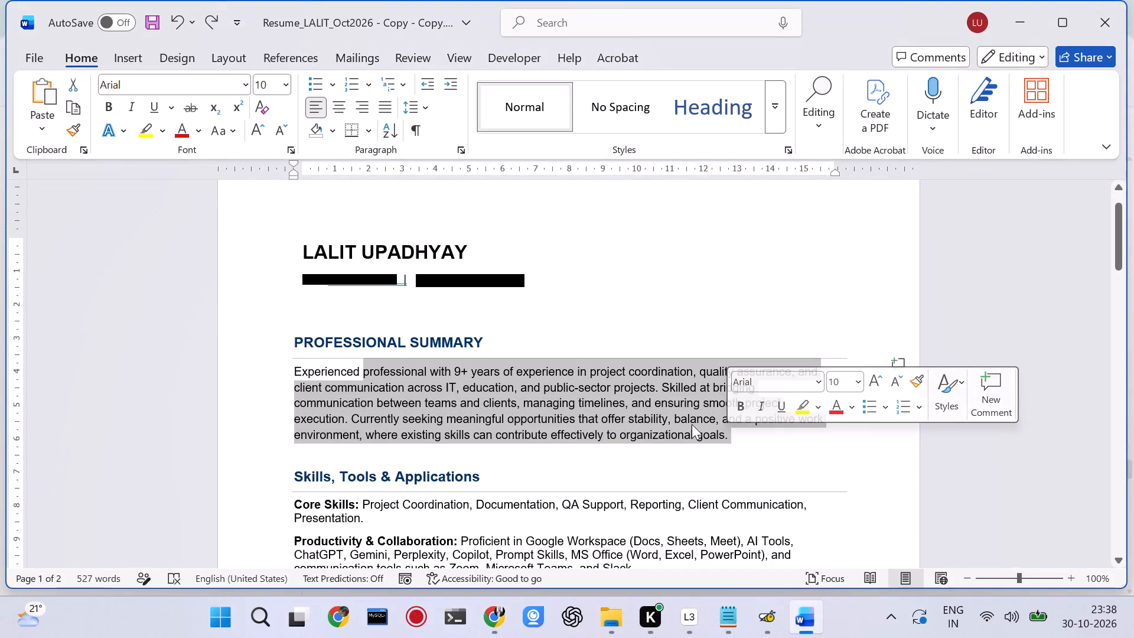
right_click(690, 424)
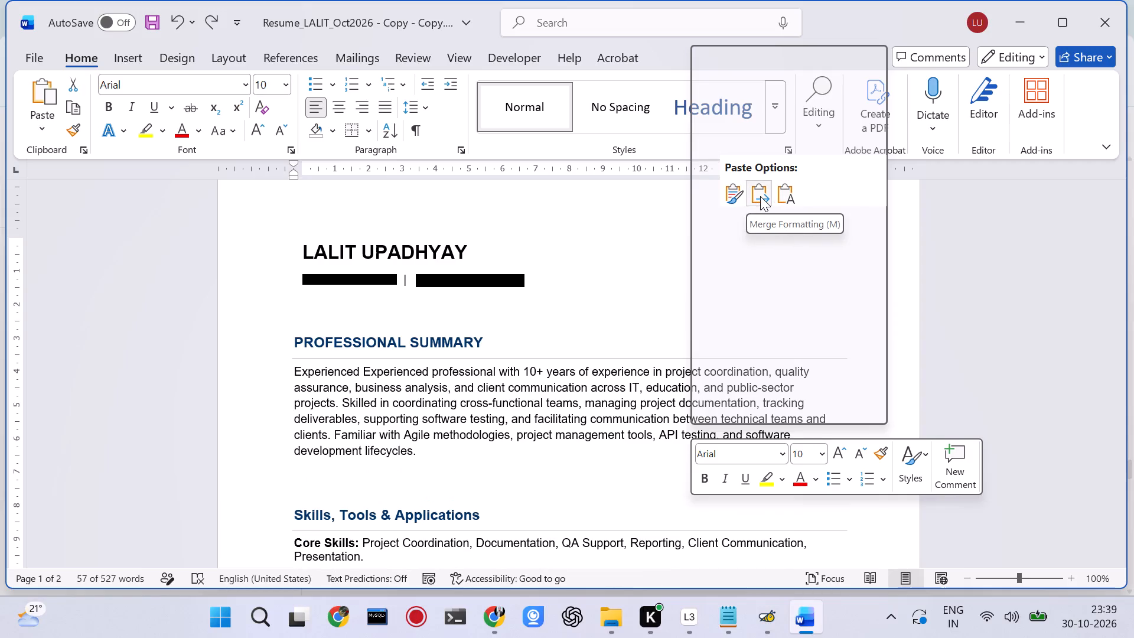
left_click(793, 196)
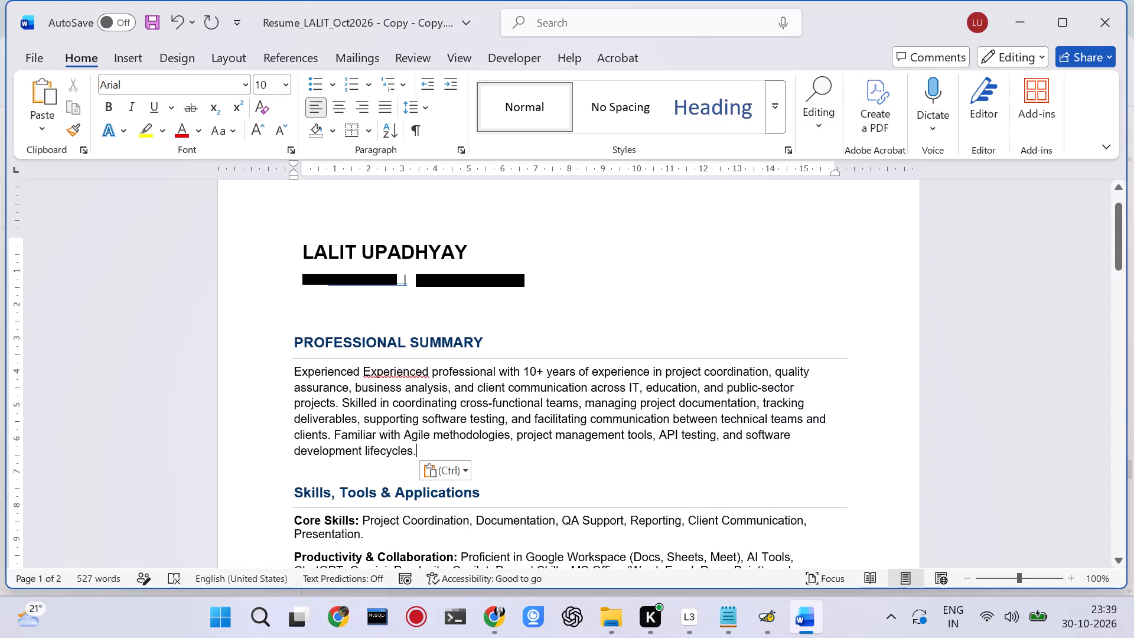
Remove the repeated word "Experienced" at the start of the Professional Summary paragraph.
left_click_drag(359, 372, 300, 371)
left_click(380, 400)
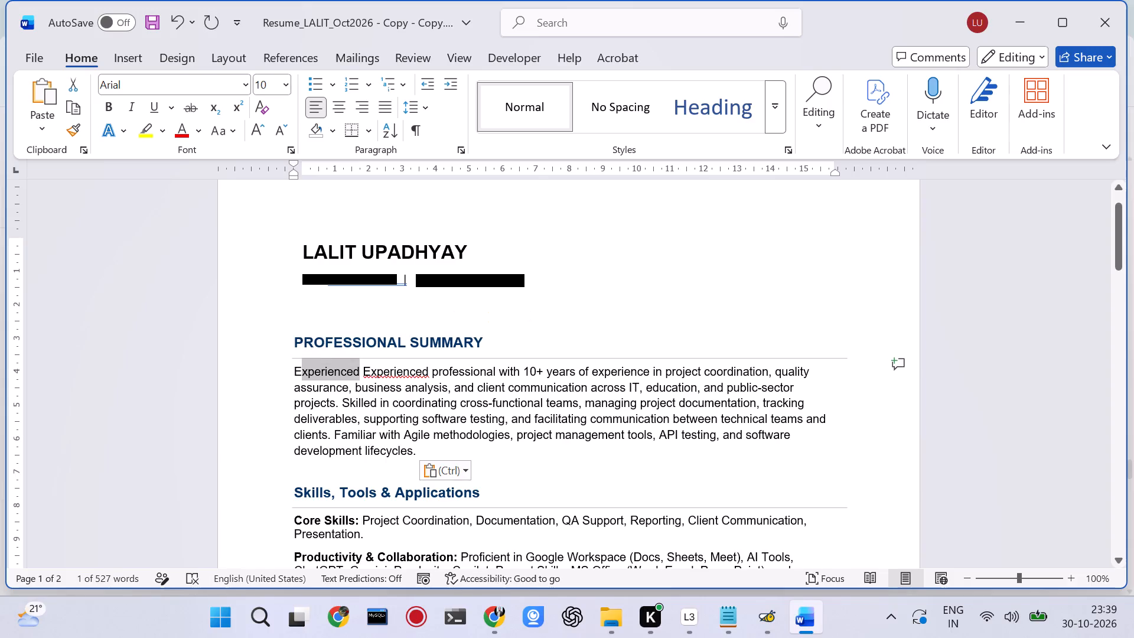
left_click(367, 369)
left_click_drag(363, 371, 363, 371)
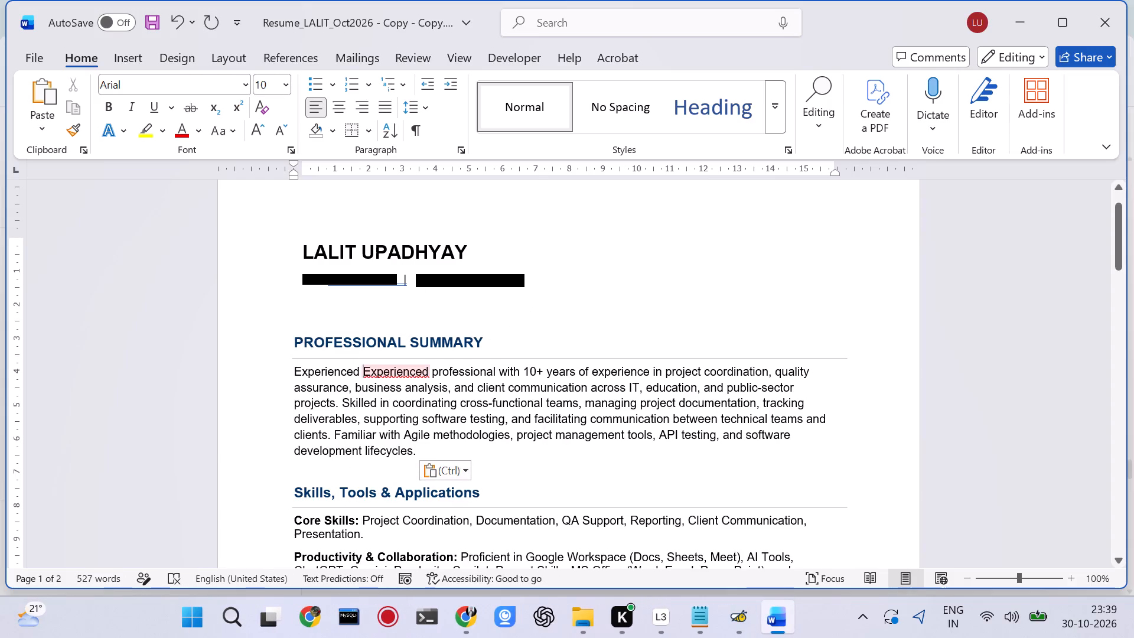
left_click_drag(363, 371, 444, 411)
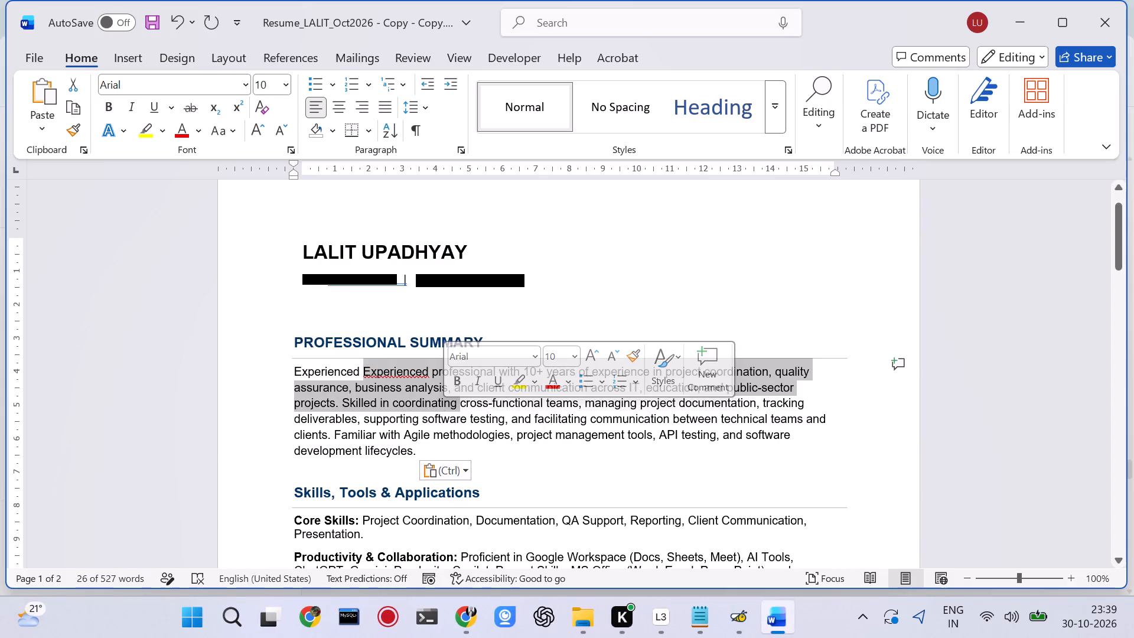
left_click(410, 424)
left_click(364, 379)
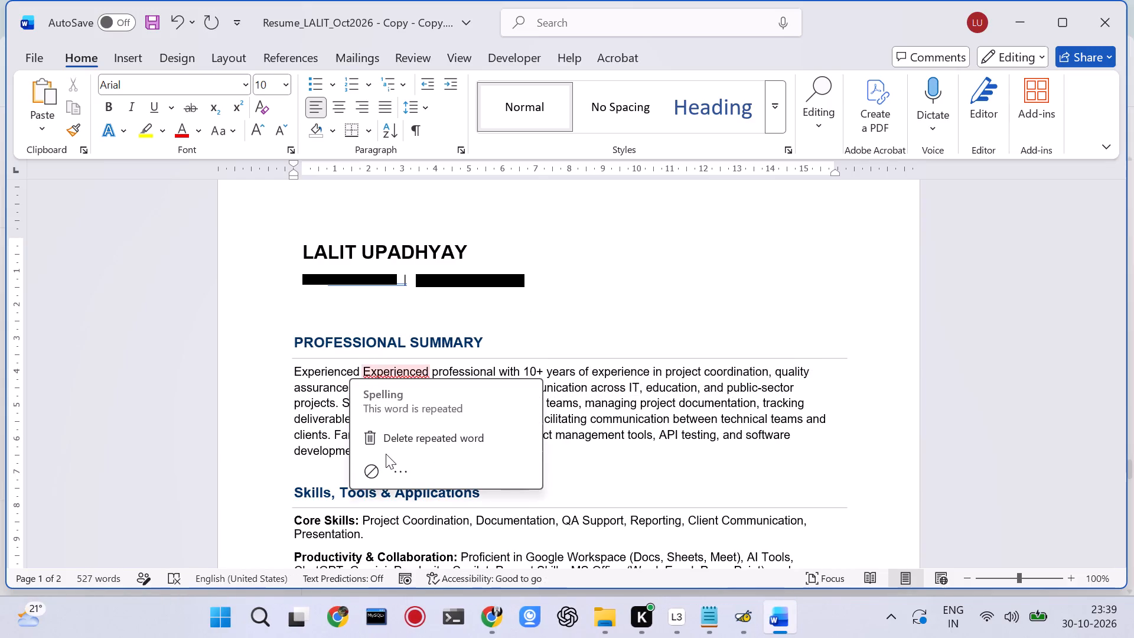
left_click(429, 370)
key("BackSpace")
key("BackSpace")
key("BackSpace")
key("BackSpace")
key("BackSpace")
key("BackSpace")
key("BackSpace")
key("BackSpace")
key("BackSpace")
key("BackSpace")
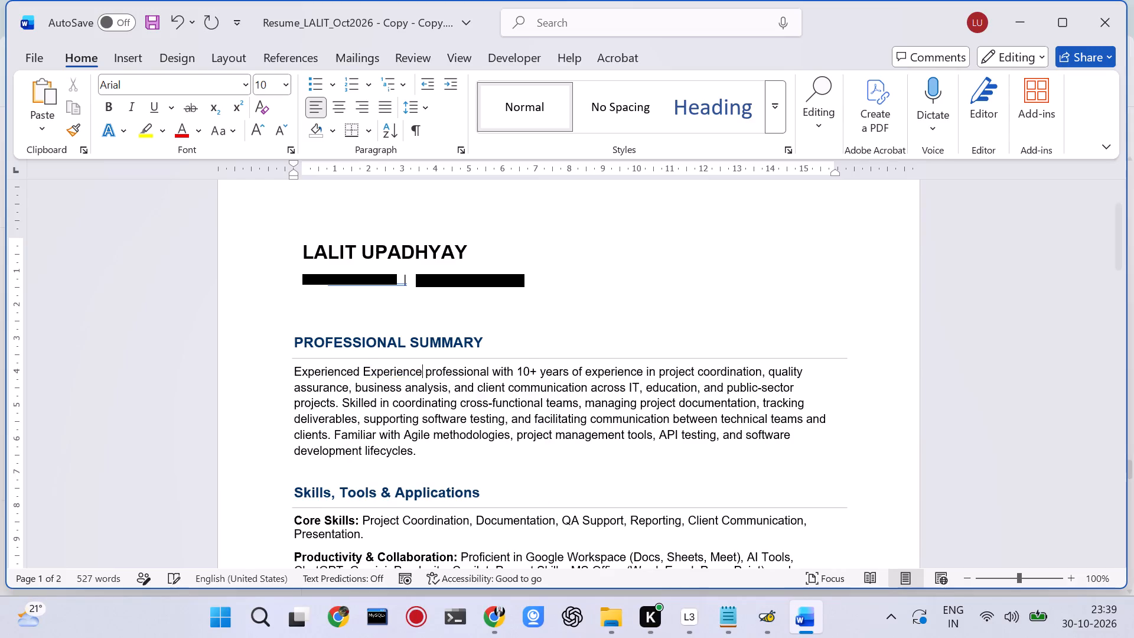
key("BackSpace")
key("BackSpace")
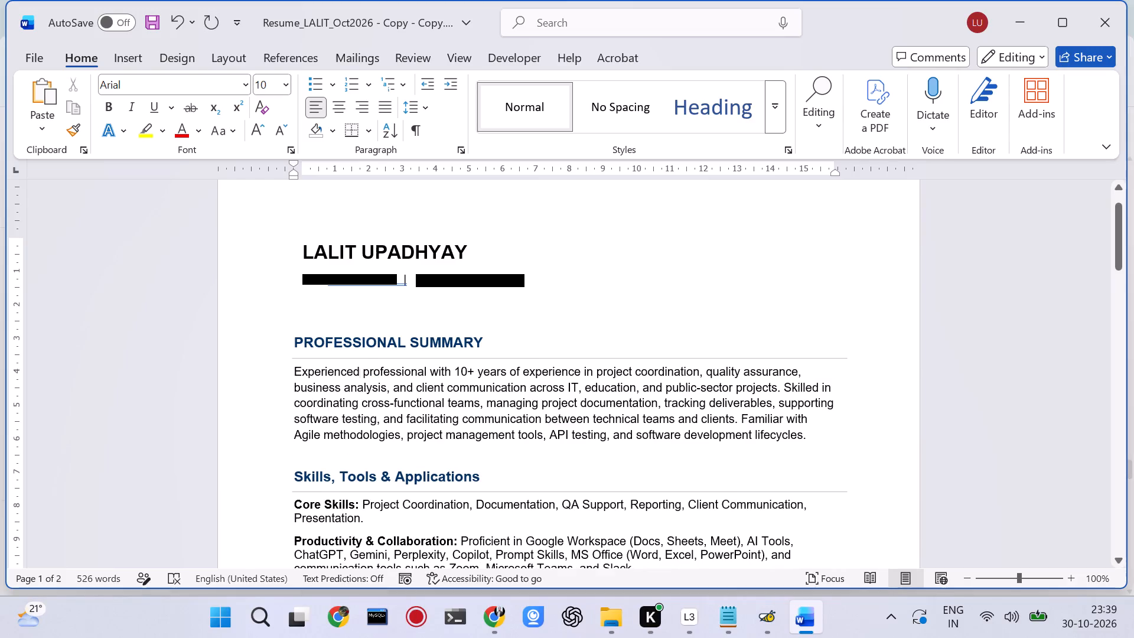
Replace the resume's Core Skills list with ChatGPT's version, running from Project Coordination and Business Analysis to Requirement Understanding.
scroll(535, 461, "down", 2)
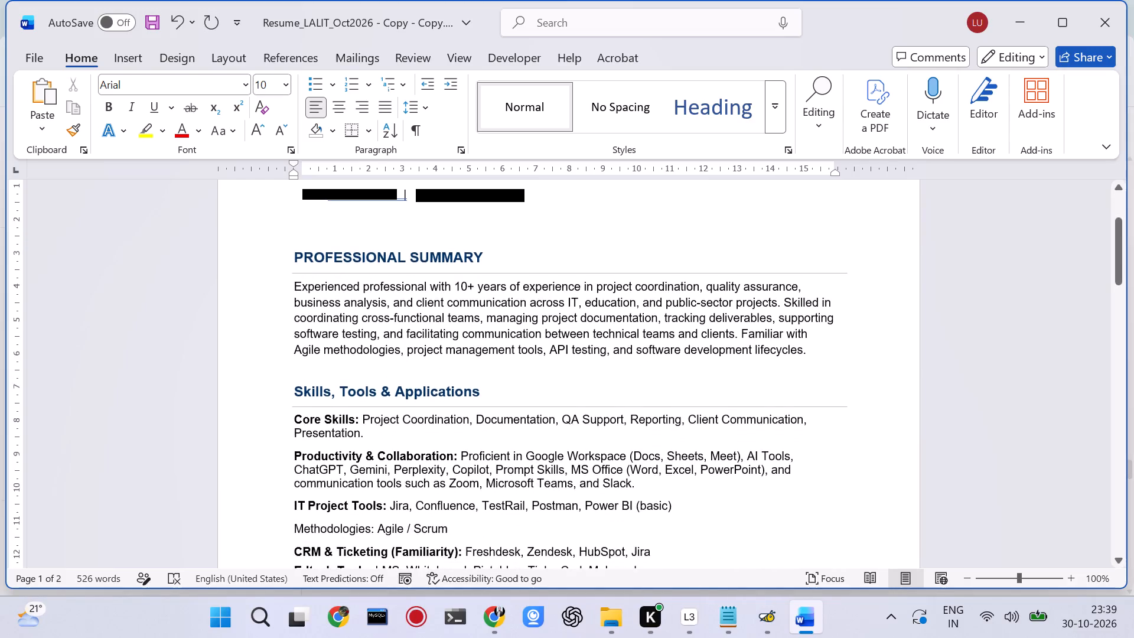
scroll(535, 461, "down", 1)
key("alt+Tab")
scroll(507, 421, "down", 3)
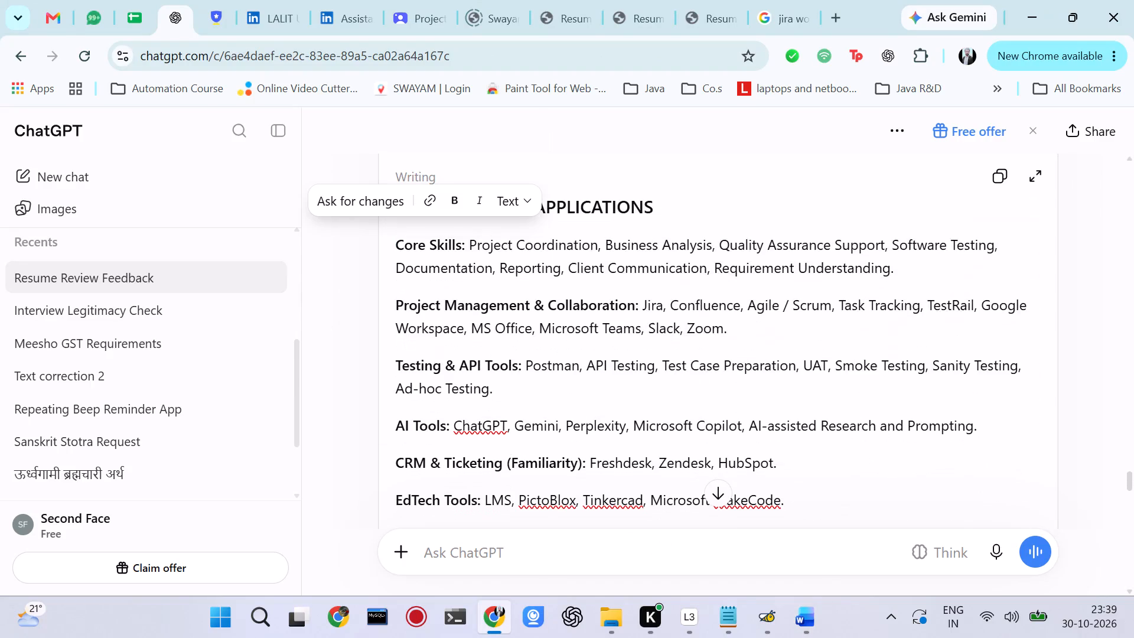
left_click_drag(471, 243, 852, 257)
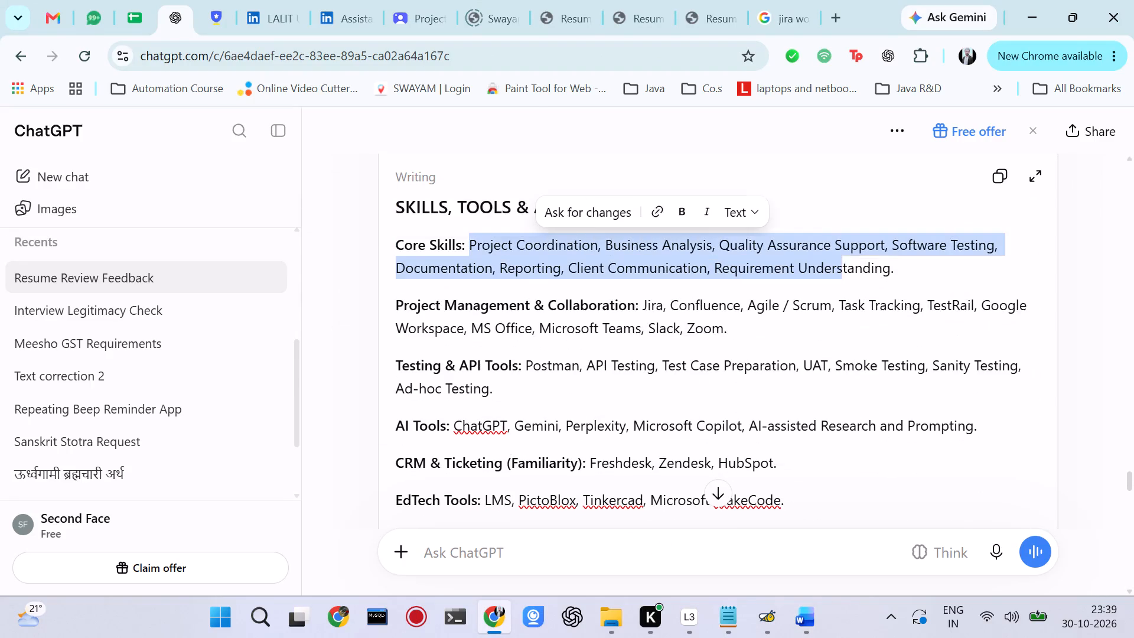
left_click_drag(852, 257, 904, 271)
key("ctrl+c")
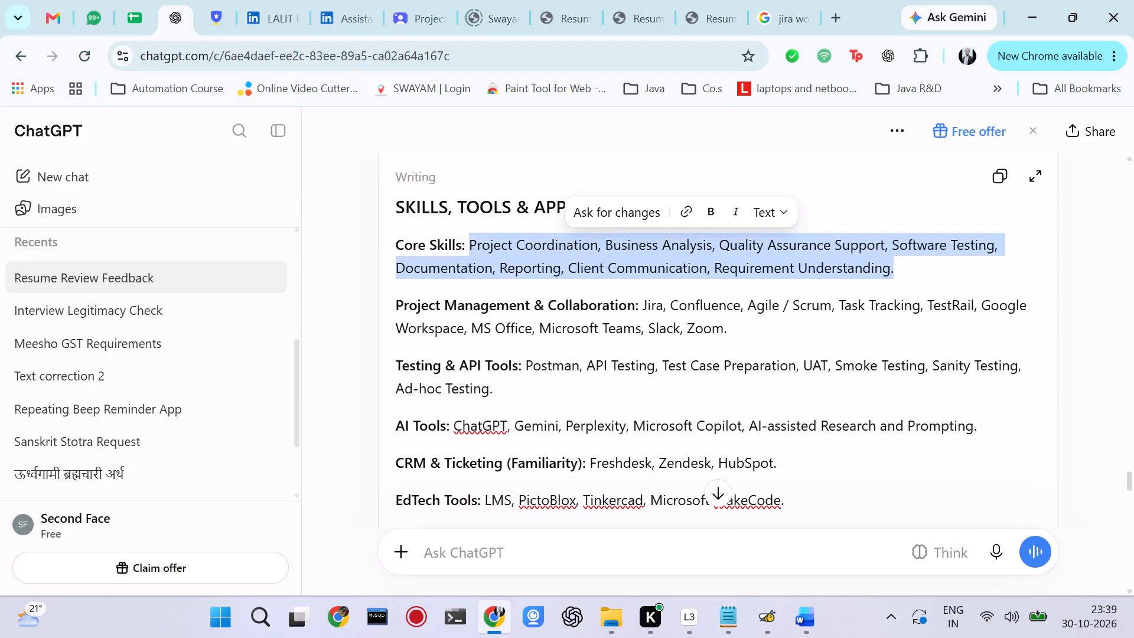
key("alt+Tab")
left_click_drag(364, 379, 382, 390)
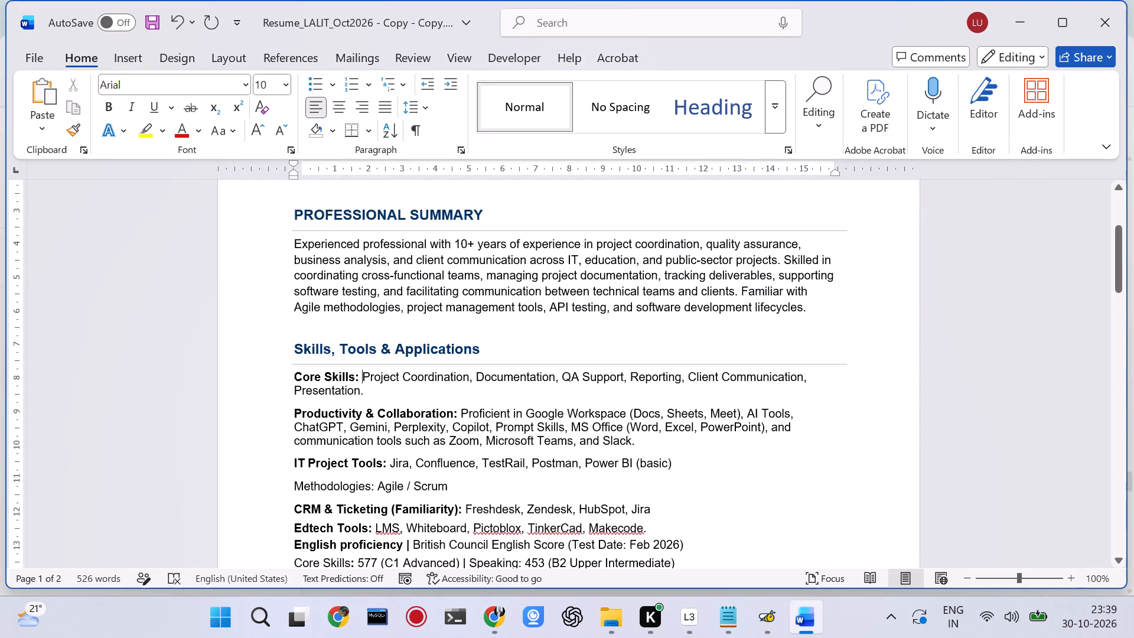
left_click_drag(382, 390, 384, 392)
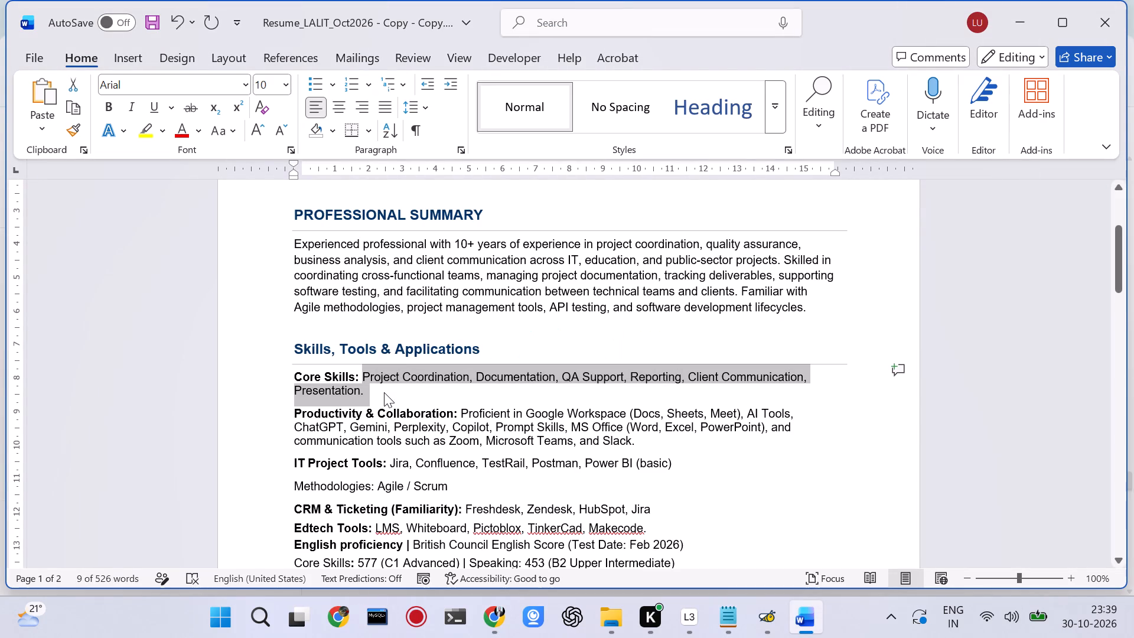
key("ctrl+v")
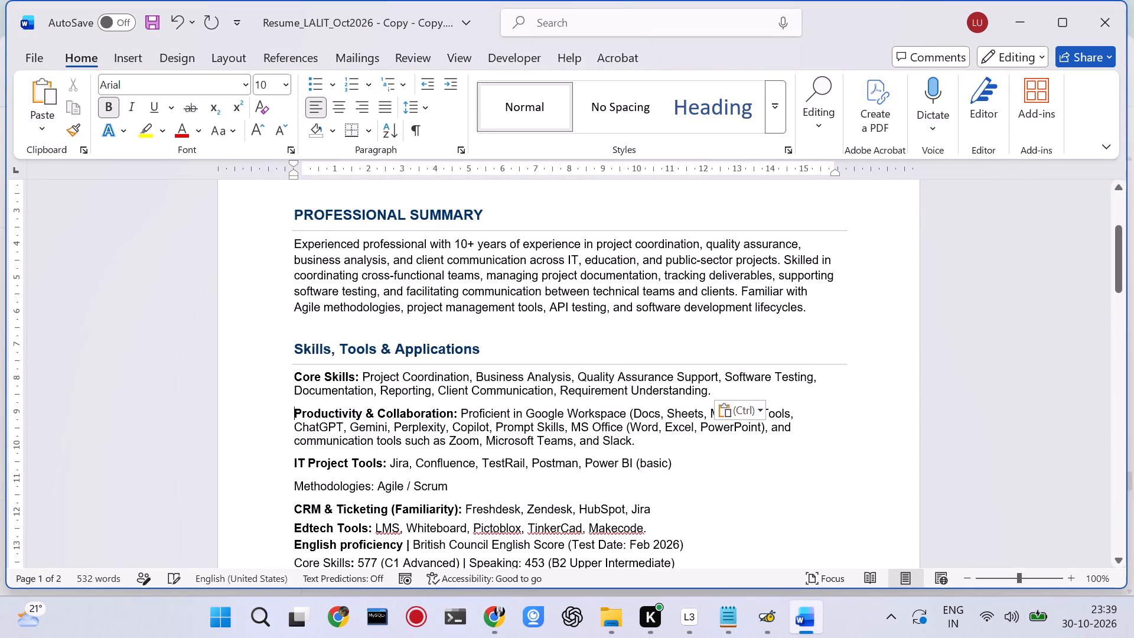
Apply Merge Formatting to the newly pasted Core Skills text in the resume.
left_click(731, 411)
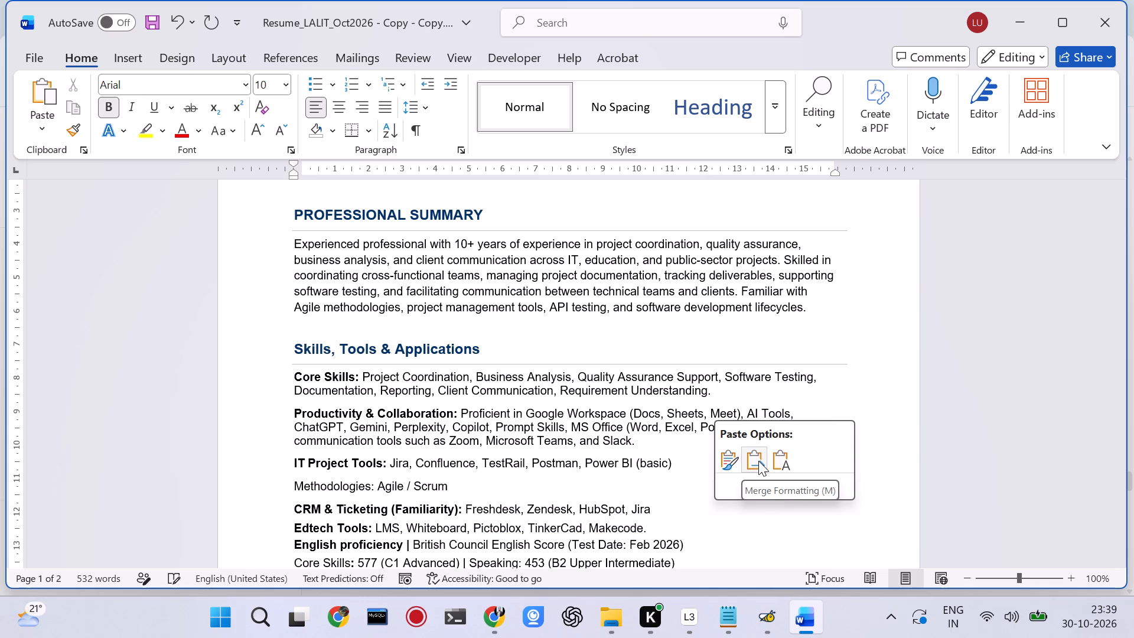
left_click(758, 461)
left_click(718, 384)
left_click_drag(713, 394, 437, 385)
left_click_drag(400, 376, 485, 385)
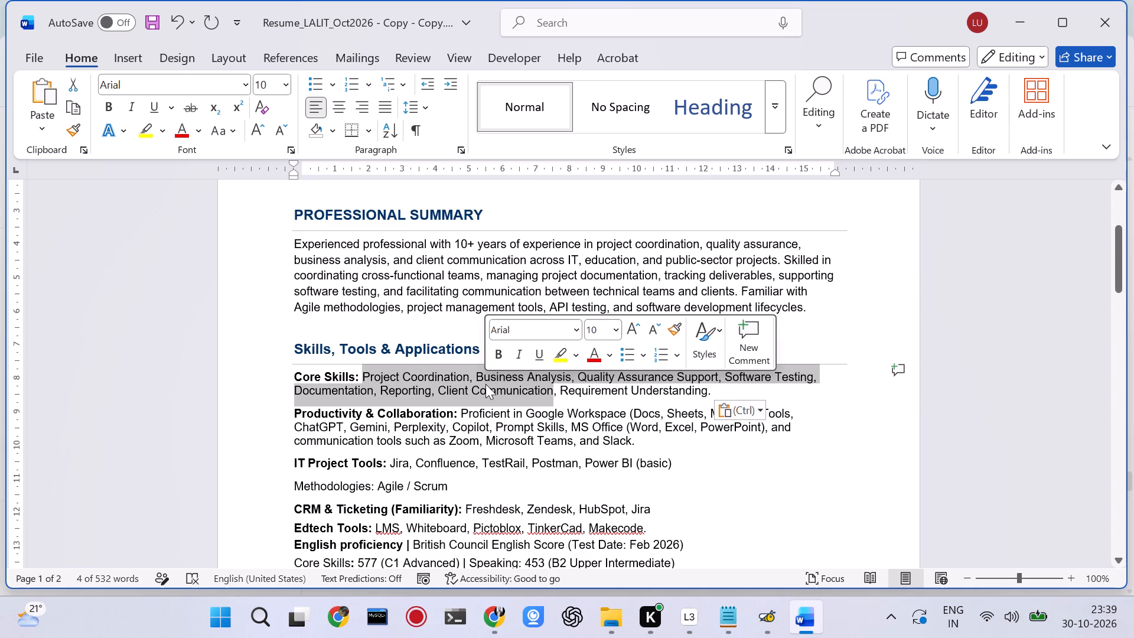
left_click(507, 440)
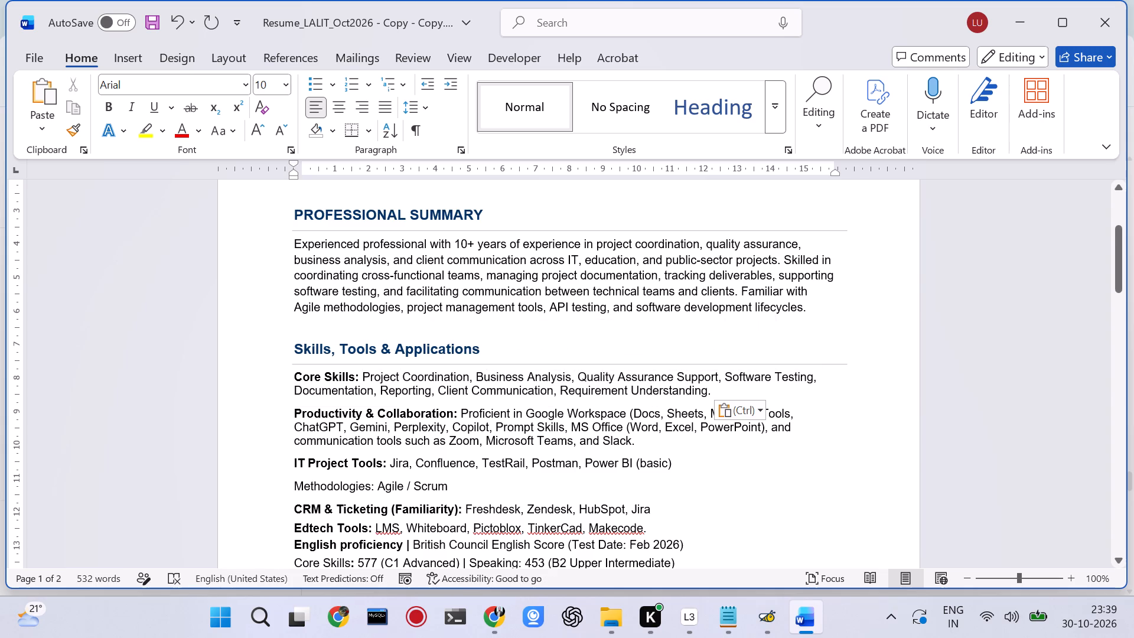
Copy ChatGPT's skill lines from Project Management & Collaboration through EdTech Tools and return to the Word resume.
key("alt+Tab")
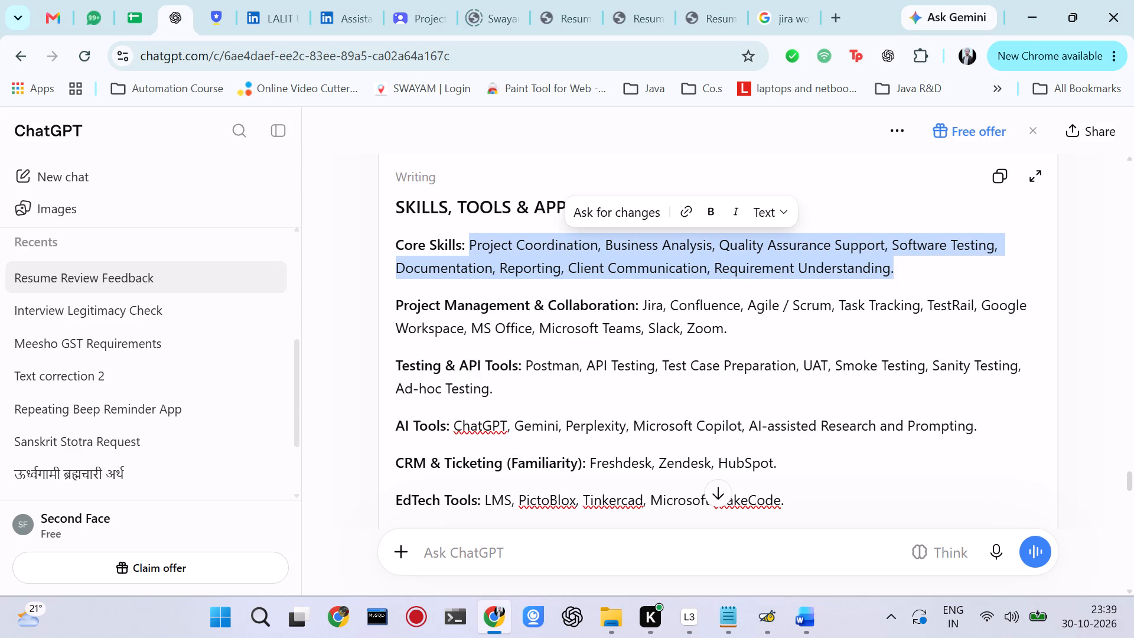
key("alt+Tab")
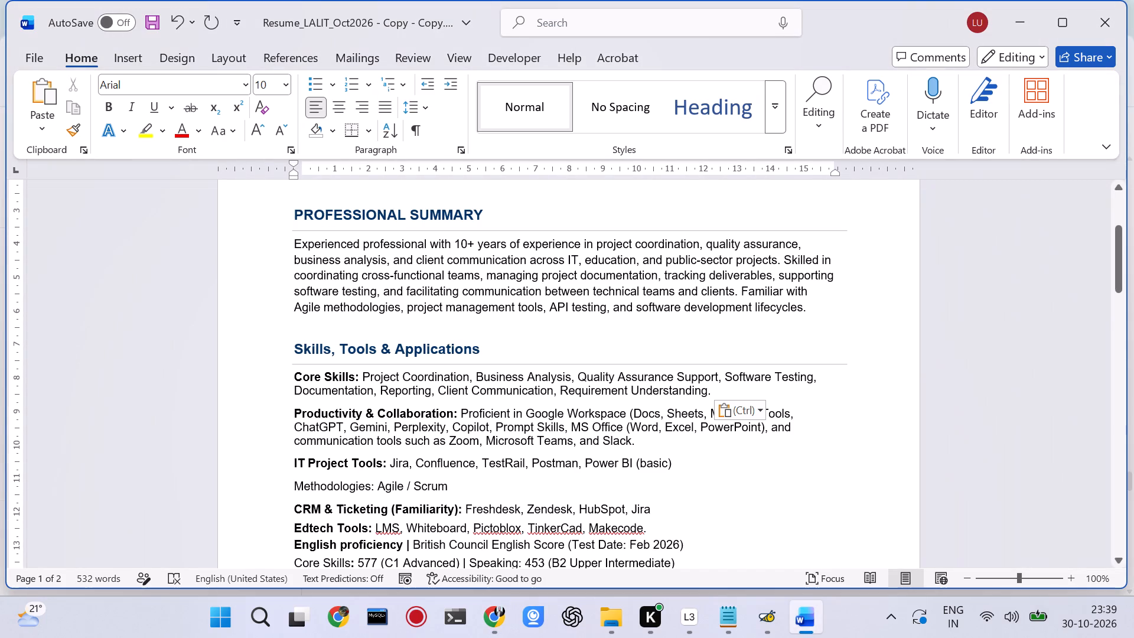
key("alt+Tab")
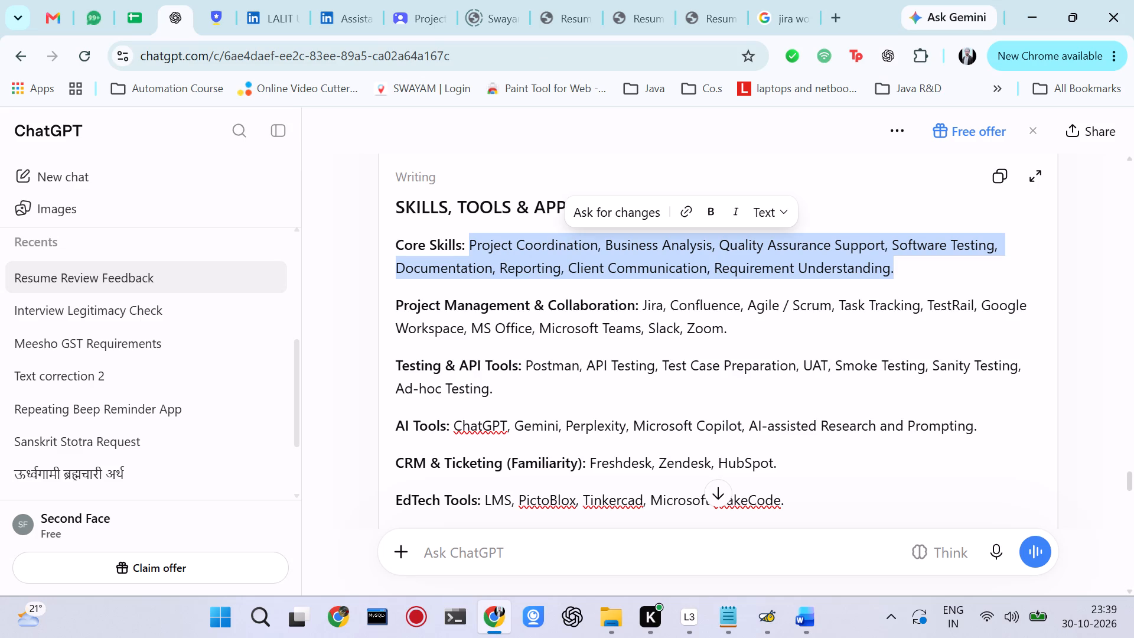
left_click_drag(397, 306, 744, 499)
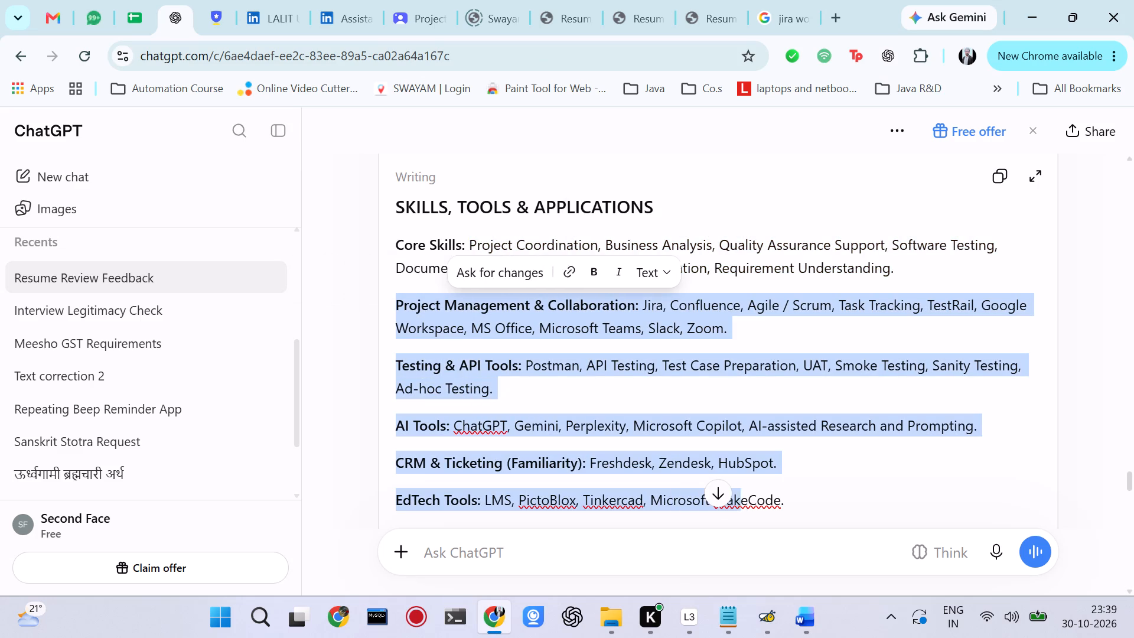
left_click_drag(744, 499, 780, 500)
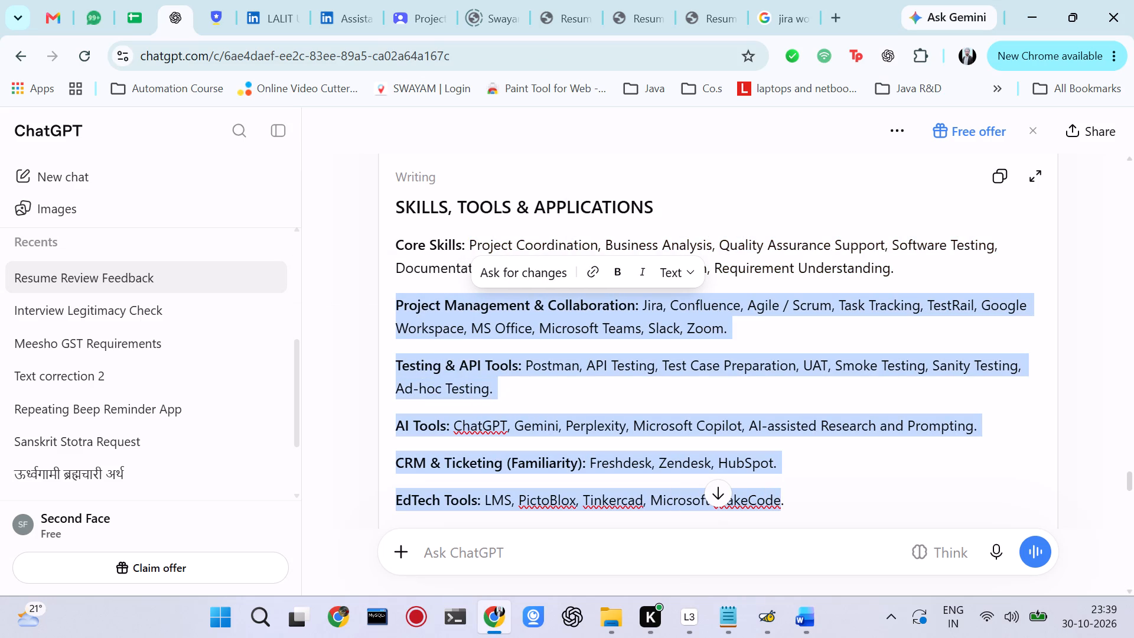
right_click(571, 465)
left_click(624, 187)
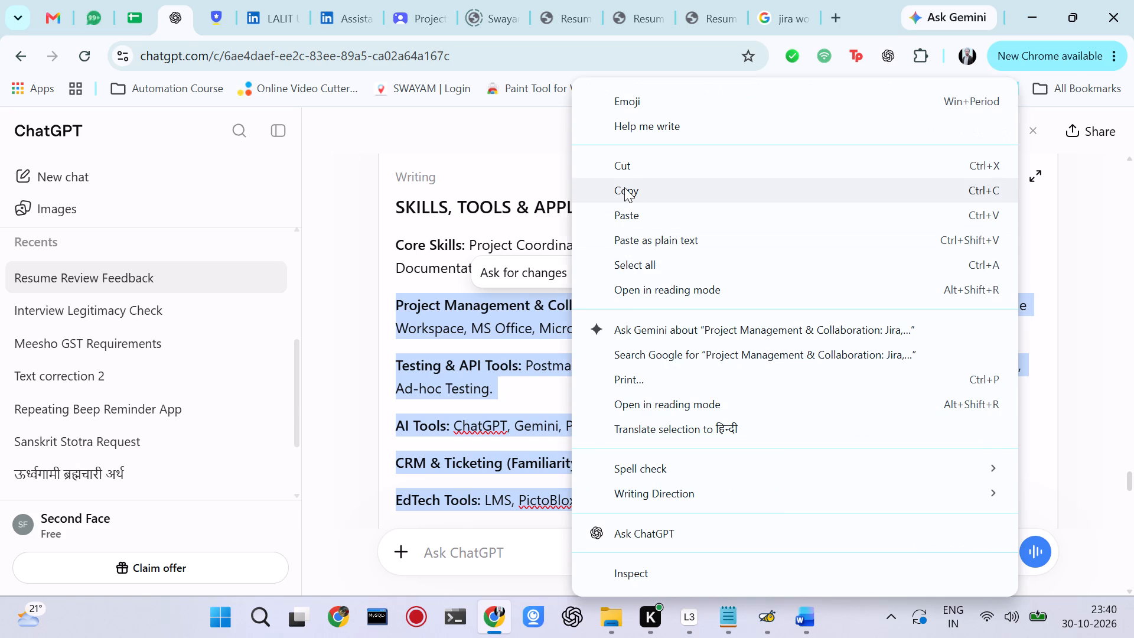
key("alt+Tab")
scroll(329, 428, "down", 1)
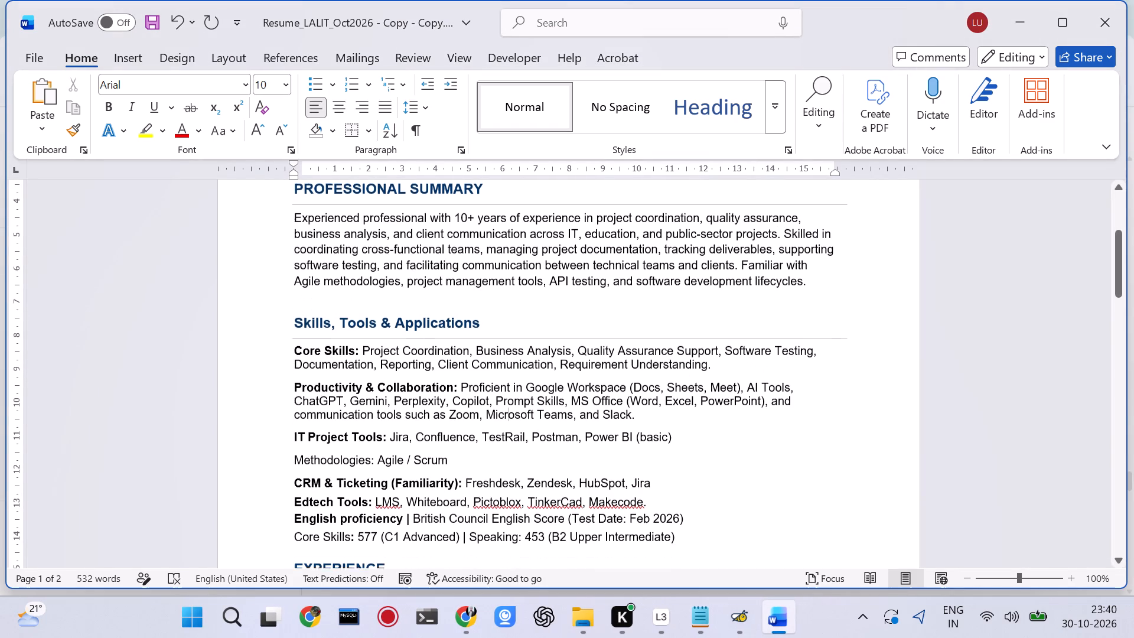
Replace the Word resume's skill lines below Core Skills with ChatGPT's Project Management & Collaboration through English Proficiency scores, using Merge Formatting.
key("alt+Tab")
scroll(482, 428, "down", 1)
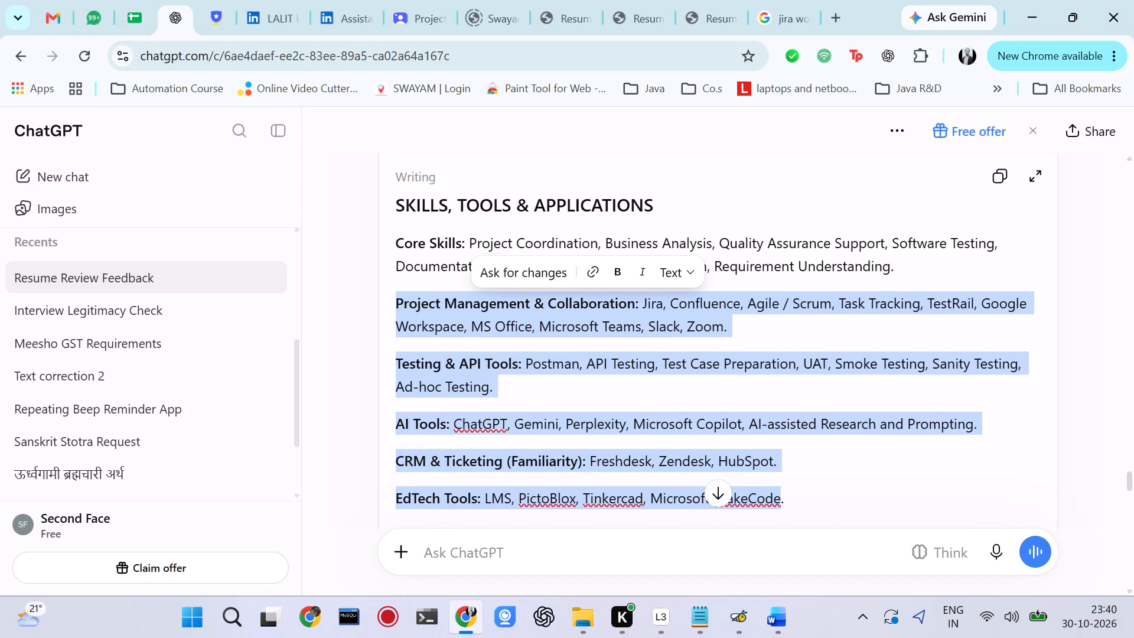
scroll(482, 428, "down", 1)
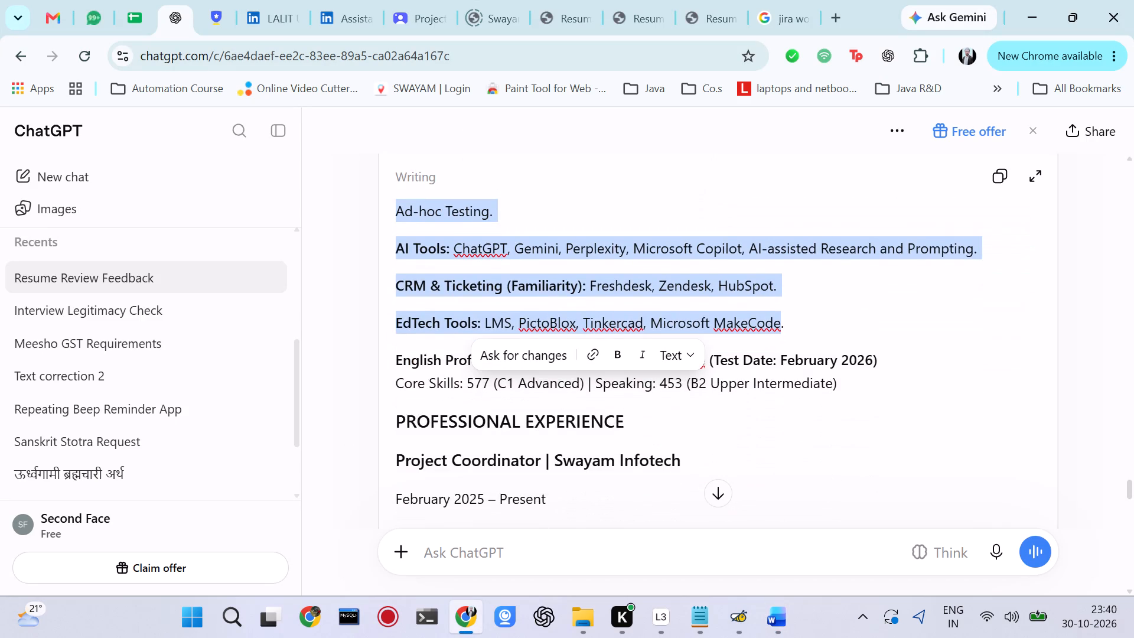
scroll(850, 405, "up", 1)
left_click_drag(837, 472, 402, 279)
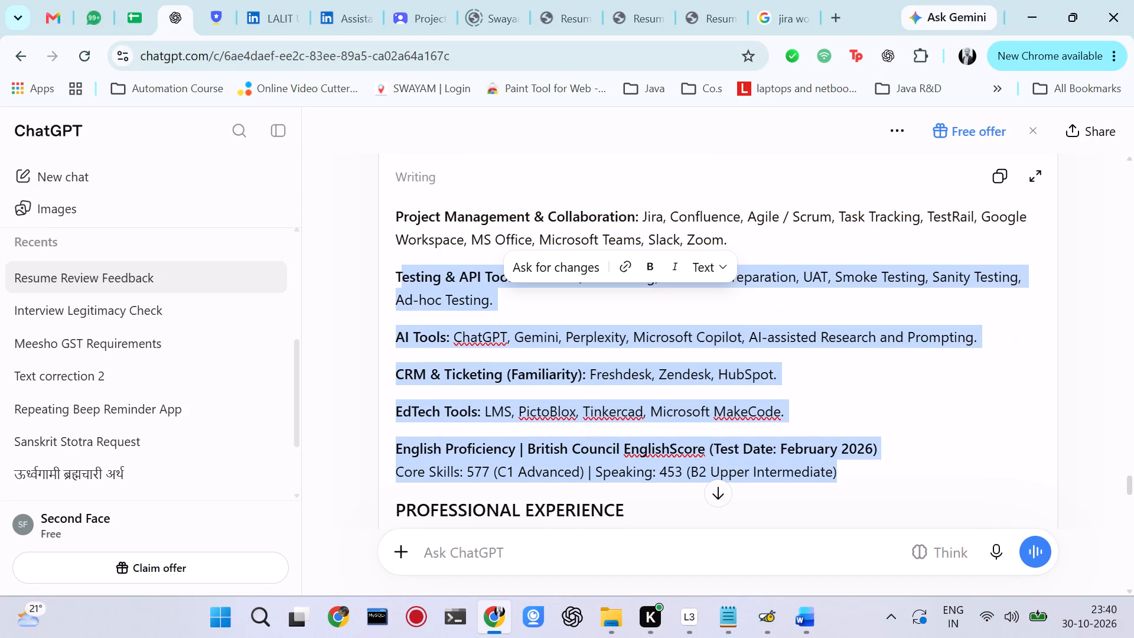
left_click_drag(402, 279, 398, 221)
scroll(480, 341, "up", 2)
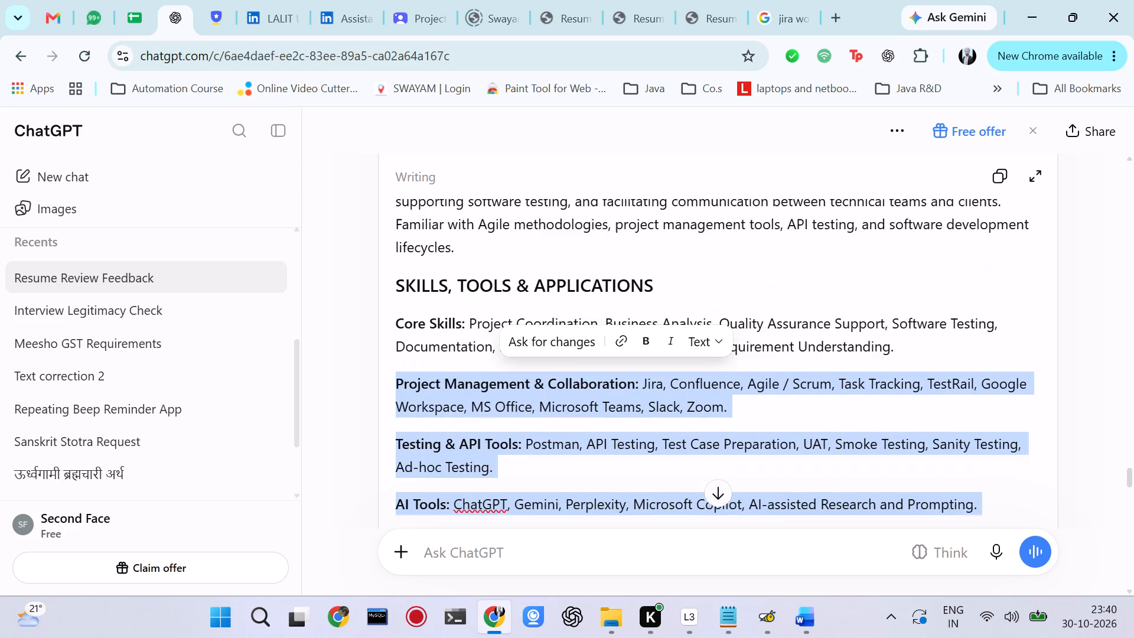
key("ctrl+c")
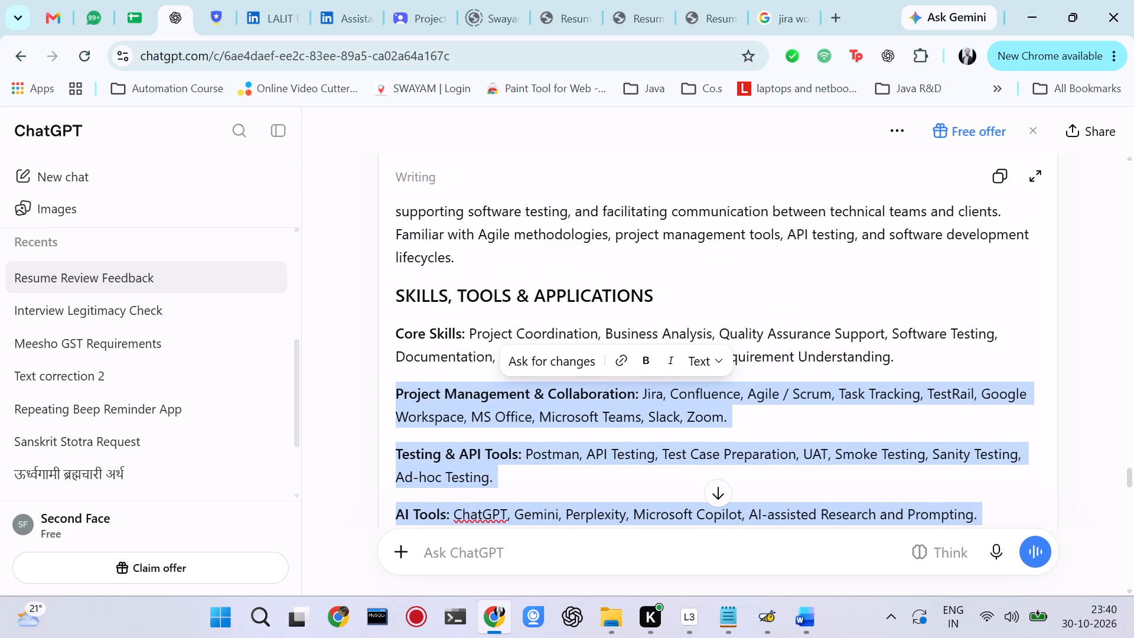
key("alt+Tab")
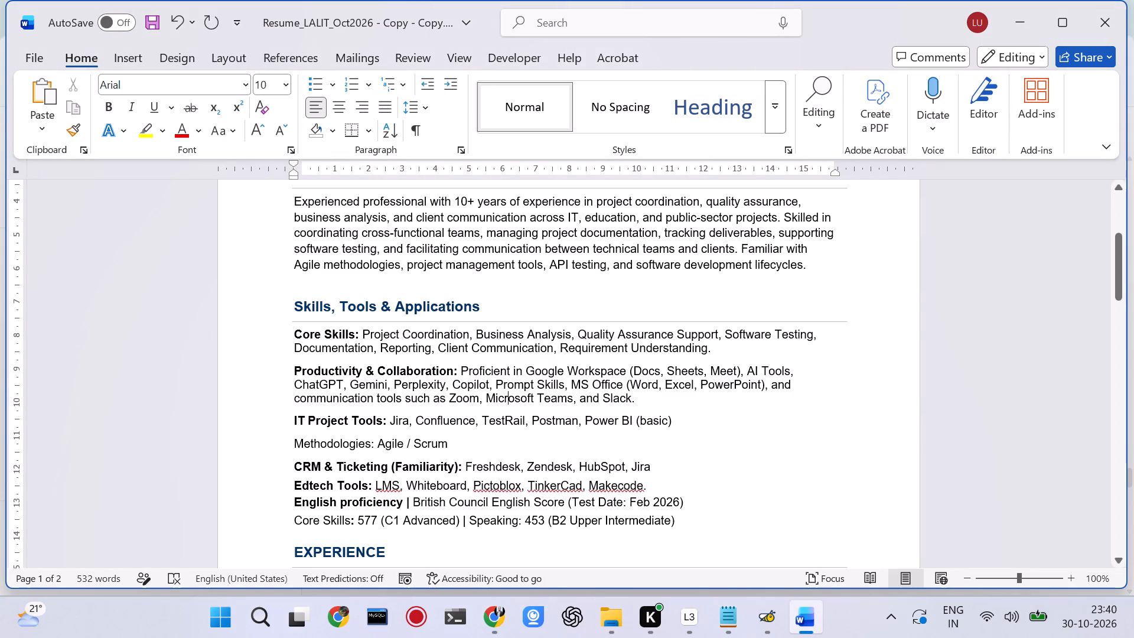
left_click_drag(296, 369, 363, 441)
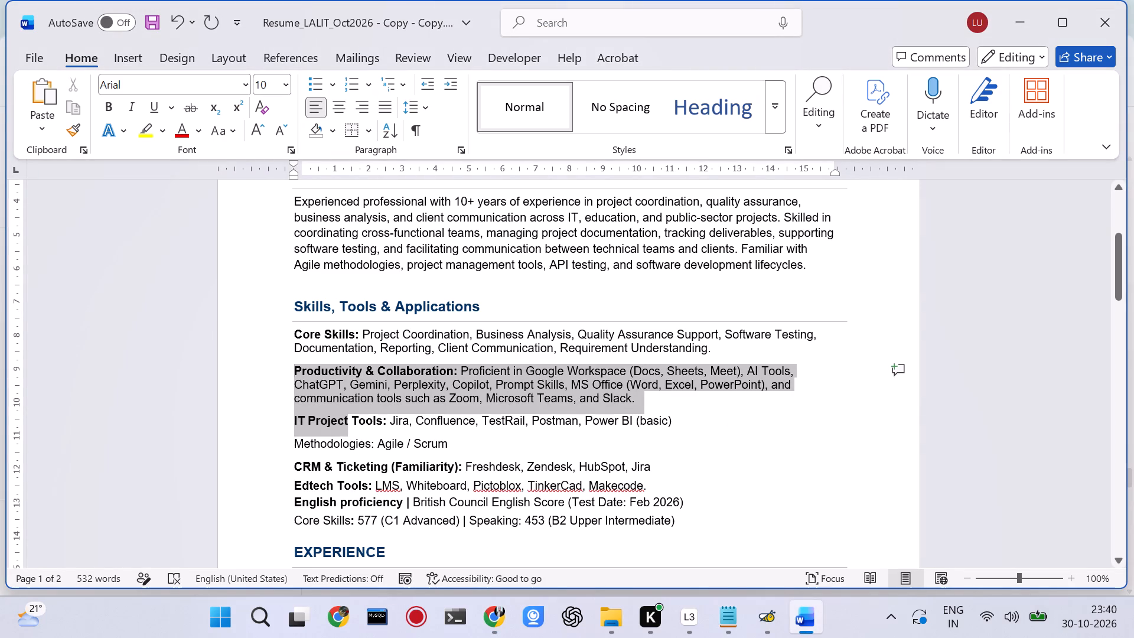
left_click_drag(363, 441, 674, 519)
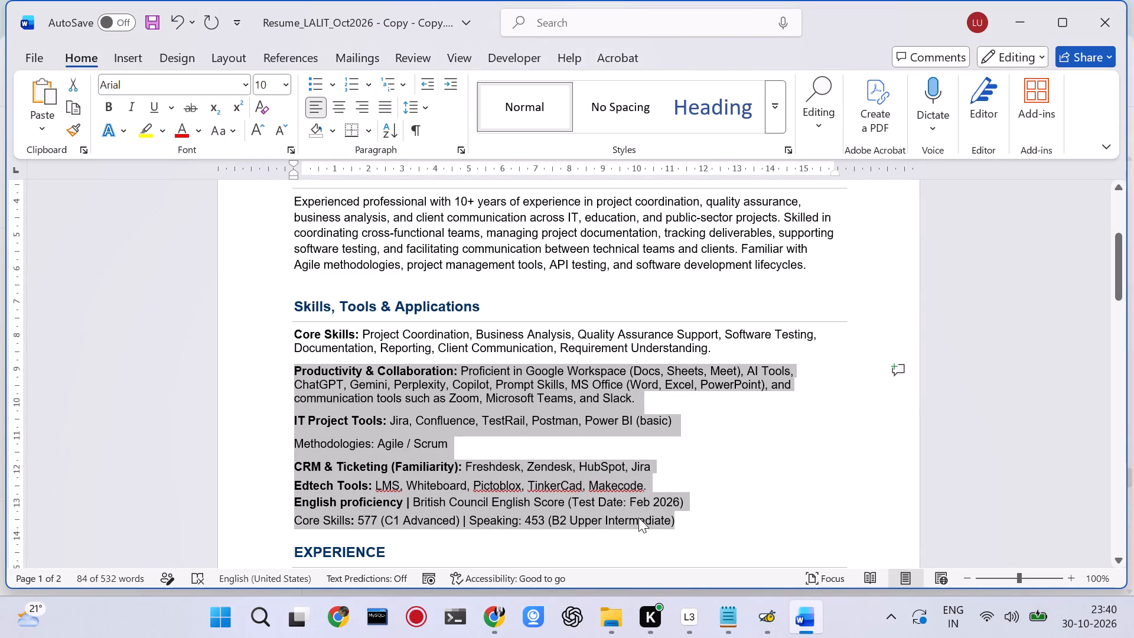
key("ctrl+v")
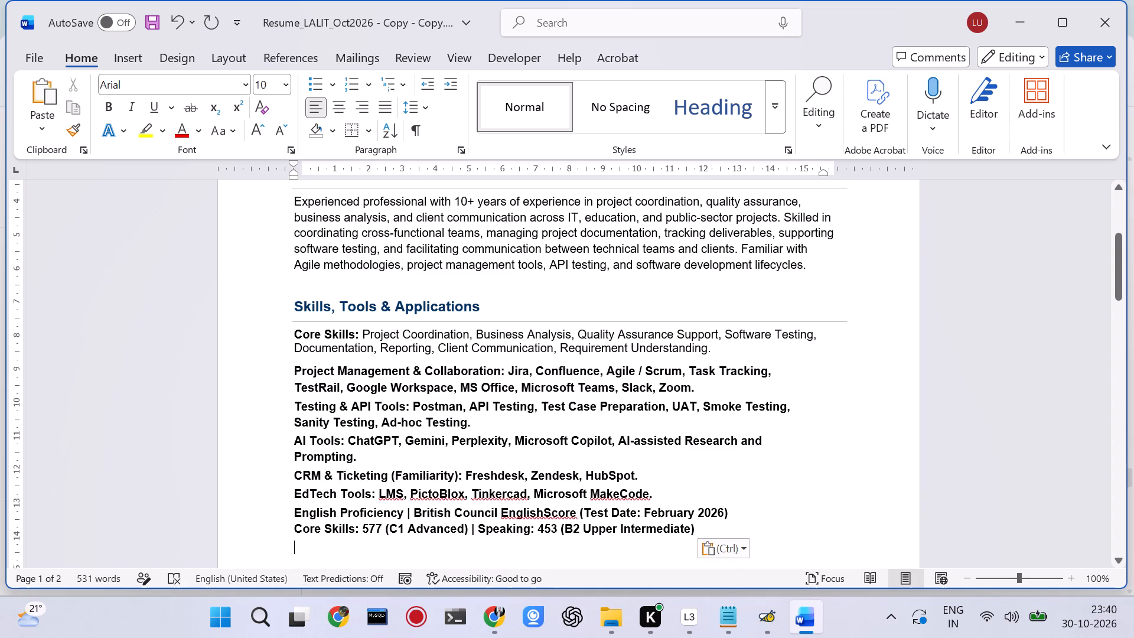
left_click(735, 548)
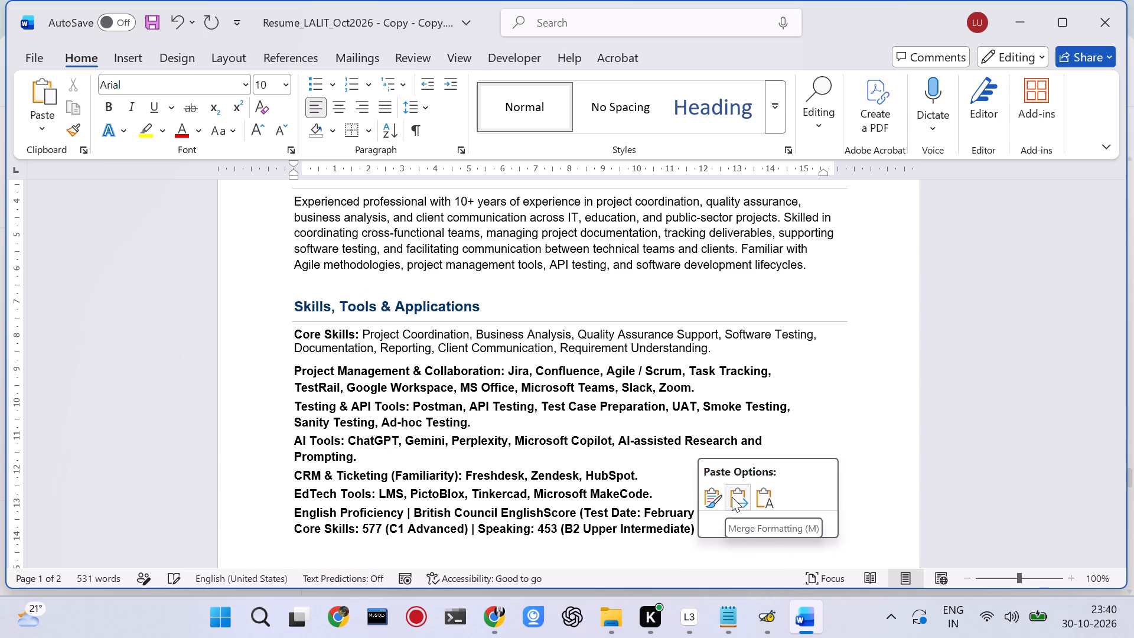
left_click(732, 497)
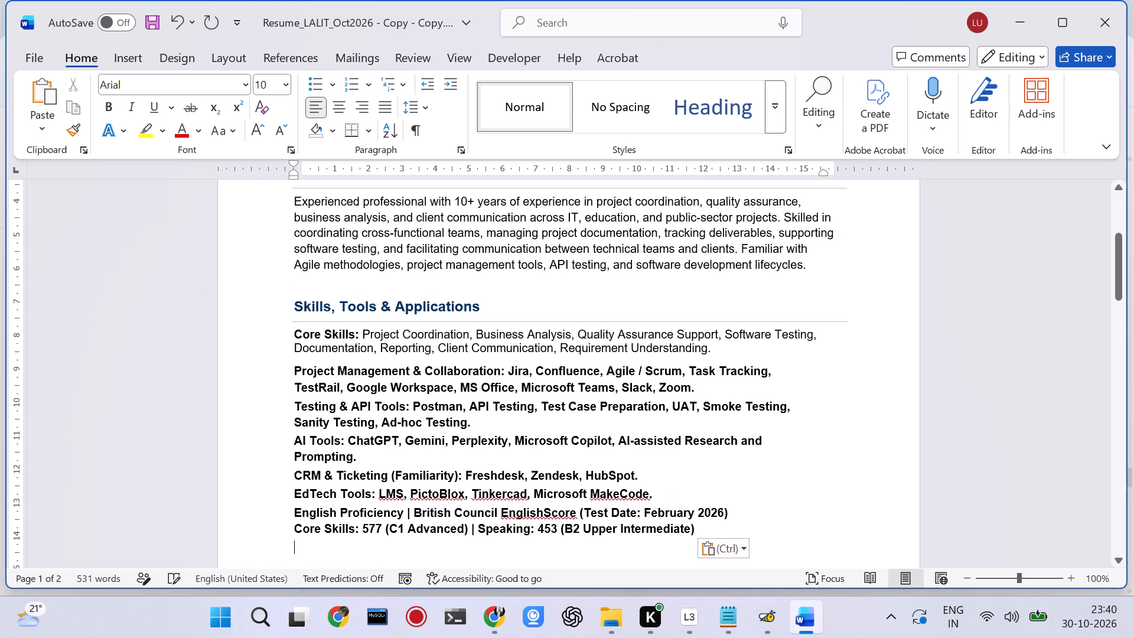
Remove bold from the text after the Project Management & Collaboration, Testing & API Tools, and AI Tools labels.
left_click_drag(511, 373, 620, 388)
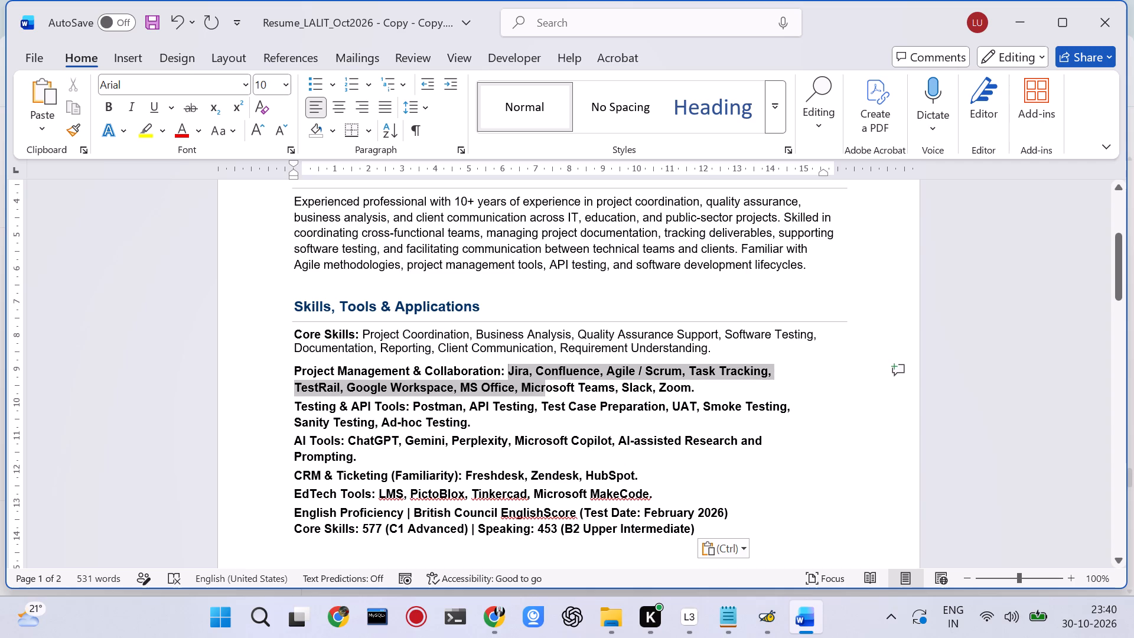
left_click_drag(620, 388, 696, 393)
left_click(711, 366)
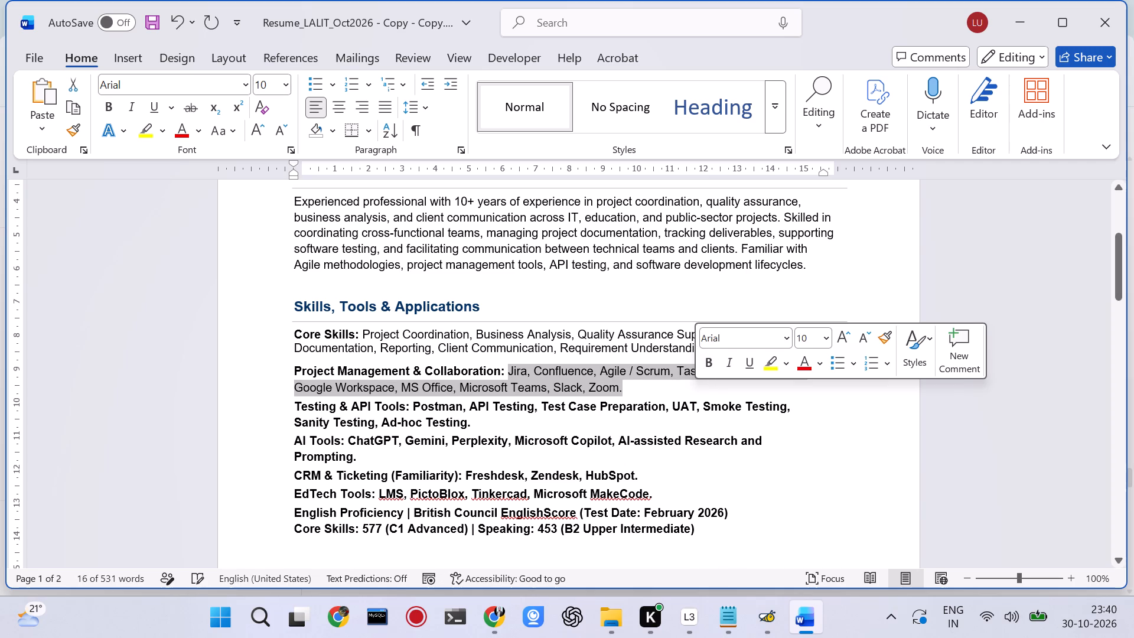
left_click(508, 429)
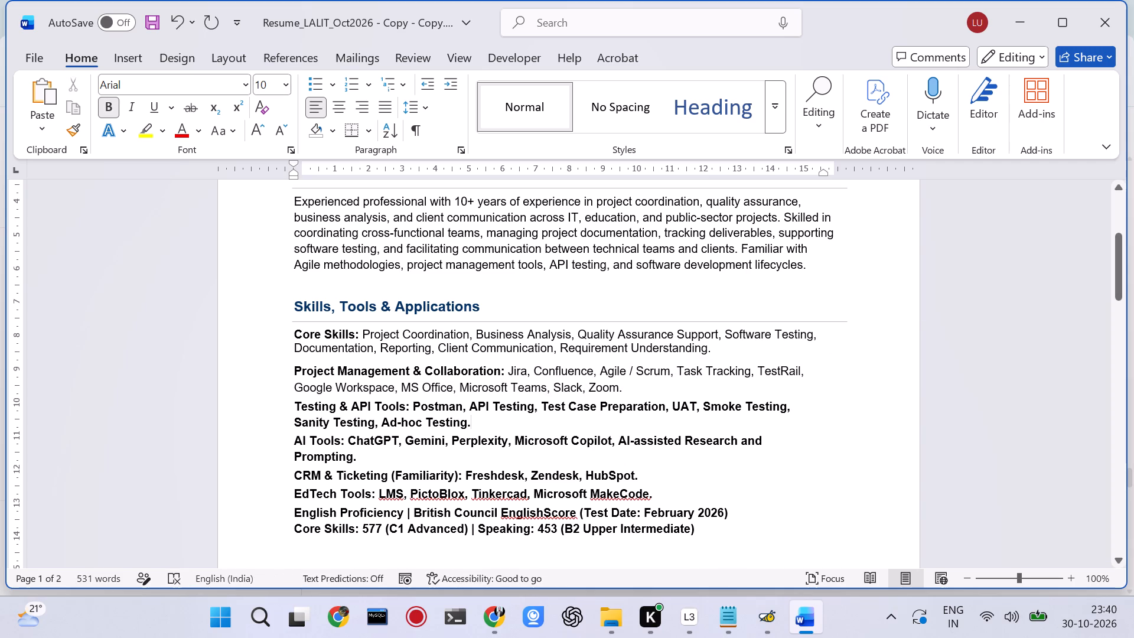
left_click_drag(411, 405, 481, 424)
left_click(494, 392)
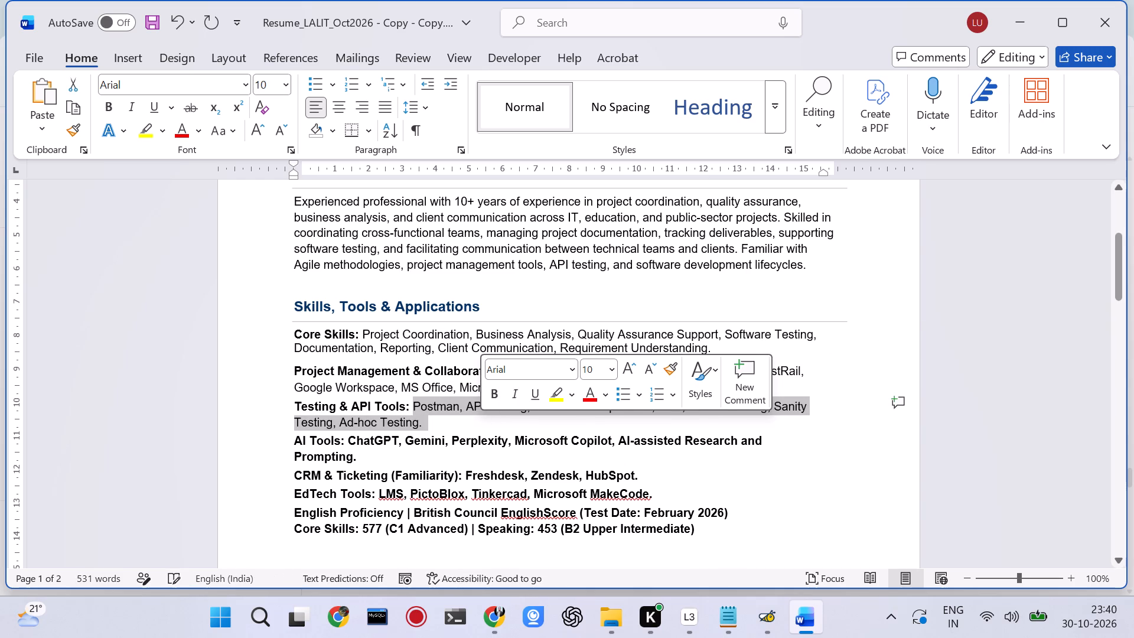
left_click(429, 466)
left_click_drag(348, 441, 366, 458)
left_click(381, 428)
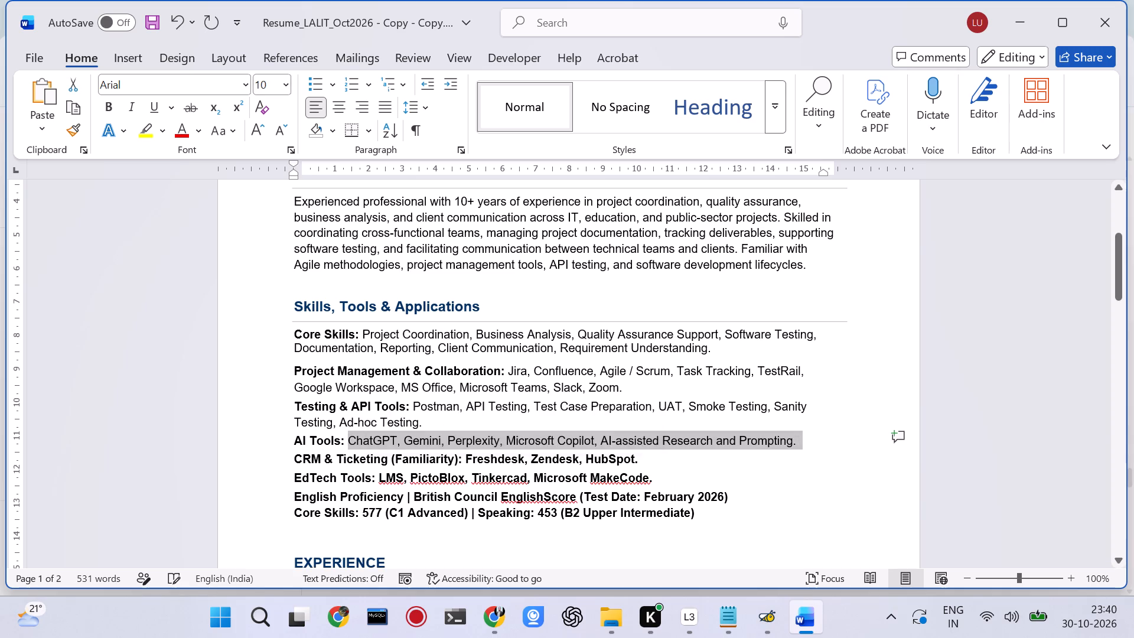
Remove bold from the text after the CRM & Ticketing (Familiarity) and EdTech Tools labels.
left_click(388, 462)
left_click_drag(466, 459, 631, 457)
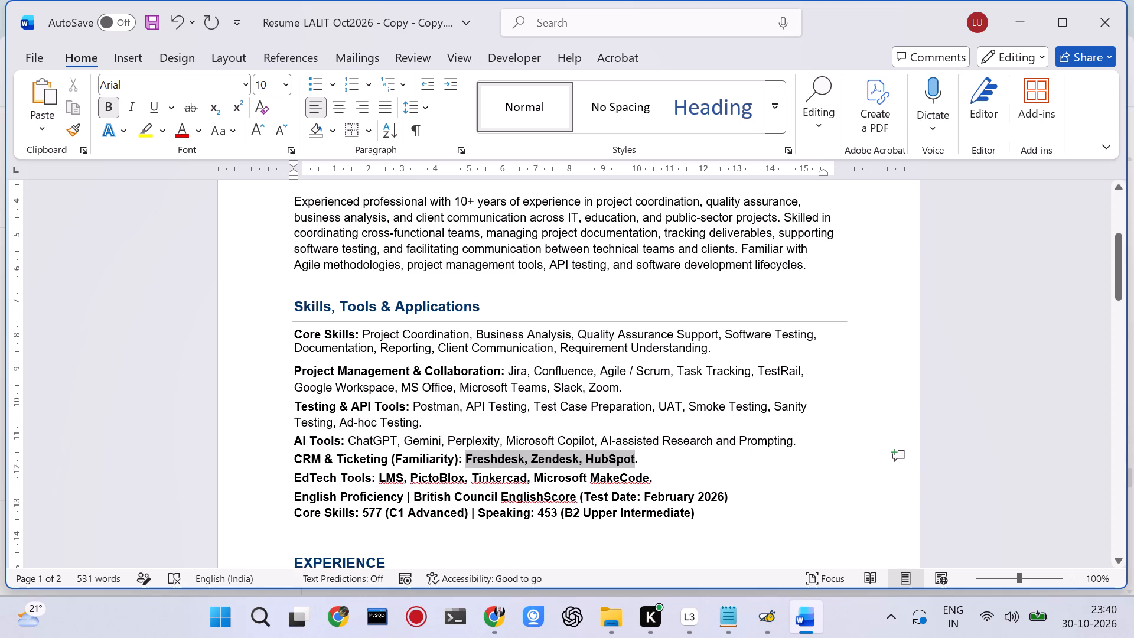
left_click_drag(631, 457, 640, 459)
left_click(650, 429)
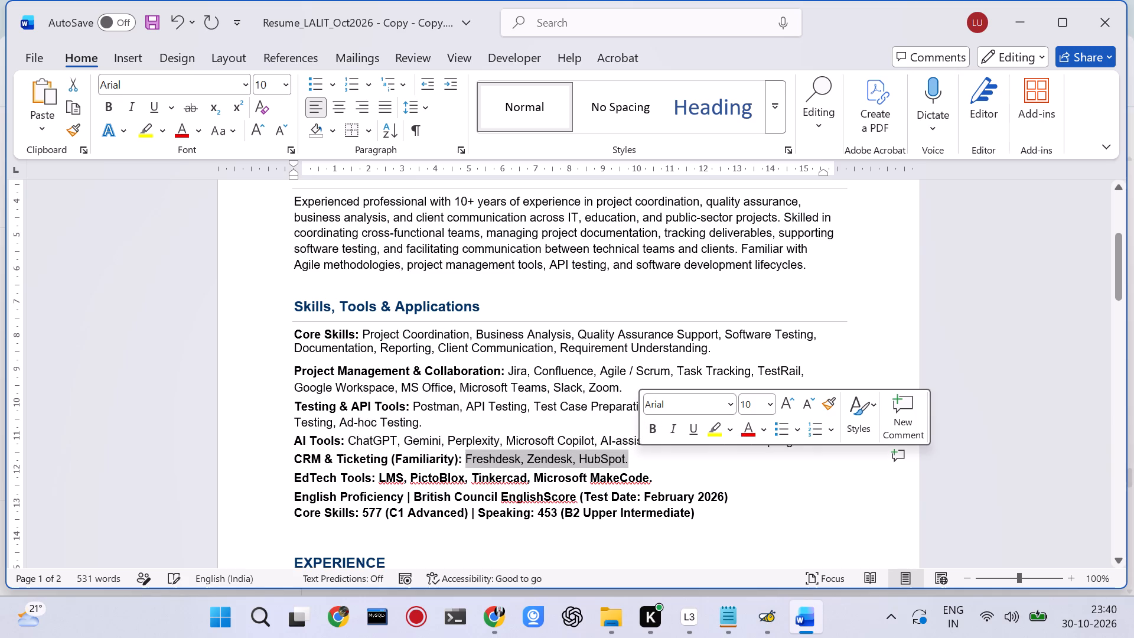
left_click_drag(378, 477, 651, 481)
left_click(662, 455)
left_click(506, 525)
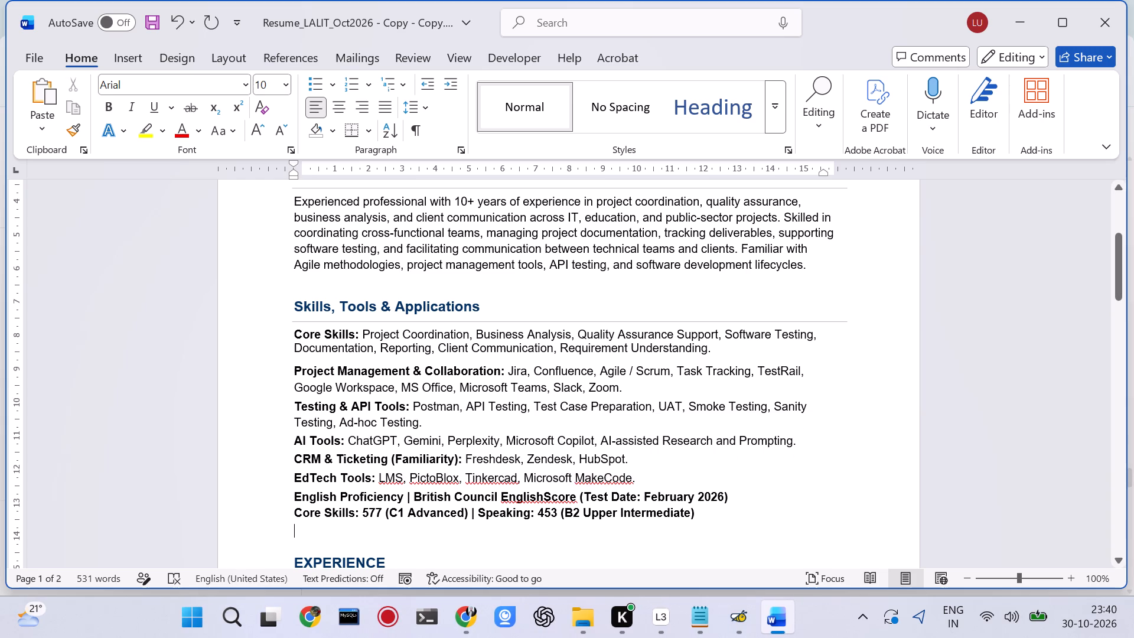
Remove bold from the entire Core Skills and Speaking score line beneath English Proficiency.
left_click_drag(364, 514, 488, 519)
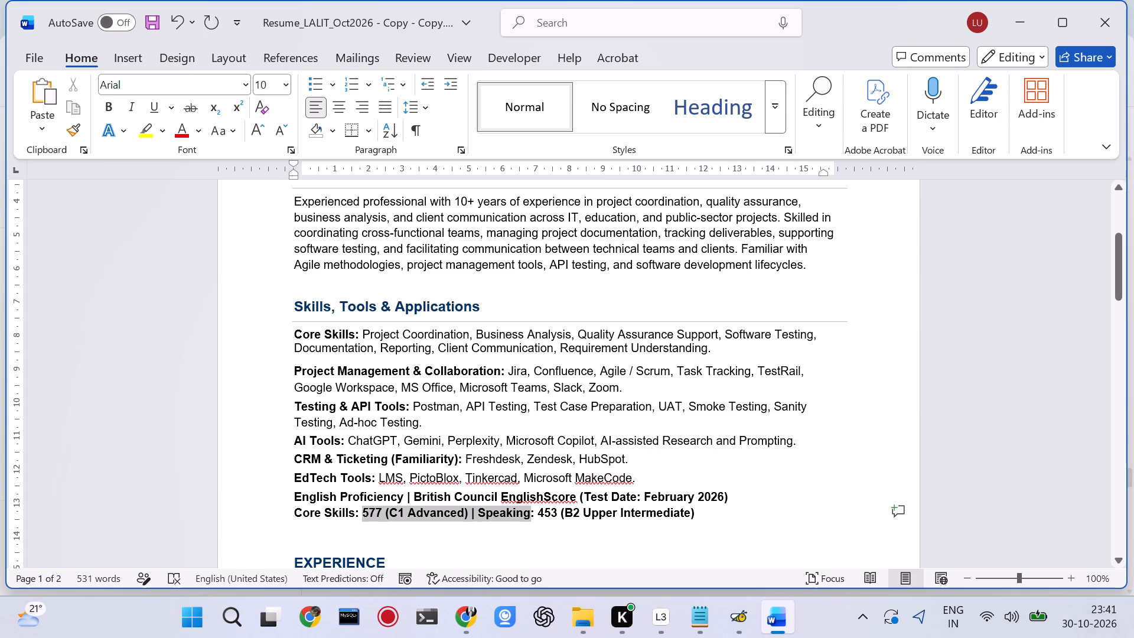
left_click_drag(488, 519, 466, 519)
left_click(478, 485)
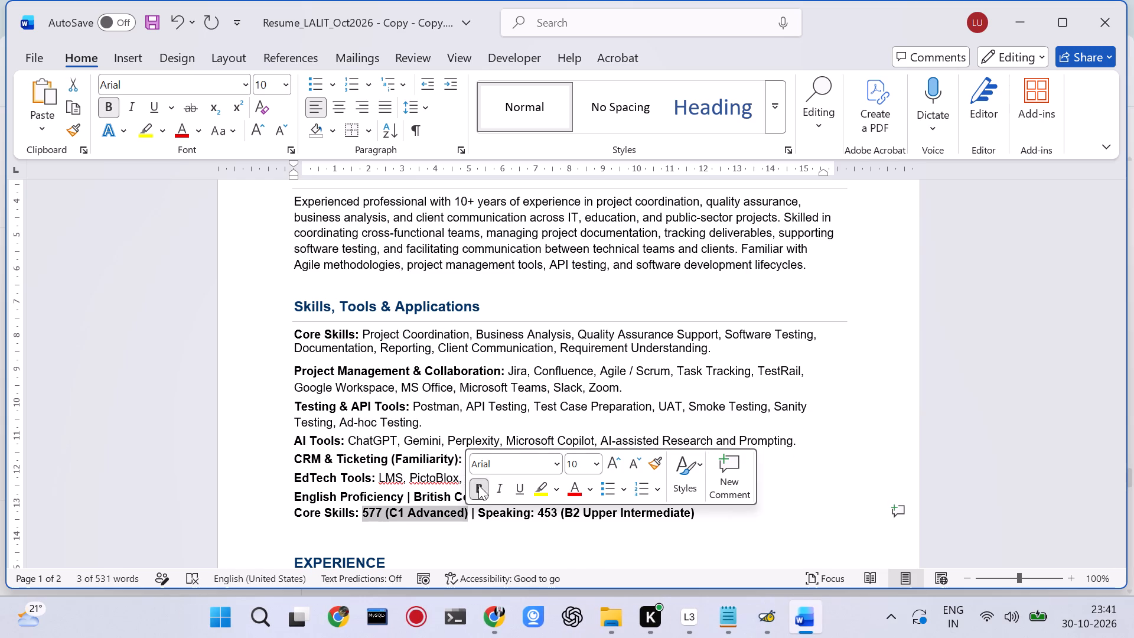
left_click_drag(535, 516, 686, 516)
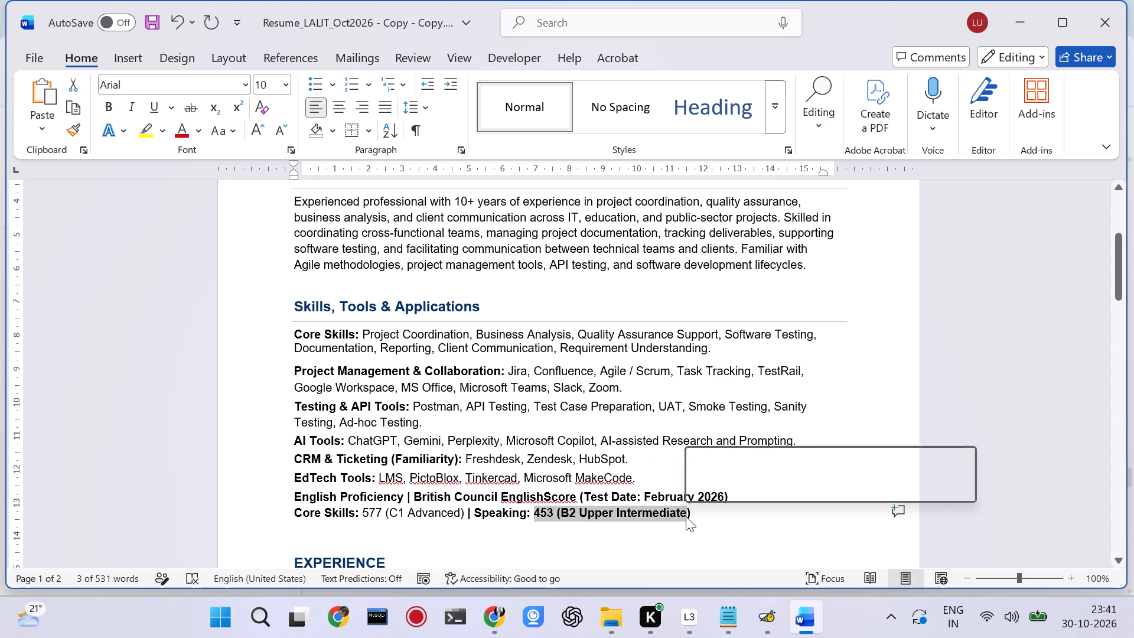
left_click(708, 536)
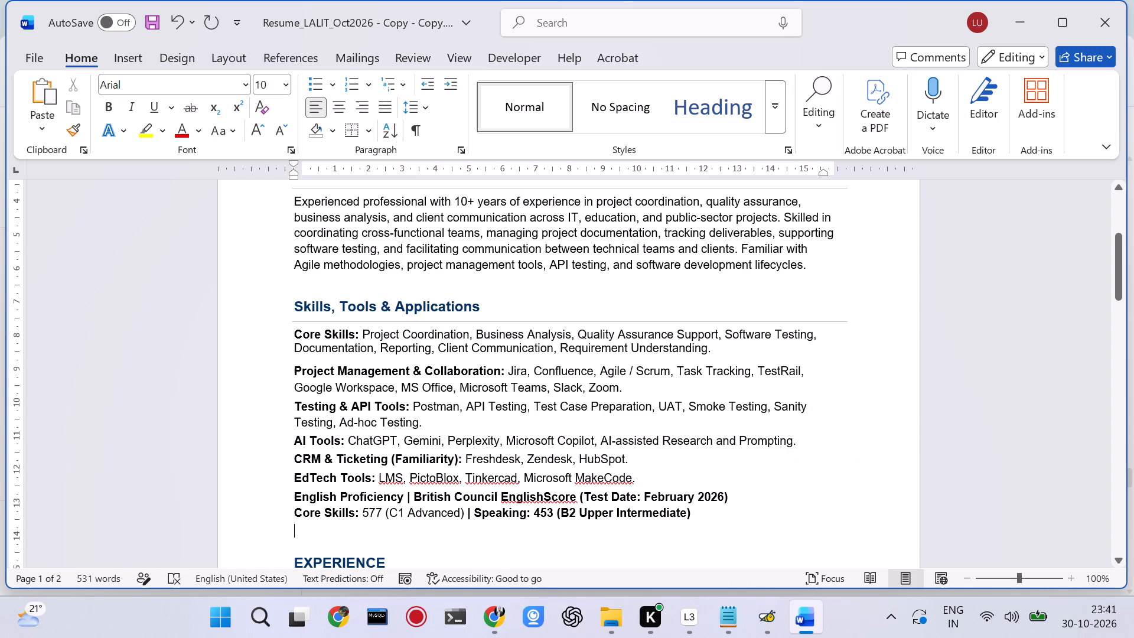
left_click_drag(695, 515, 304, 510)
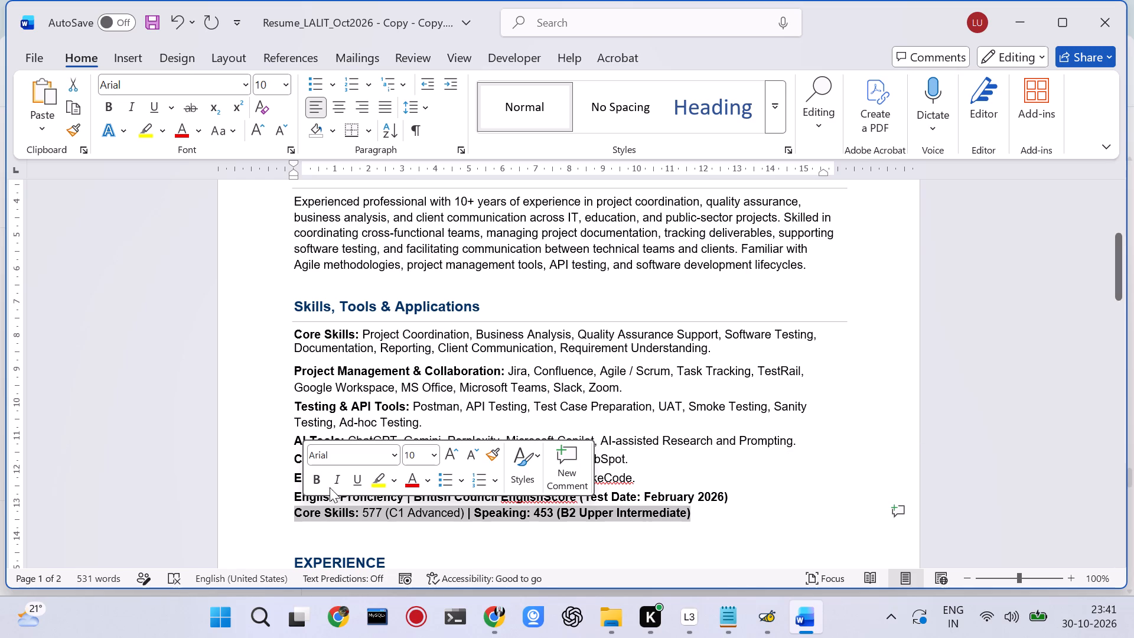
left_click(316, 481)
left_click(316, 481)
left_click(316, 481)
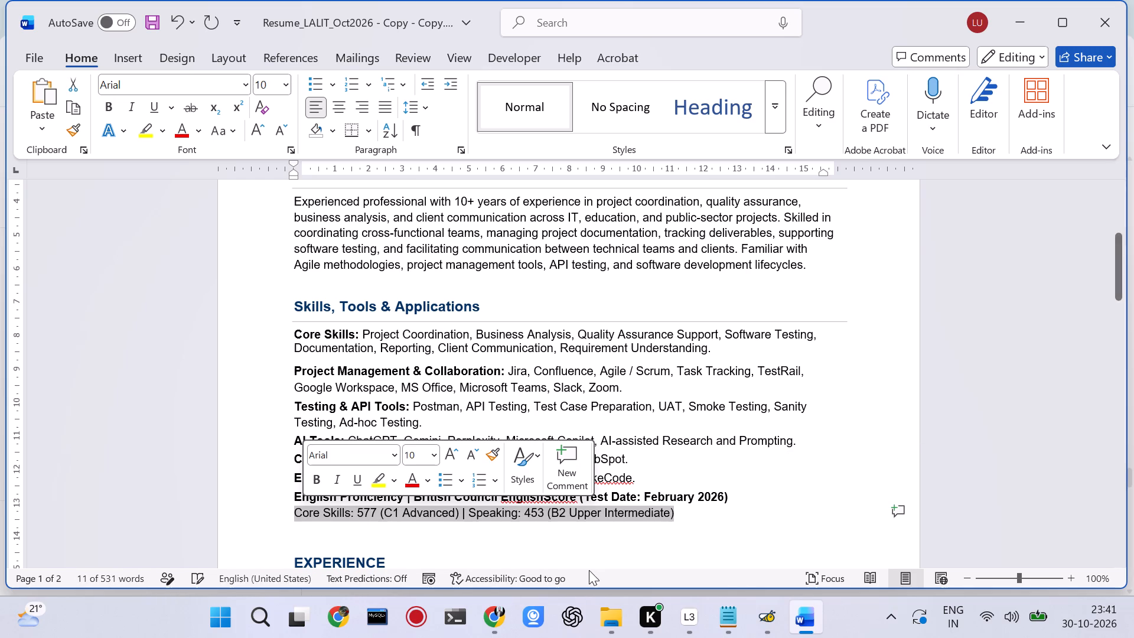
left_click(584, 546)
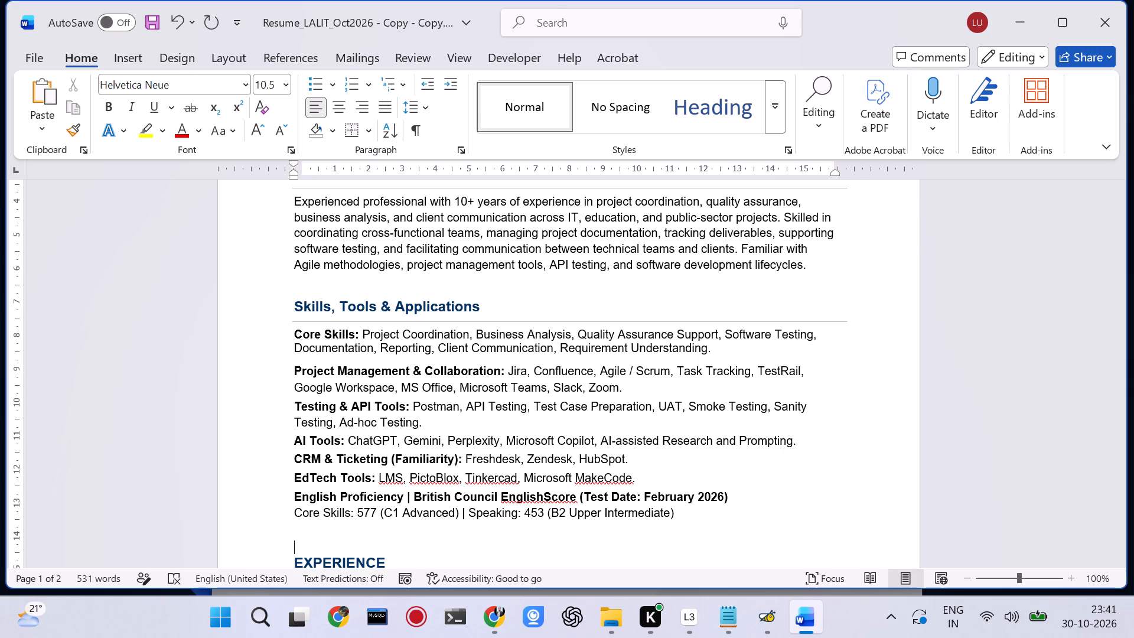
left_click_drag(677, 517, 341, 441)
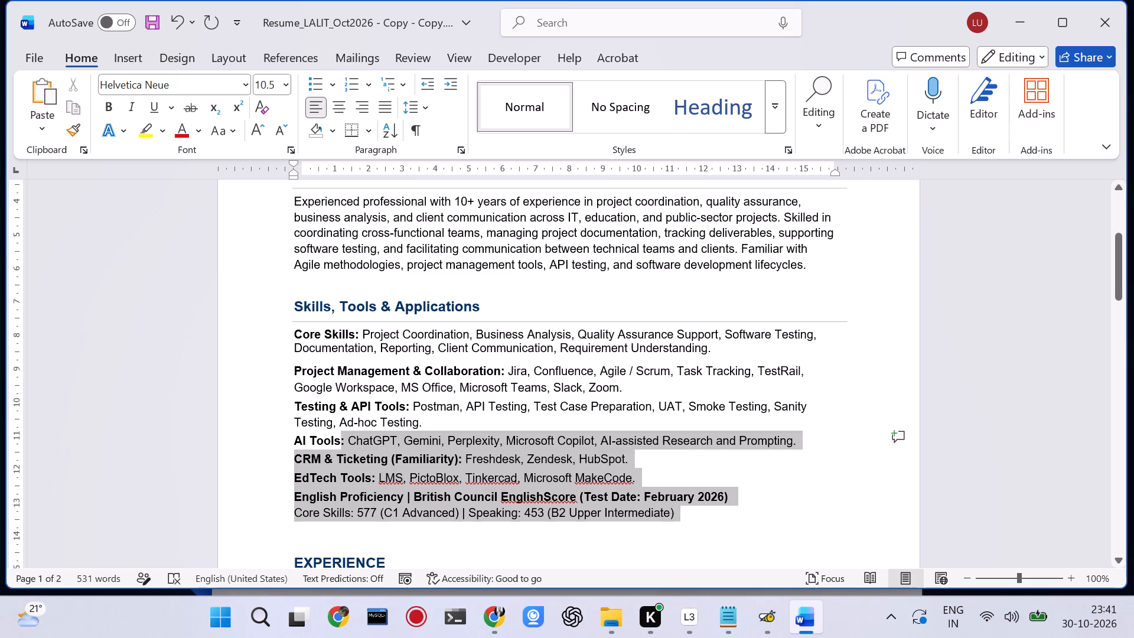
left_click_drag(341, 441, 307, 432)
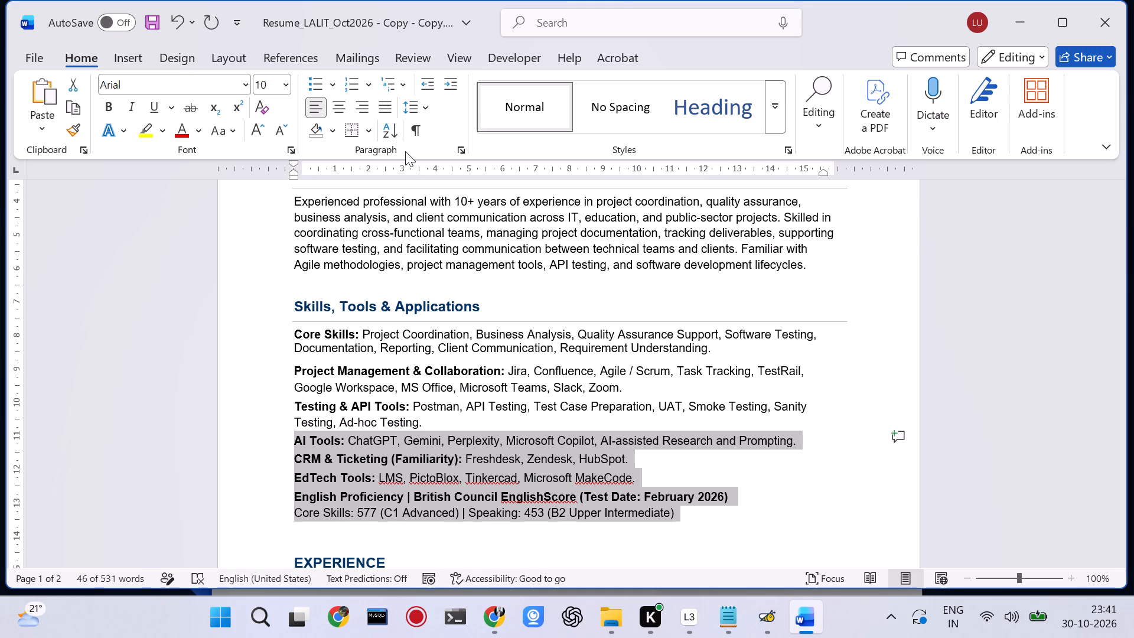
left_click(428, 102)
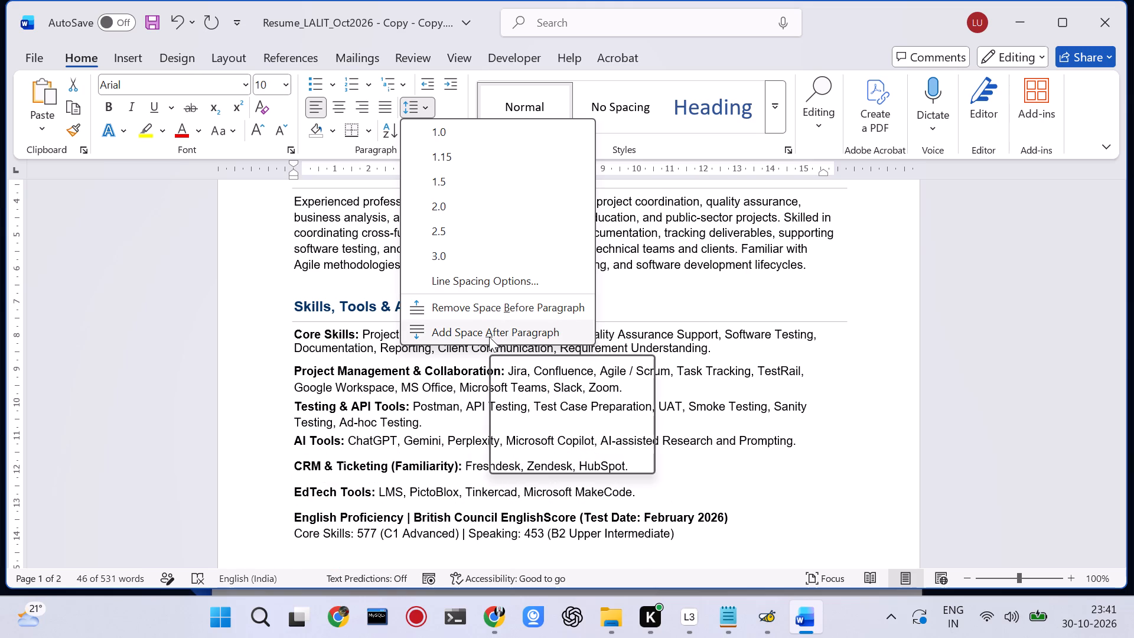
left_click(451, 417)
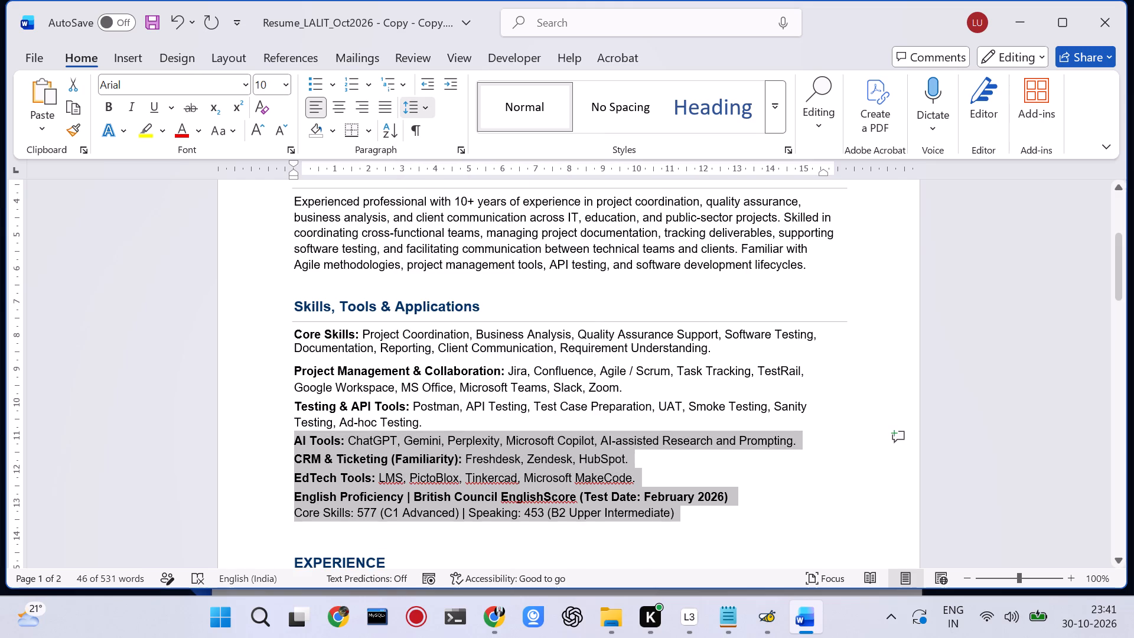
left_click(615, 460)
Add space after the skill paragraphs from Project Management & Collaboration through the English Proficiency scores.
left_click_drag(676, 513, 284, 374)
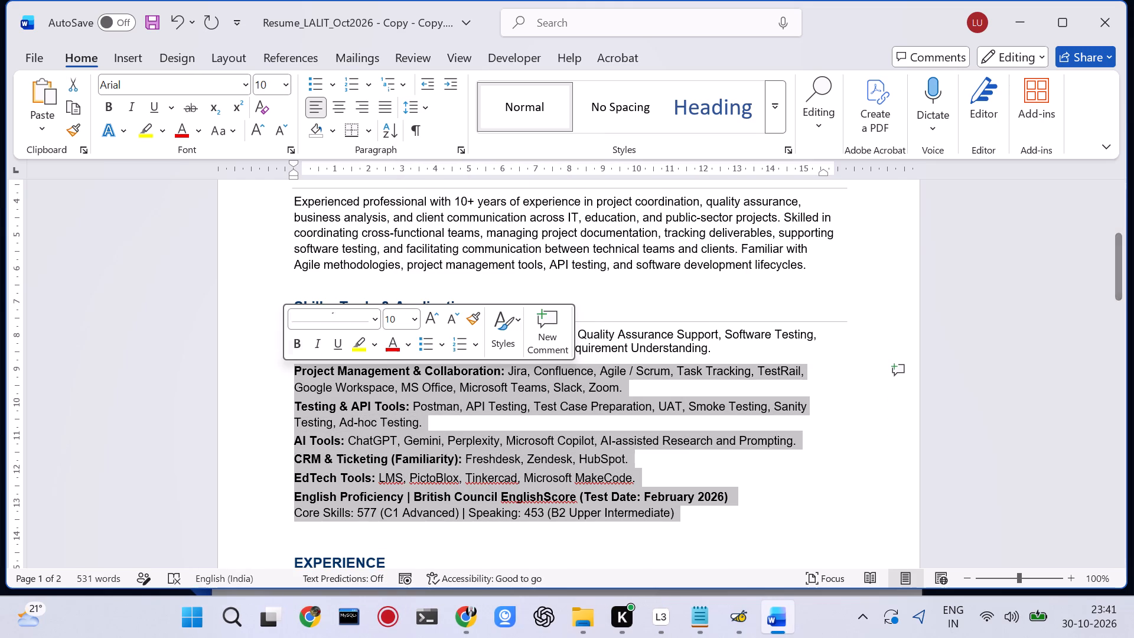
left_click(425, 108)
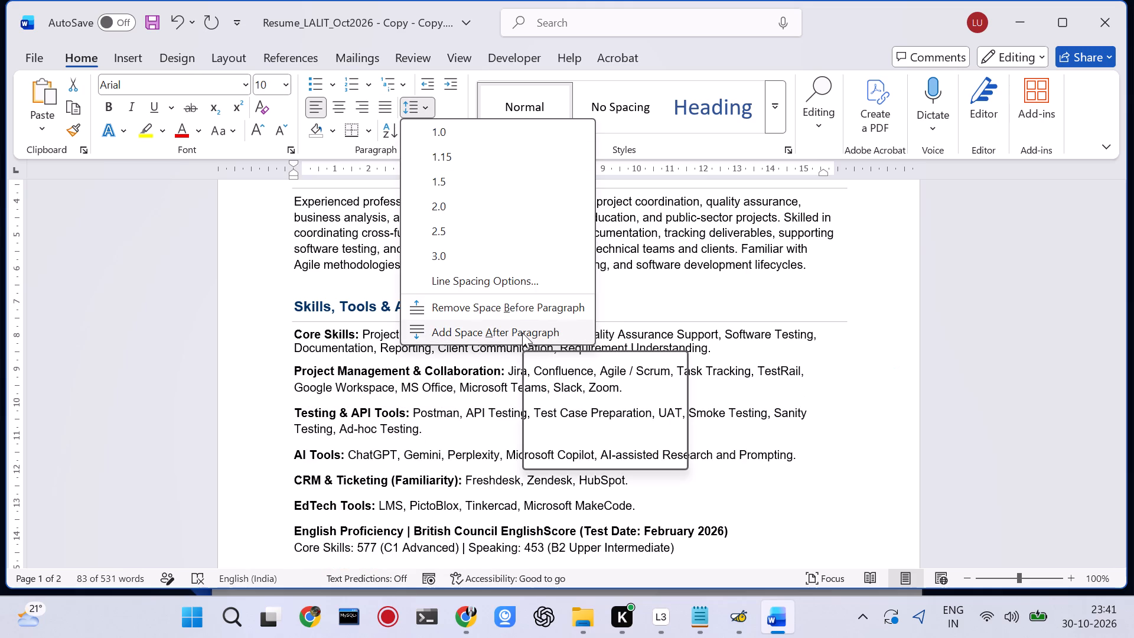
left_click(522, 333)
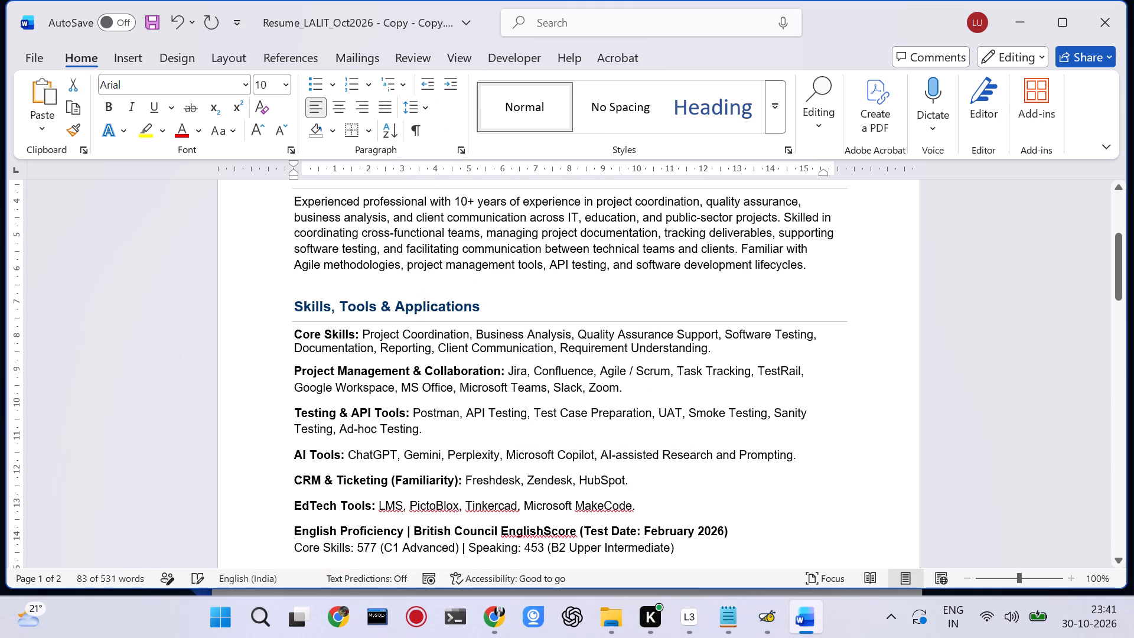
left_click(863, 444)
Compare the Project Coordinator | Swayam Infotech experience entry in the Word resume with ChatGPT's rewritten version in Chrome.
scroll(863, 444, "down", 2)
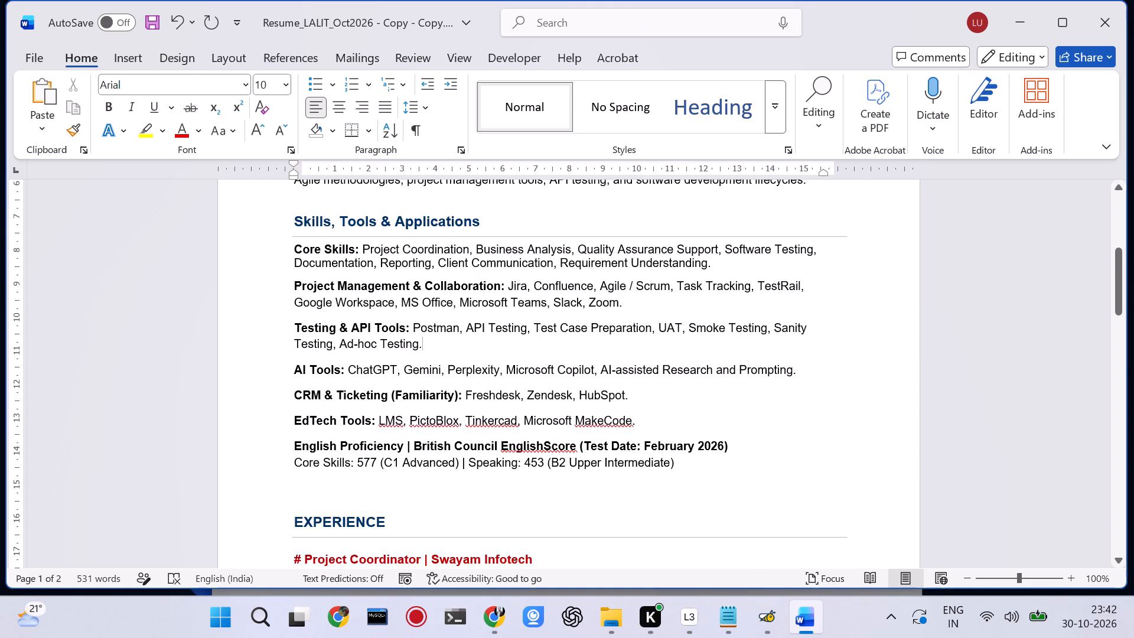
scroll(766, 421, "down", 3)
left_click(497, 621)
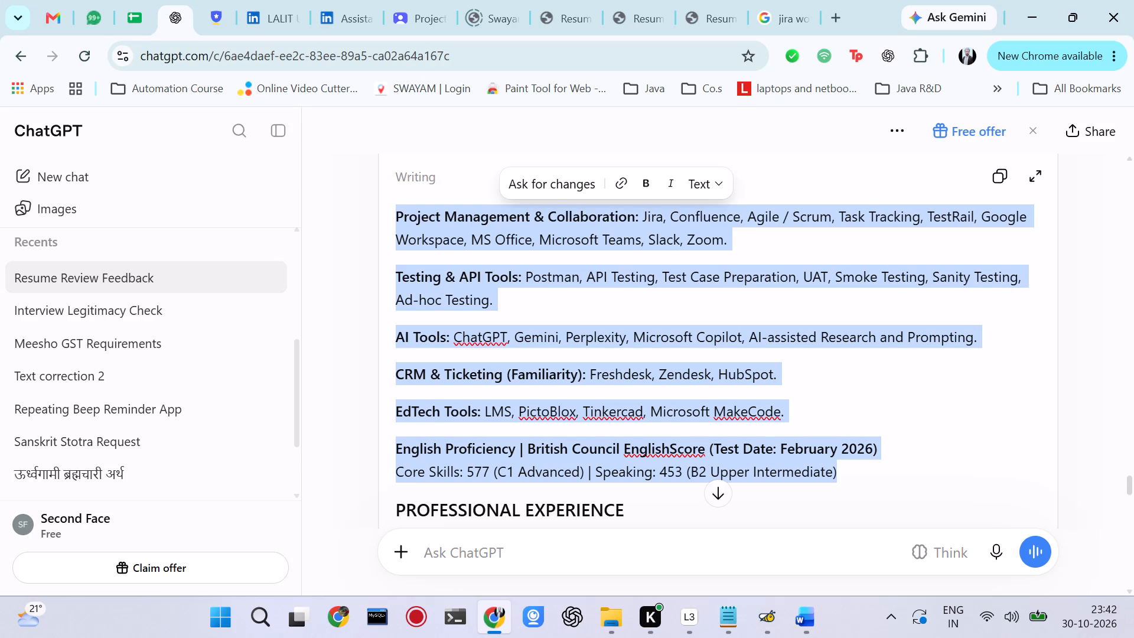
scroll(435, 431, "down", 4)
scroll(435, 431, "up", 1)
left_click(449, 418)
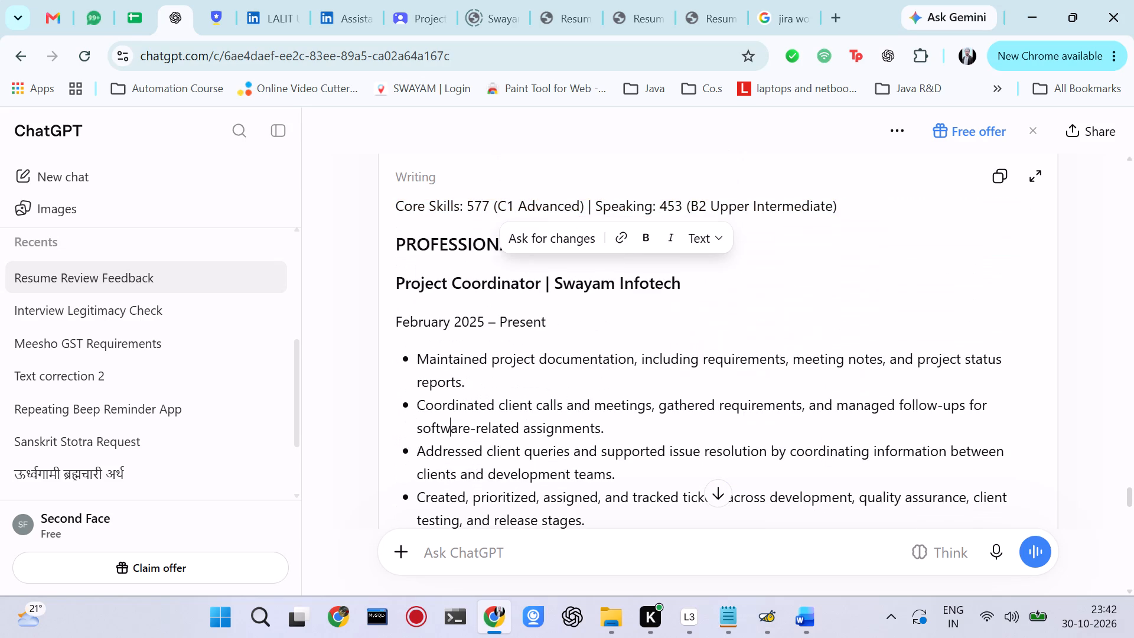
left_click(484, 613)
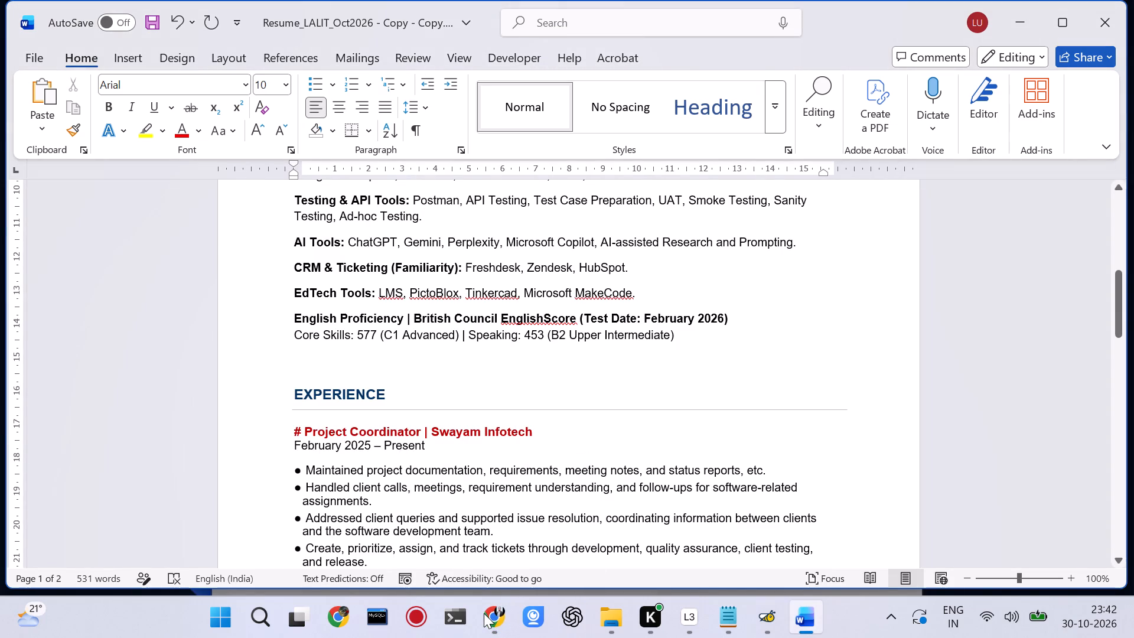
left_click(484, 613)
left_click(484, 613)
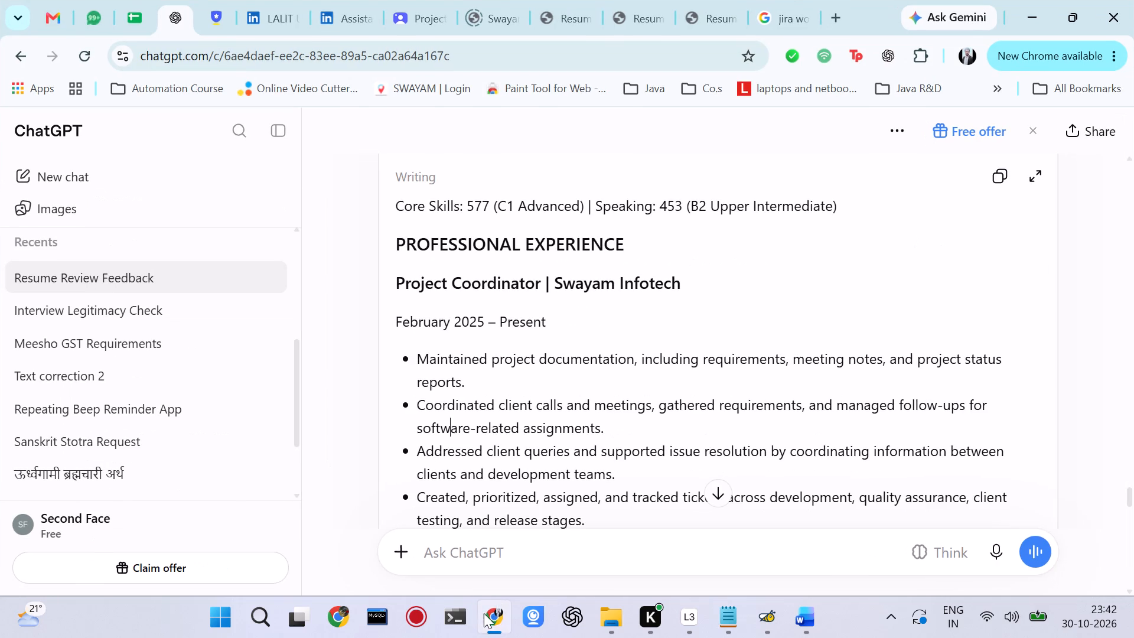
scroll(457, 486, "down", 2)
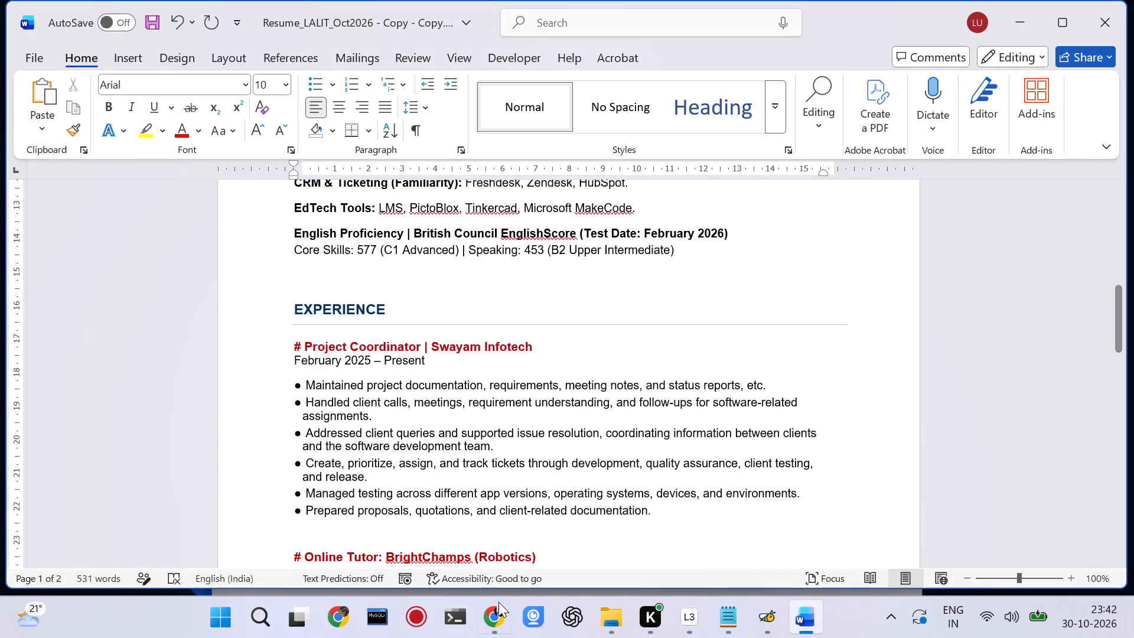
Replace the Word resume's Swayam Infotech Project Coordinator bullet points with ChatGPT's six rewritten points from Chrome, using Keep Text Only.
left_click(499, 620)
scroll(450, 444, "down", 2)
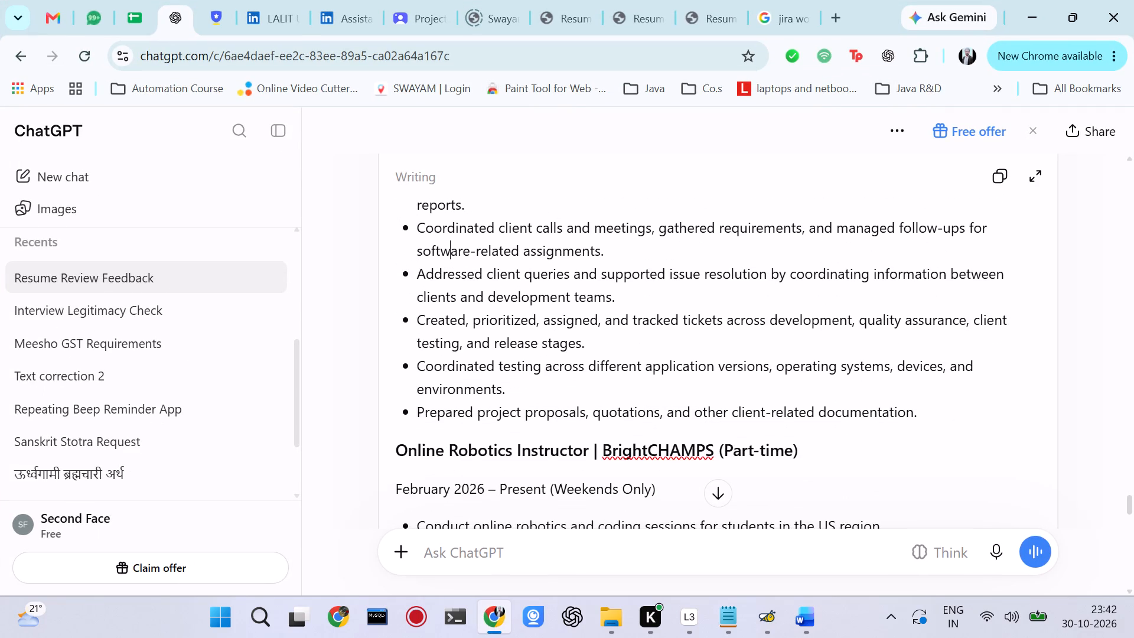
scroll(931, 415, "up", 1)
scroll(865, 477, "down", 1)
left_click_drag(919, 418, 423, 204)
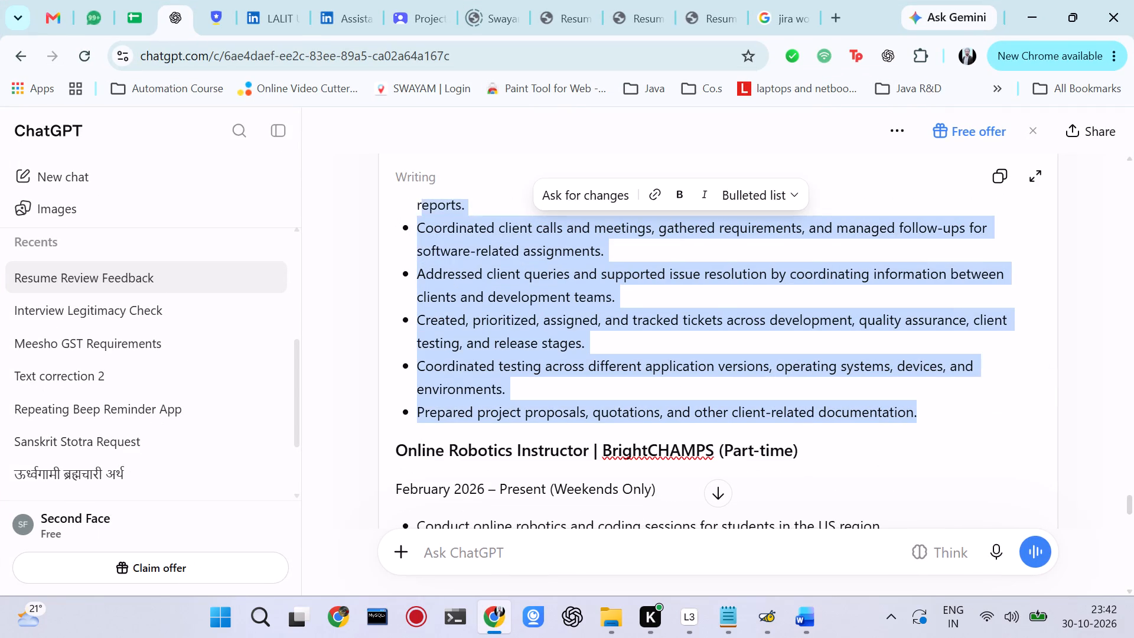
left_click_drag(423, 204, 410, 381)
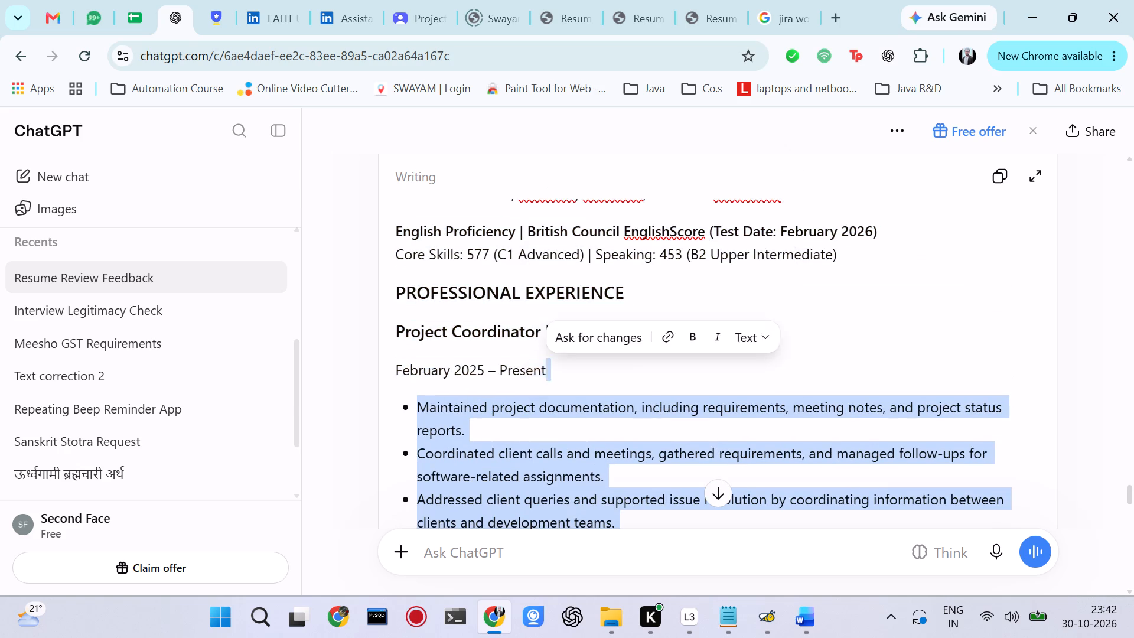
left_click_drag(410, 381, 419, 398)
right_click(428, 413)
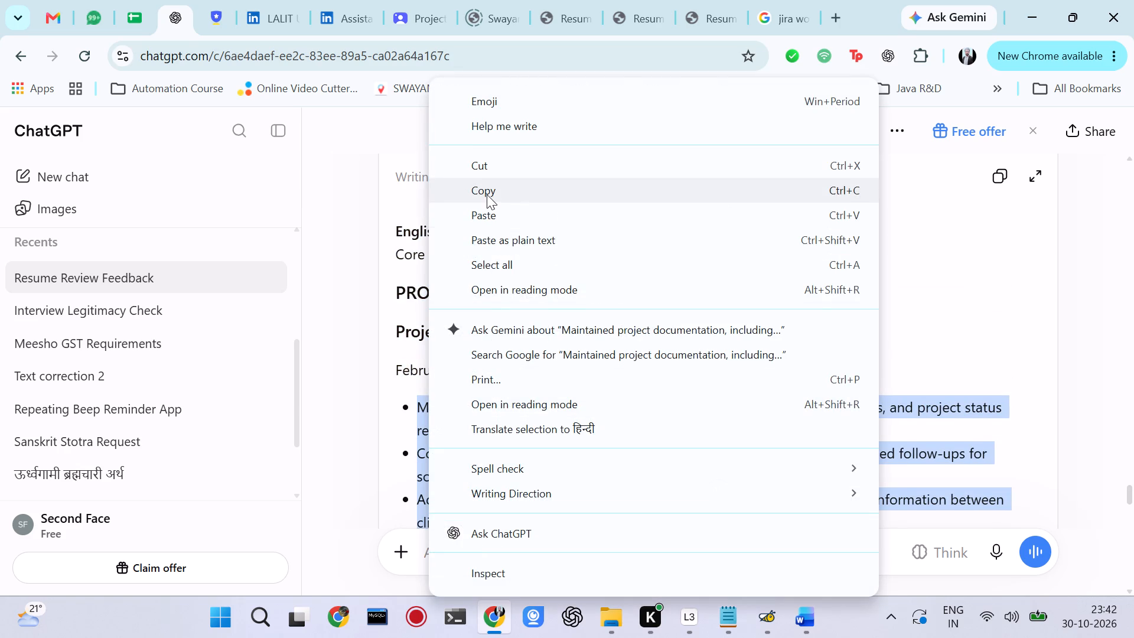
left_click(487, 194)
left_click(494, 617)
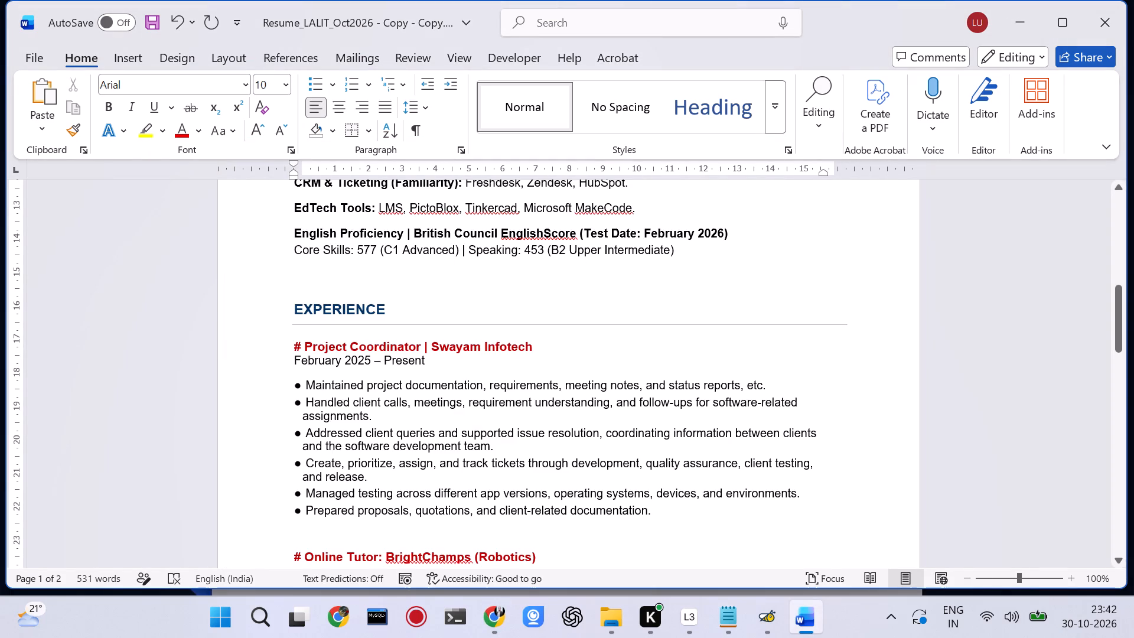
left_click_drag(651, 514, 292, 386)
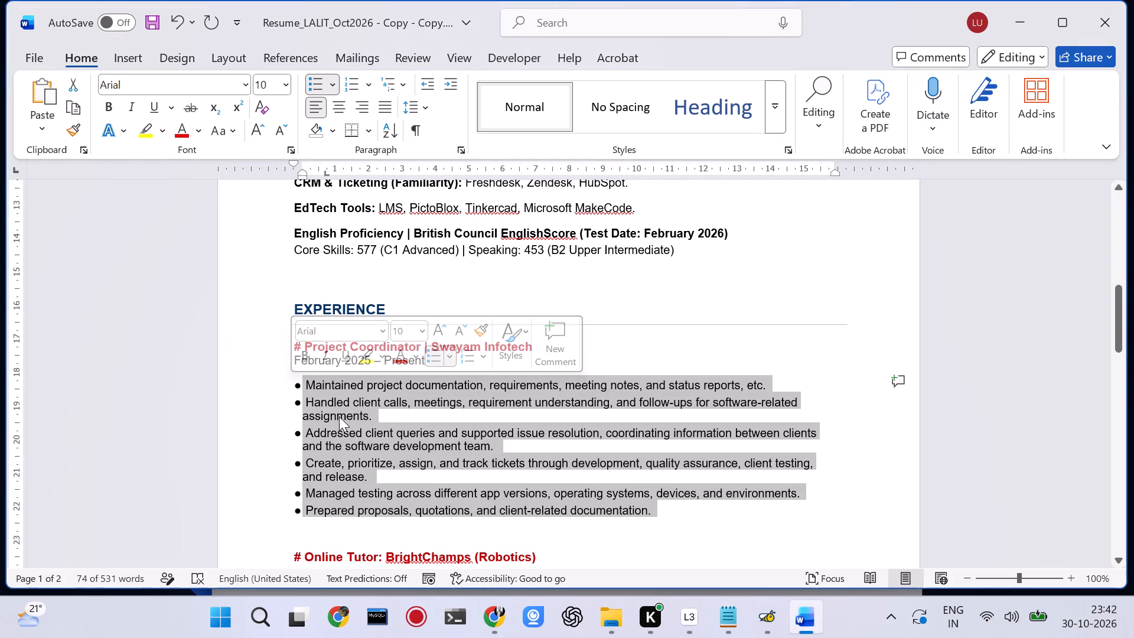
key("ctrl+v")
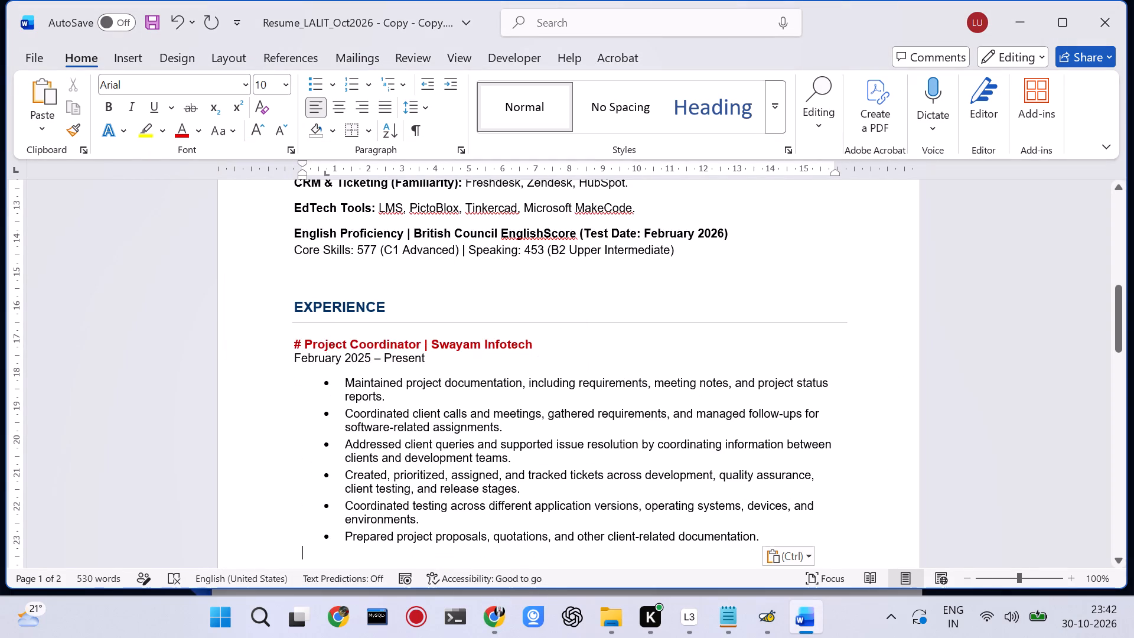
left_click(781, 559)
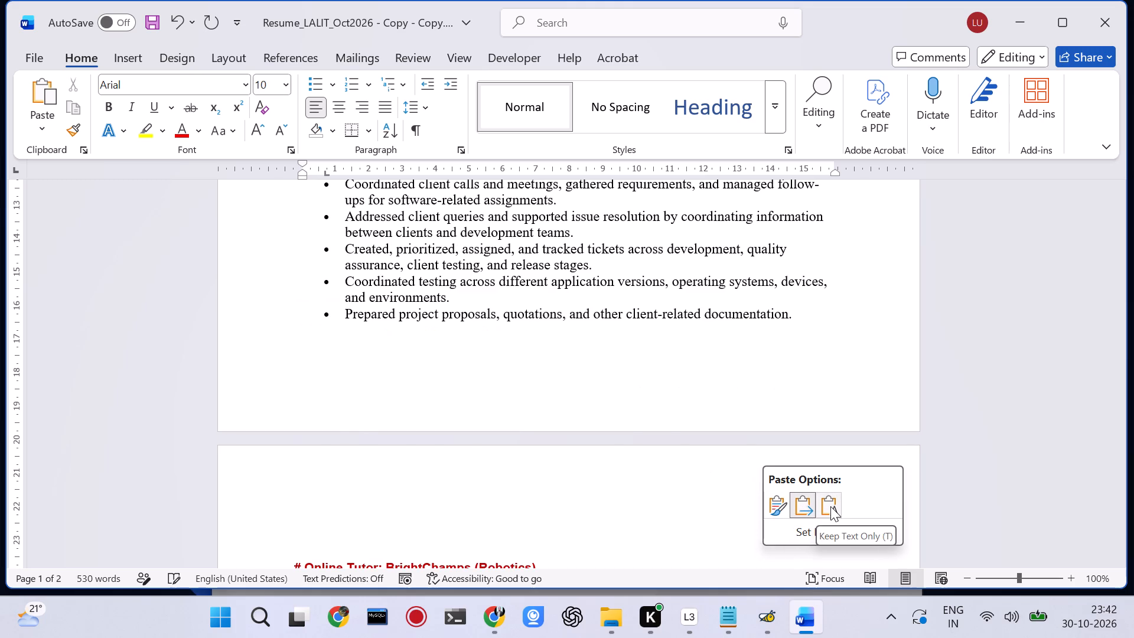
left_click(830, 506)
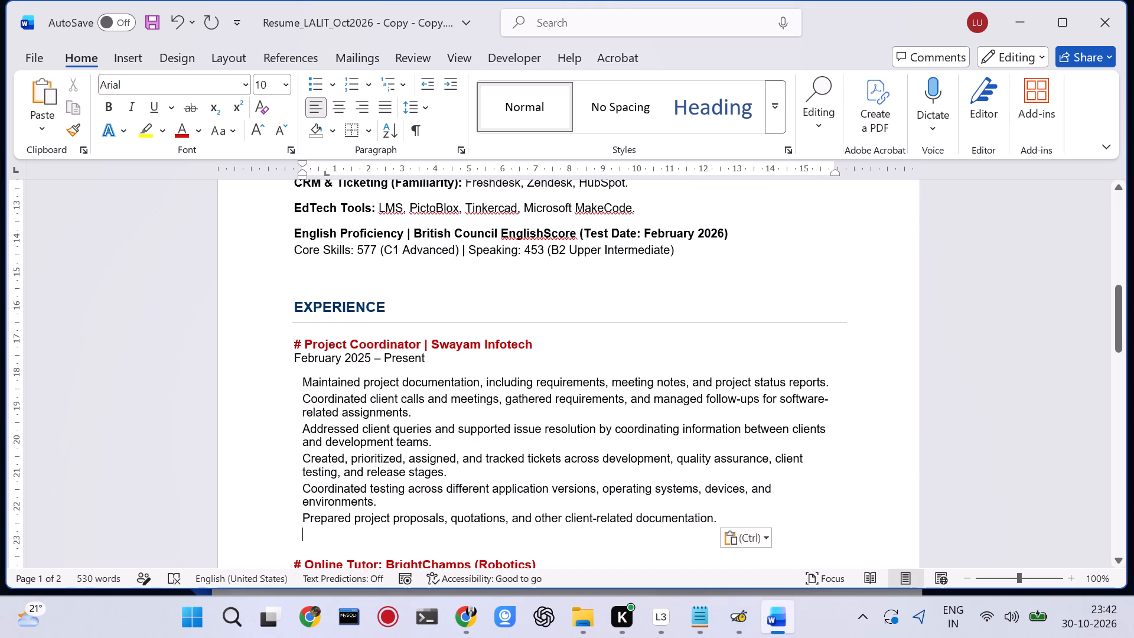
Apply solid round bullets to the six Project Coordinator lines under Swayam Infotech.
left_click_drag(728, 519, 299, 385)
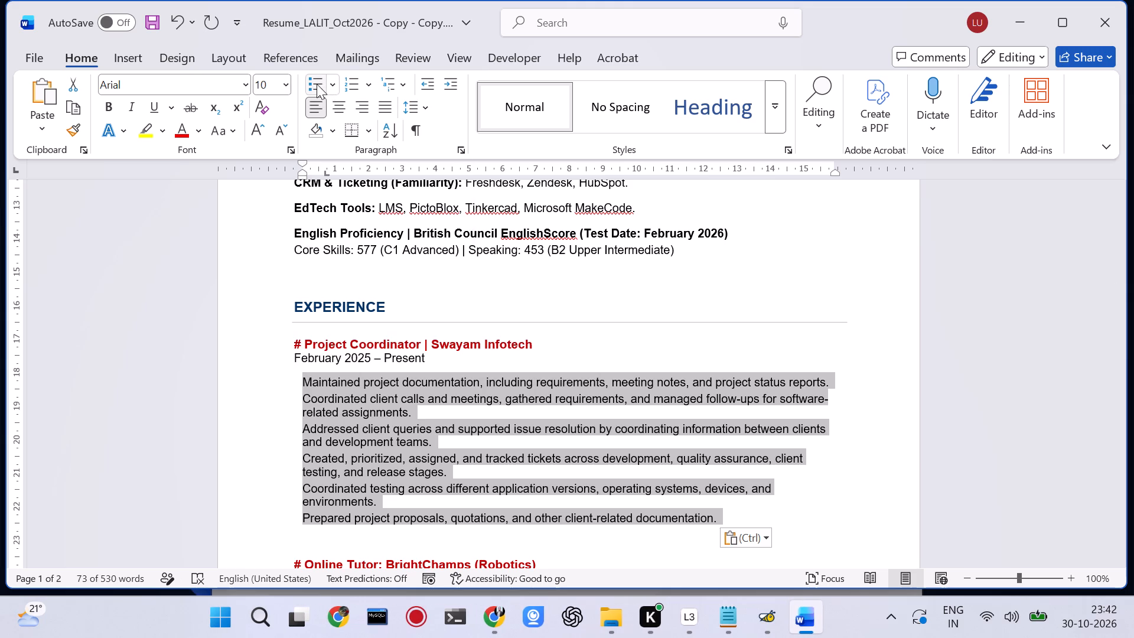
left_click(334, 84)
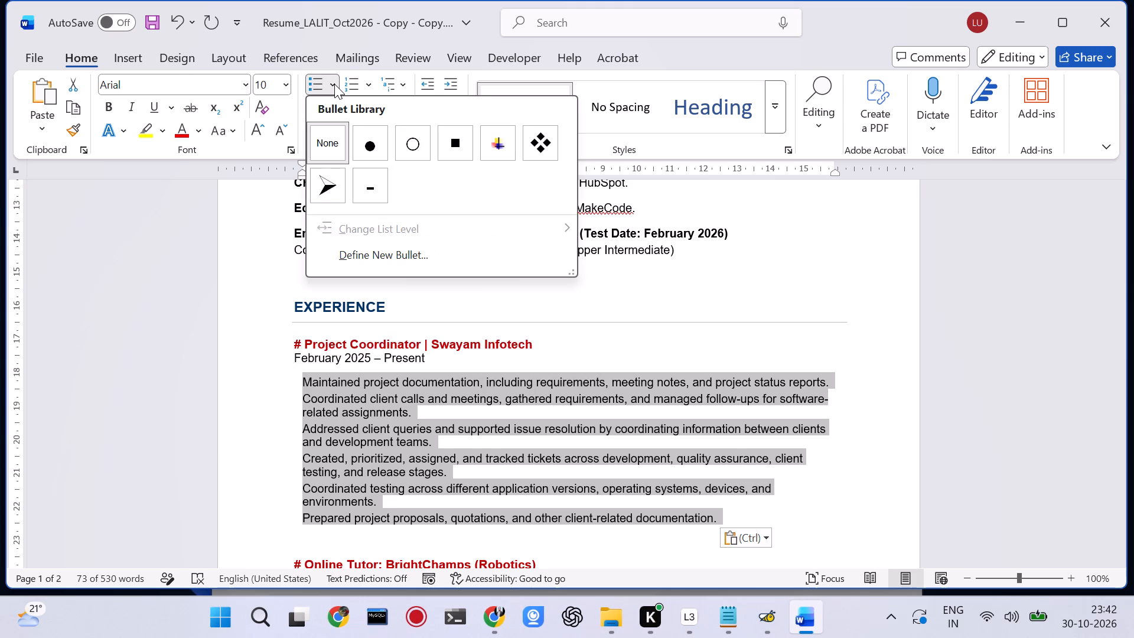
left_click(362, 140)
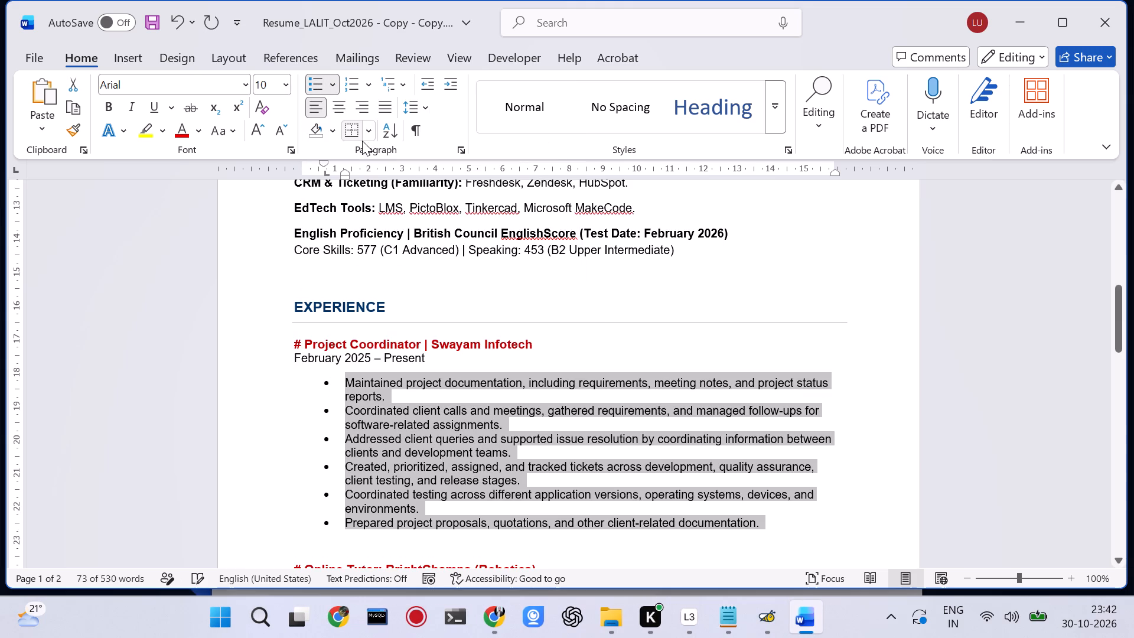
Reduce the left indent of the Project Coordinator bullet list so its bullets align near the section's left margin.
left_click_drag(343, 175, 340, 175)
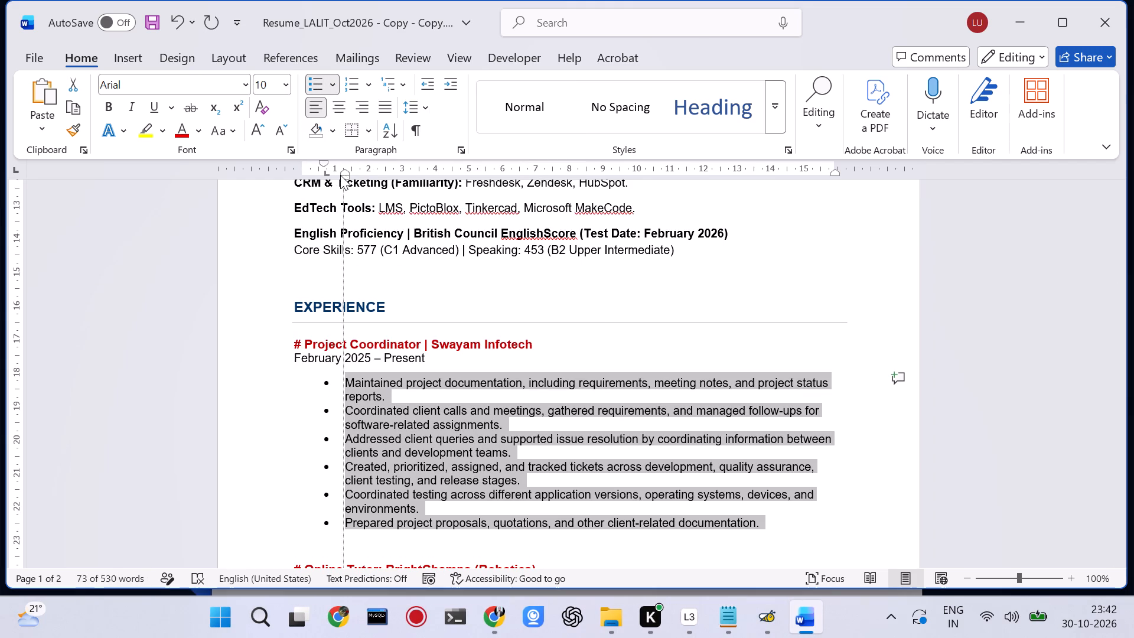
left_click_drag(340, 175, 314, 175)
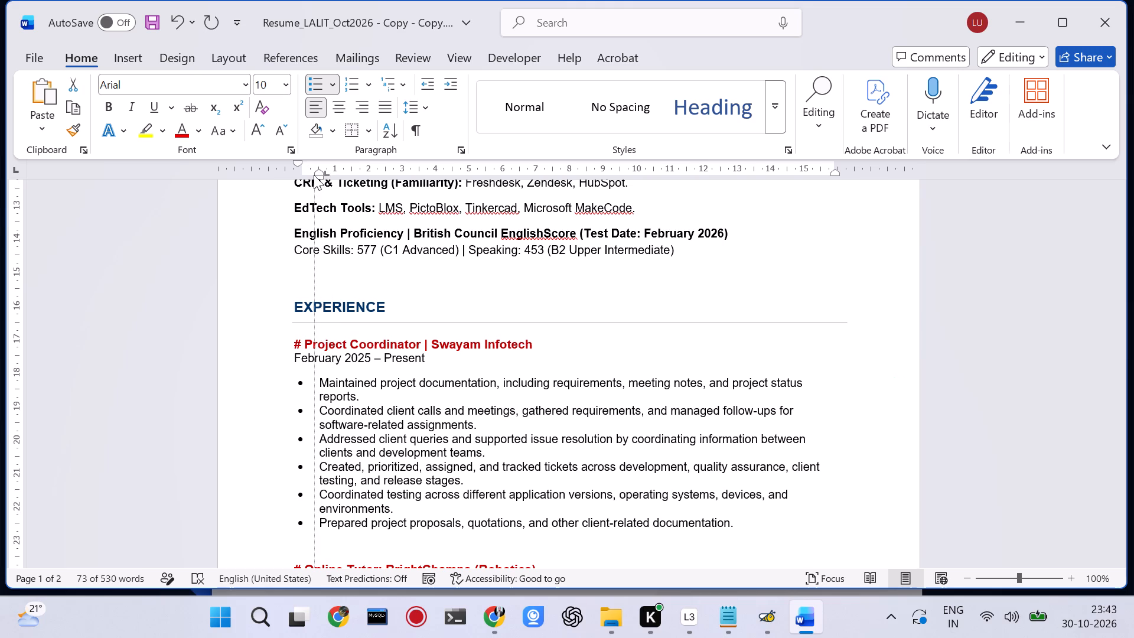
left_click_drag(314, 175, 314, 175)
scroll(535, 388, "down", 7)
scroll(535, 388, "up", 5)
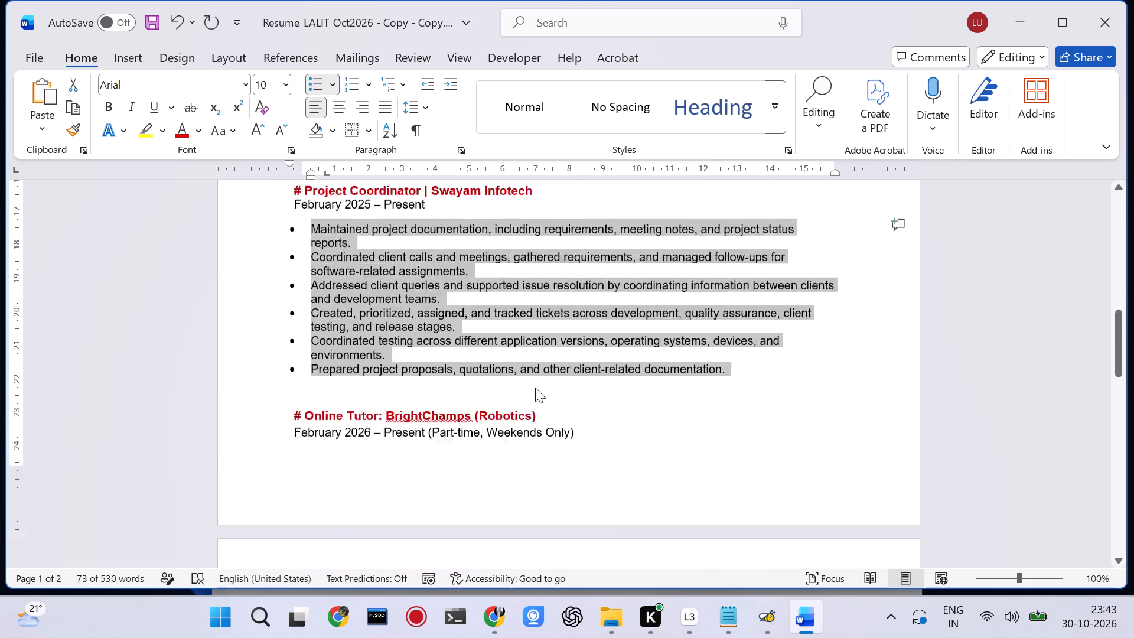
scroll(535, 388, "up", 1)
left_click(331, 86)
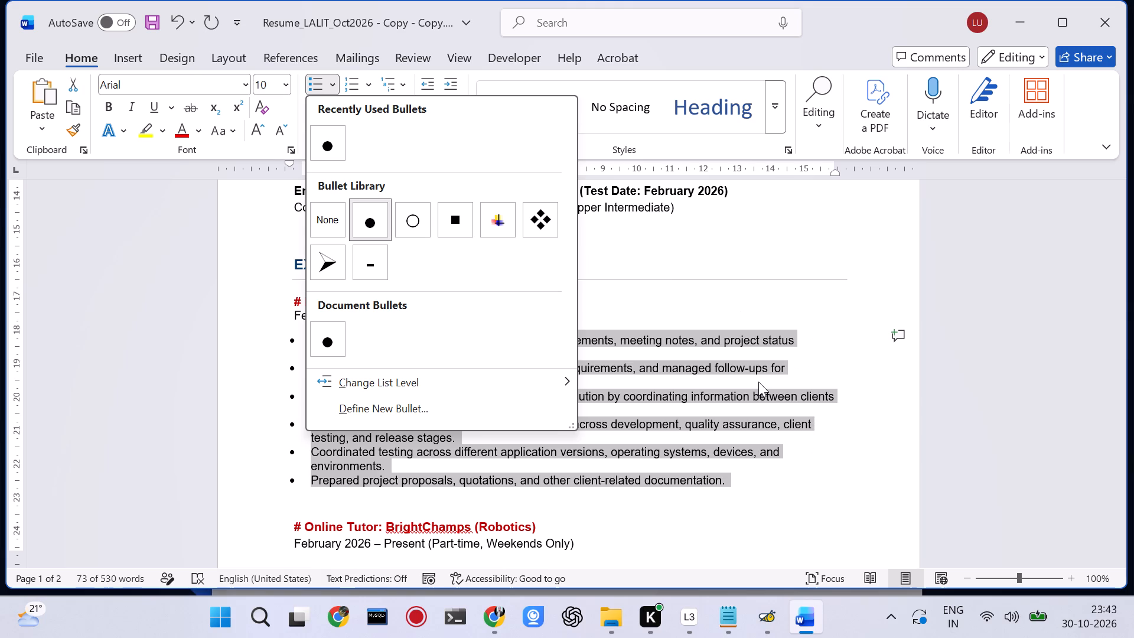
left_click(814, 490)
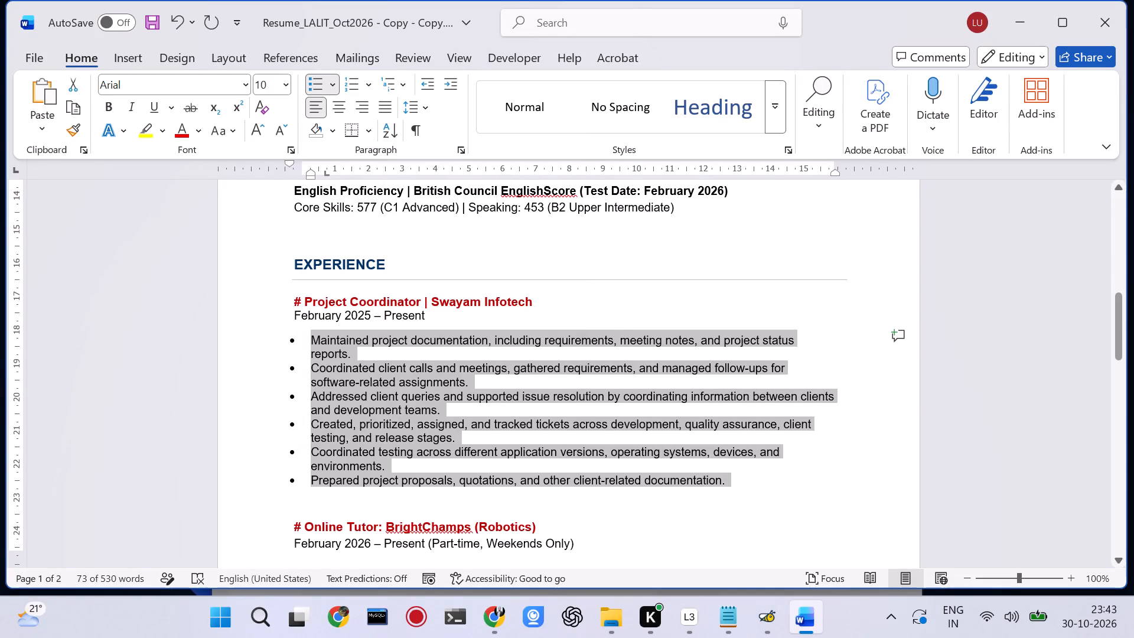
Compare the Project Coordinator bullets under Swayam Infotech with the bullet formatting of the older experience entries on the following page.
left_click(706, 485)
left_click(546, 414)
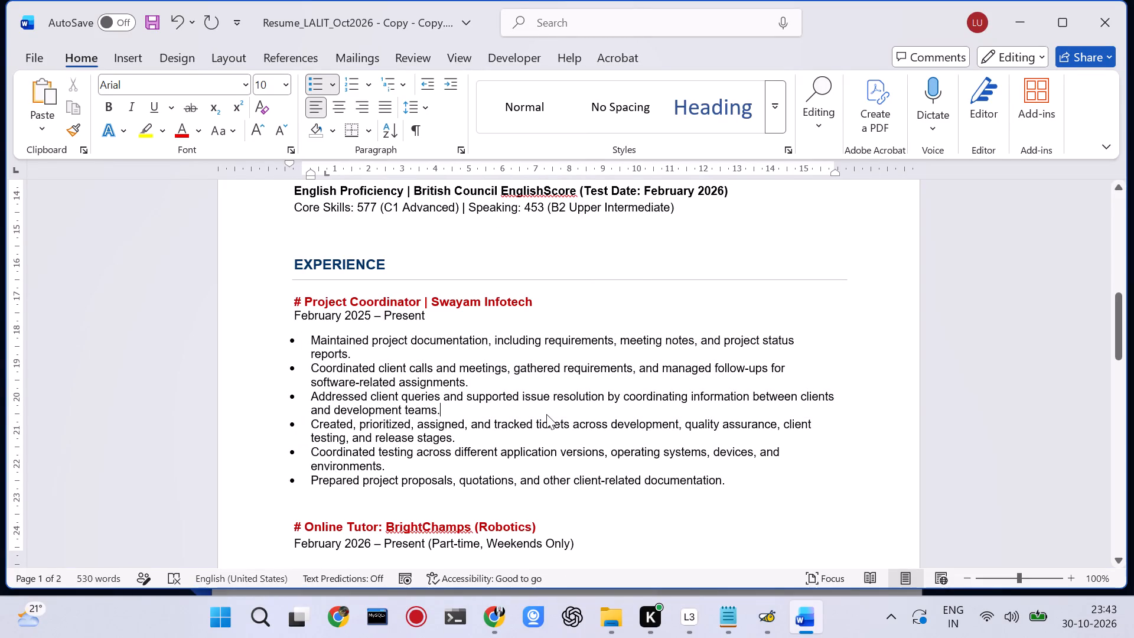
scroll(546, 414, "down", 12)
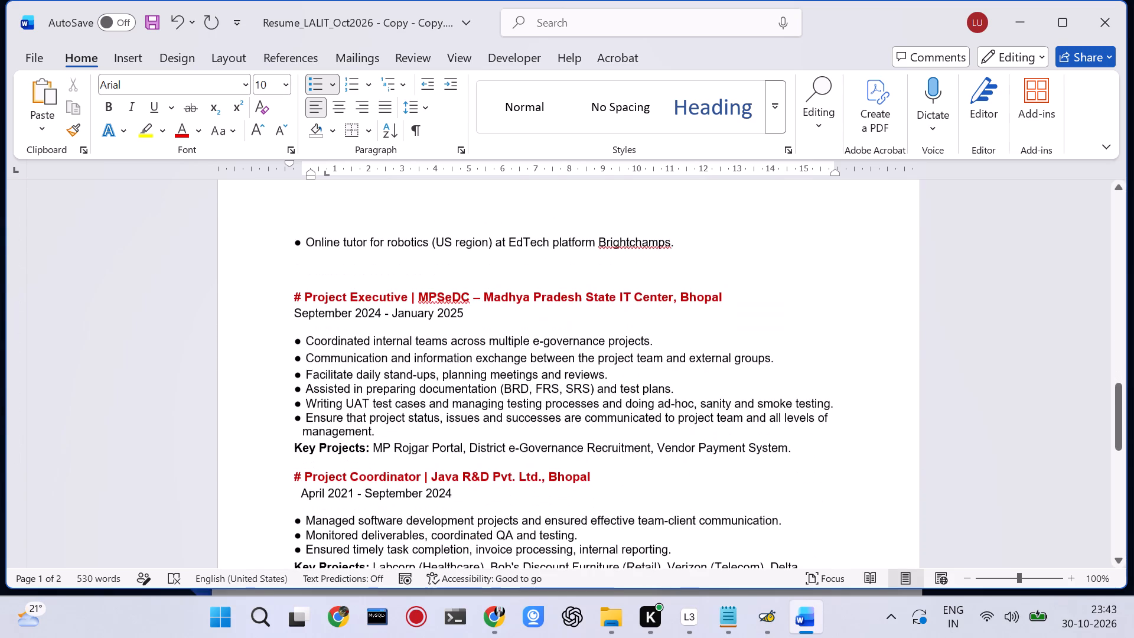
scroll(546, 414, "up", 11)
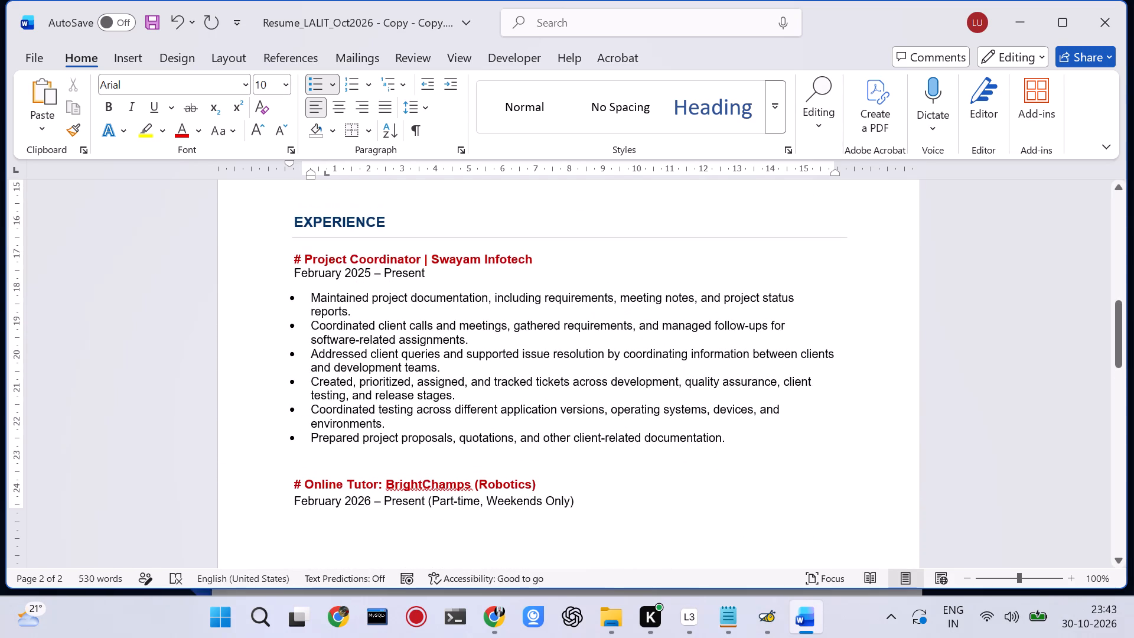
left_click_drag(730, 440, 329, 295)
left_click(397, 346)
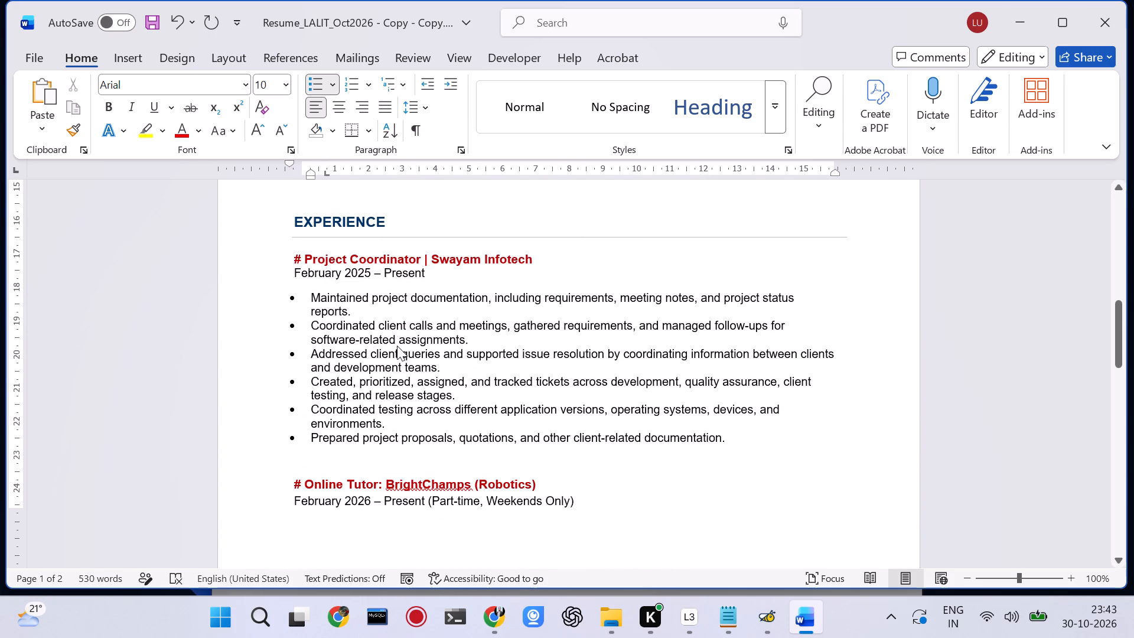
scroll(397, 346, "down", 7)
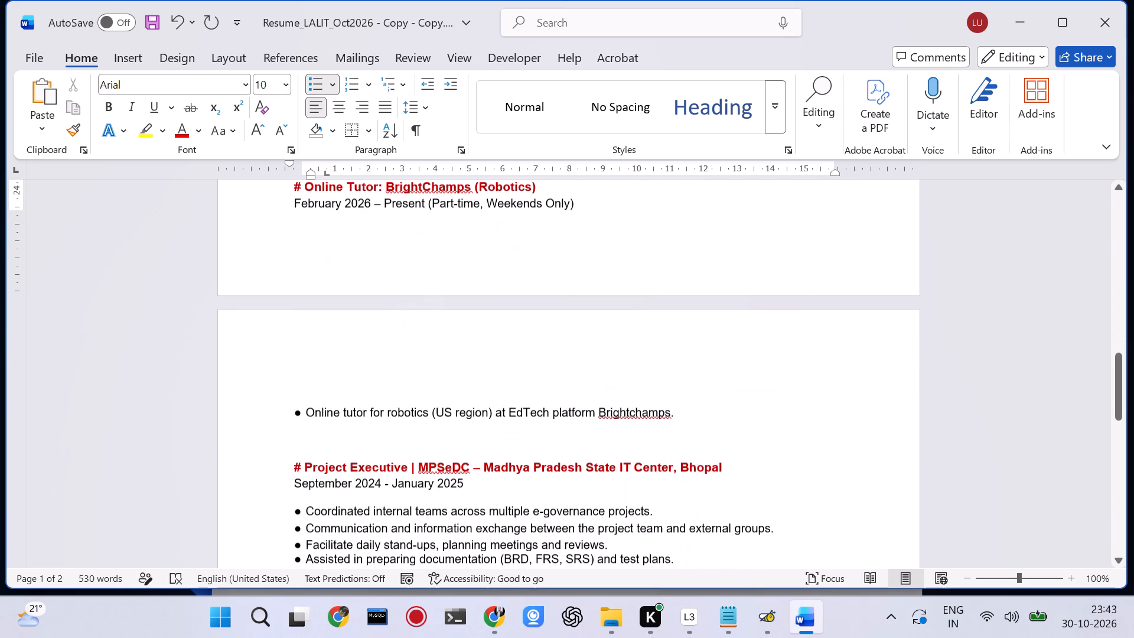
scroll(397, 346, "down", 3)
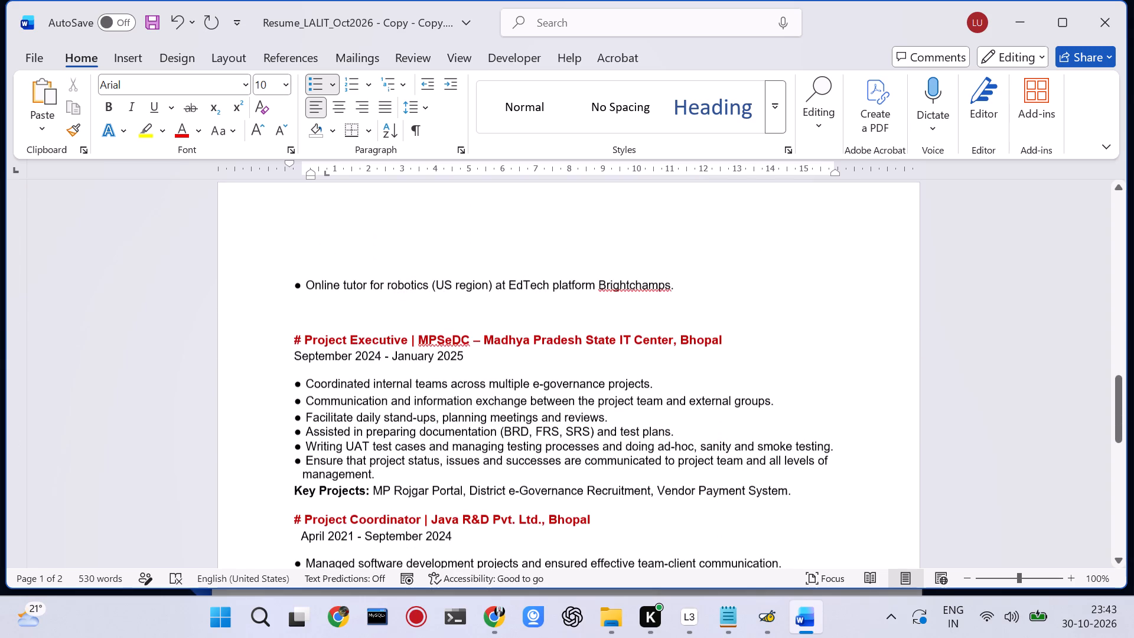
scroll(397, 346, "up", 10)
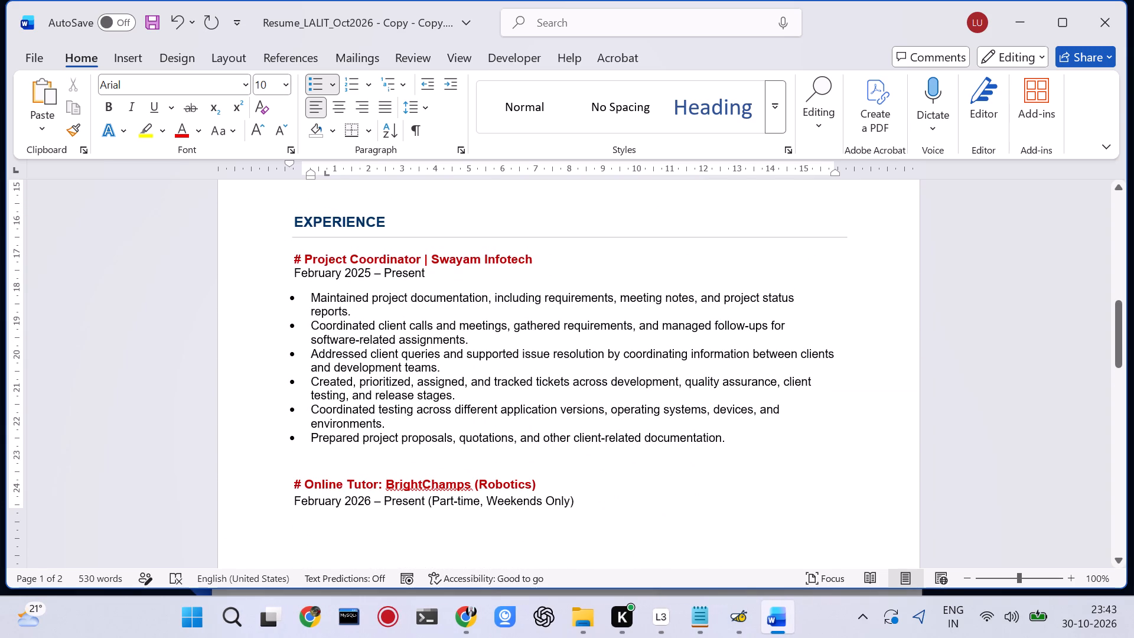
scroll(397, 346, "down", 4)
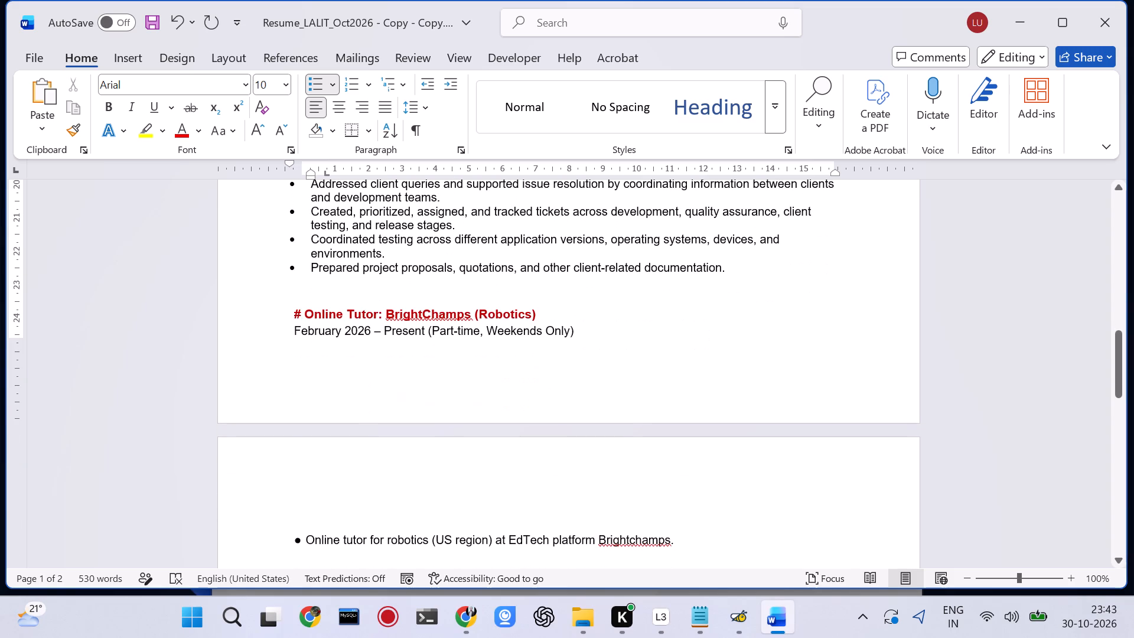
scroll(397, 346, "up", 3)
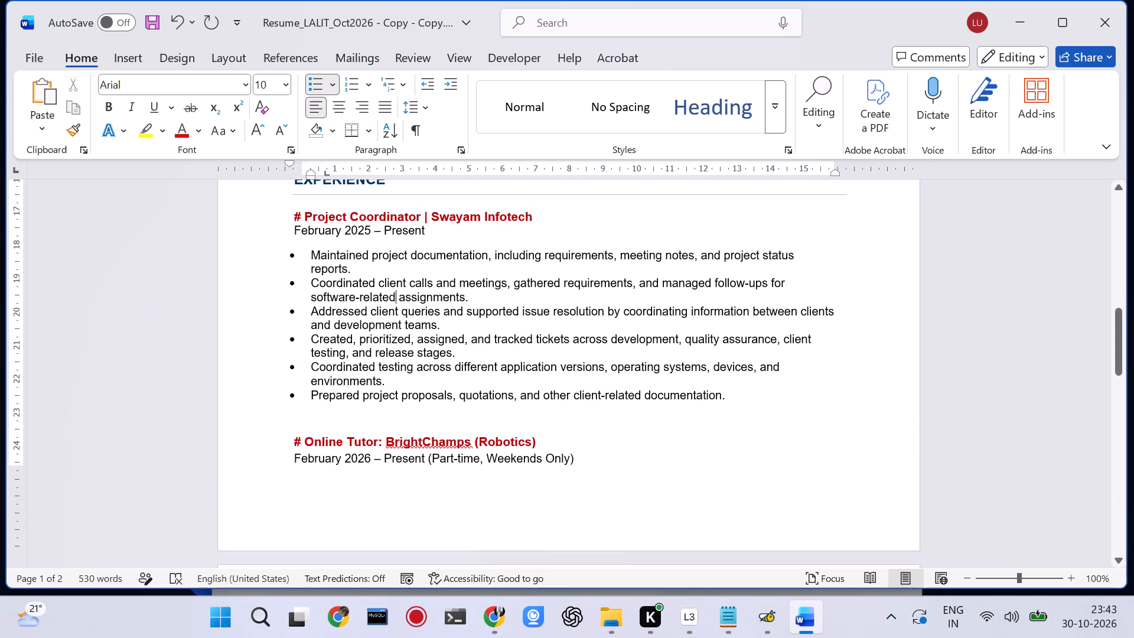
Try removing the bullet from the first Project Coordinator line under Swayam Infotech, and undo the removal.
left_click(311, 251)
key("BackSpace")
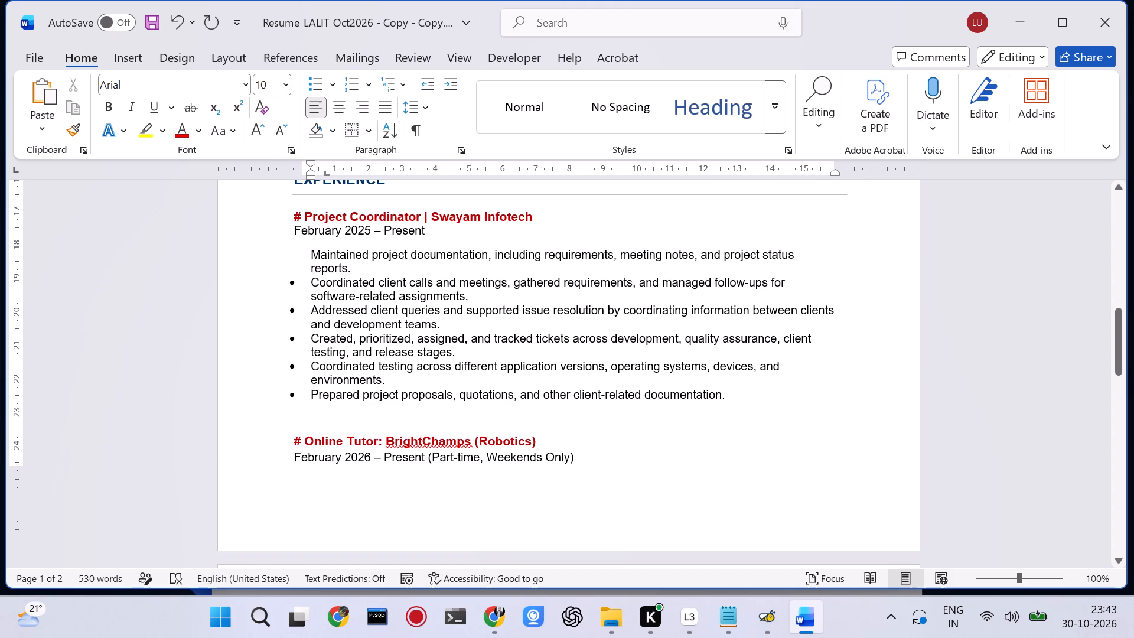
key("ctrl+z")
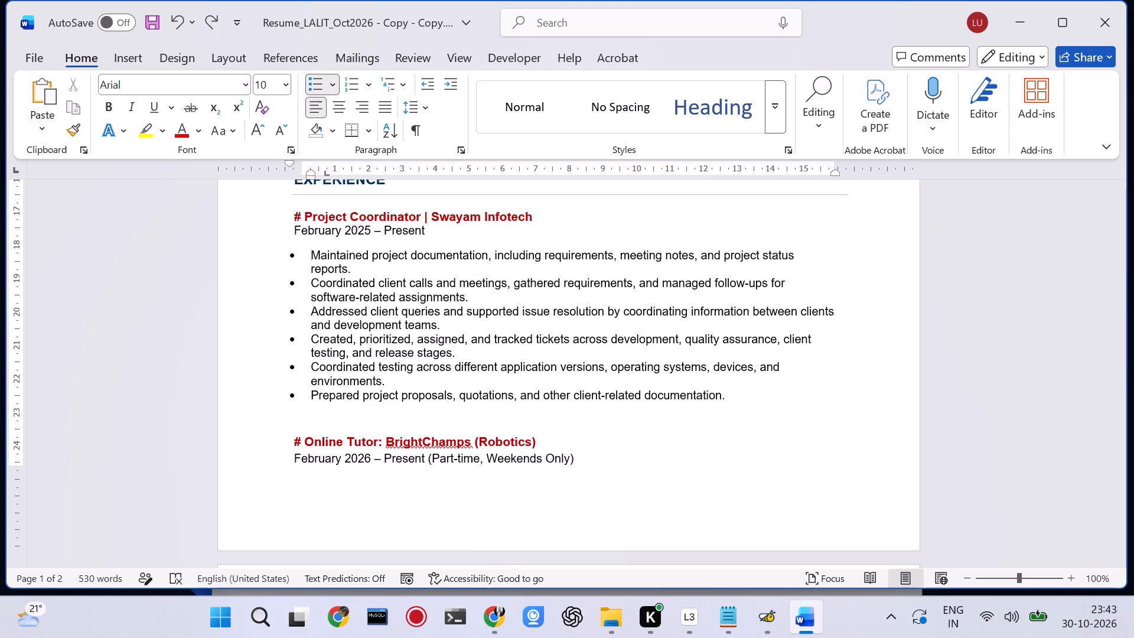
Define a new bullet for the Project Coordinator list, keeping the round symbol and setting its font size to 10.
left_click(331, 83)
left_click(417, 419)
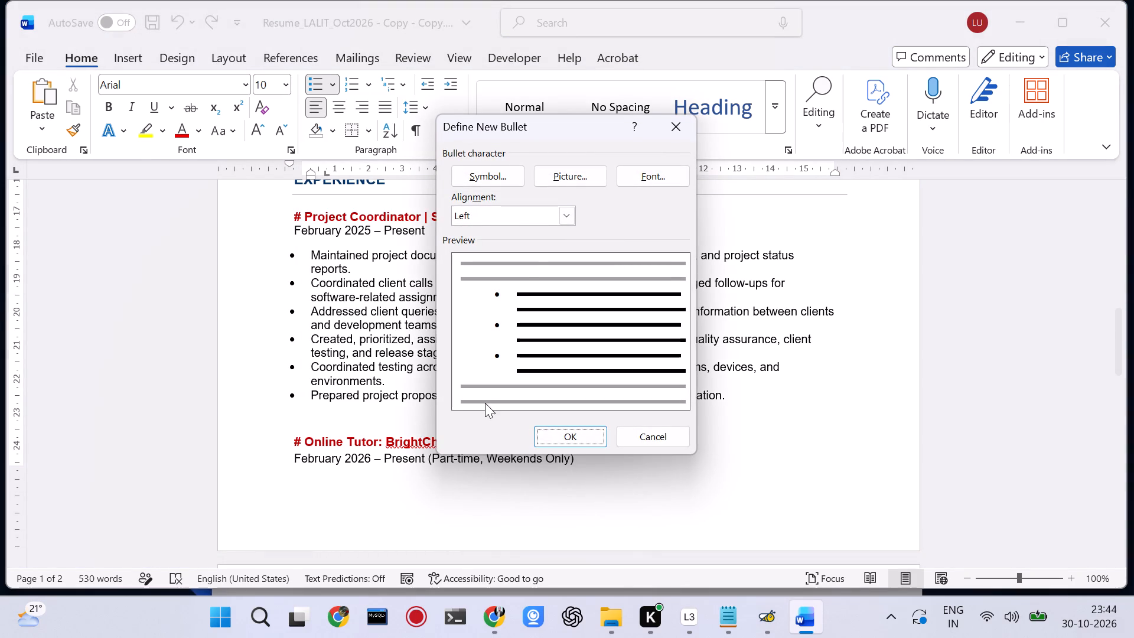
left_click(491, 173)
left_click(491, 173)
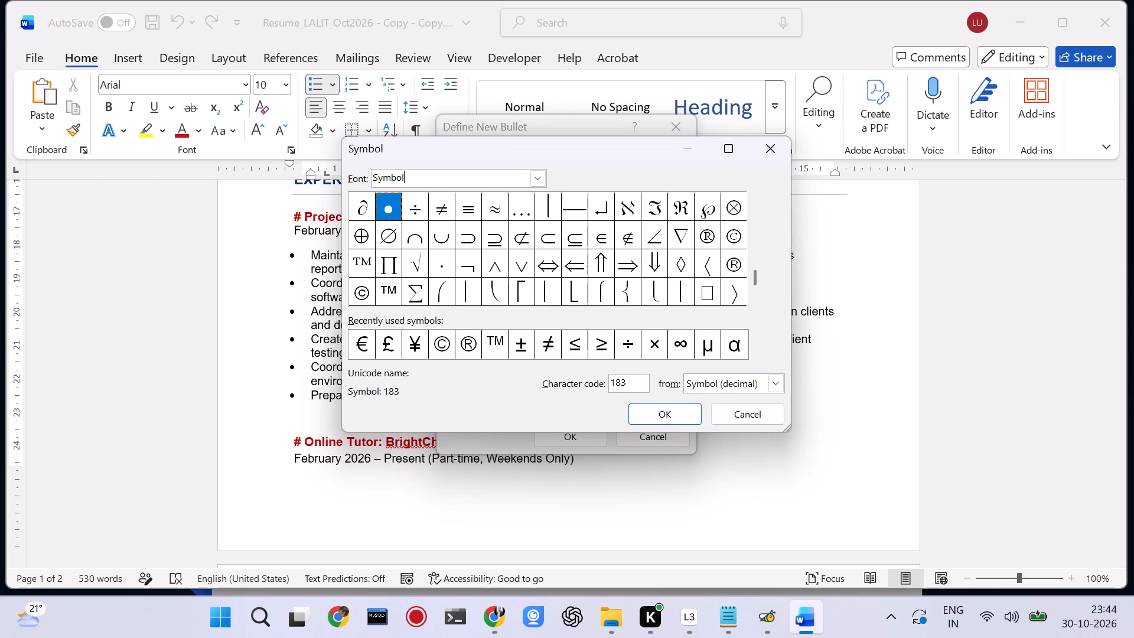
left_click(734, 416)
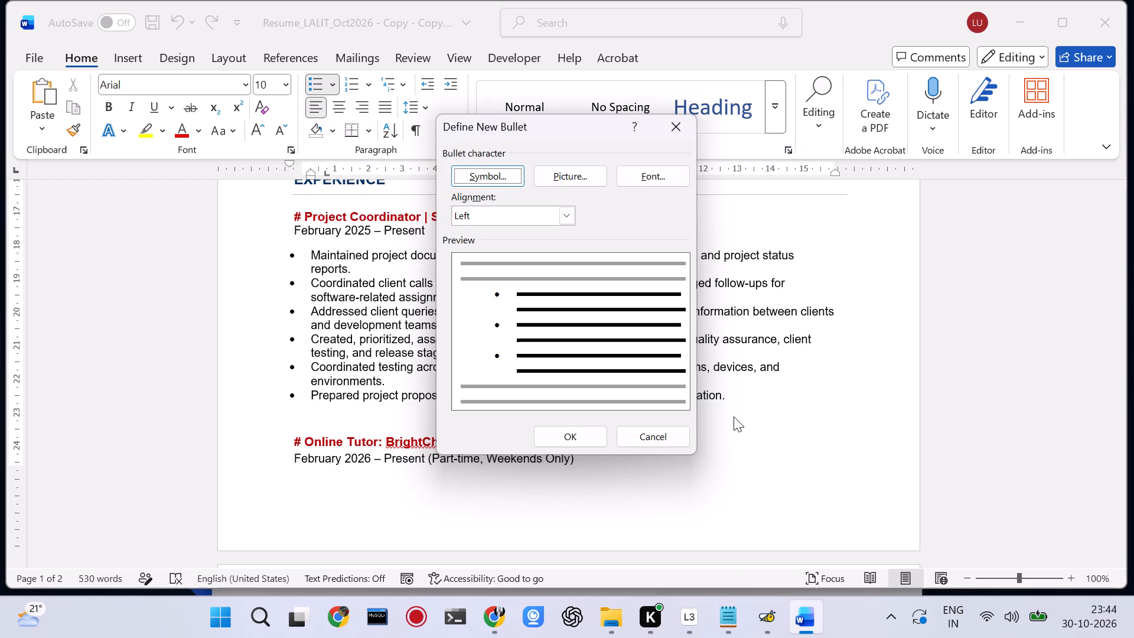
left_click(581, 182)
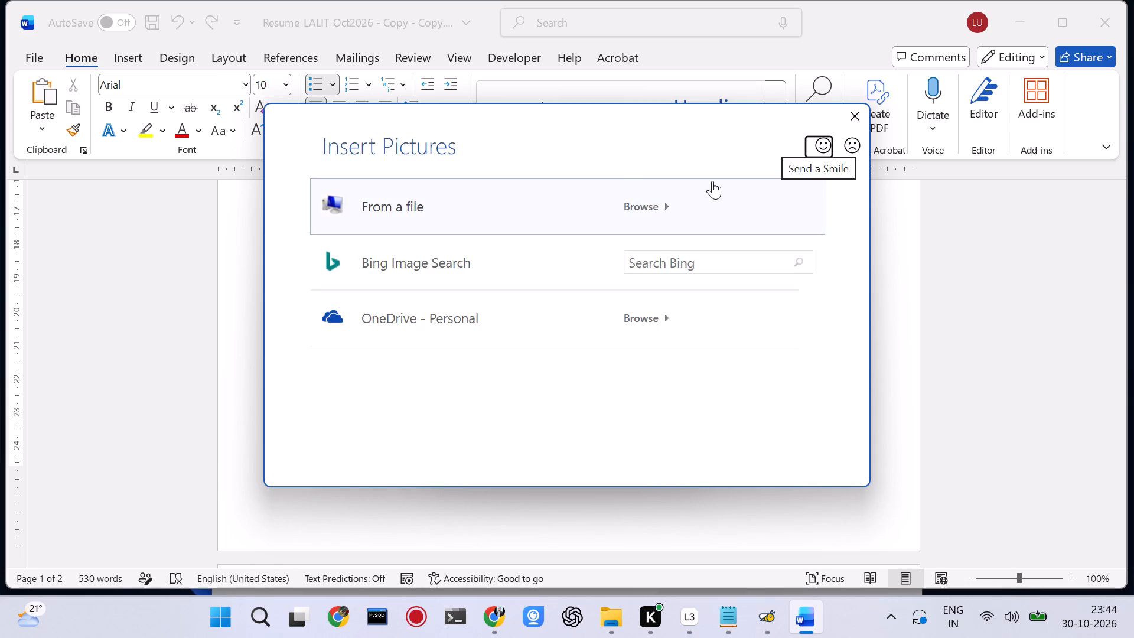
left_click(854, 118)
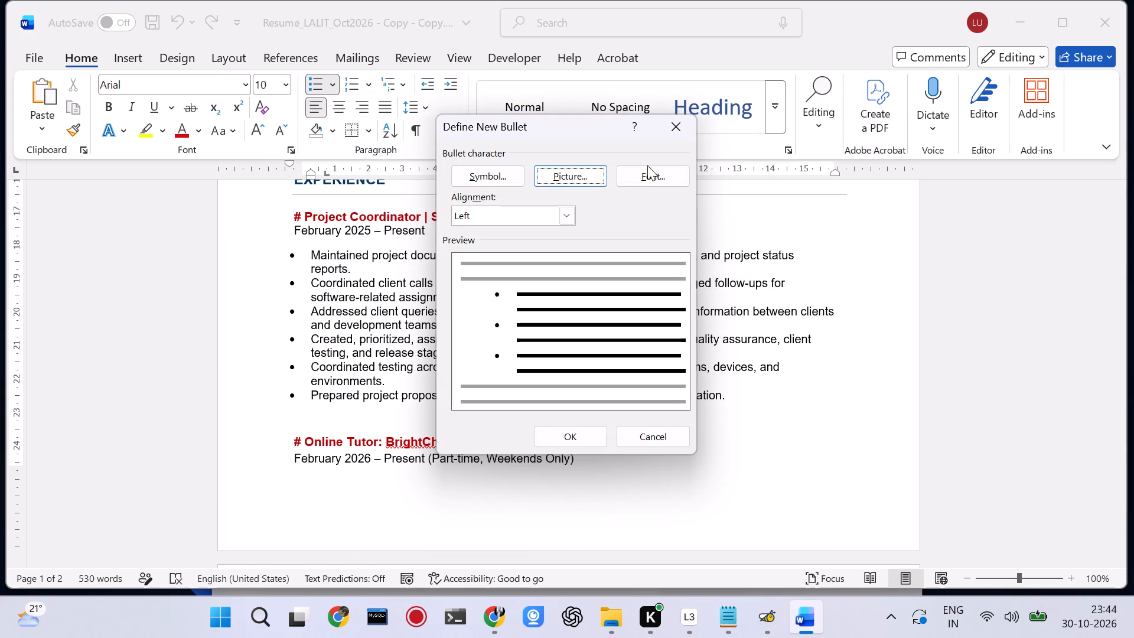
left_click(640, 178)
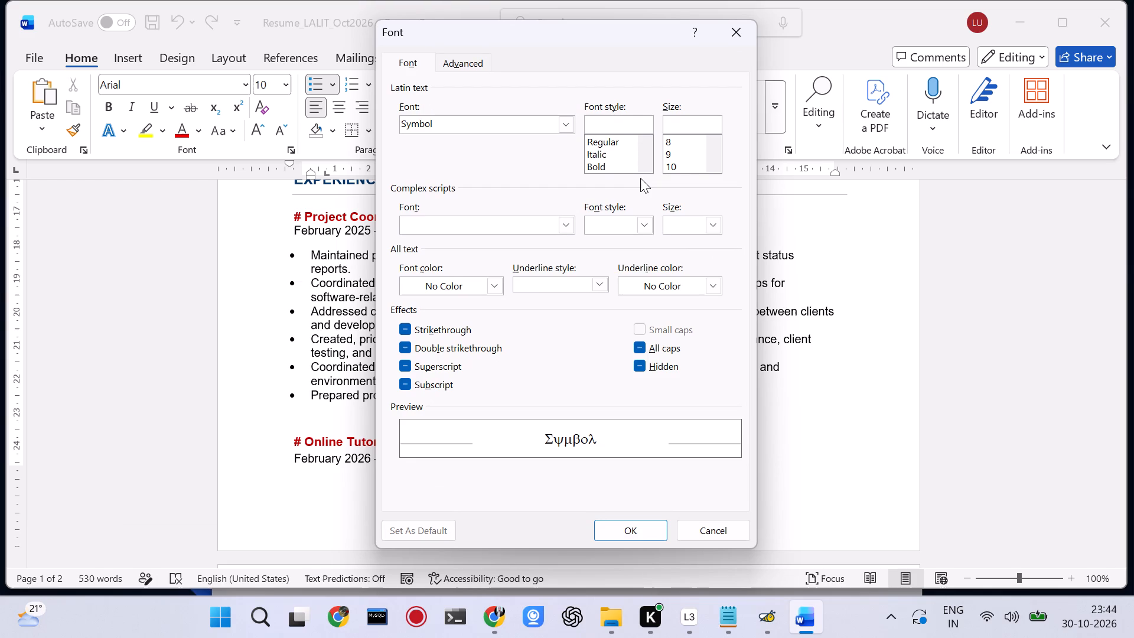
left_click(673, 167)
left_click(673, 167)
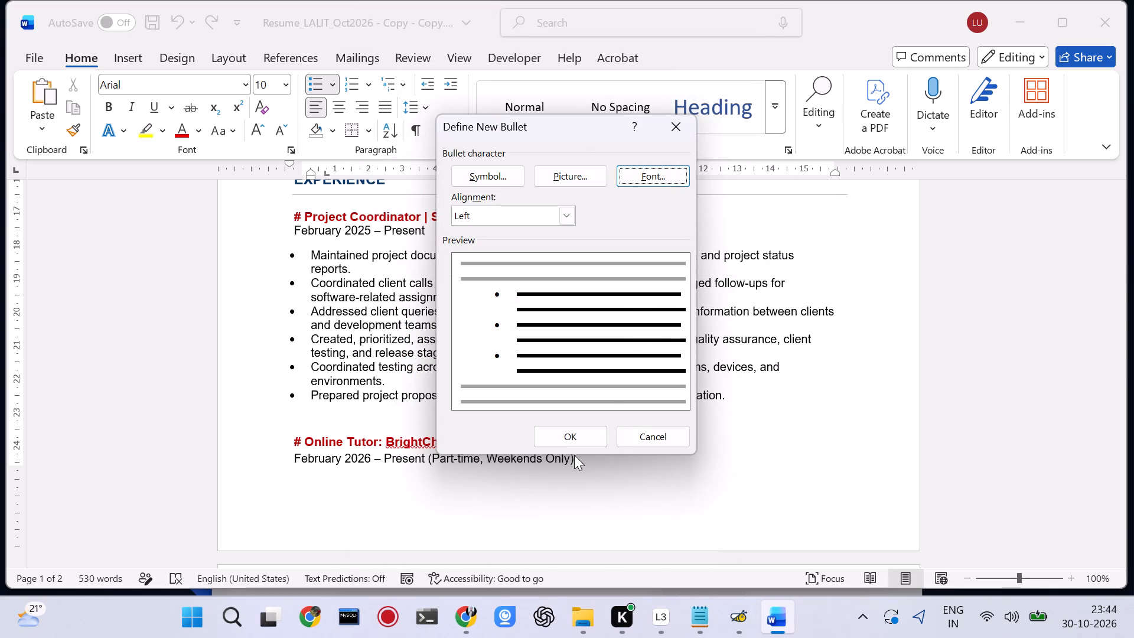
left_click(566, 436)
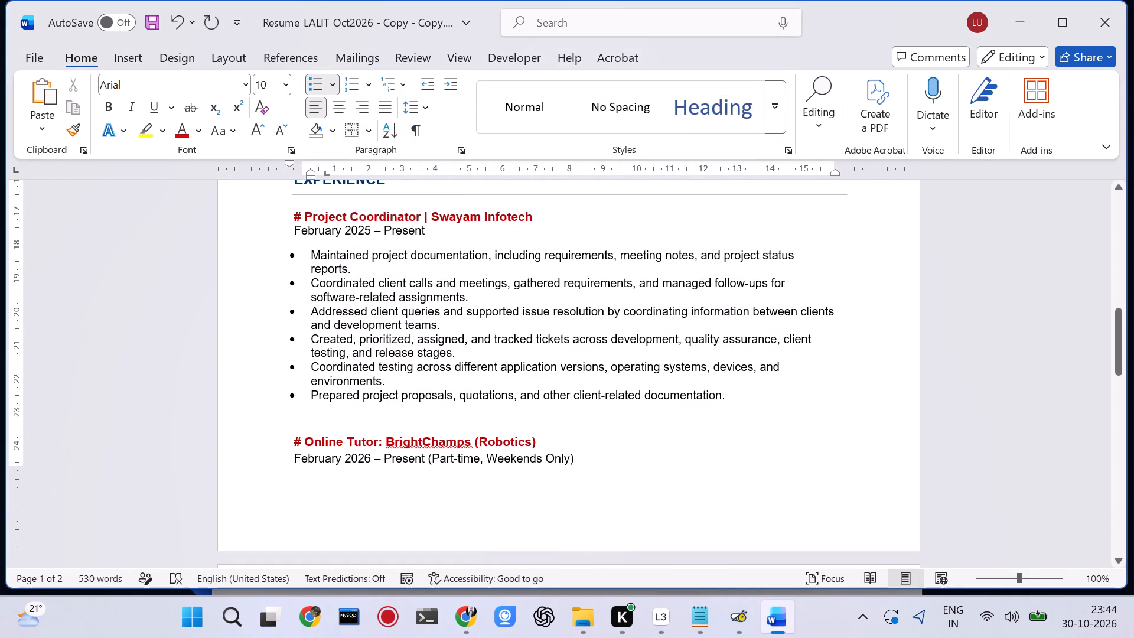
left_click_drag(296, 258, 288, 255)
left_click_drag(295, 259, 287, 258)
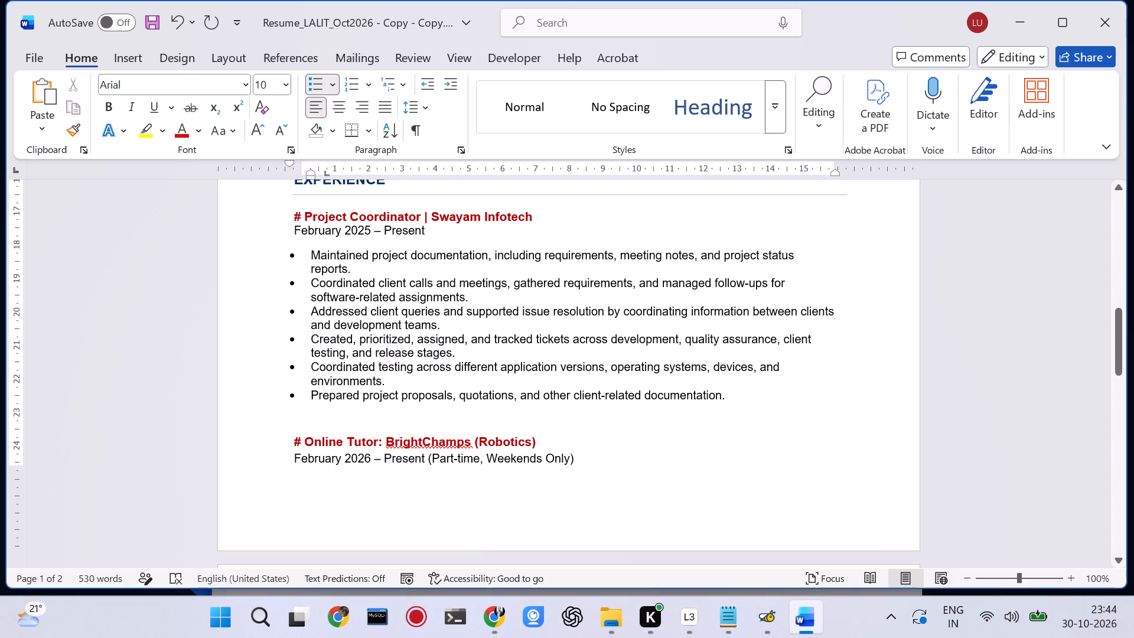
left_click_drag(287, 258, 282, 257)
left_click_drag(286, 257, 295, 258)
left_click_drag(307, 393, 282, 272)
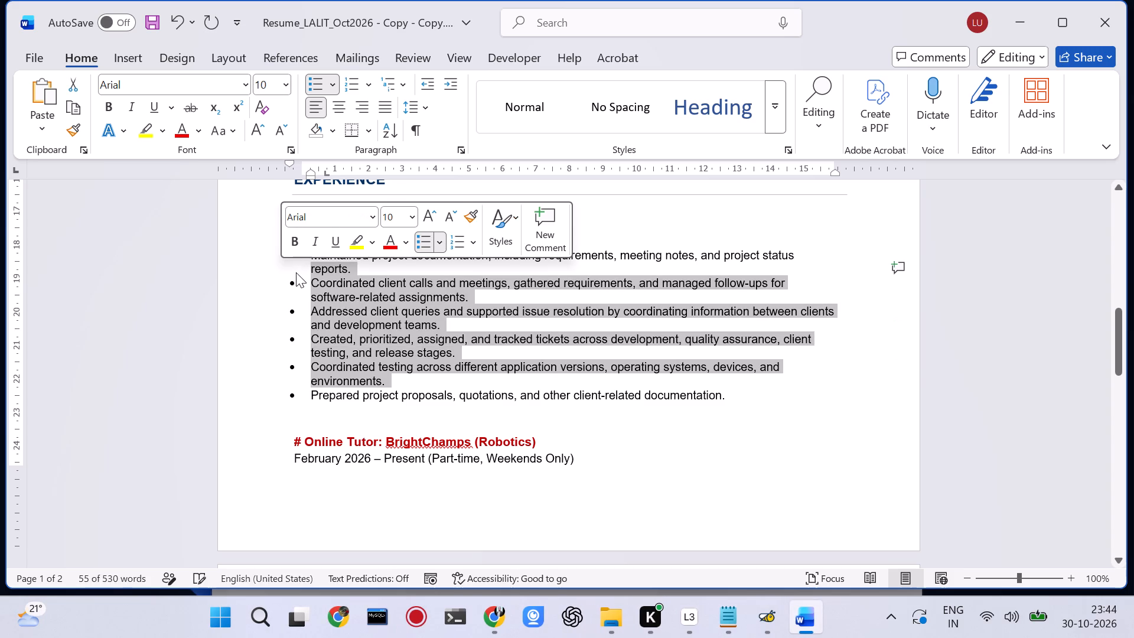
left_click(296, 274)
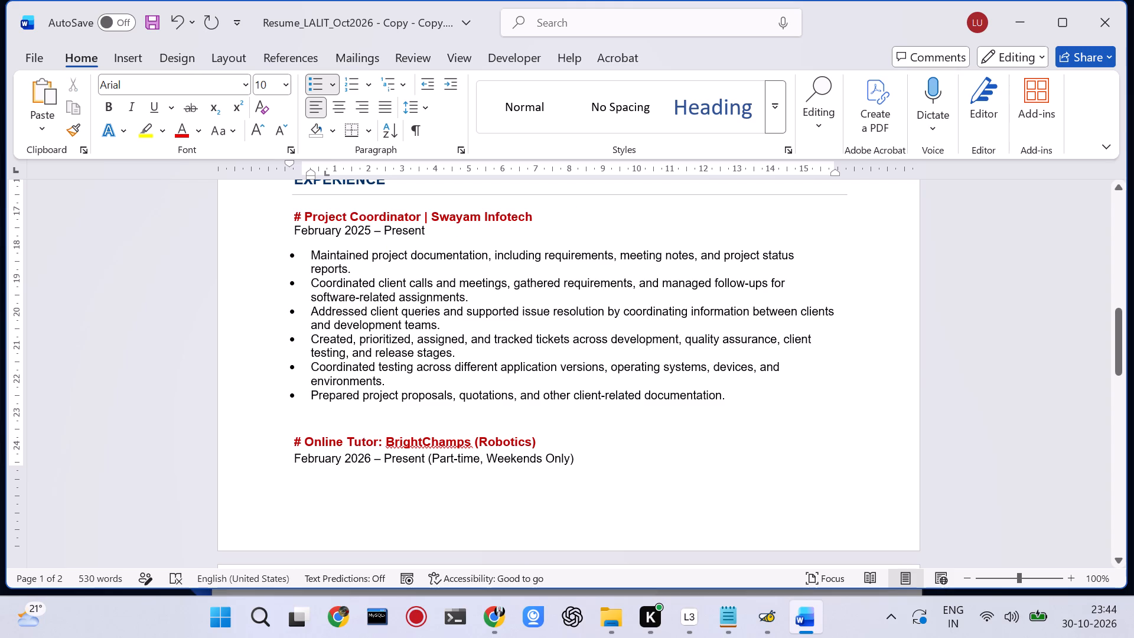
Set the Project Coordinator bullet character's font style to Regular through a new bullet definition.
left_click(299, 256)
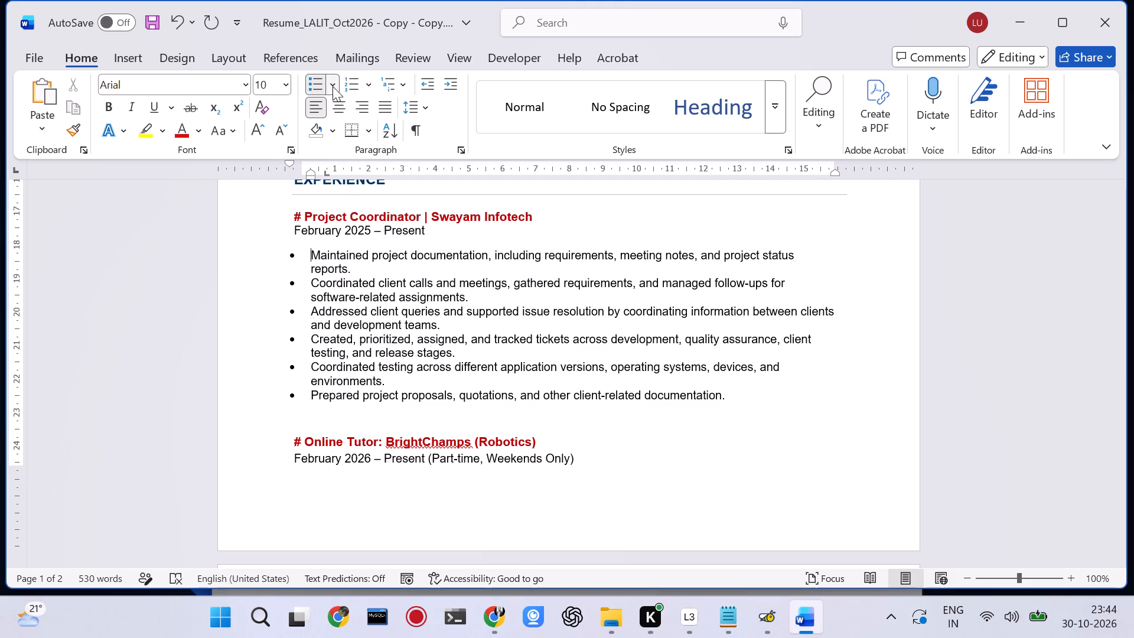
left_click(333, 86)
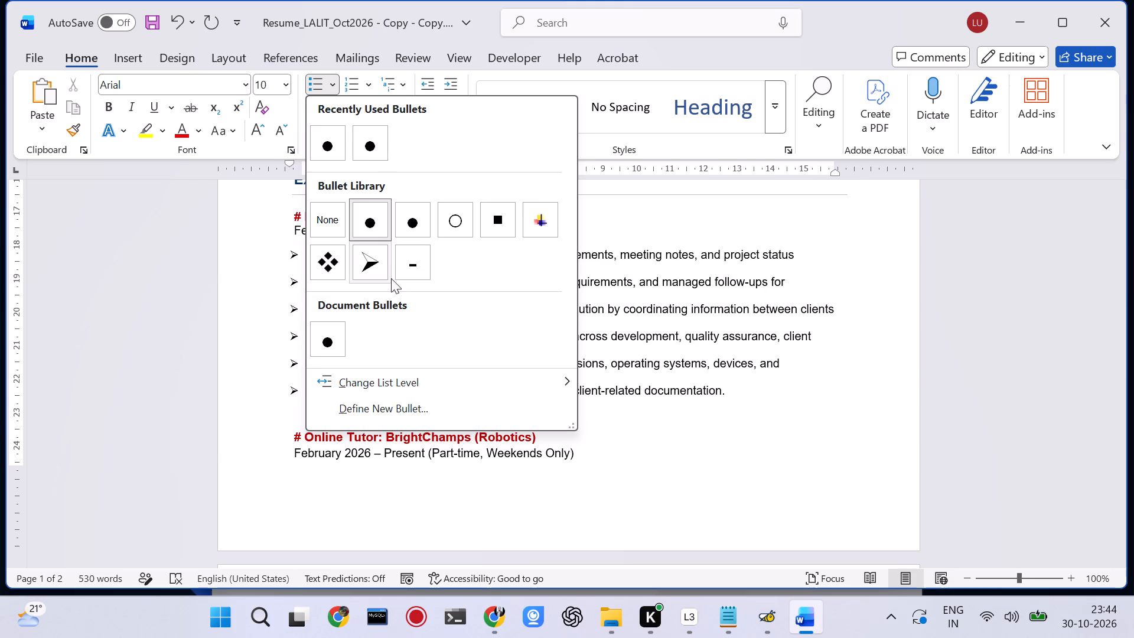
left_click(431, 405)
left_click(623, 168)
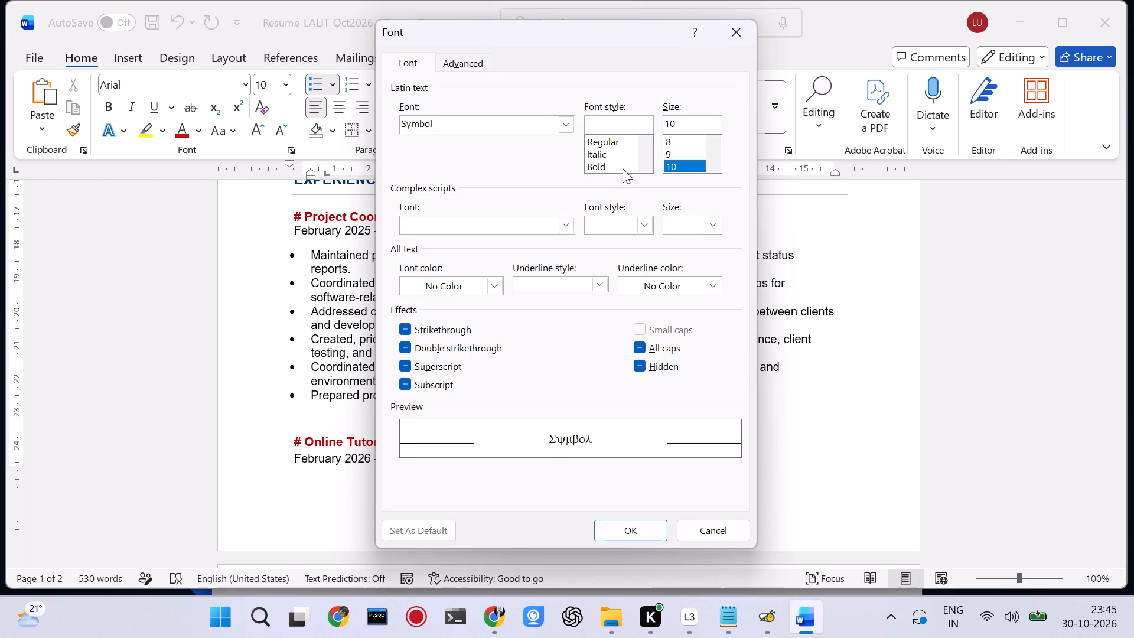
left_click(623, 168)
double_click(623, 168)
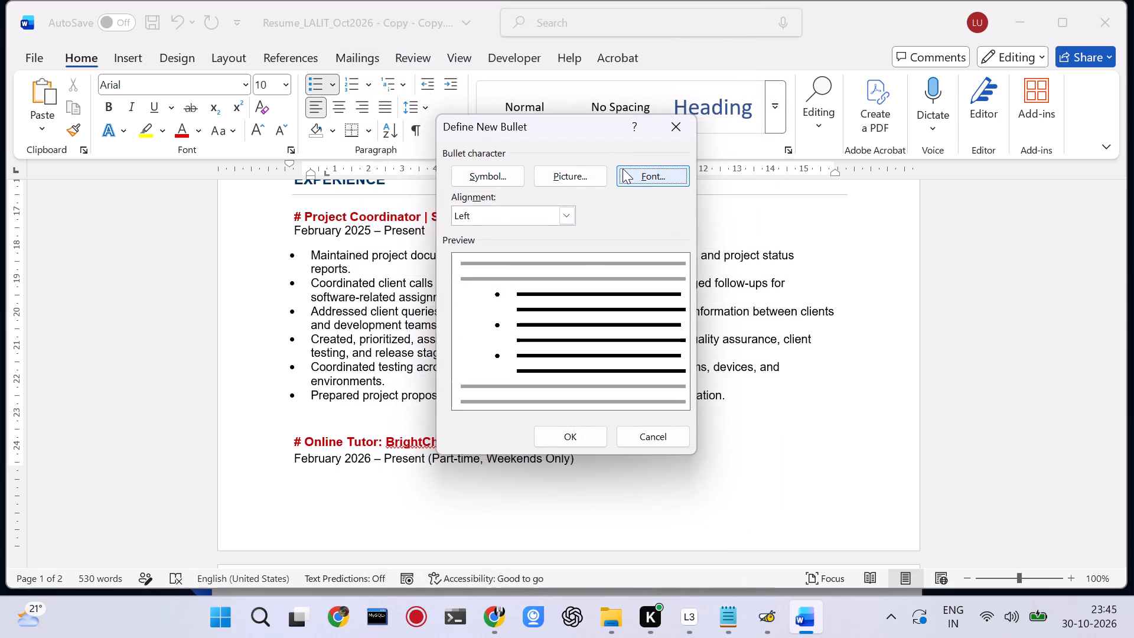
left_click(632, 175)
left_click(623, 157)
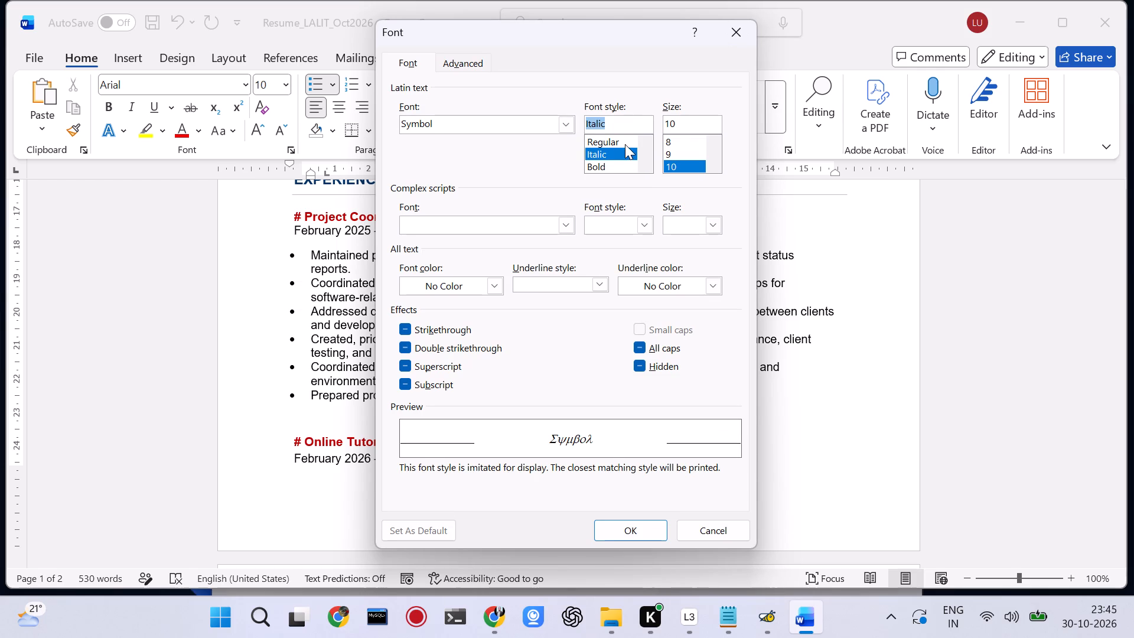
left_click(625, 144)
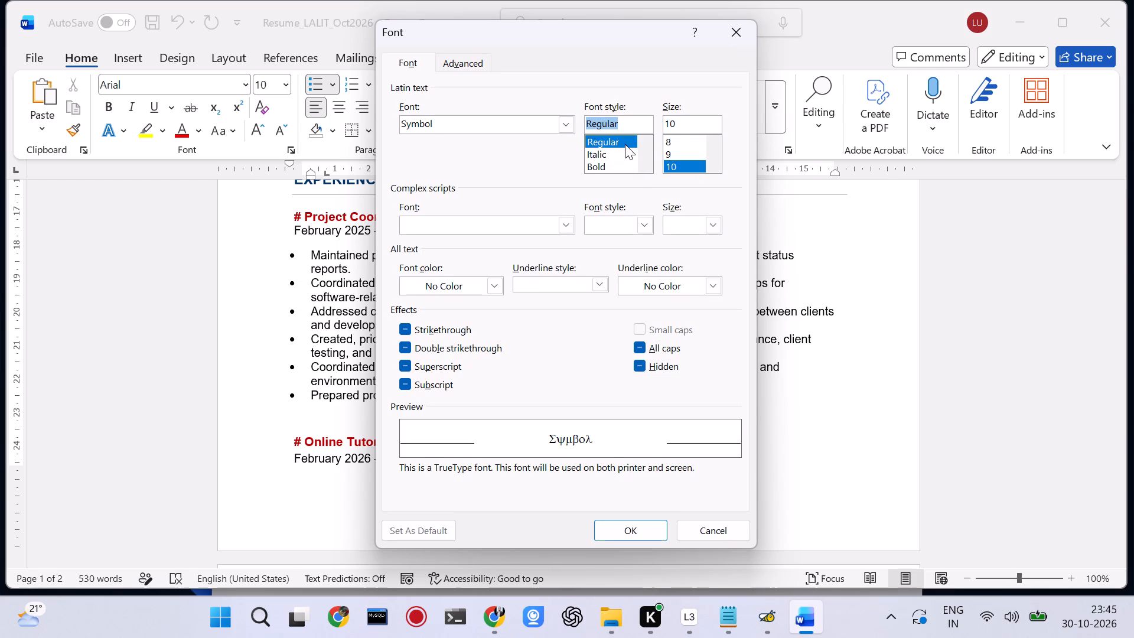
left_click(625, 144)
left_click(625, 144)
left_click(631, 172)
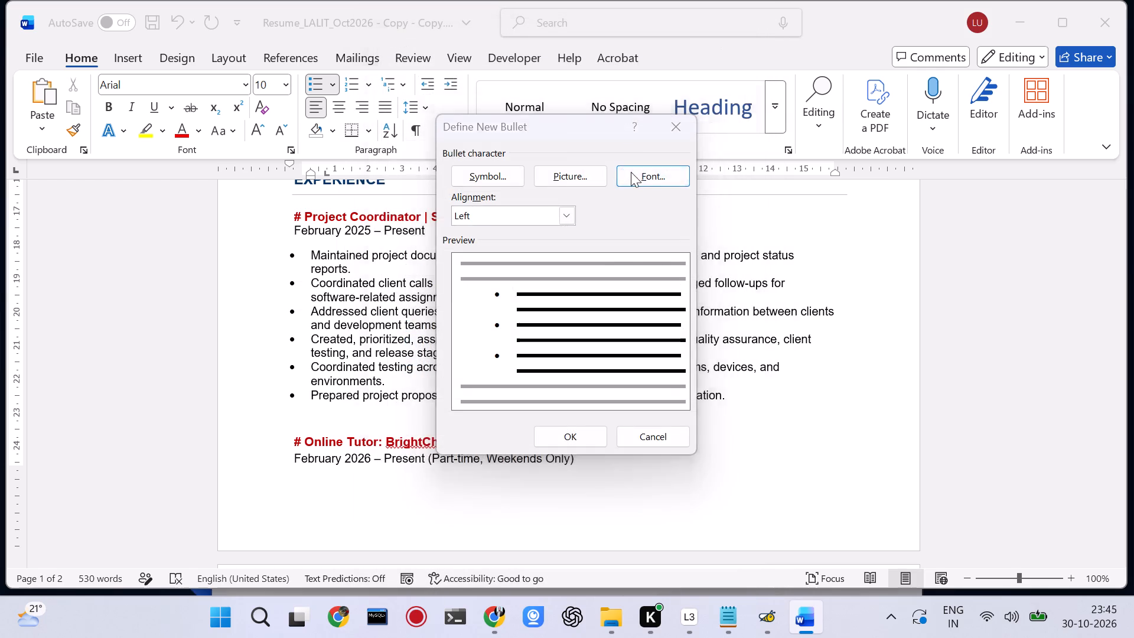
Set the bullet character's font size to 8 in the new bullet definition.
left_click(670, 152)
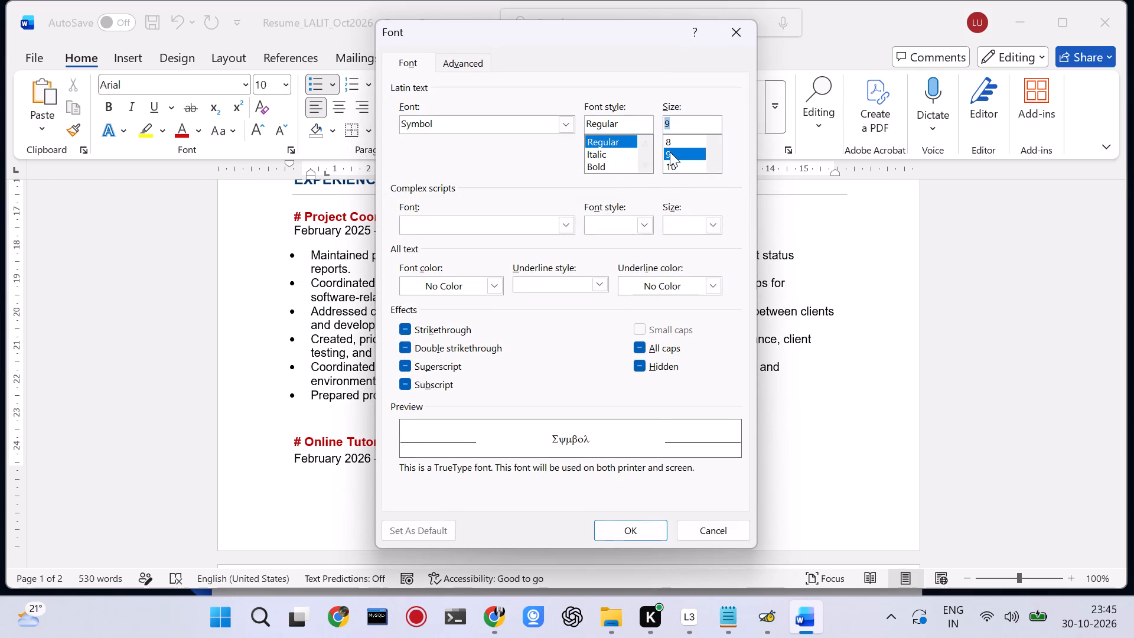
double_click(670, 144)
Look through the bullet font's complex-script and character-spacing options, and accept the font settings with size 8.
left_click(651, 183)
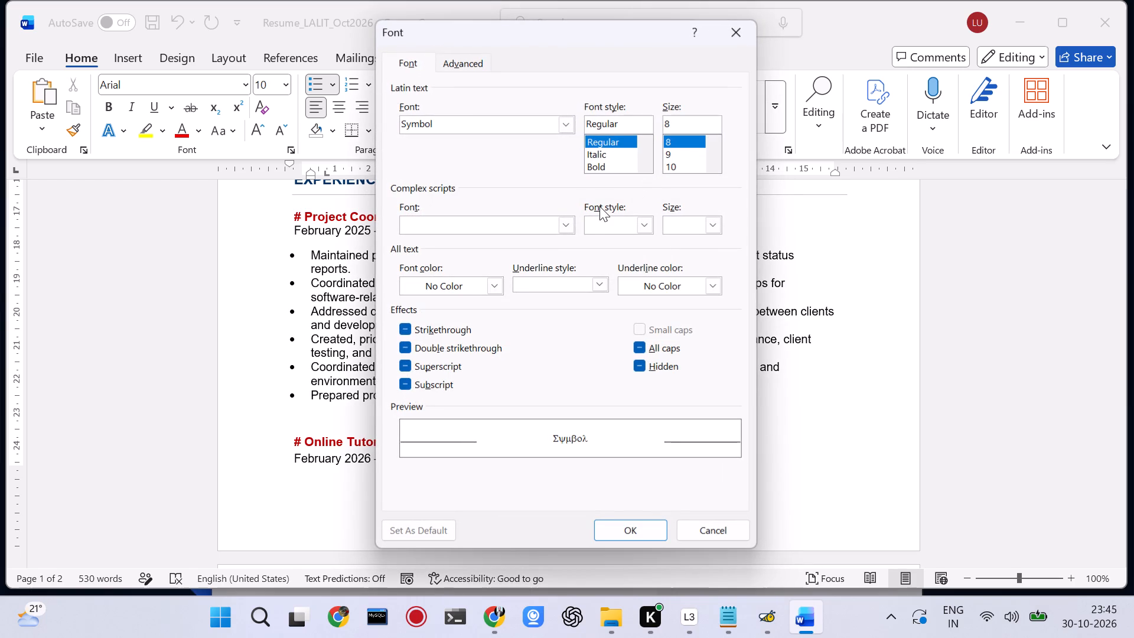
left_click(563, 222)
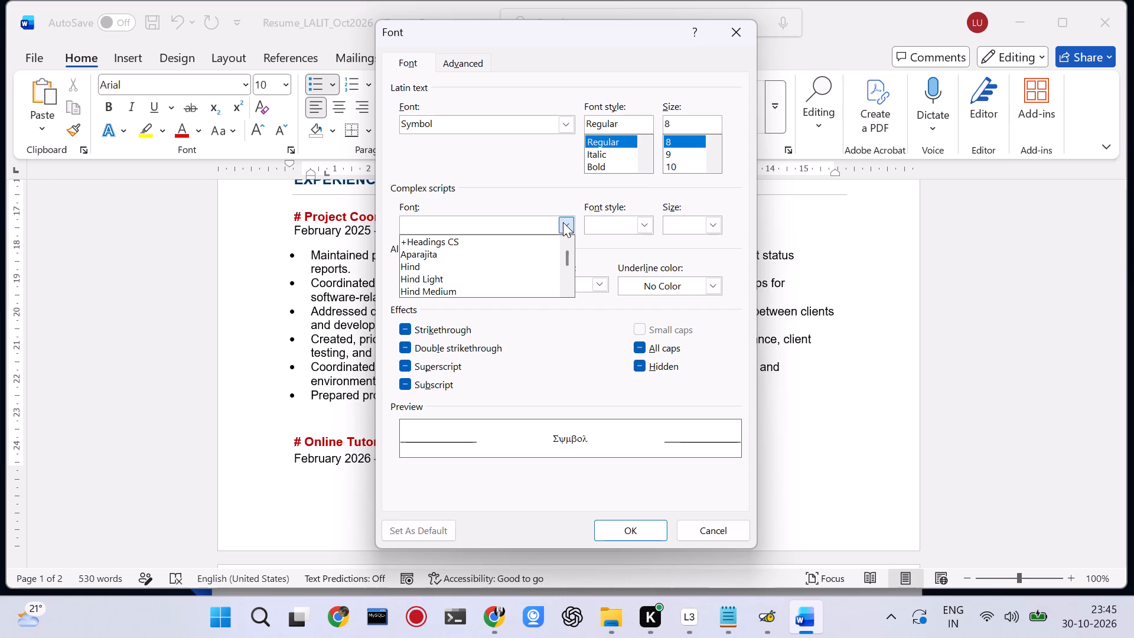
left_click(563, 222)
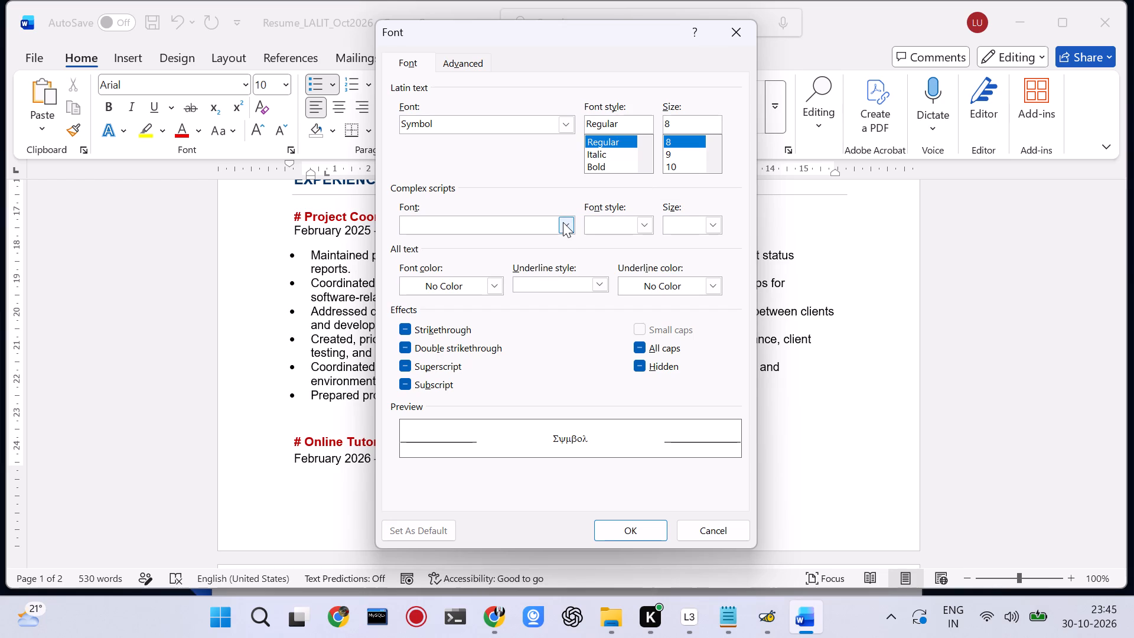
left_click(455, 69)
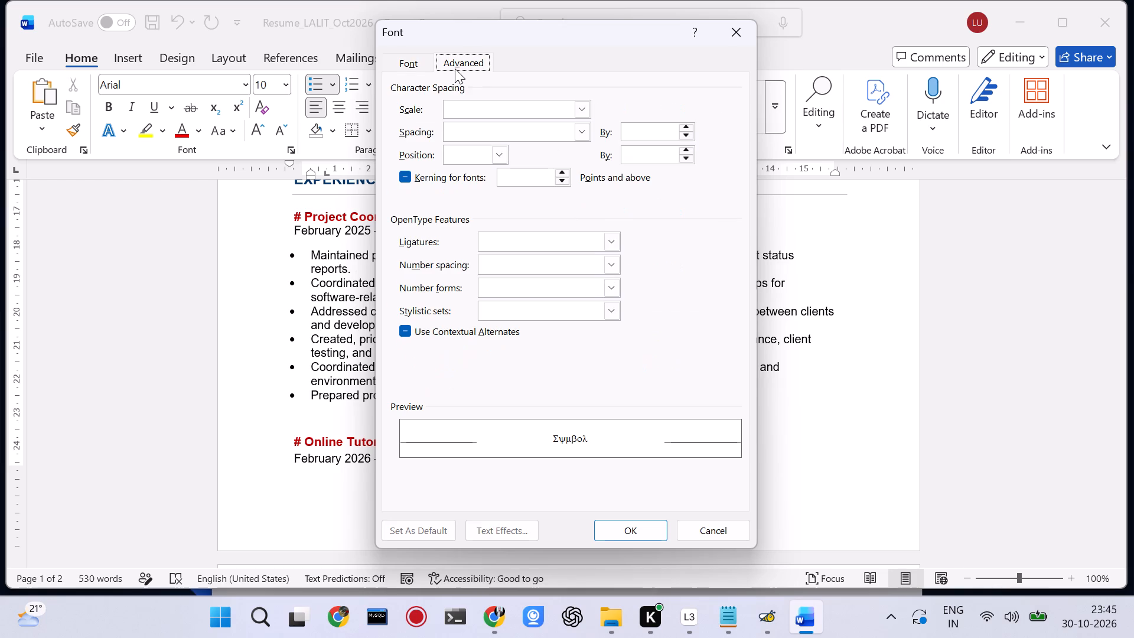
left_click(581, 131)
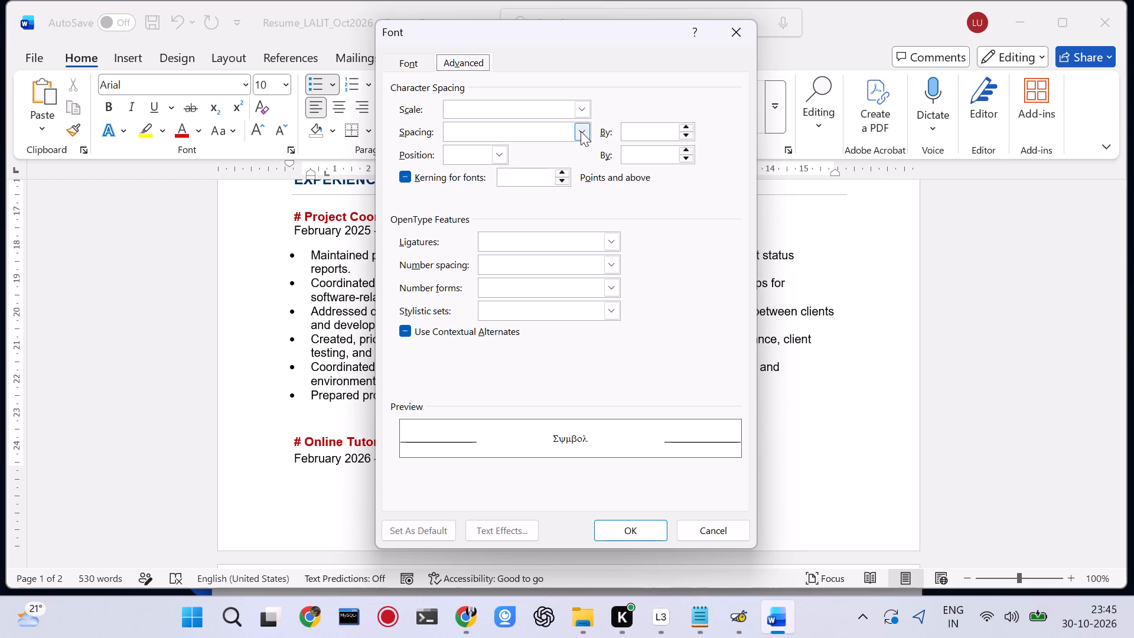
left_click(581, 131)
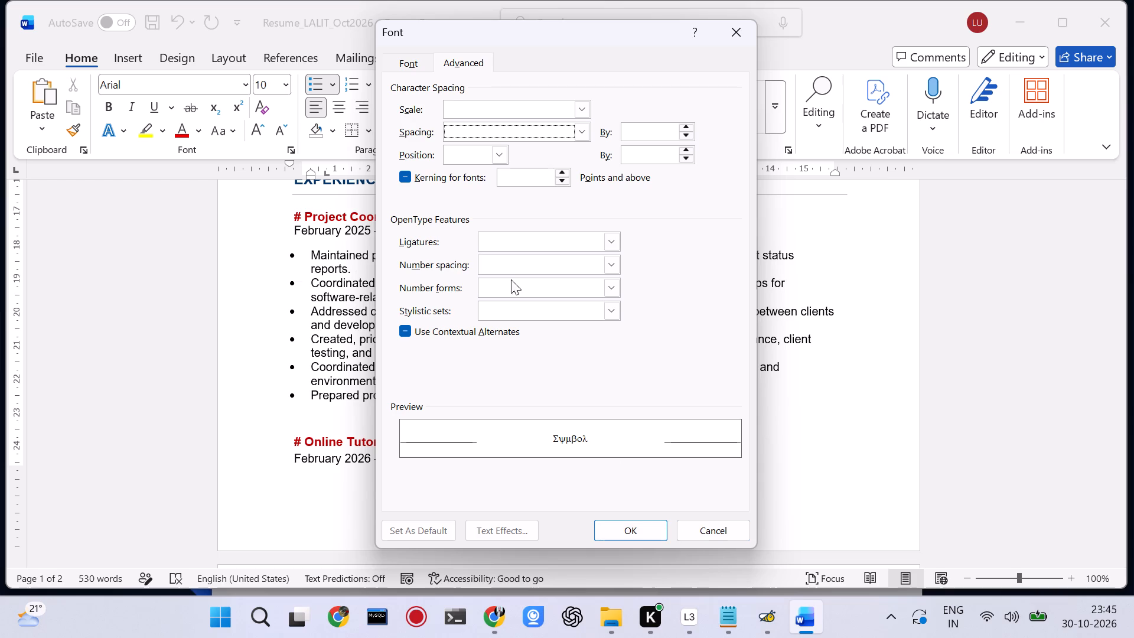
left_click(415, 64)
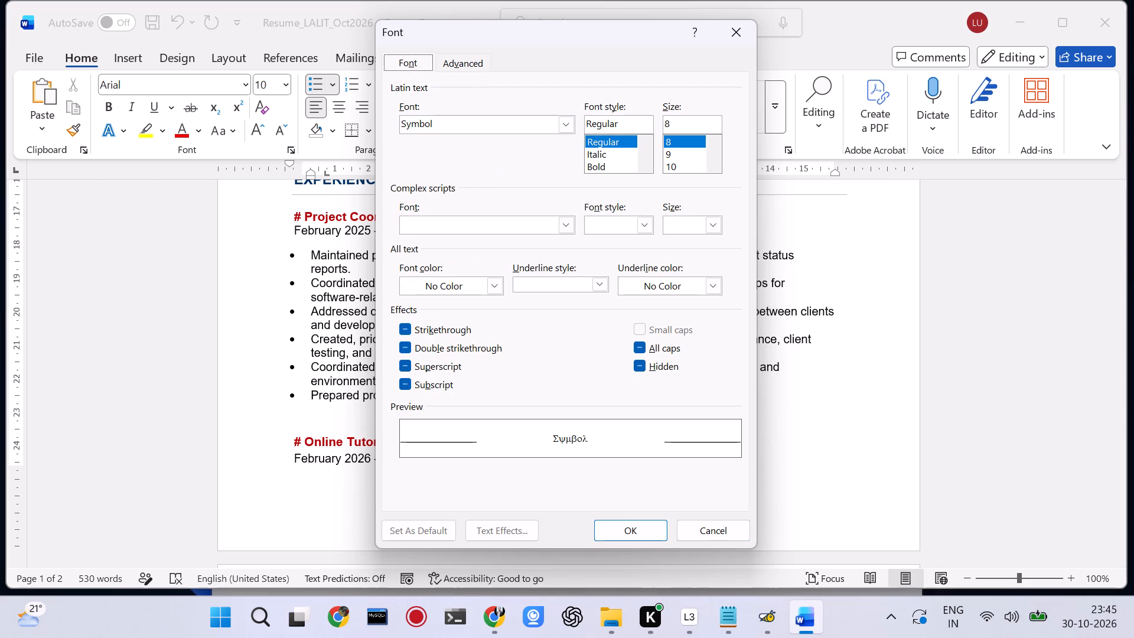
left_click(645, 536)
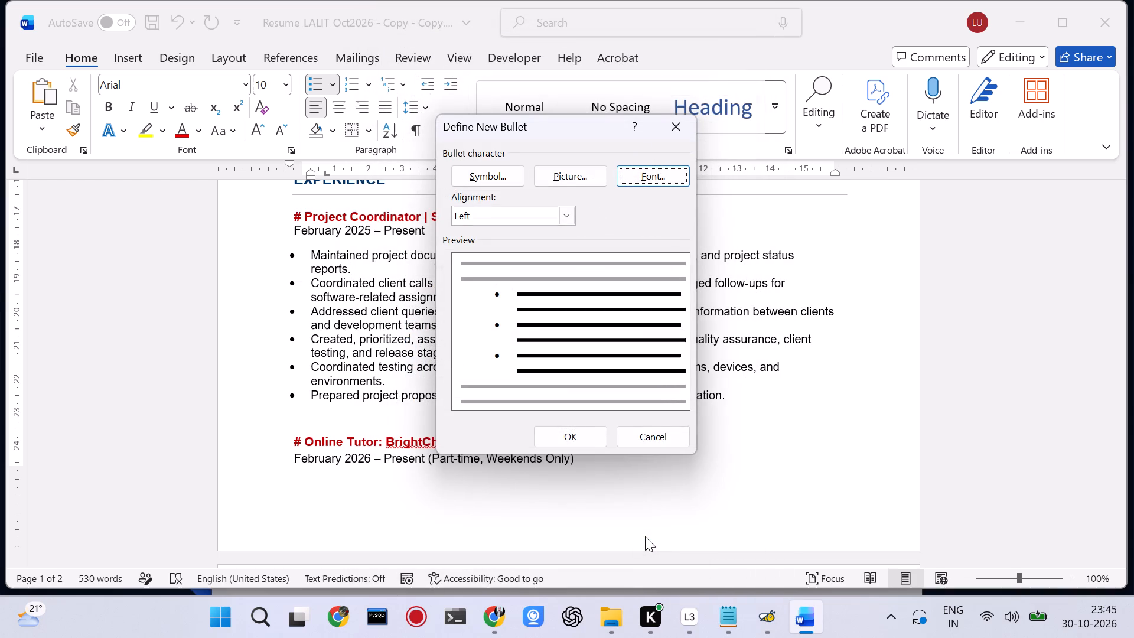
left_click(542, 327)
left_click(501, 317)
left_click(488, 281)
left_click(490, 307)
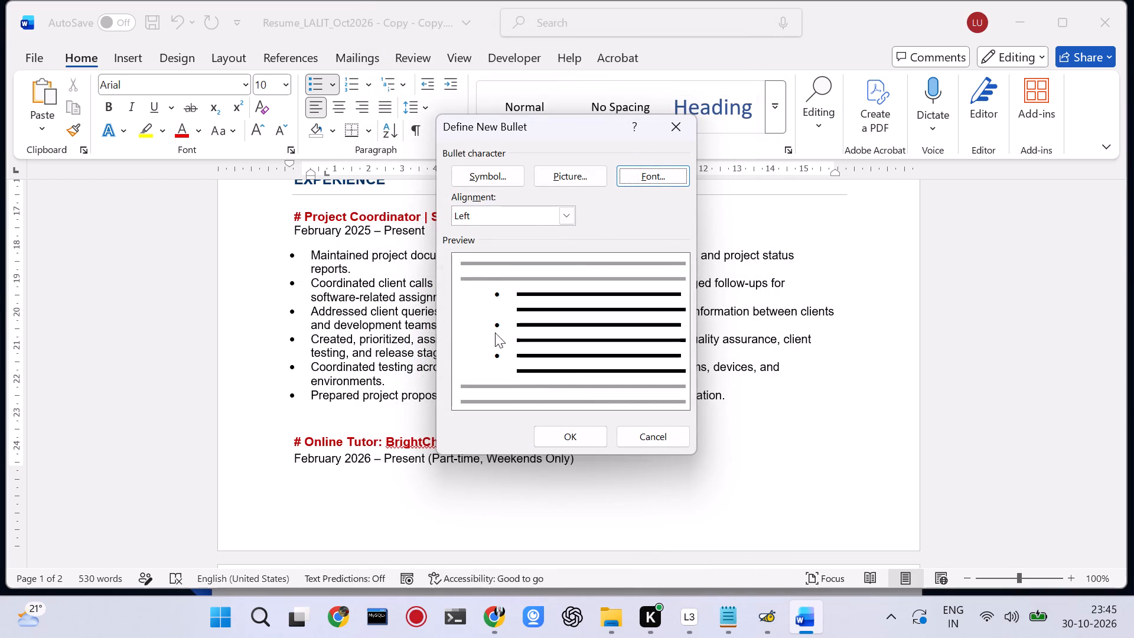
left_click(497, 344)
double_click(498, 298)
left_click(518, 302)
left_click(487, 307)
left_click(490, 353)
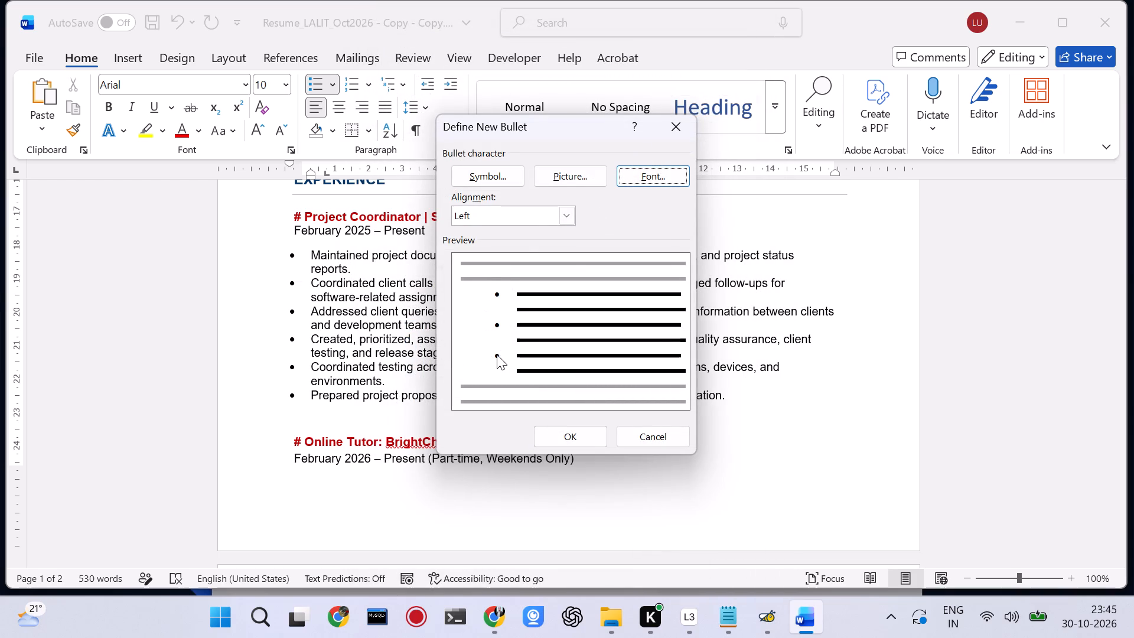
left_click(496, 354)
Try the Centered and Right alignments for the new bullet and apply the definition with Right alignment.
left_click(567, 214)
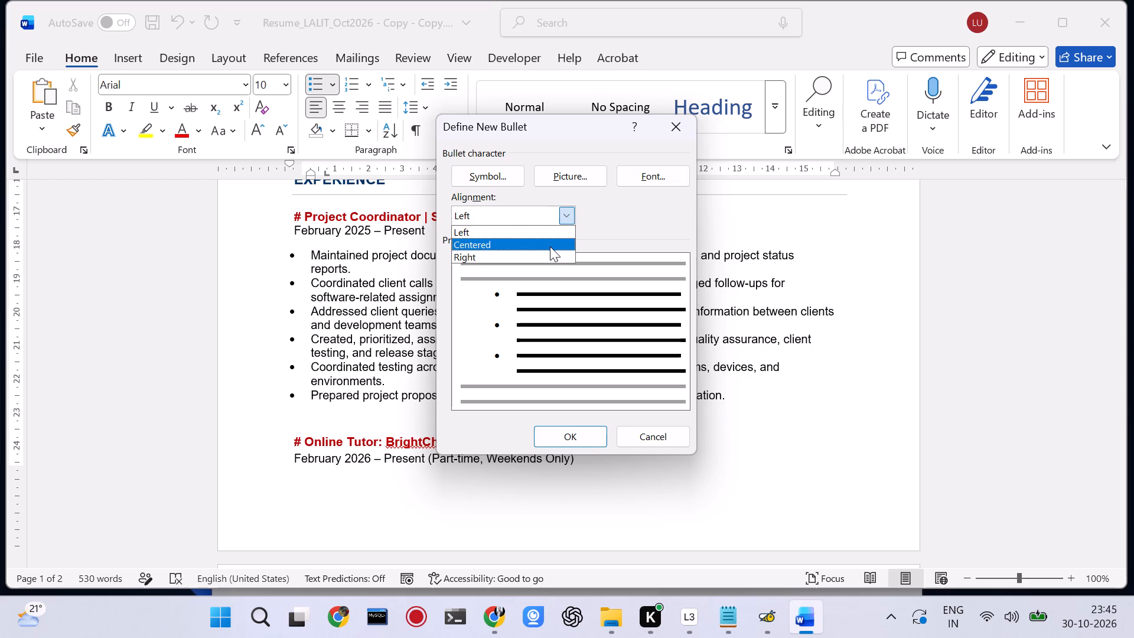
left_click(550, 246)
left_click(568, 217)
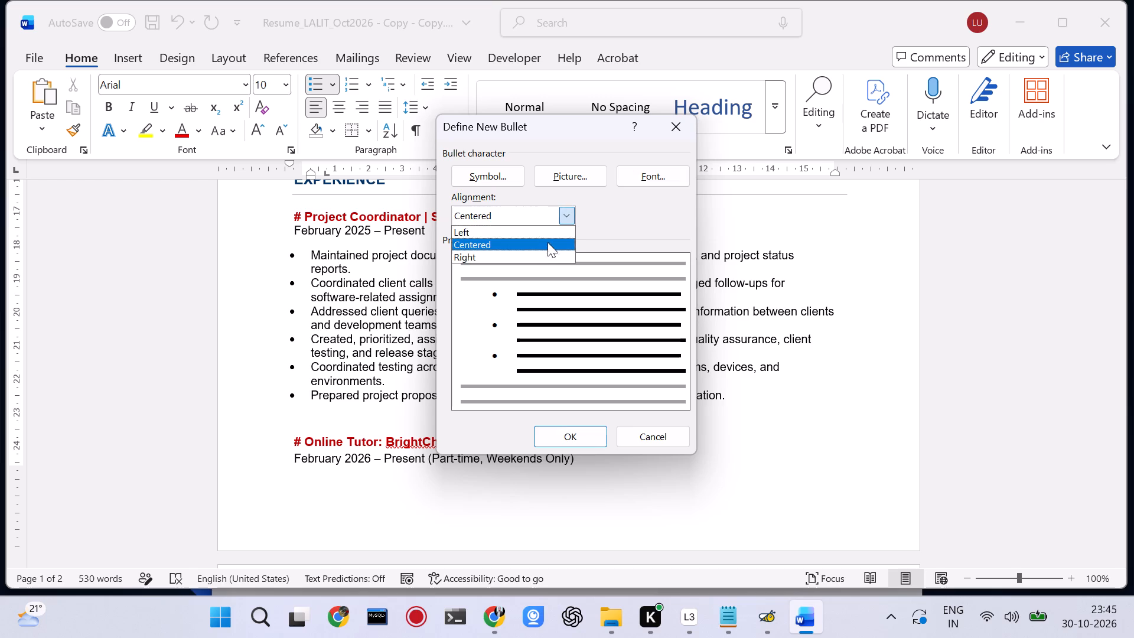
left_click(546, 256)
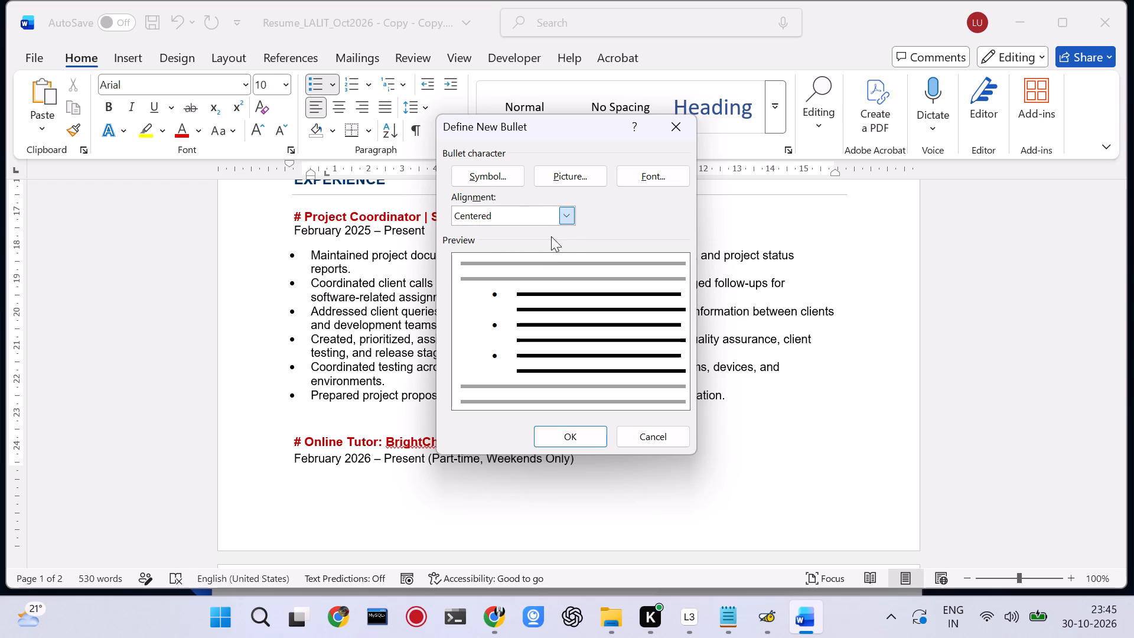
left_click(560, 215)
left_click(546, 231)
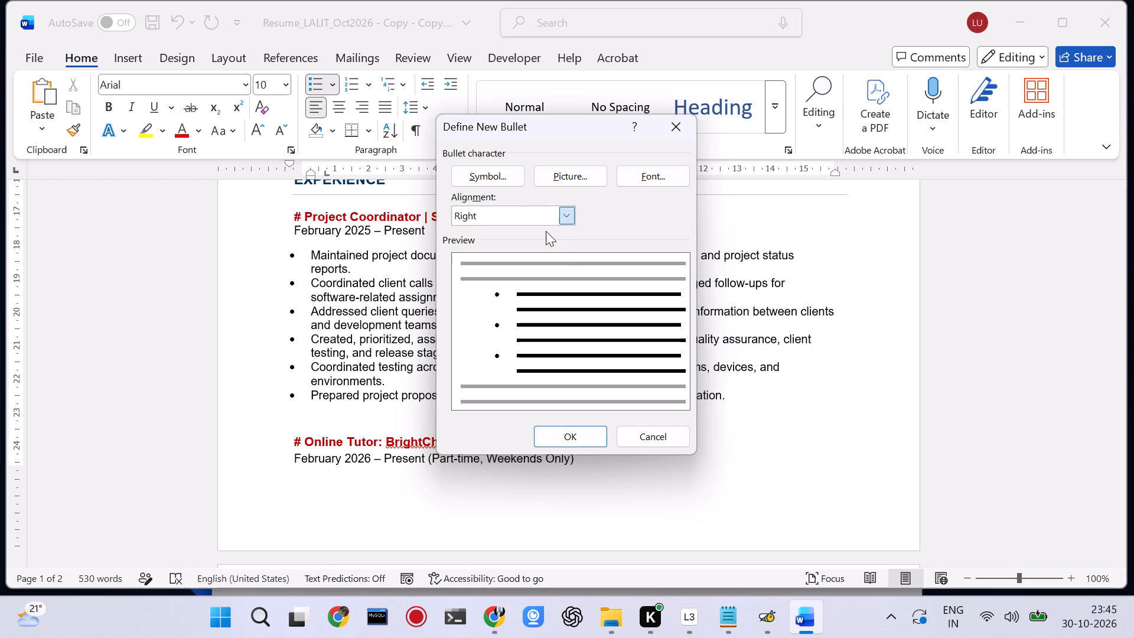
left_click(566, 222)
left_click(549, 242)
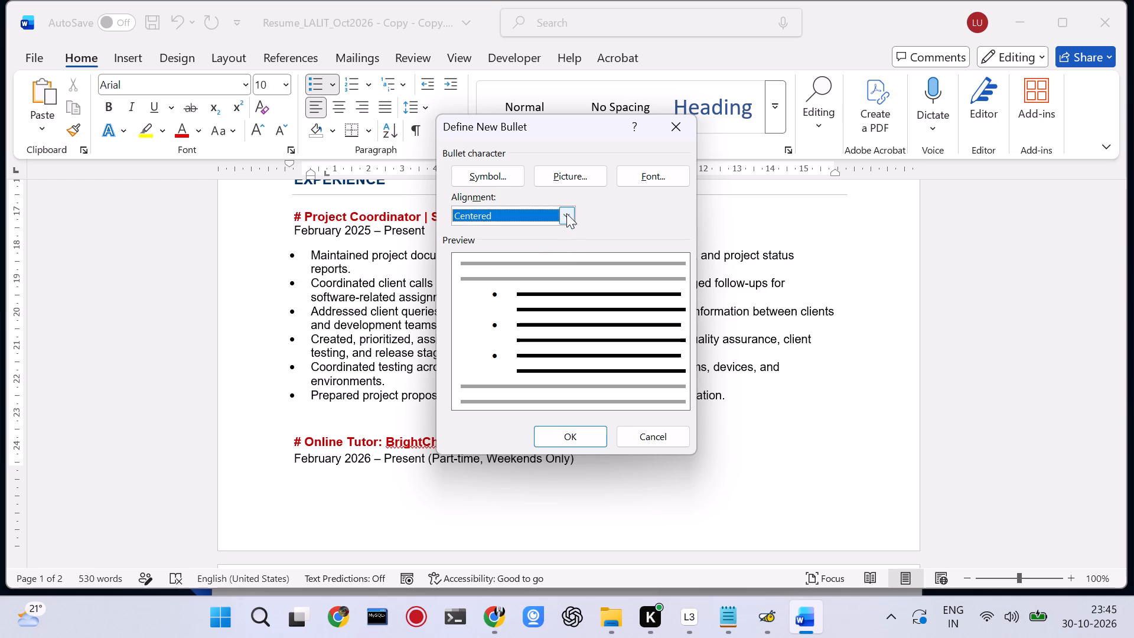
left_click(569, 209)
left_click(545, 251)
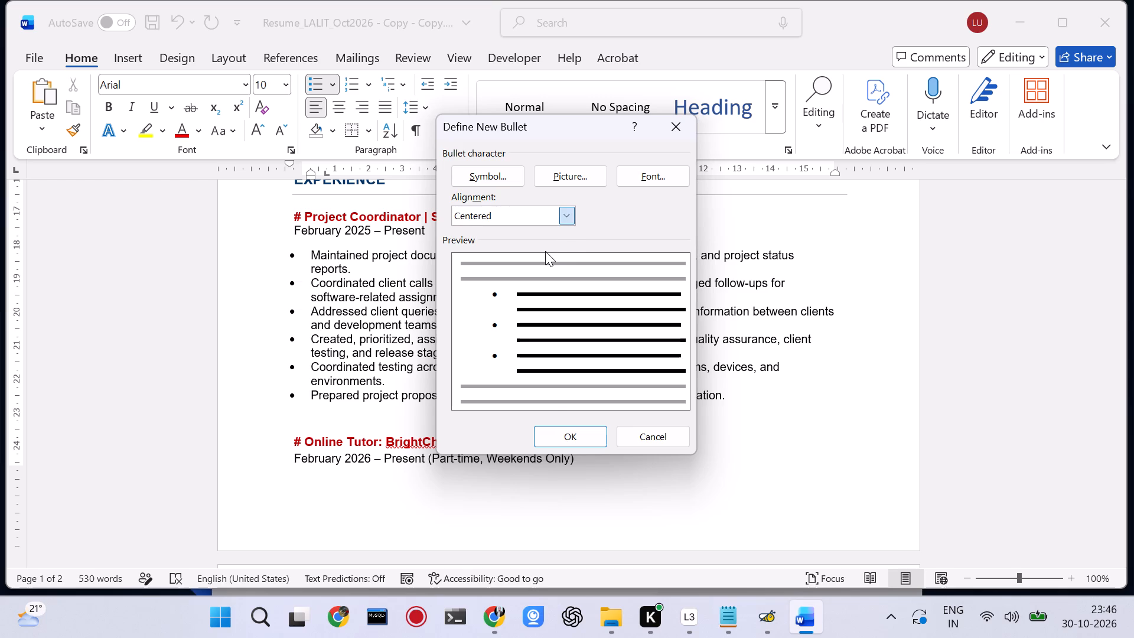
left_click(552, 432)
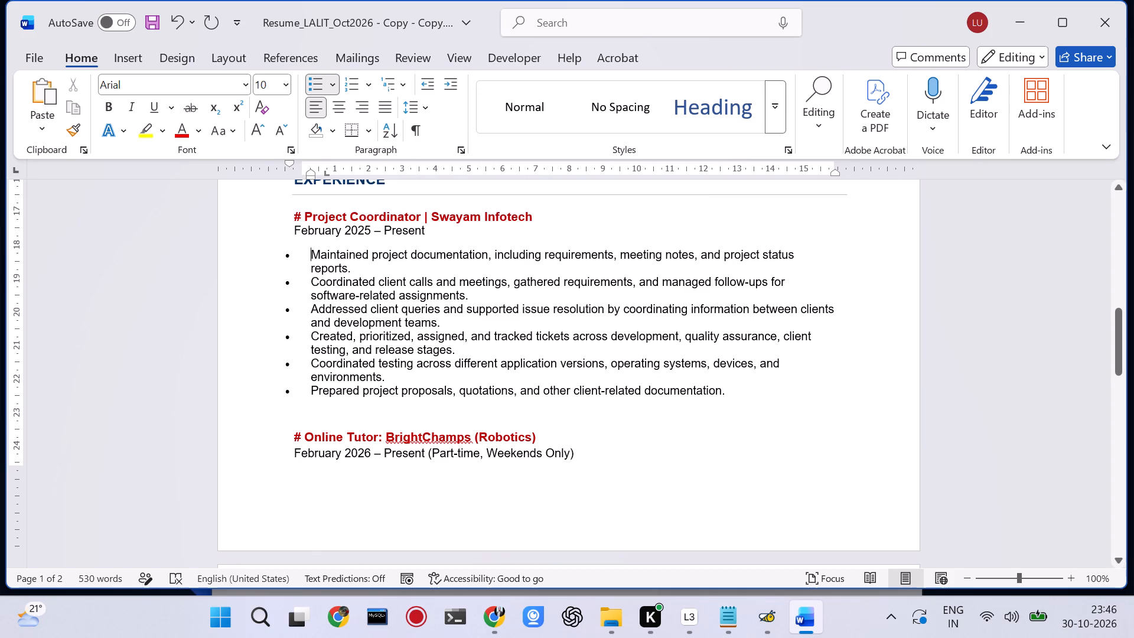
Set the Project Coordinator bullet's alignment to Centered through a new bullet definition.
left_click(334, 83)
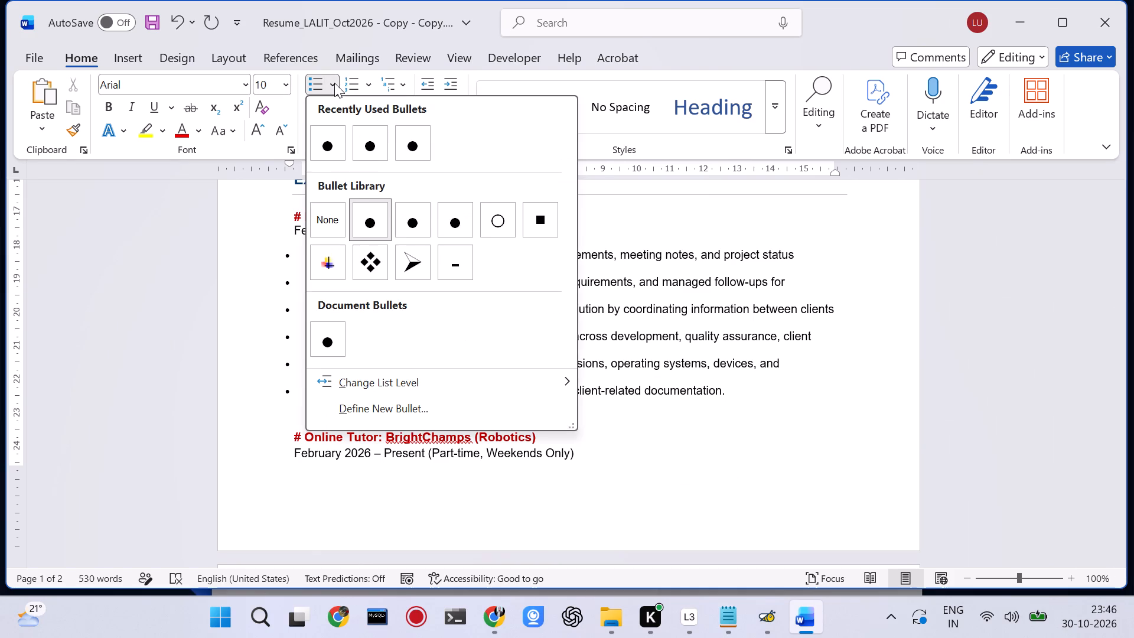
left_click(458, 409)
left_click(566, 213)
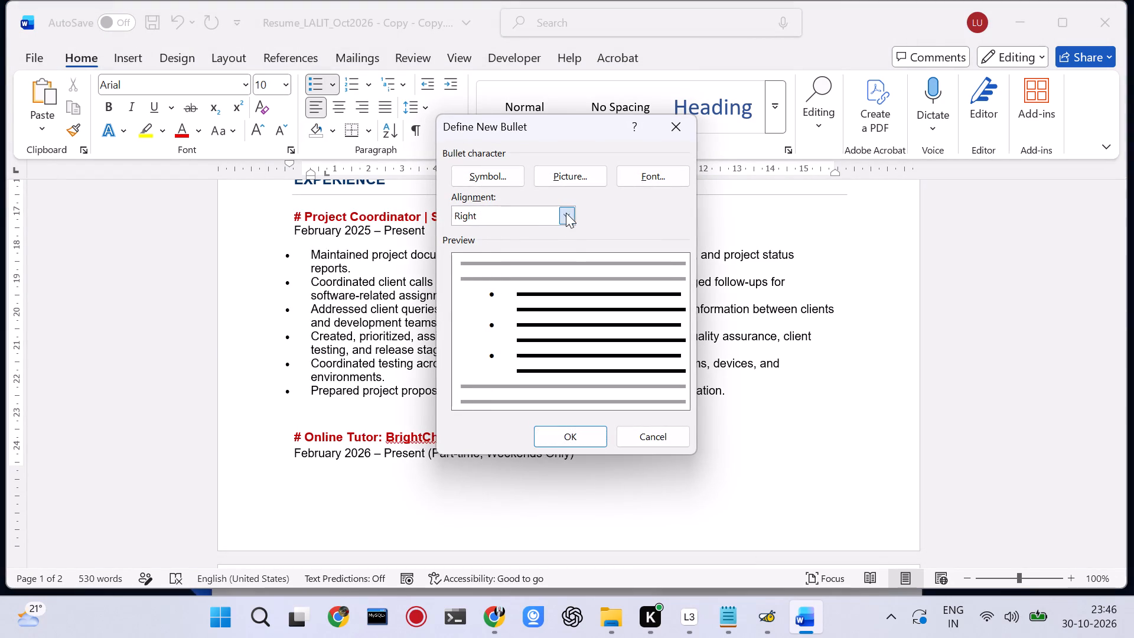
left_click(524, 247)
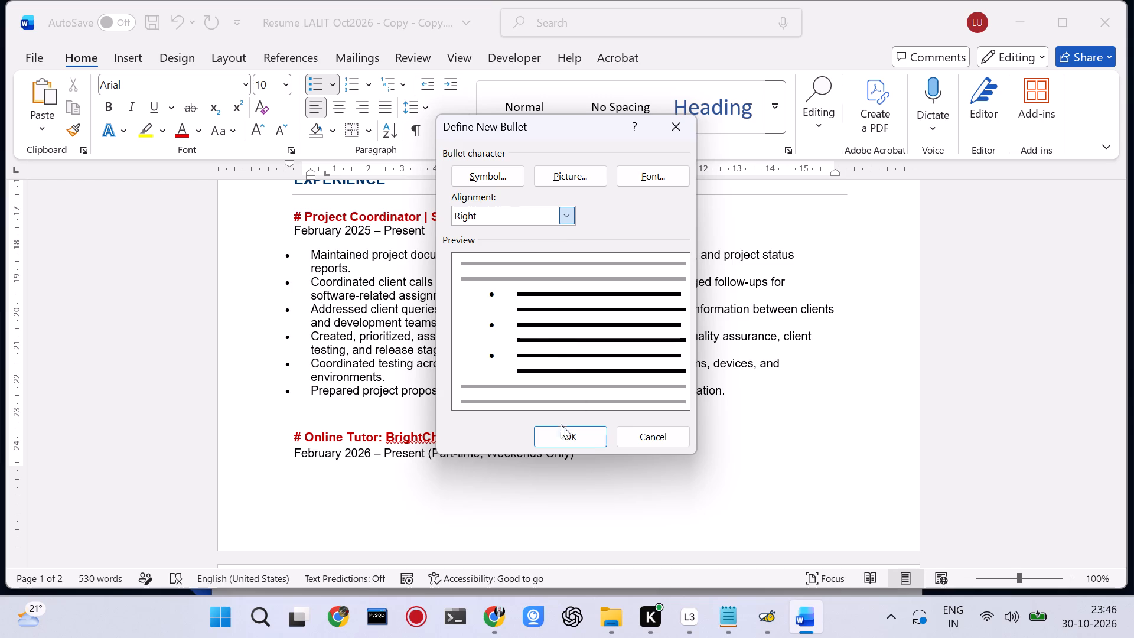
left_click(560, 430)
Set the Project Coordinator bullet's alignment to Left through a new bullet definition.
left_click(333, 81)
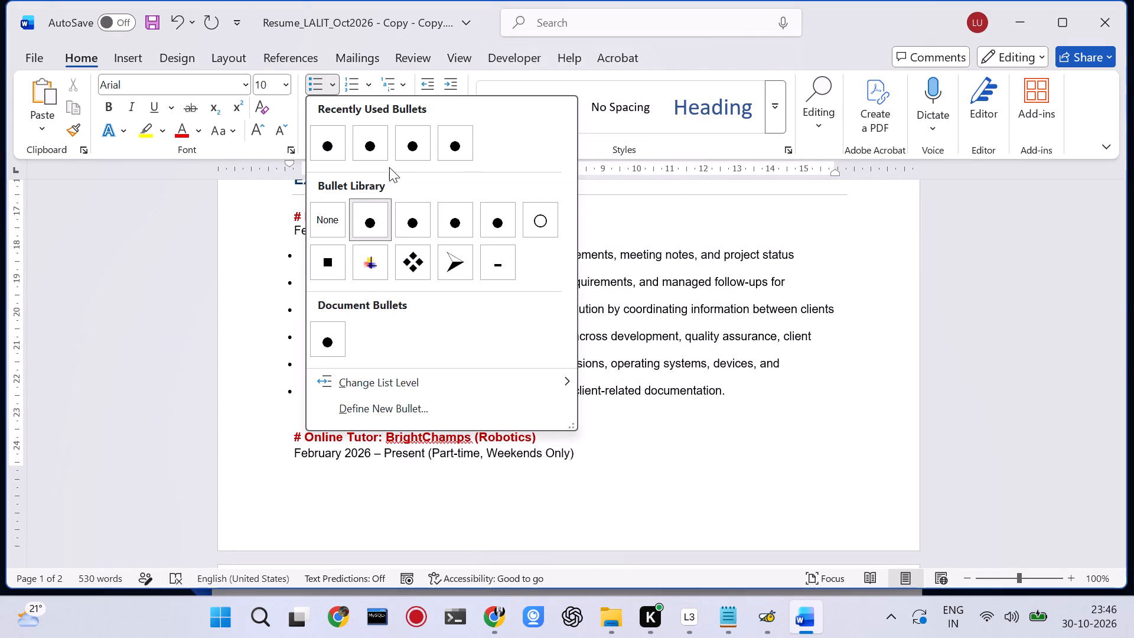
left_click(496, 412)
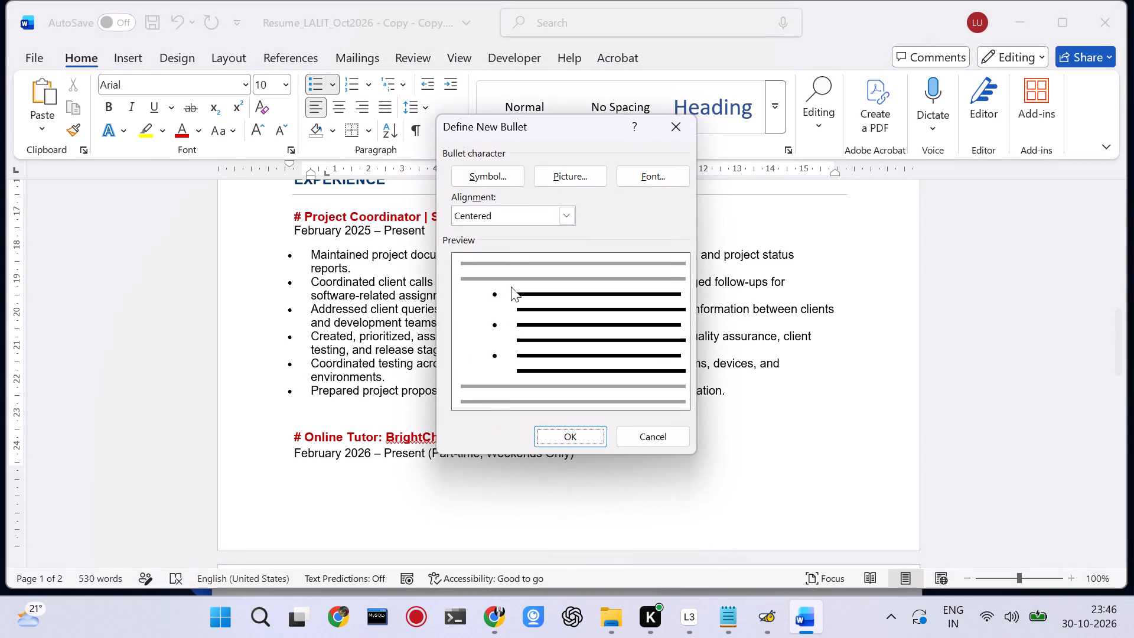
left_click(497, 214)
left_click(502, 233)
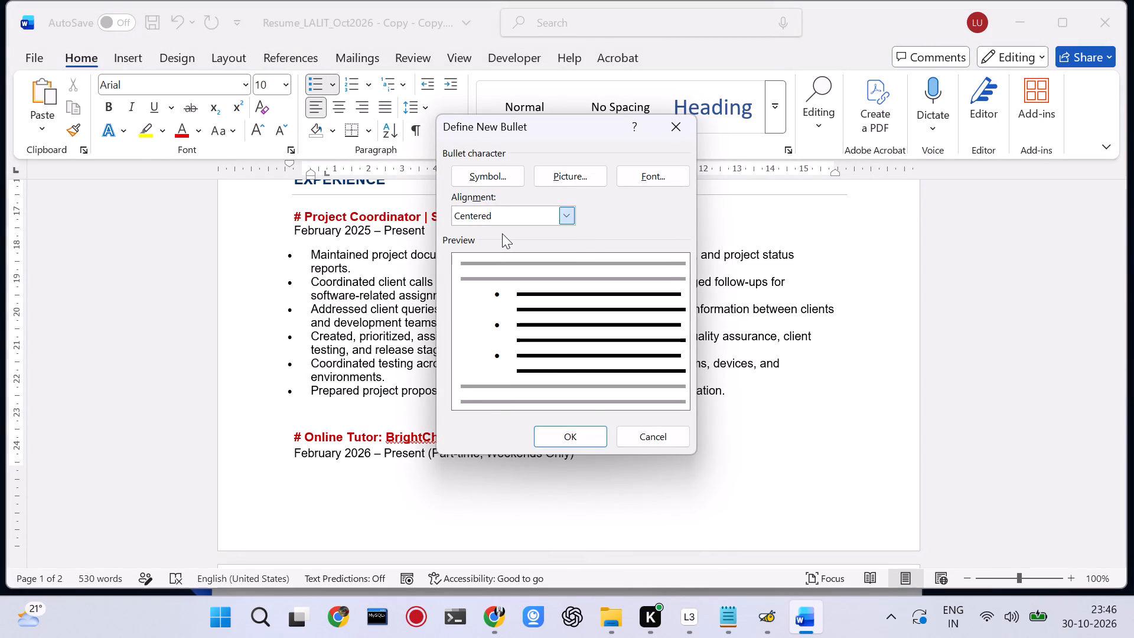
left_click(585, 436)
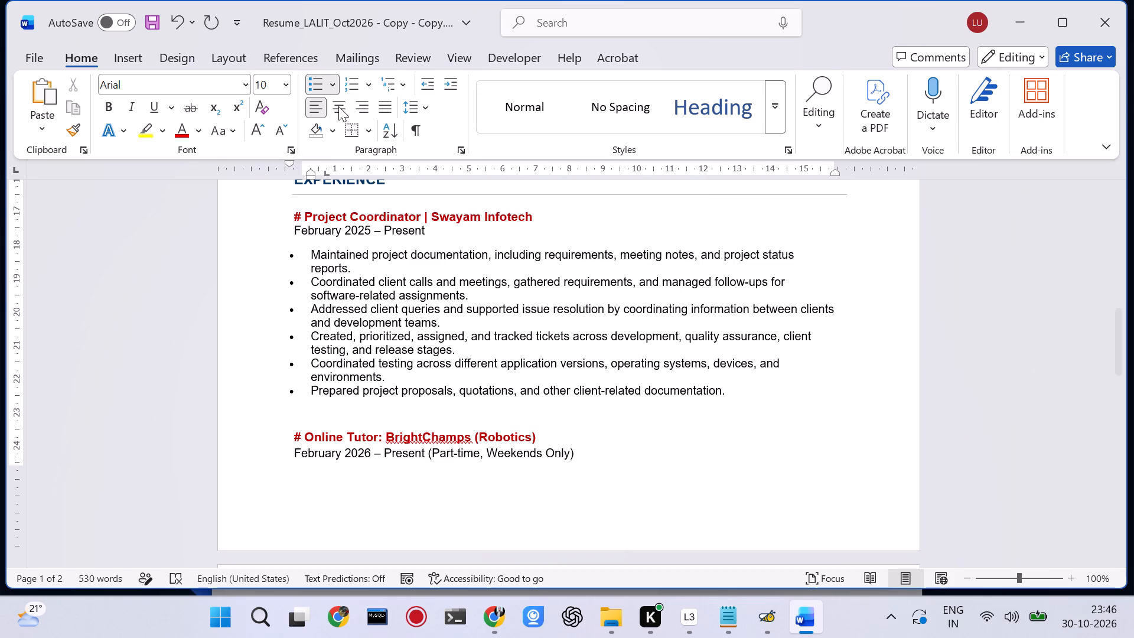
Set the Project Coordinator list to the first list level.
left_click(331, 84)
left_click(473, 379)
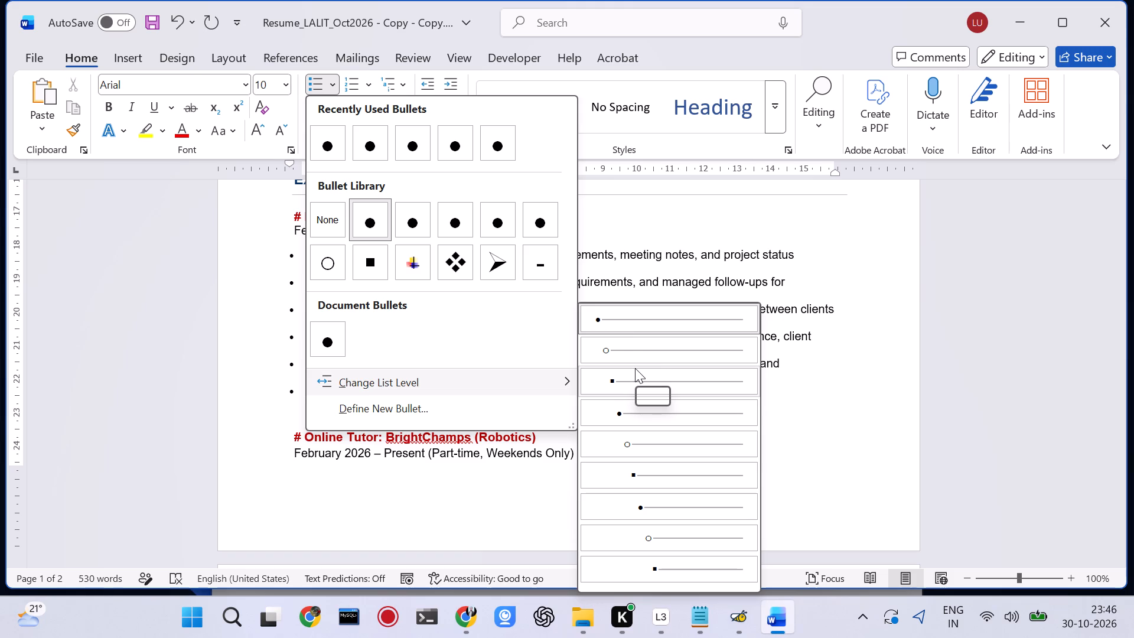
left_click(617, 321)
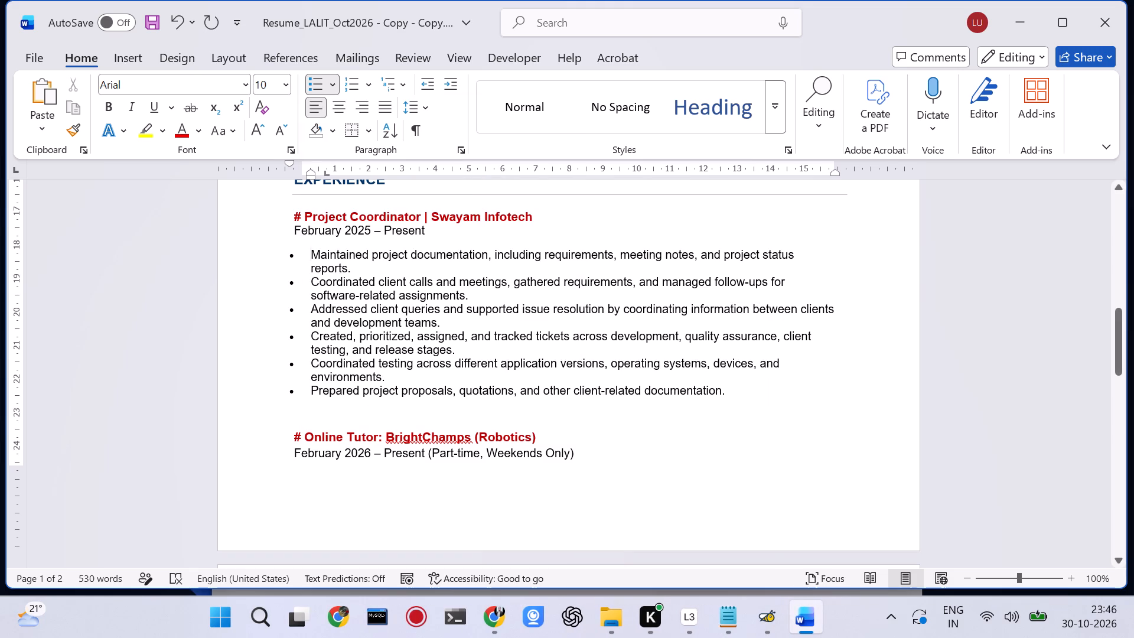
Compare the Project Coordinator list's bullets and spacing with the surrounding sections, from the tools list to the Project Executive entry.
scroll(617, 321, "down", 9)
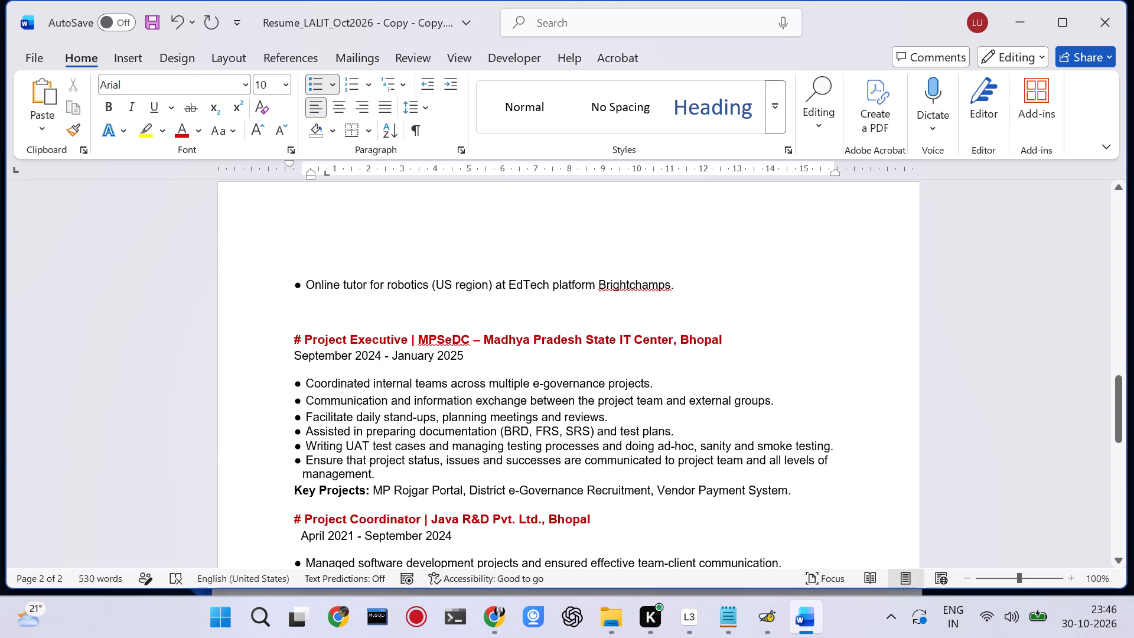
scroll(436, 328, "up", 3)
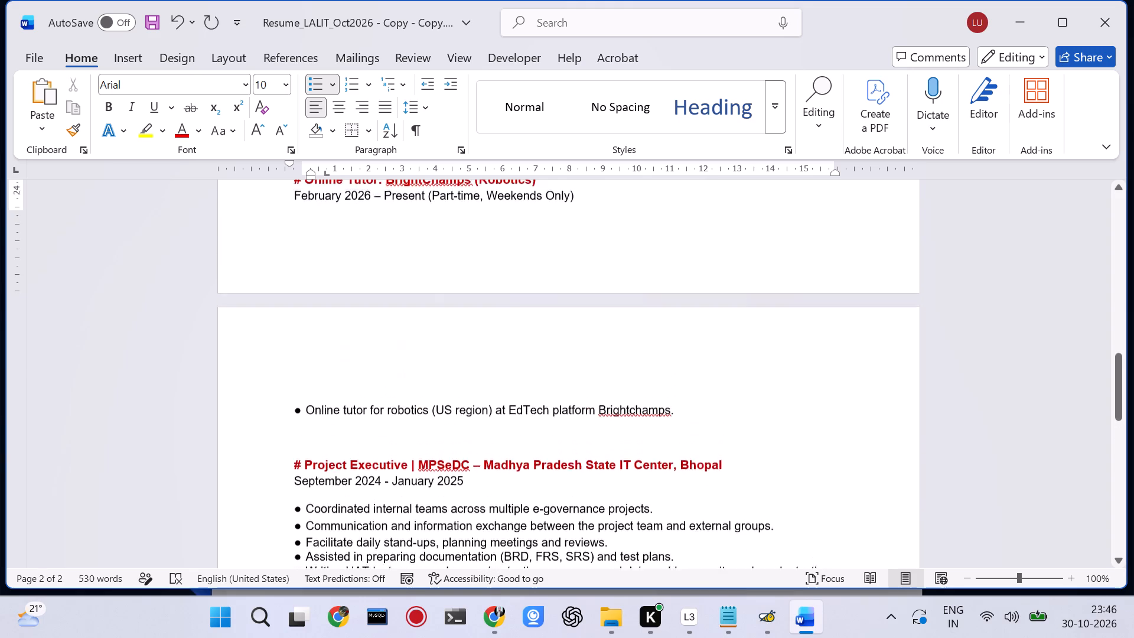
scroll(436, 328, "up", 7)
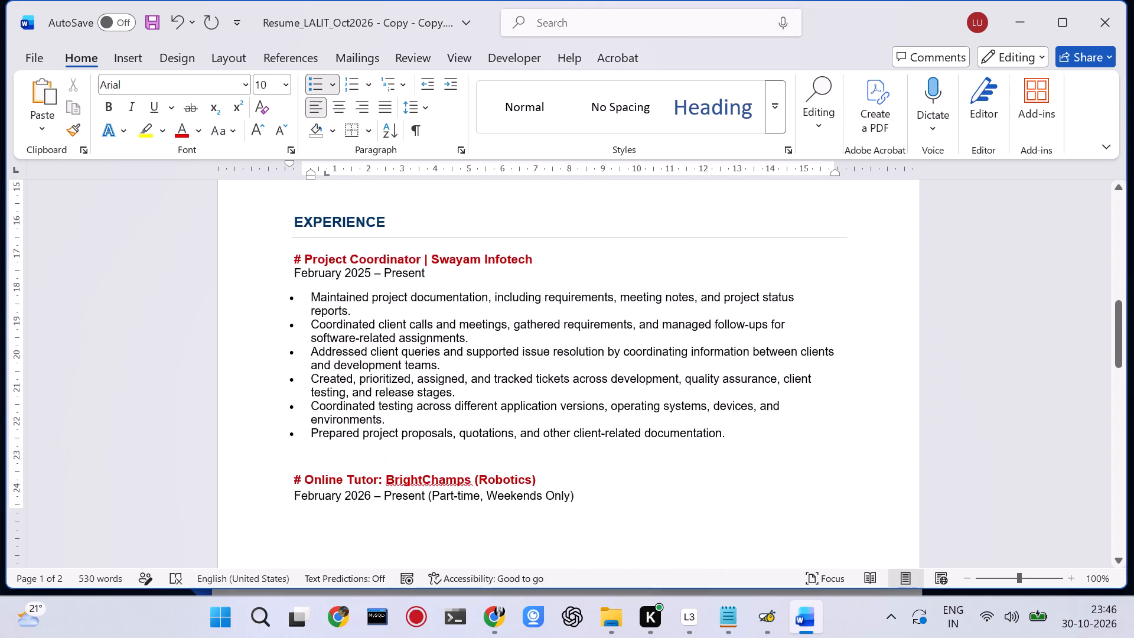
scroll(436, 328, "up", 5)
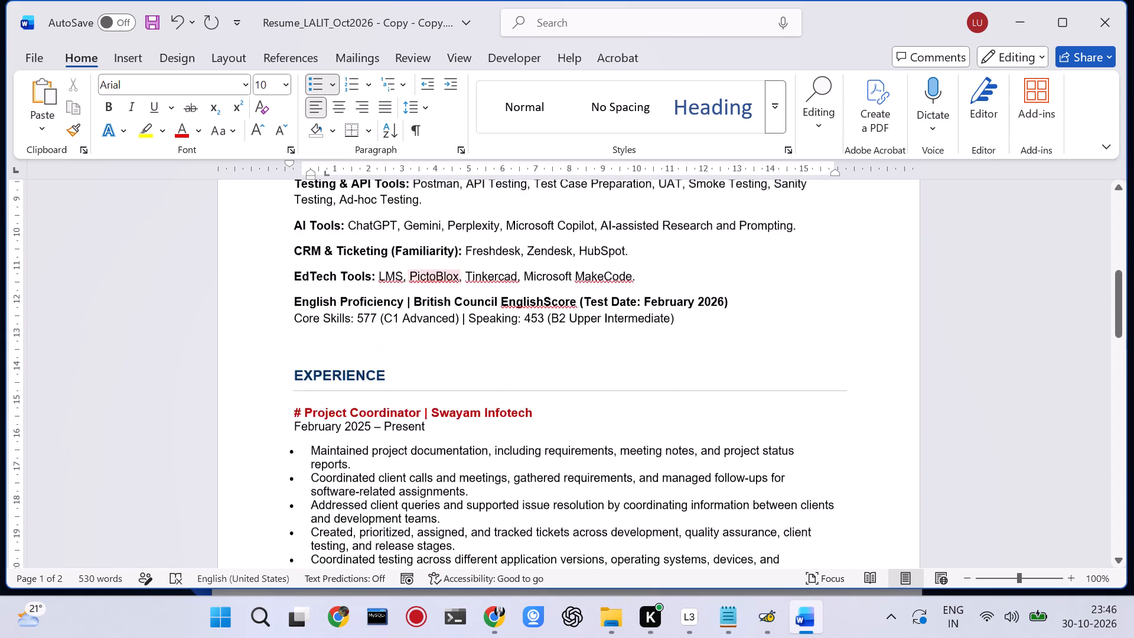
scroll(436, 328, "down", 6)
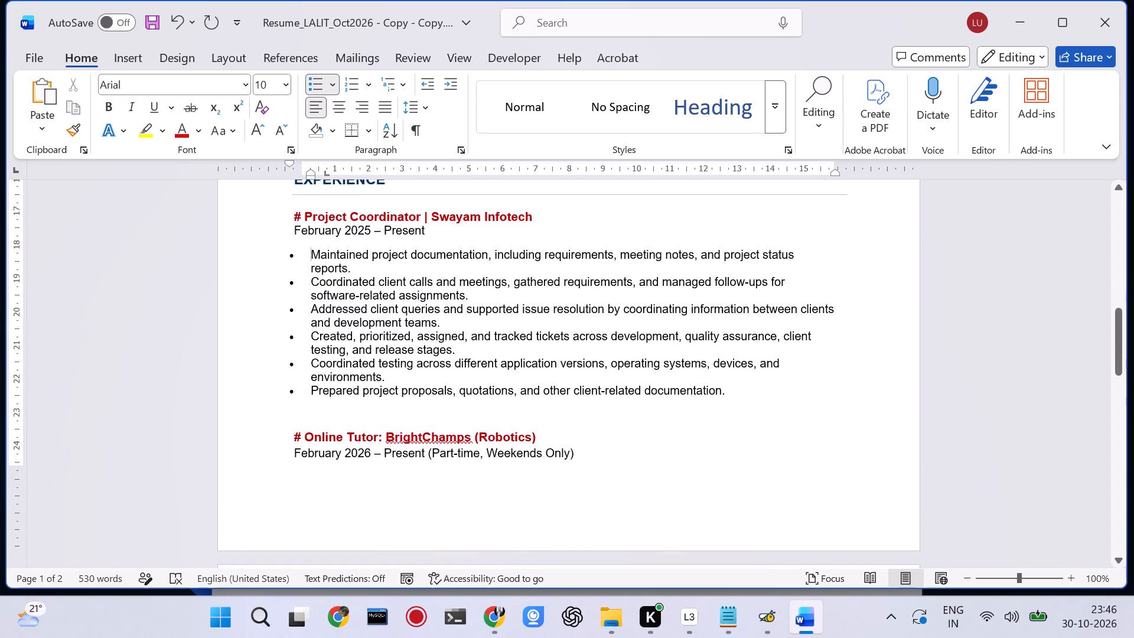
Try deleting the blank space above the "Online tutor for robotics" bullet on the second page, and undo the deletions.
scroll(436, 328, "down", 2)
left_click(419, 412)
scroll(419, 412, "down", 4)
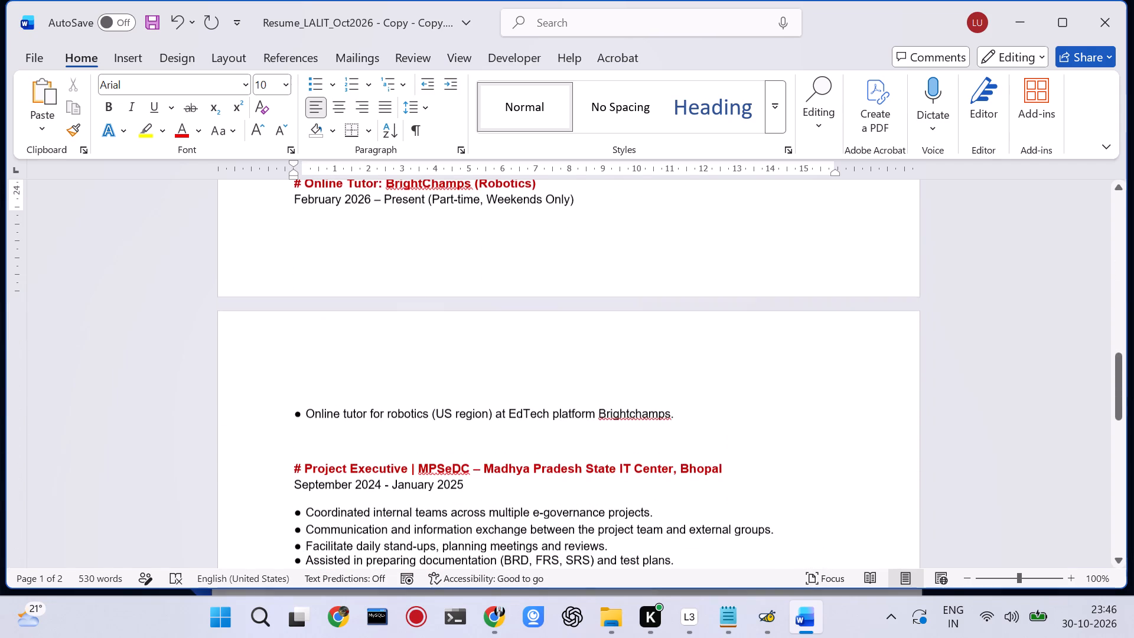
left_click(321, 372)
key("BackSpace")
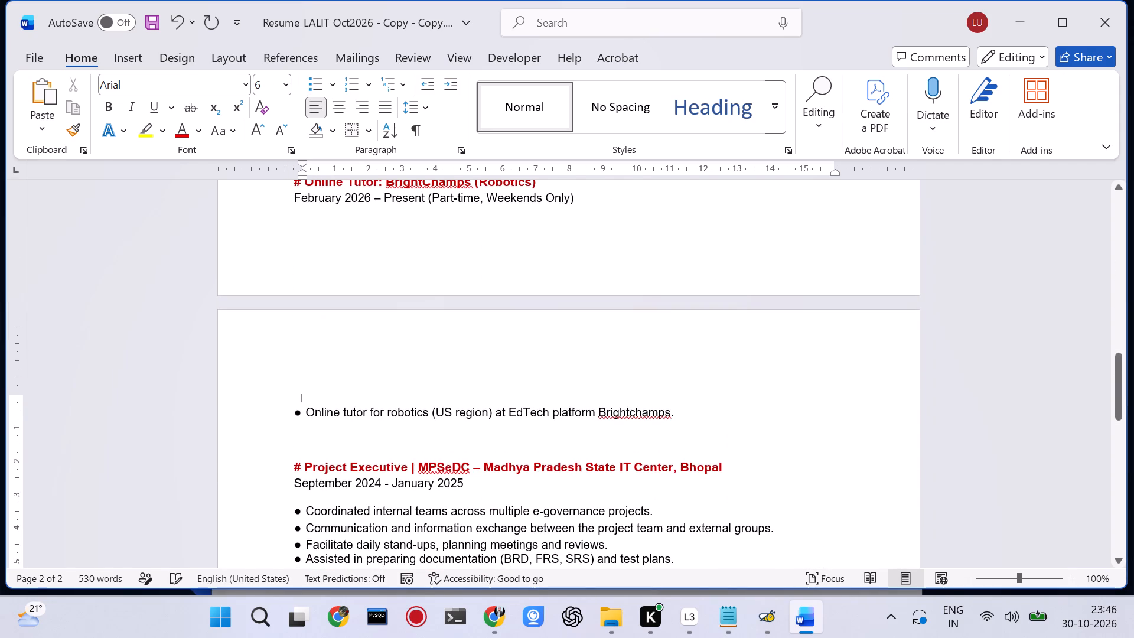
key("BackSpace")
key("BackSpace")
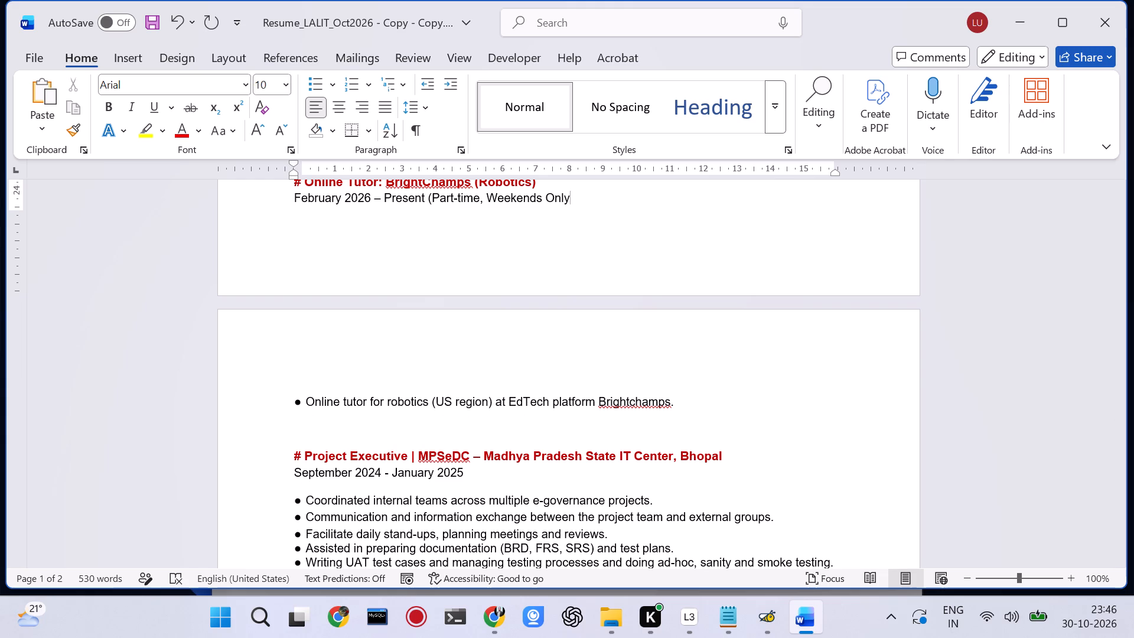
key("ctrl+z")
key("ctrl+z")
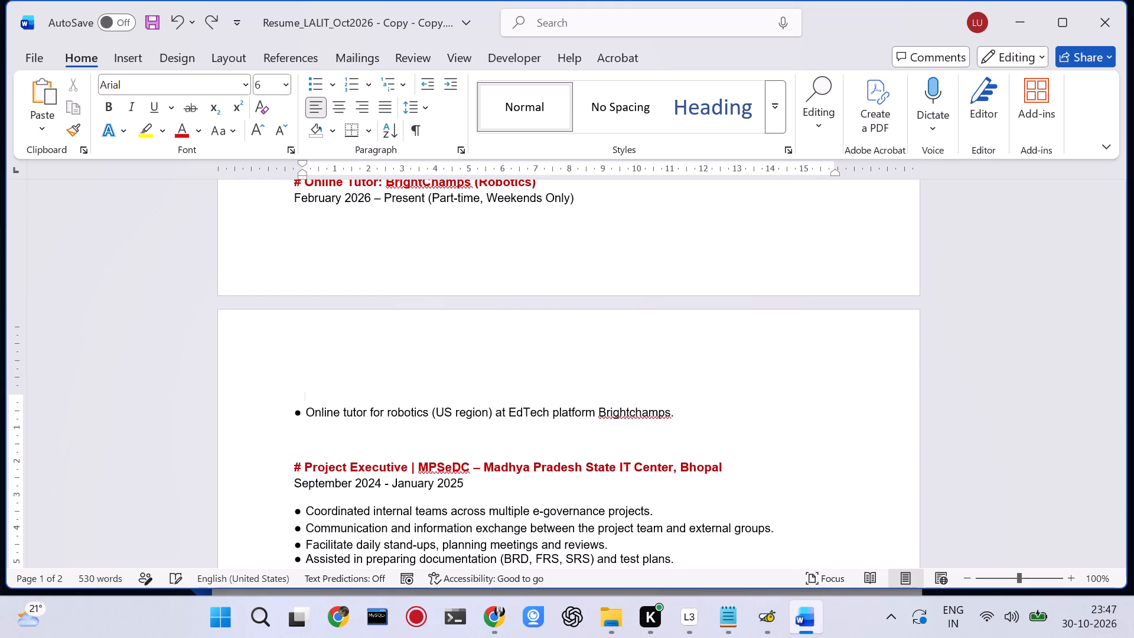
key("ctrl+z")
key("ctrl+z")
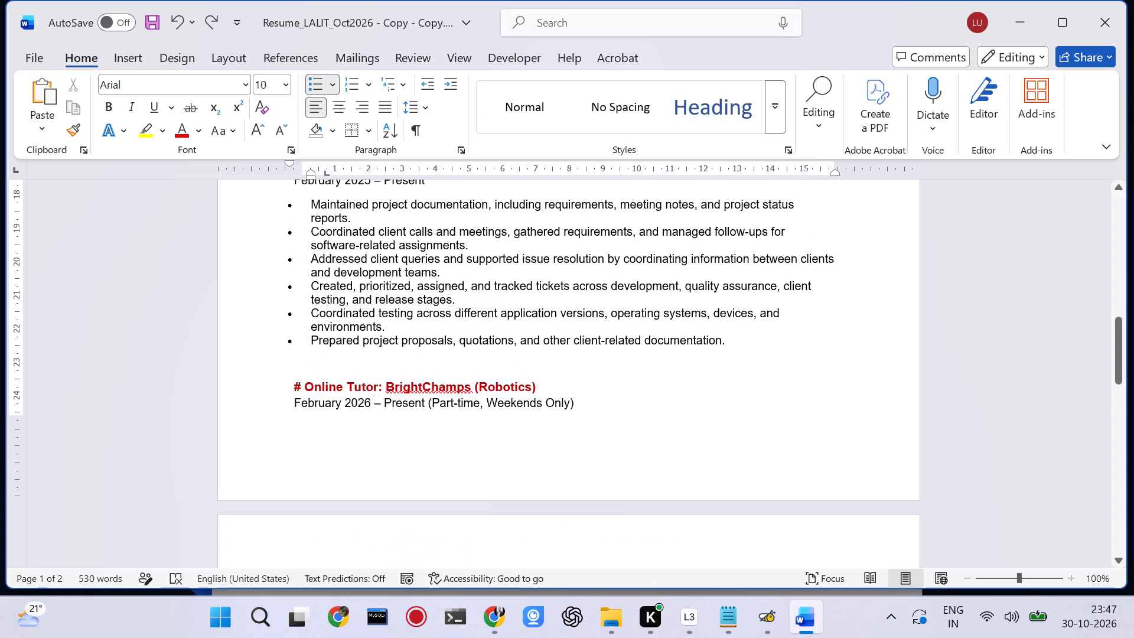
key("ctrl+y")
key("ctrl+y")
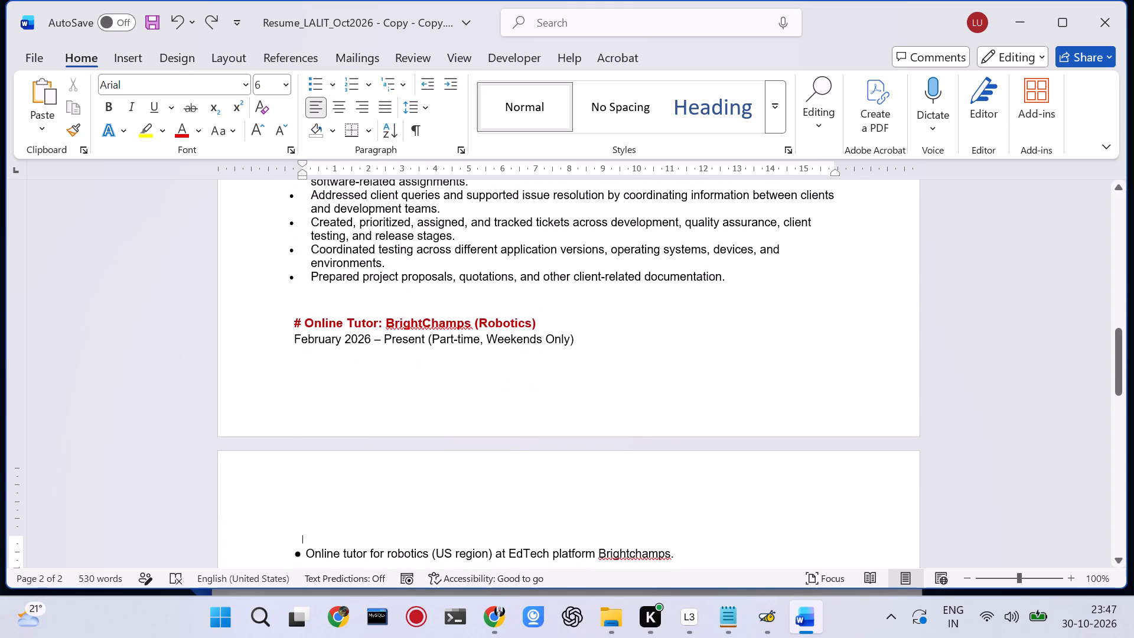
Delete the blank line above the "Online tutor for robotics" bullet and the one between the Project Coordinator list and the Online Tutor heading.
key("BackSpace")
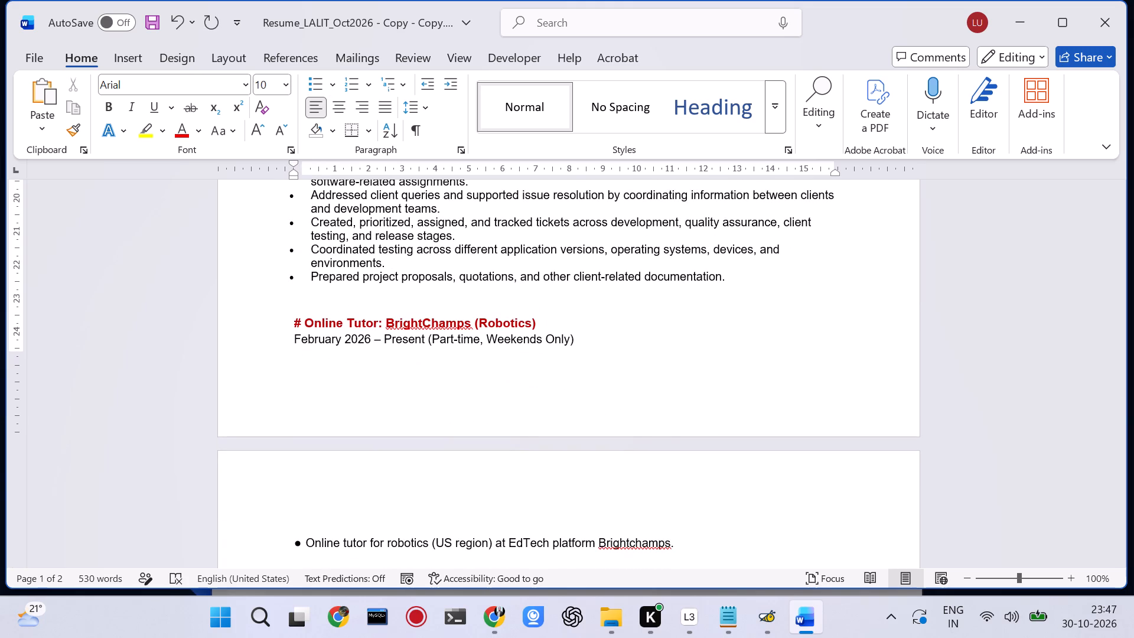
scroll(311, 379, "down", 3)
scroll(311, 380, "up", 3)
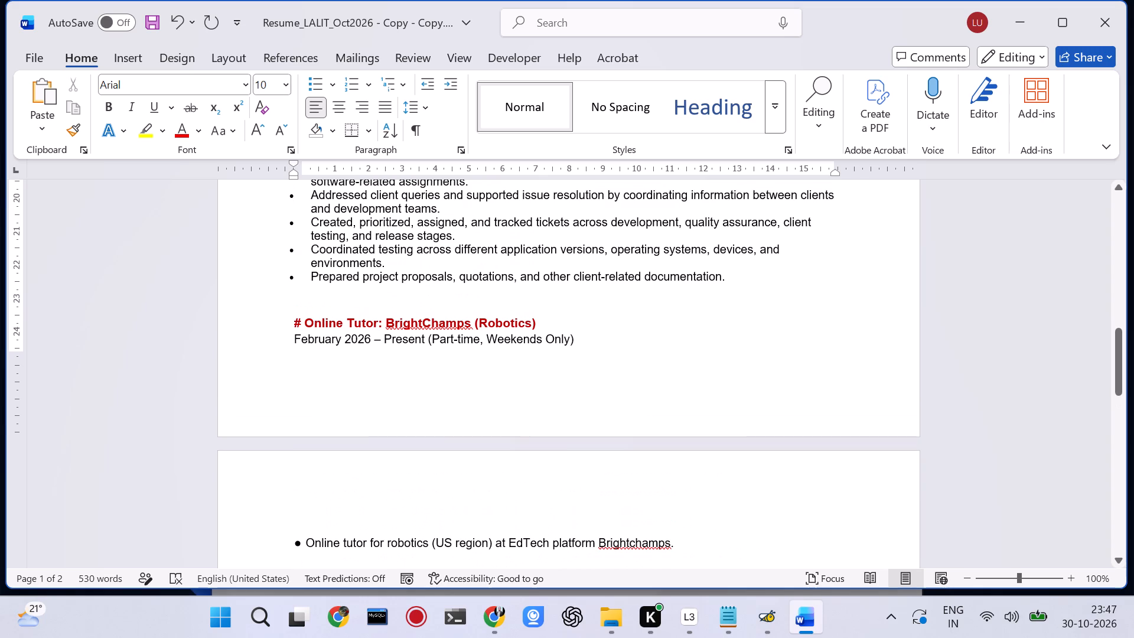
left_click(307, 307)
left_click(304, 295)
key("BackSpace")
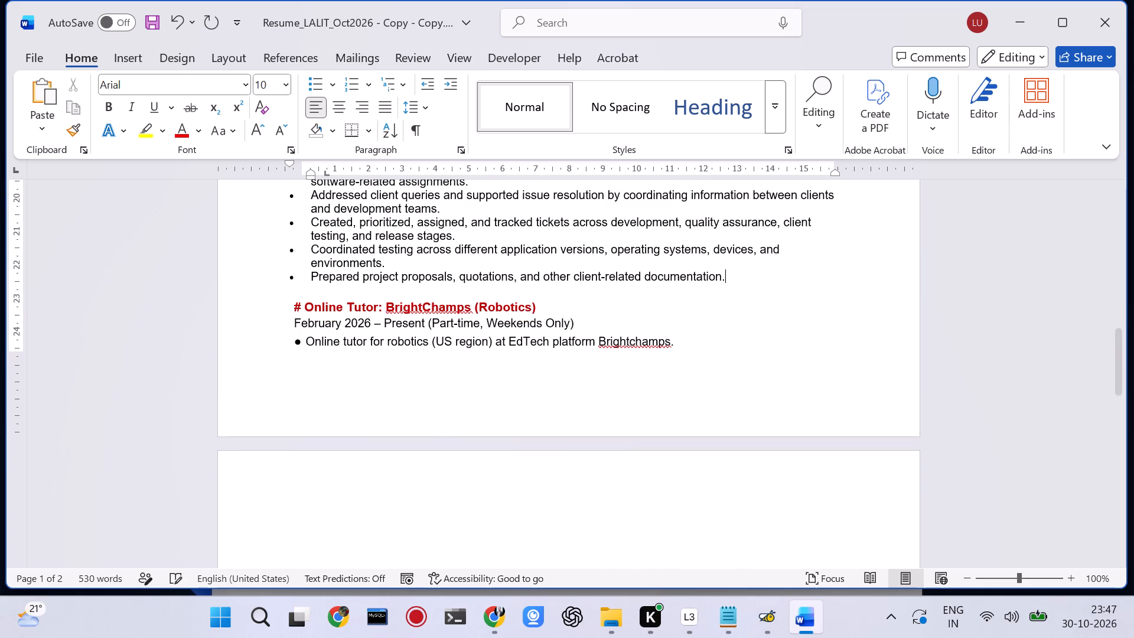
Replace the dot before "Online tutor for robotics" with a round library bullet and align its indent with the Project Coordinator list.
scroll(482, 425, "down", 2)
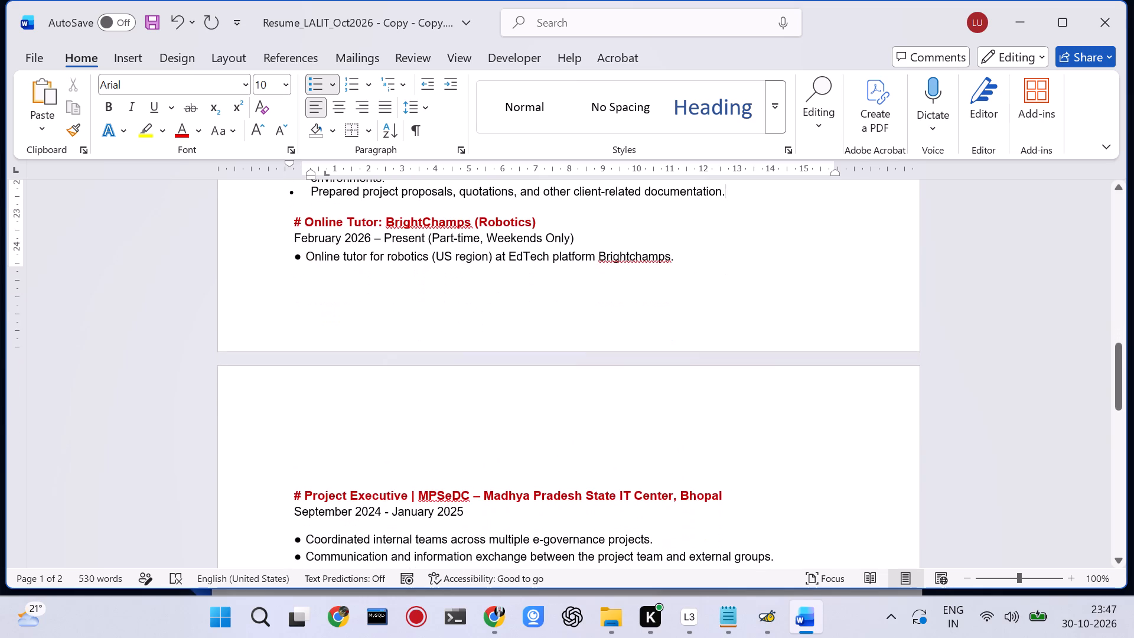
scroll(482, 425, "up", 6)
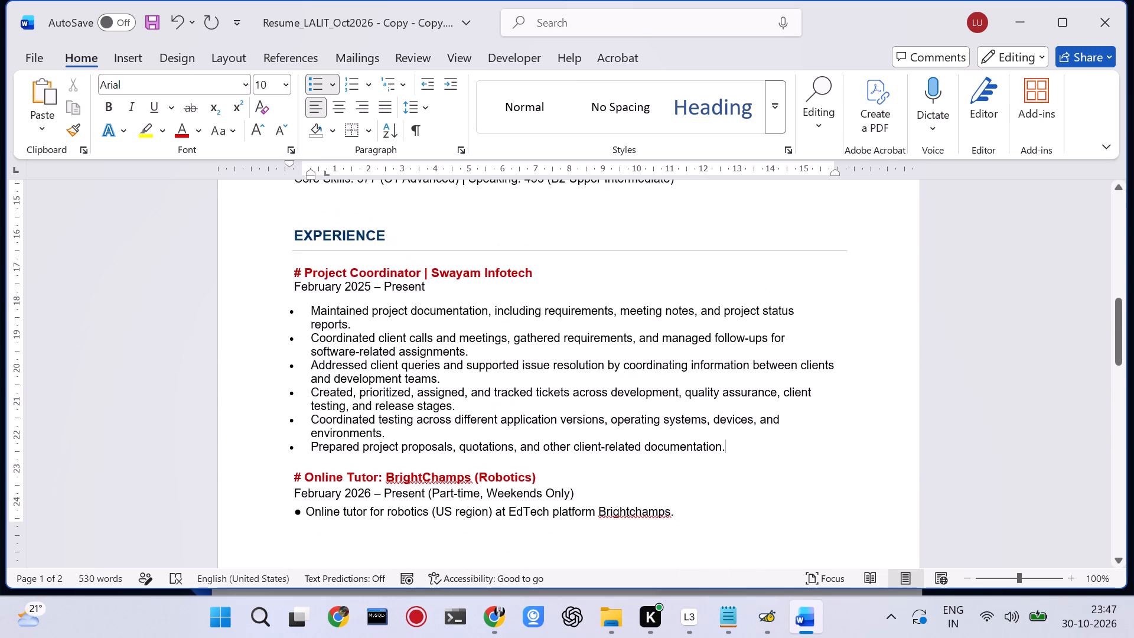
scroll(482, 425, "down", 4)
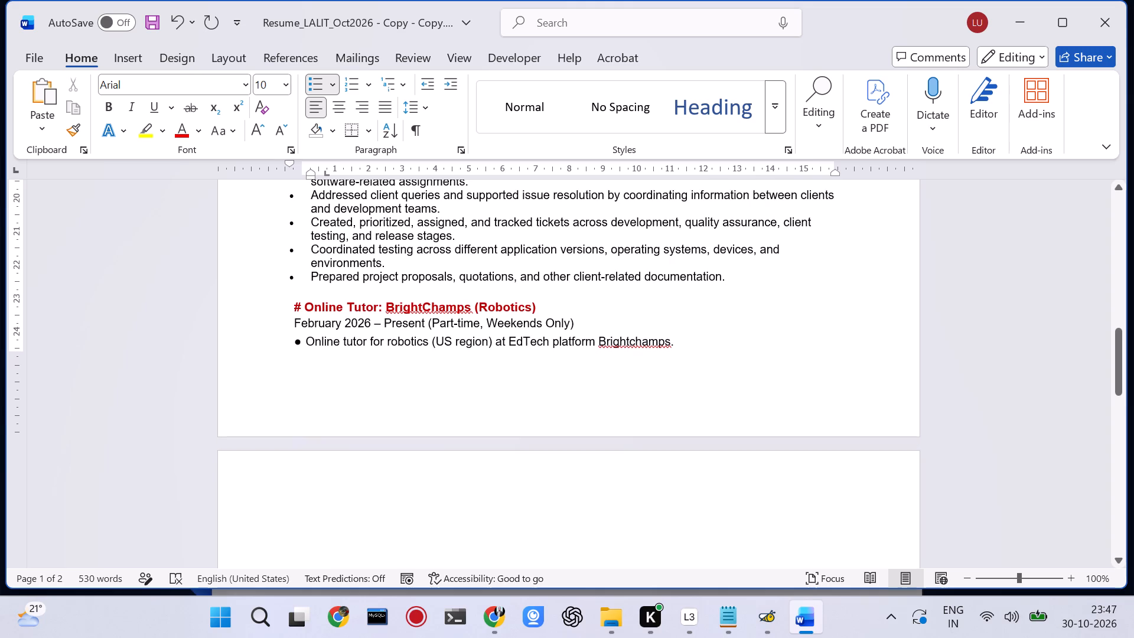
left_click(303, 346)
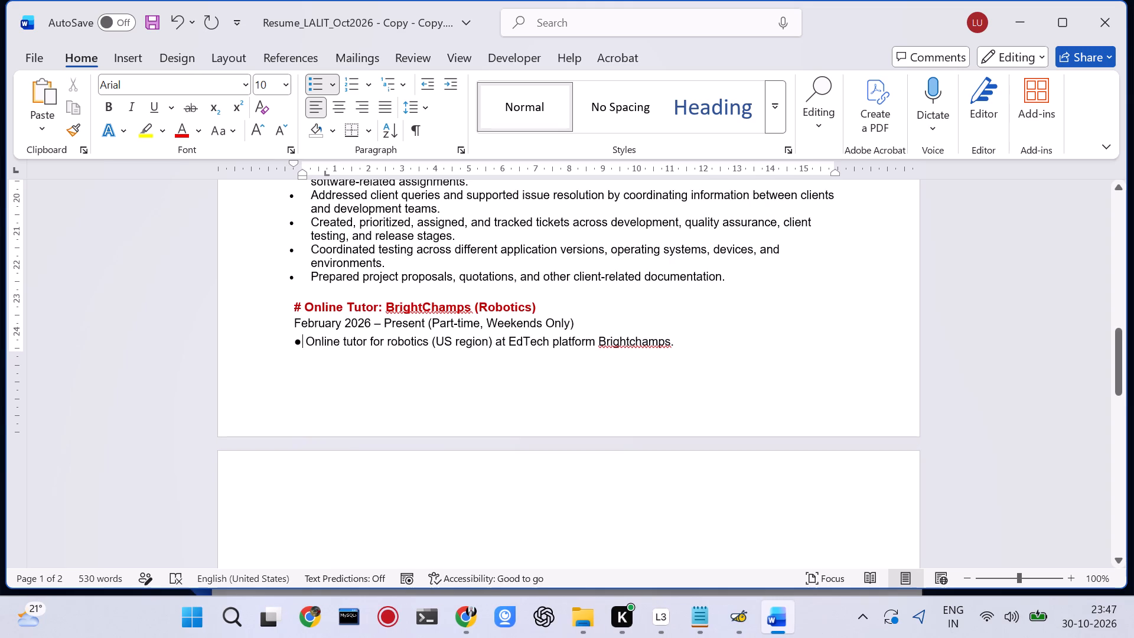
left_click_drag(302, 342, 294, 341)
key("BackSpace")
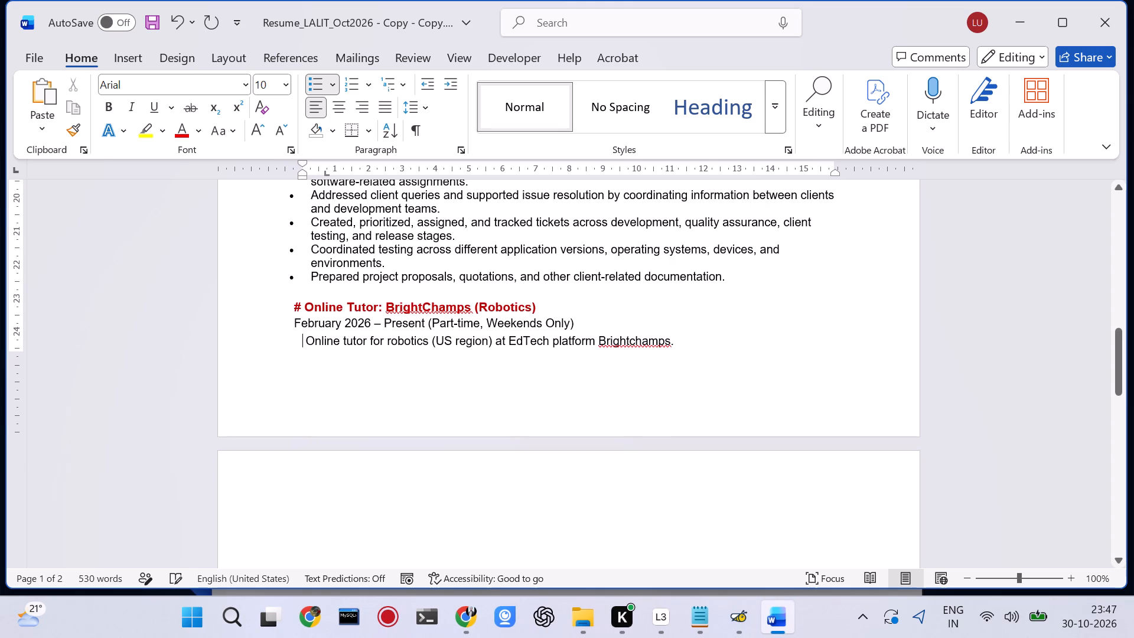
left_click(333, 84)
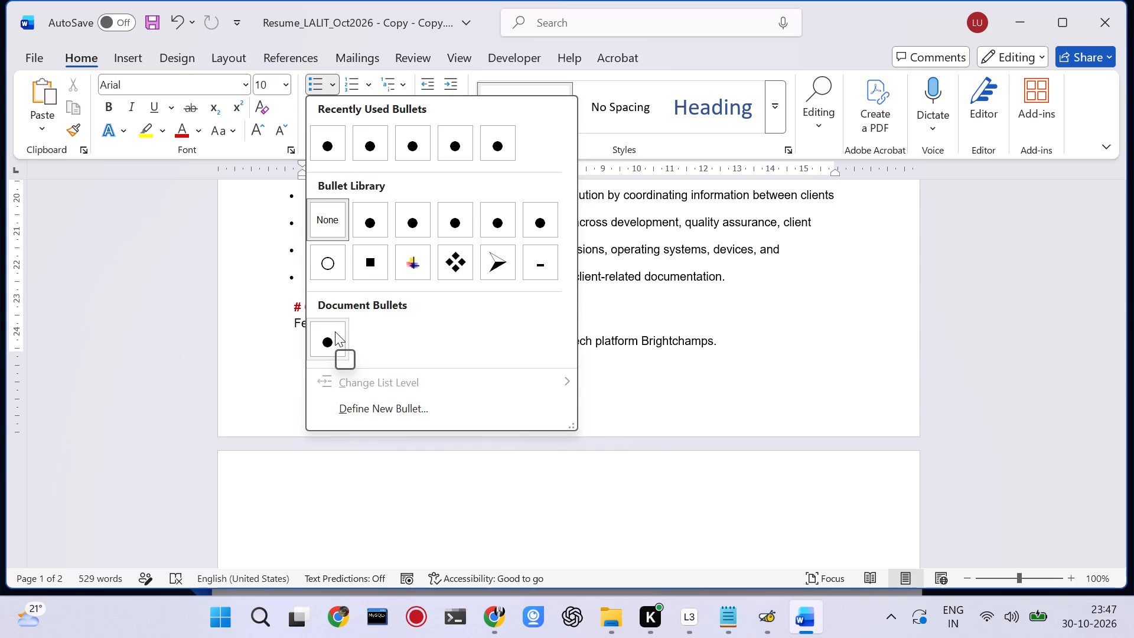
left_click(545, 228)
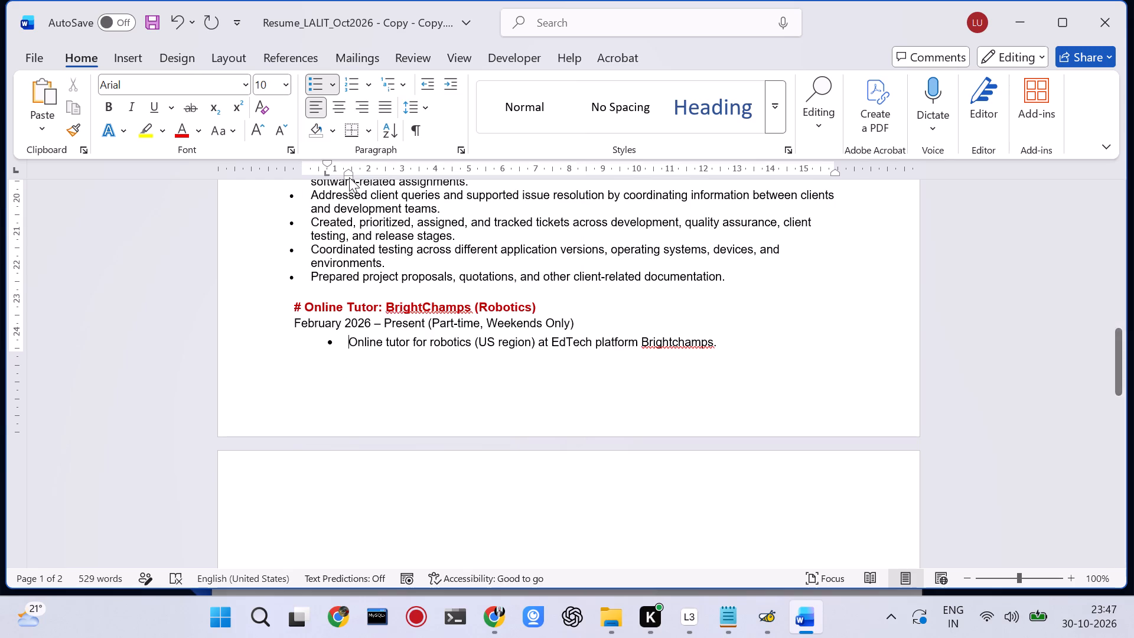
left_click_drag(348, 175, 308, 175)
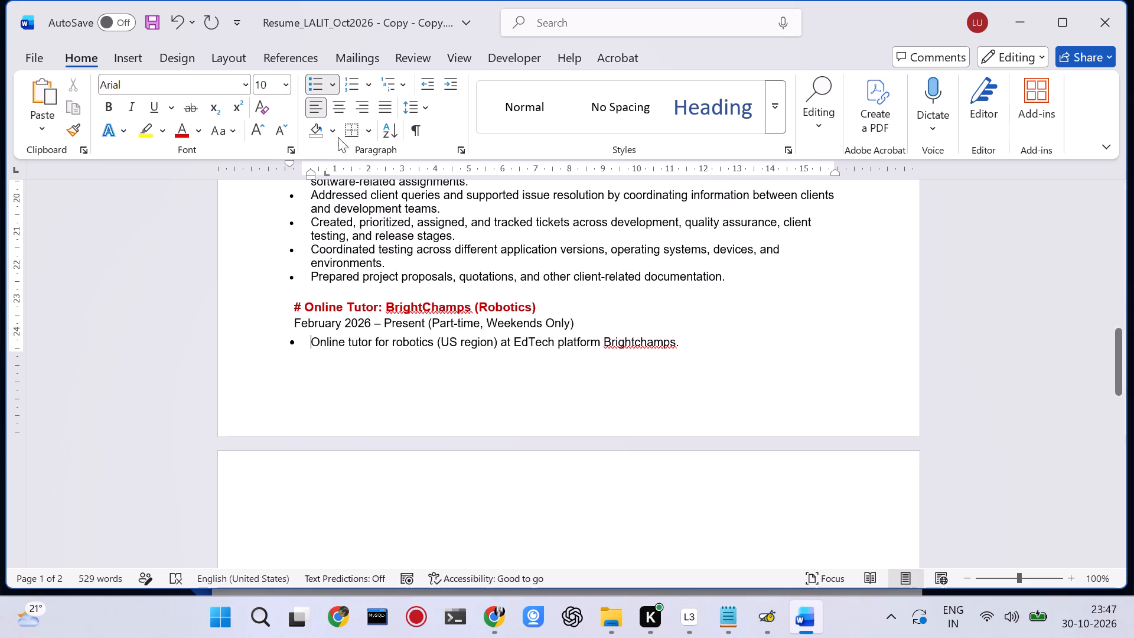
Remove the duplicate round bullets from the Bullet Library, starting with the first one after None.
left_click(330, 88)
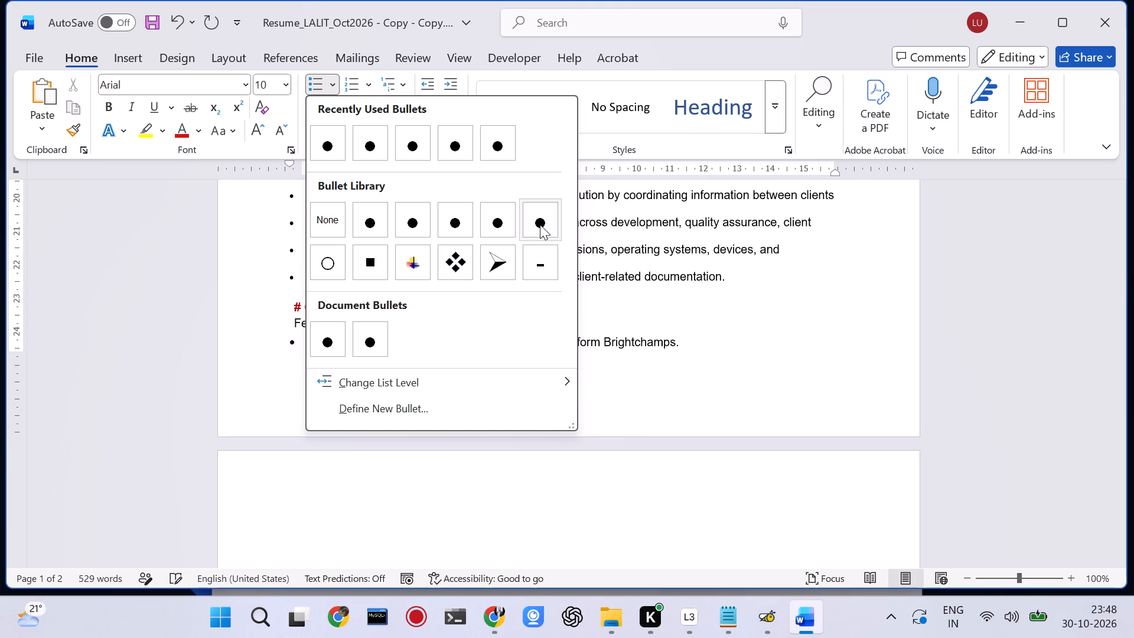
right_click(380, 224)
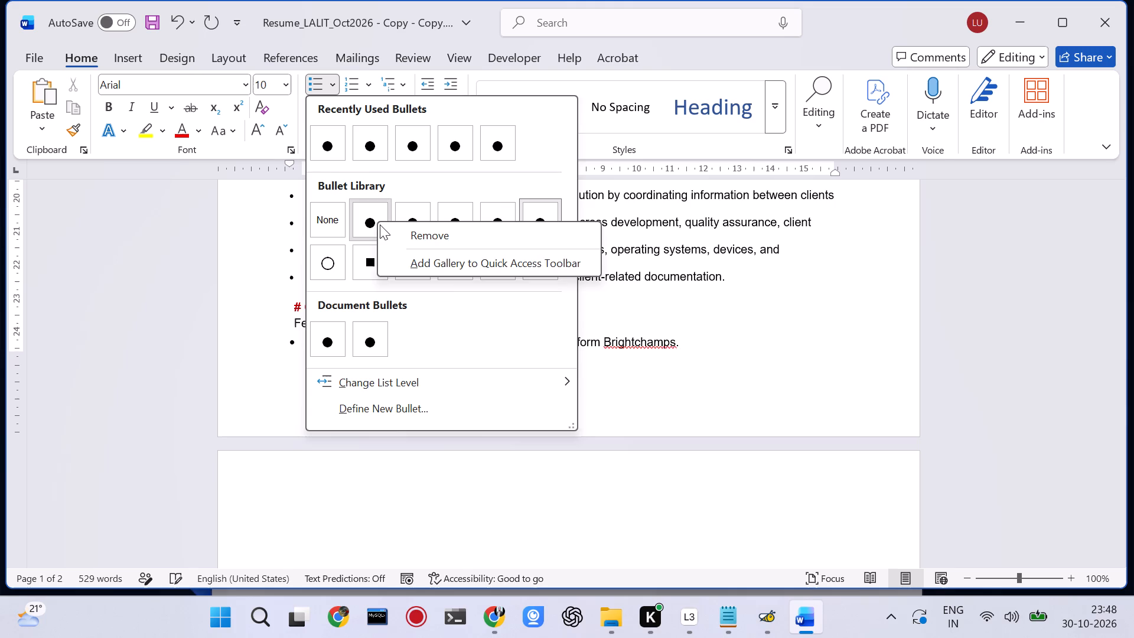
left_click(391, 233)
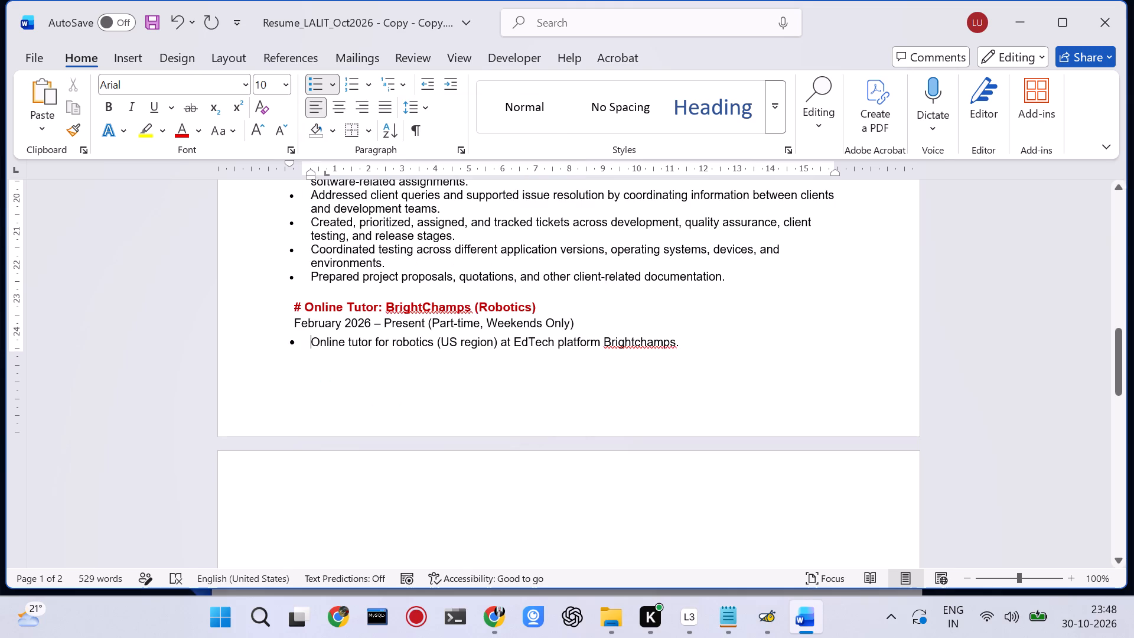
left_click(334, 82)
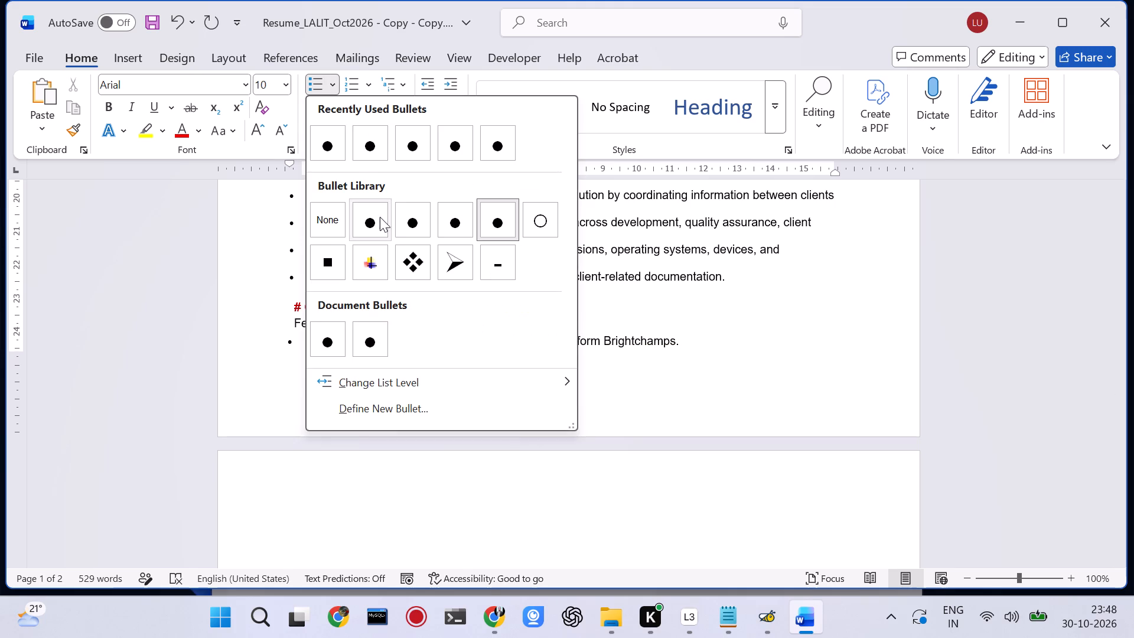
right_click(377, 216)
left_click(395, 230)
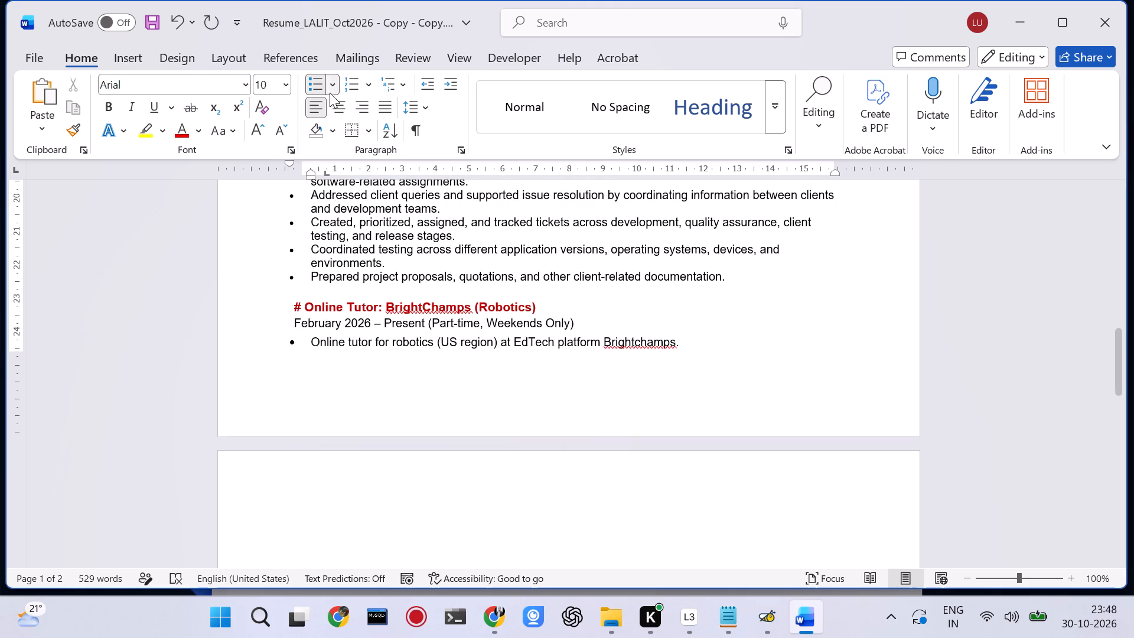
left_click(335, 82)
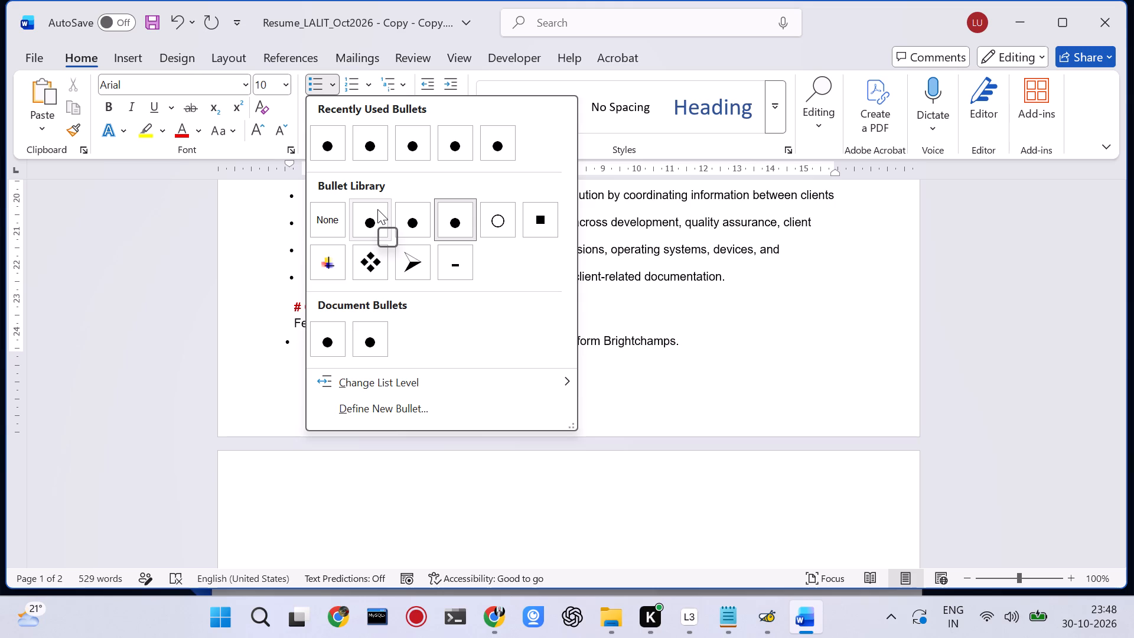
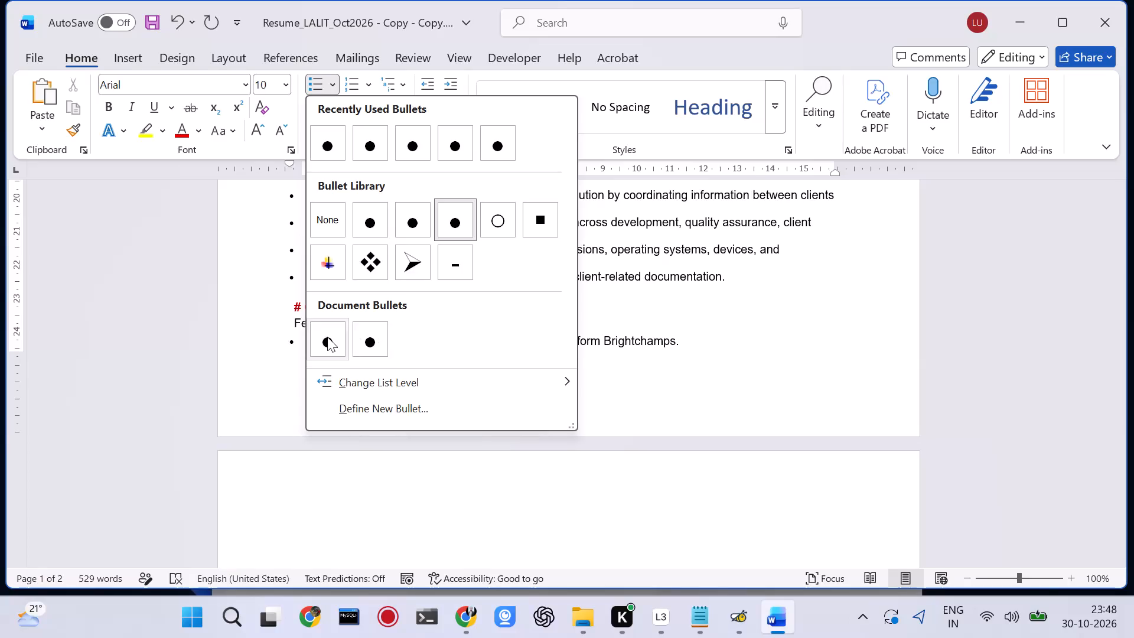
Delete the blank line above the "Project Executive | MPSeDC" heading at the top of the second page.
left_click(238, 321)
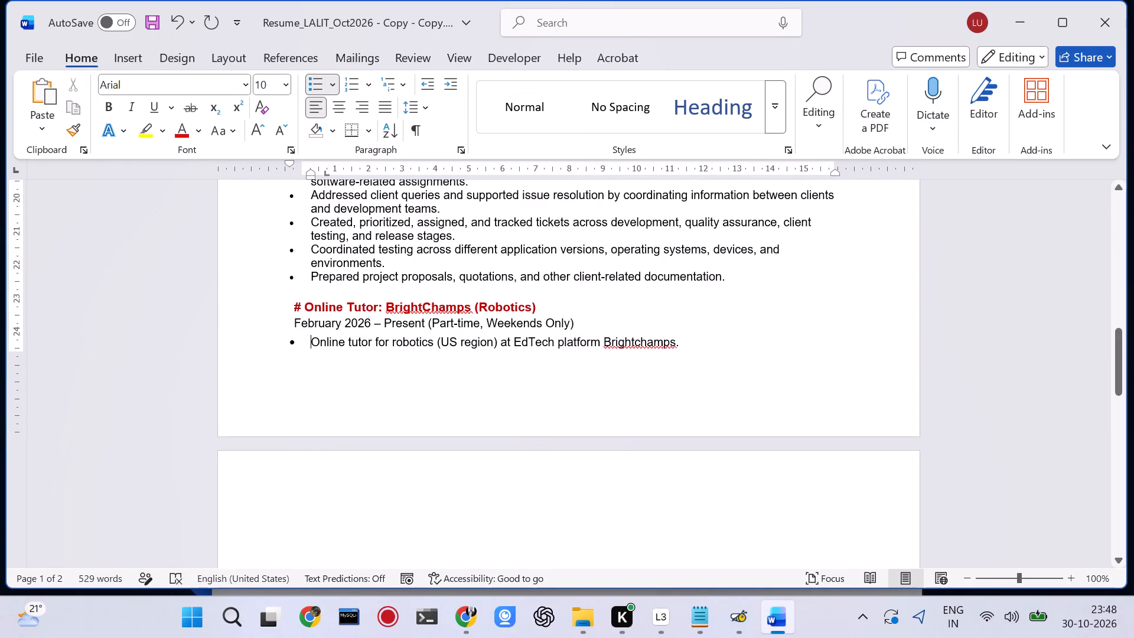
scroll(459, 362, "down", 5)
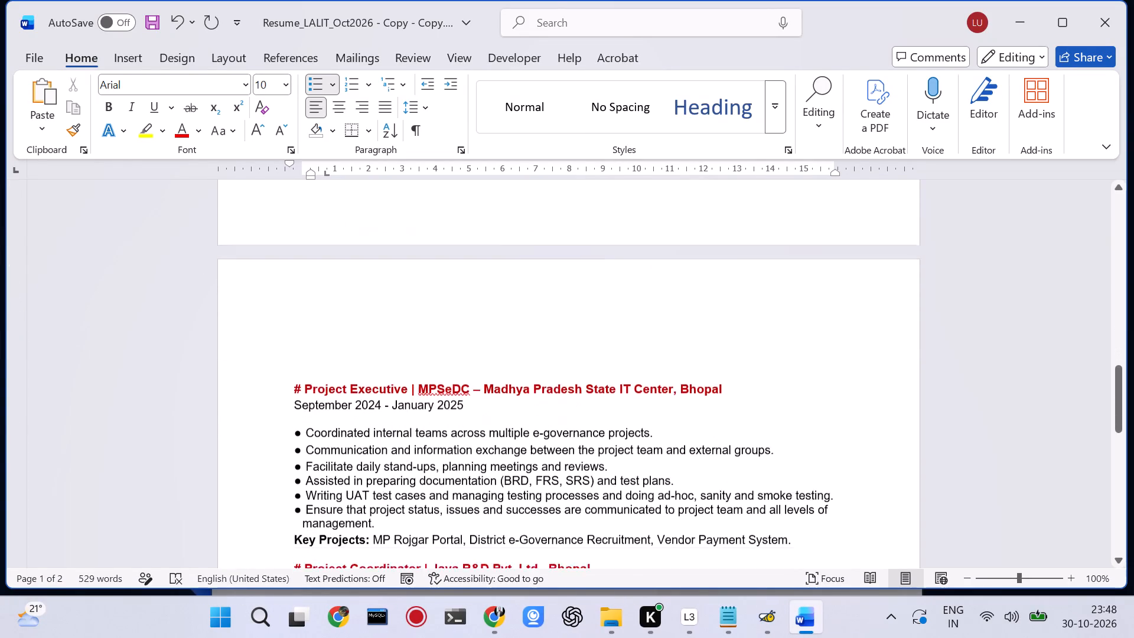
scroll(459, 362, "down", 1)
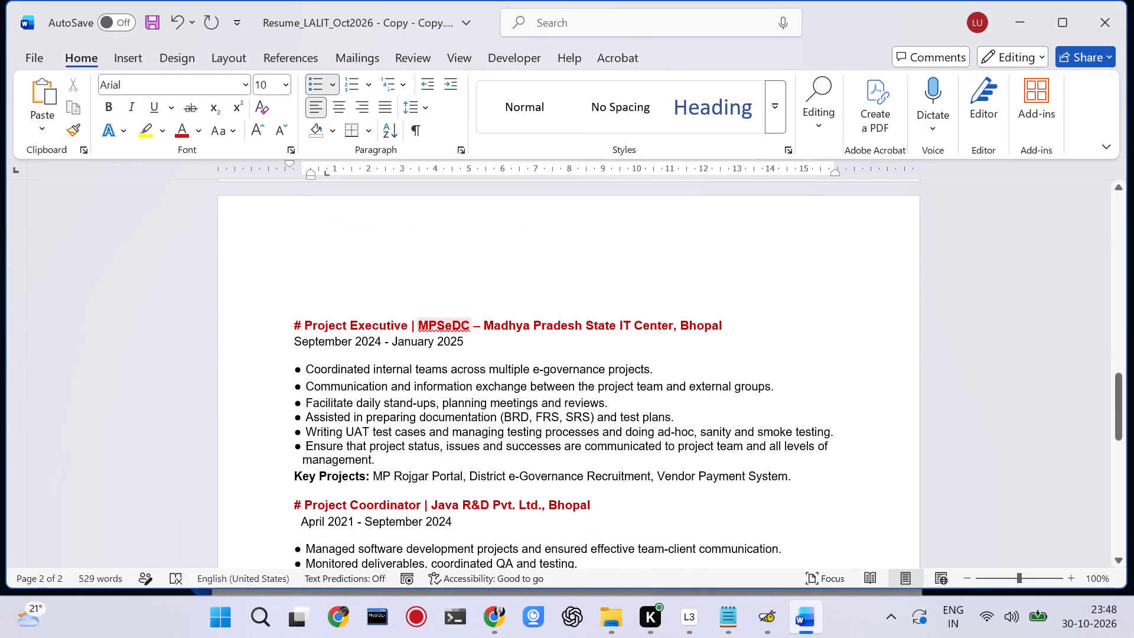
left_click(333, 297)
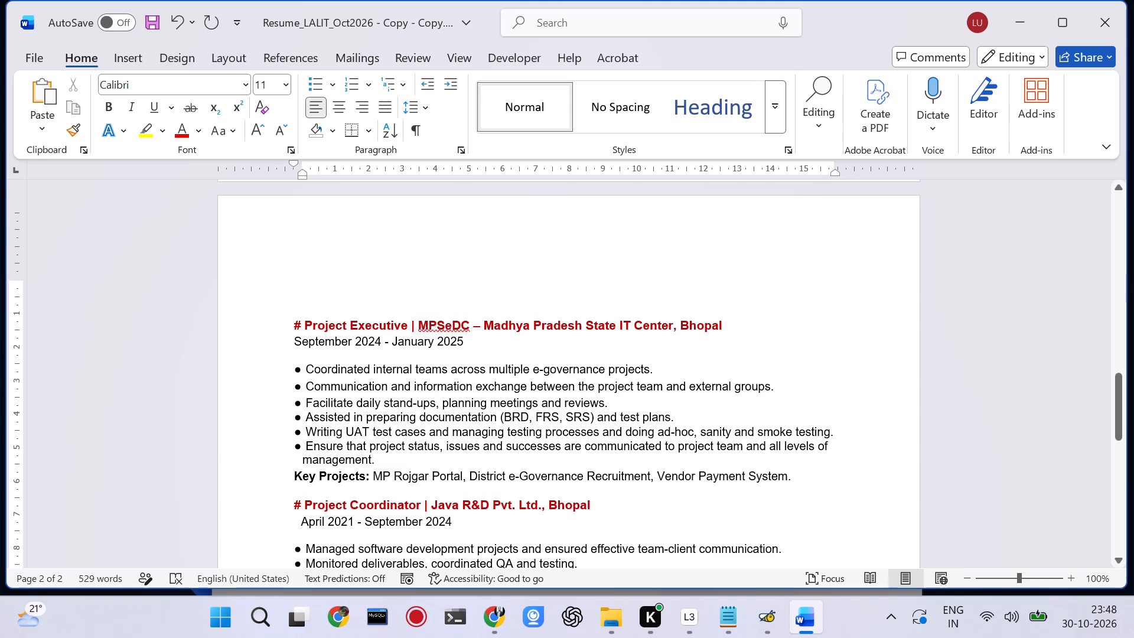
scroll(333, 297, "up", 4)
key("BackSpace")
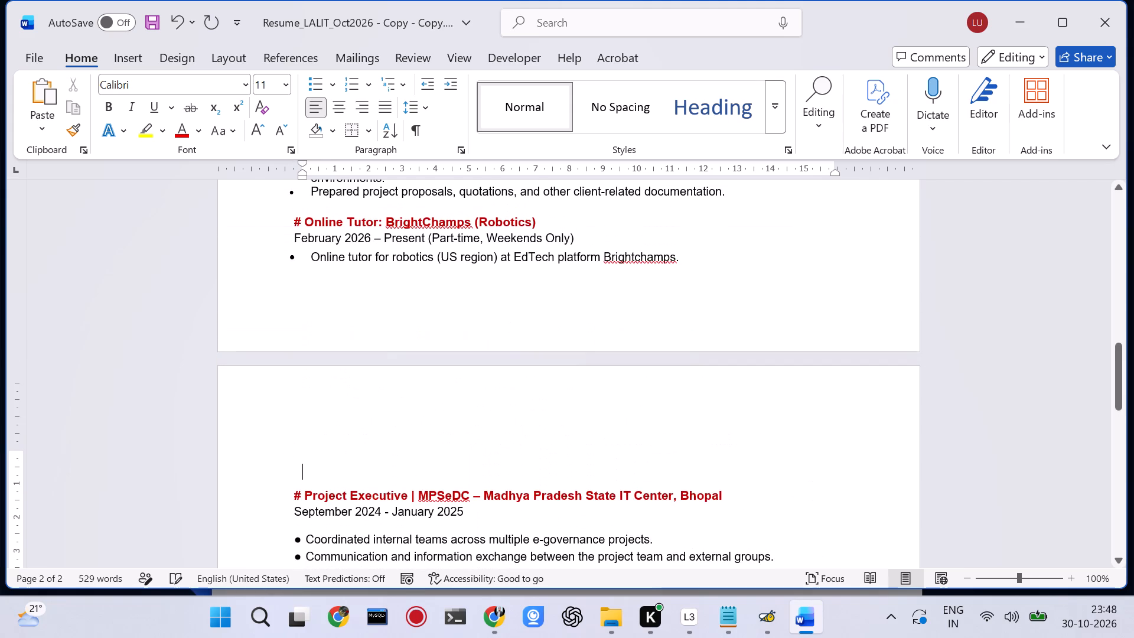
key("BackSpace")
key("BackSpace")
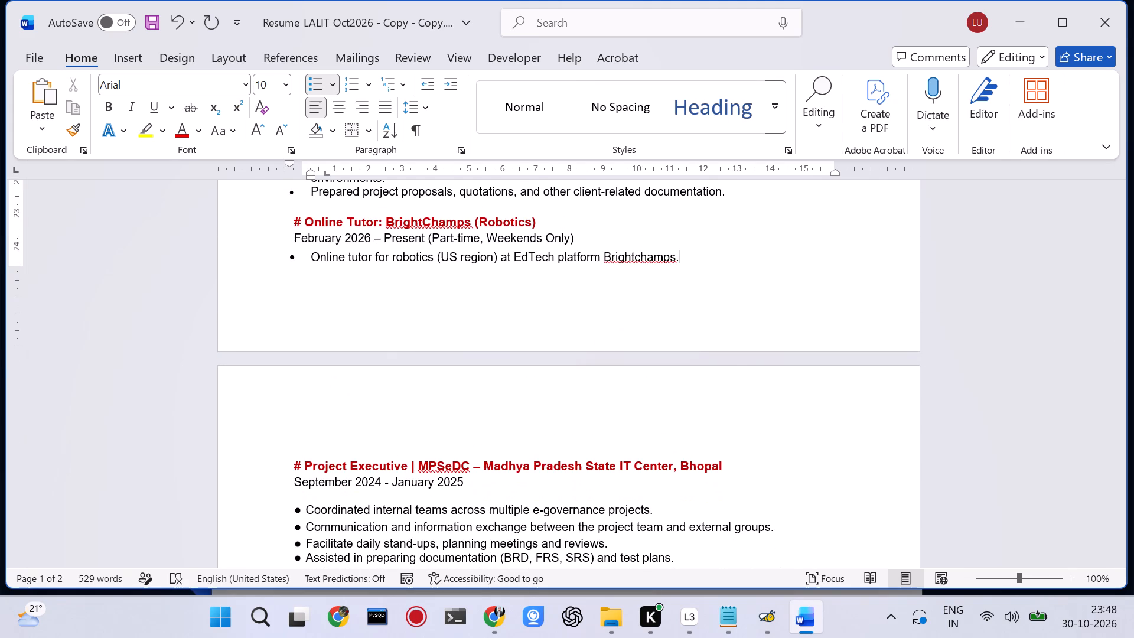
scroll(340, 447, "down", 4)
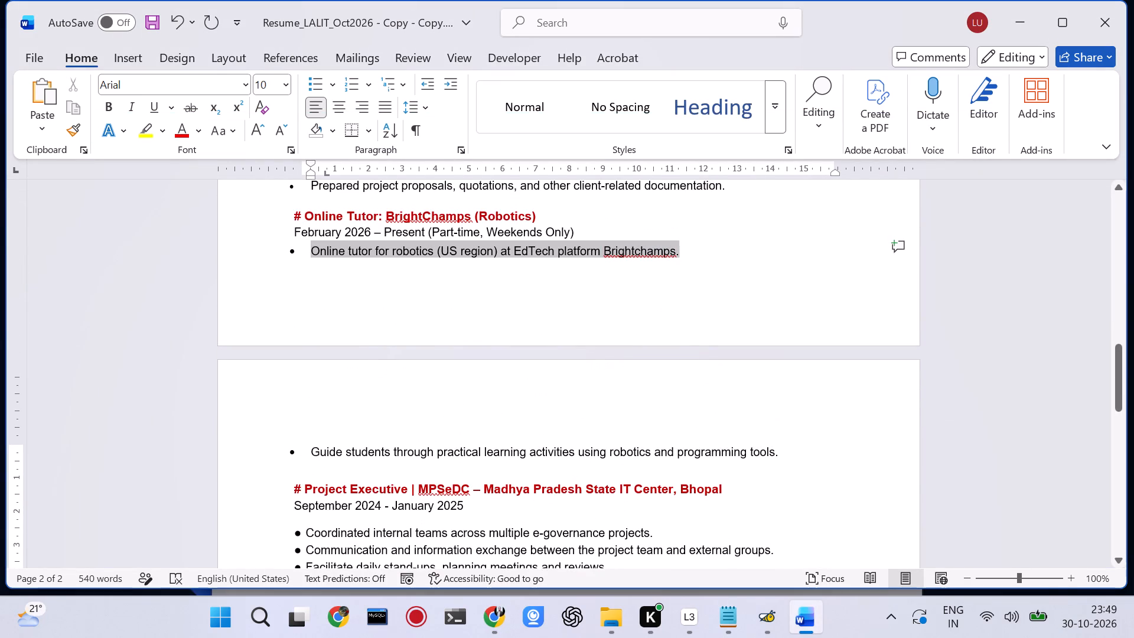
left_click_drag(680, 254, 678, 254)
key("ctrl+v")
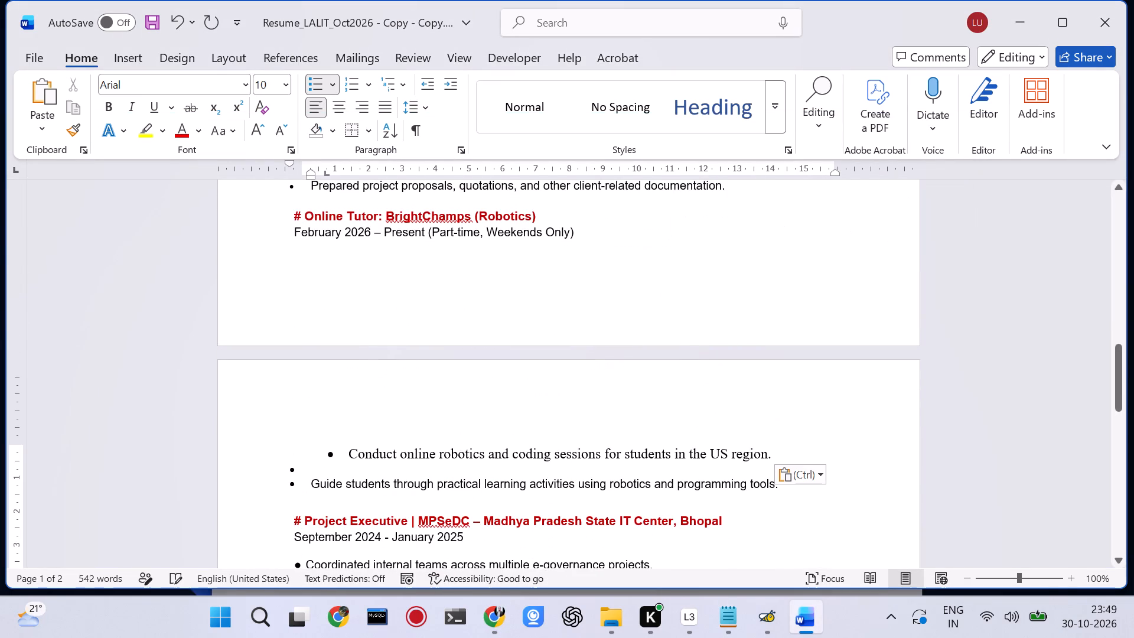
left_click(810, 474)
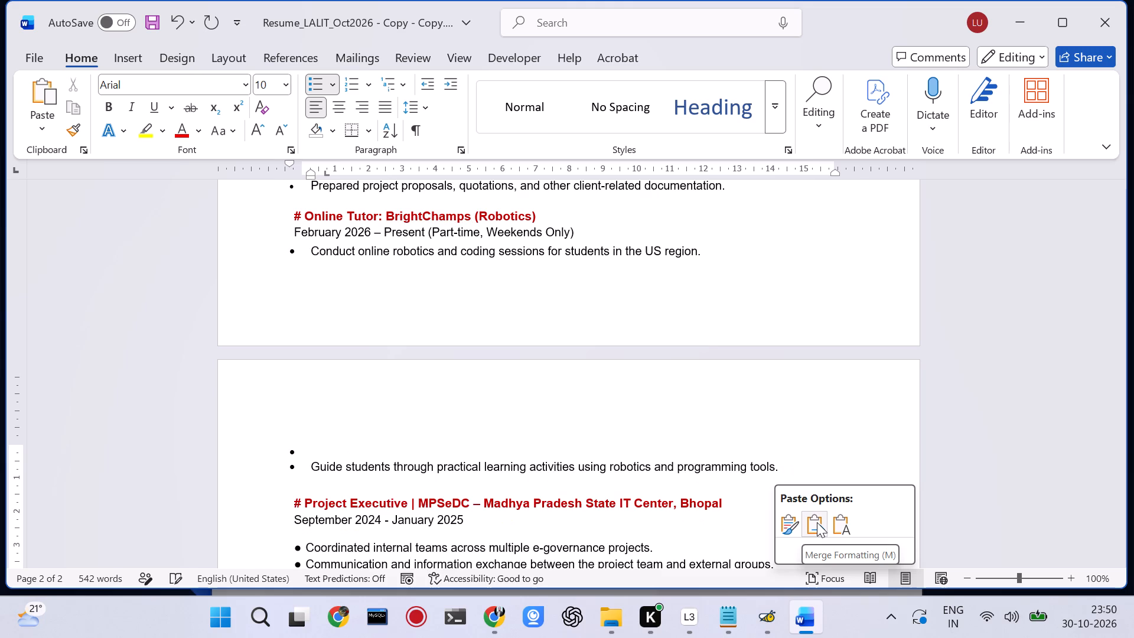
left_click(817, 522)
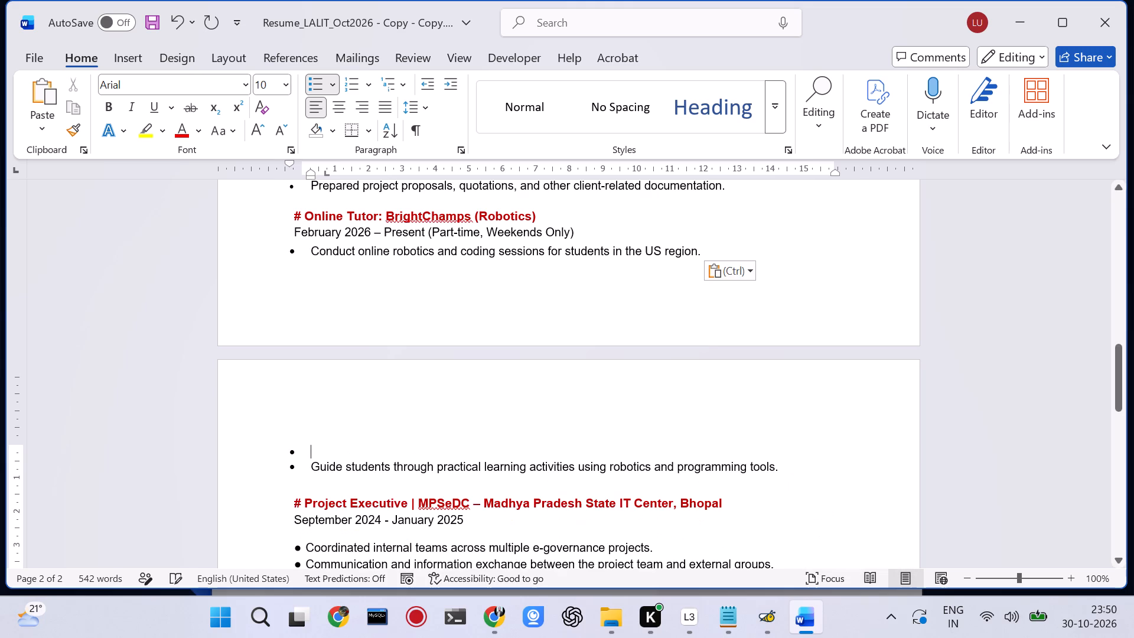
key("BackSpace")
key("BackSpace")
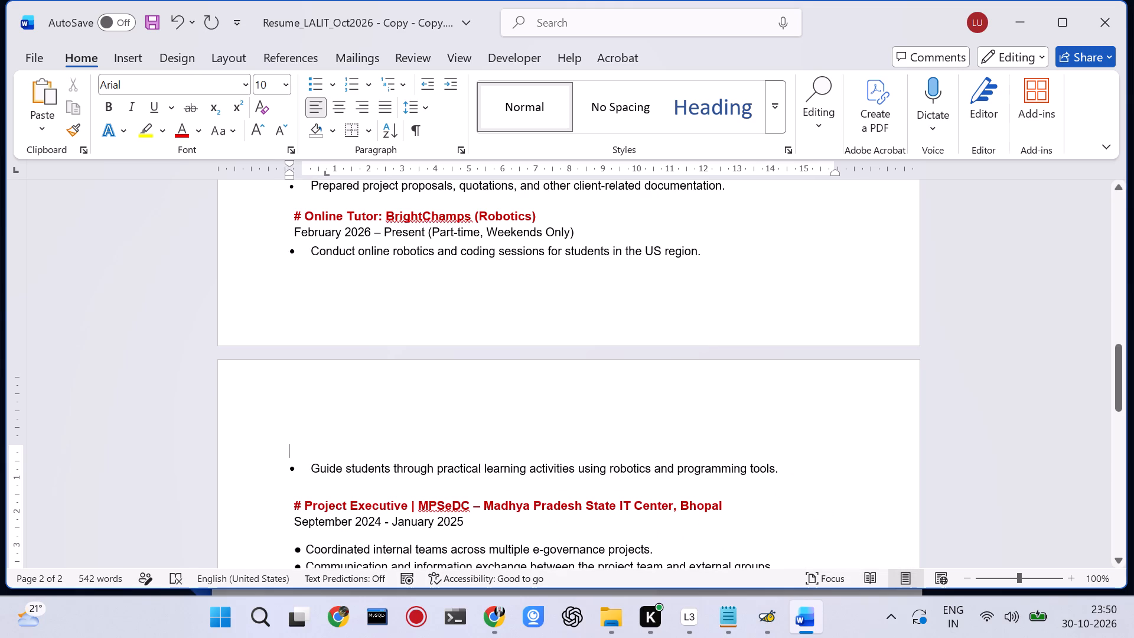
key("BackSpace")
key("BackSpace")
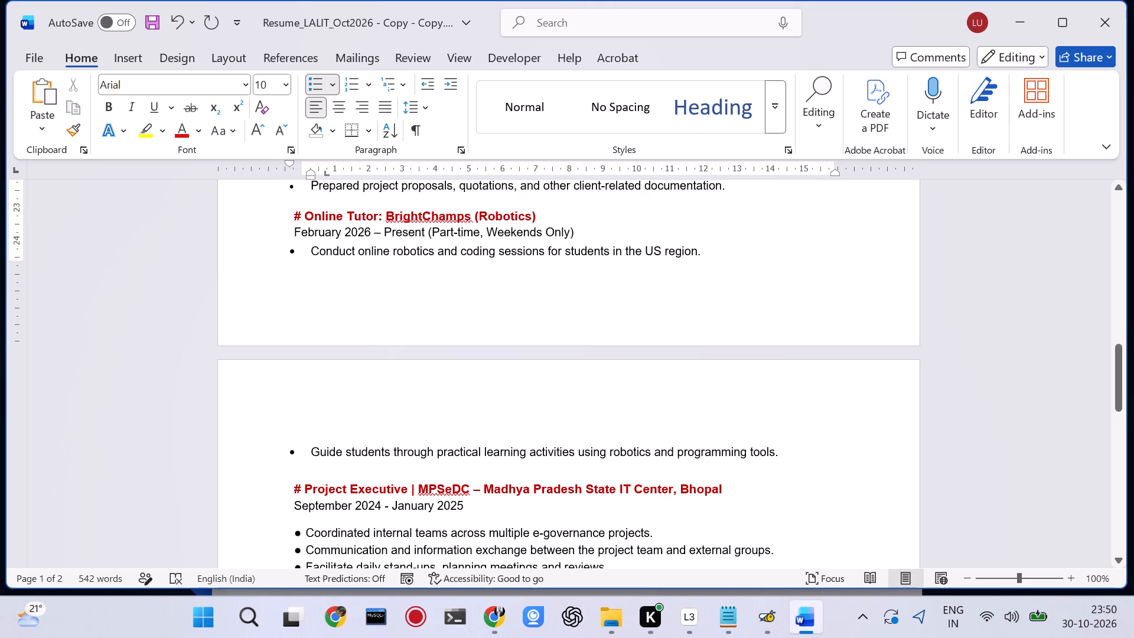
Add a blank line above the "Online Tutor: BrightChamps (Robotics)" heading.
scroll(380, 396, "up", 3)
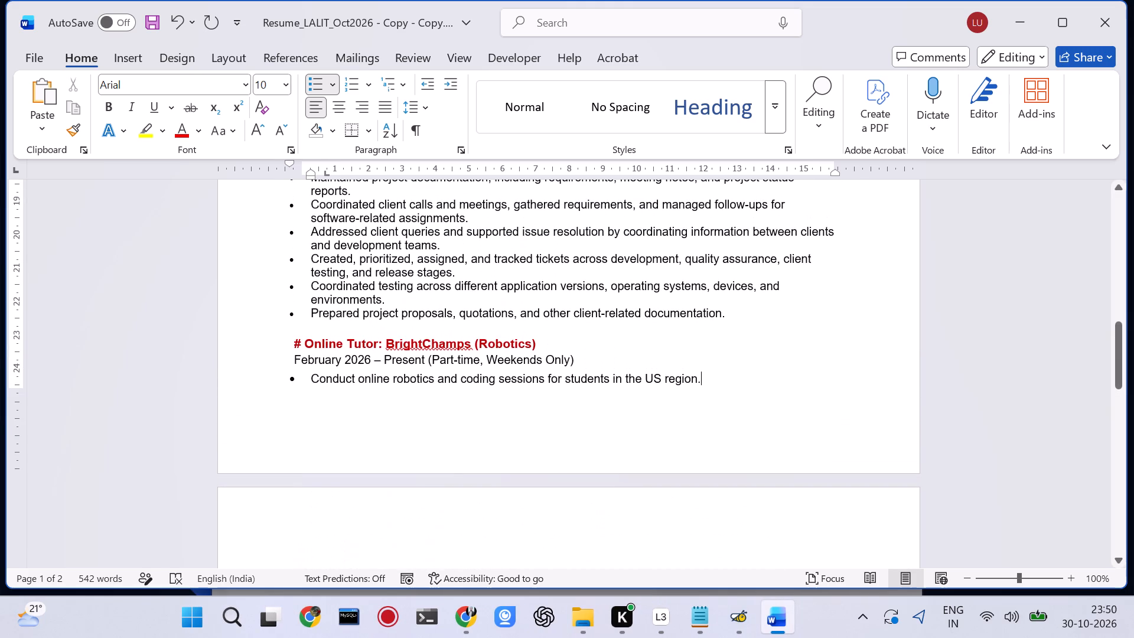
scroll(380, 396, "up", 5)
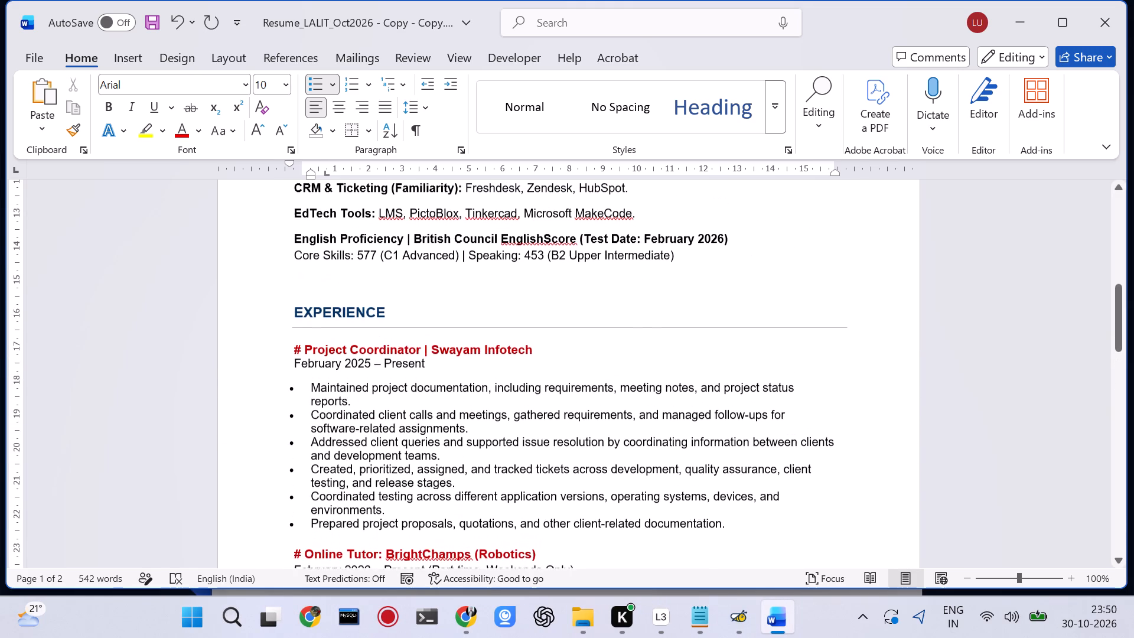
scroll(380, 396, "down", 3)
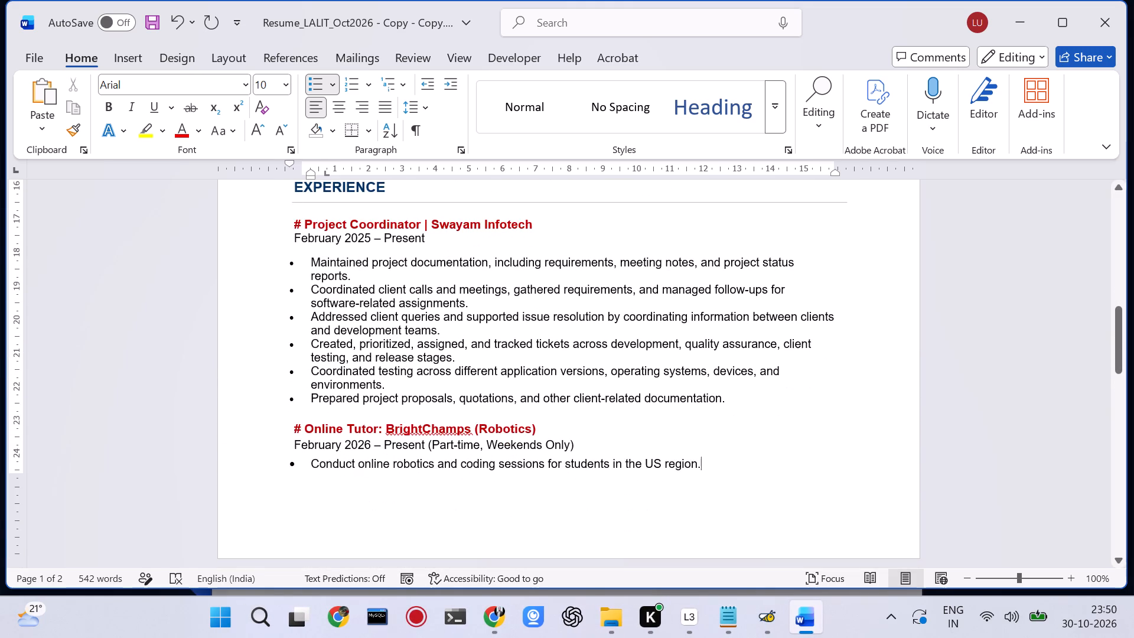
left_click(580, 416)
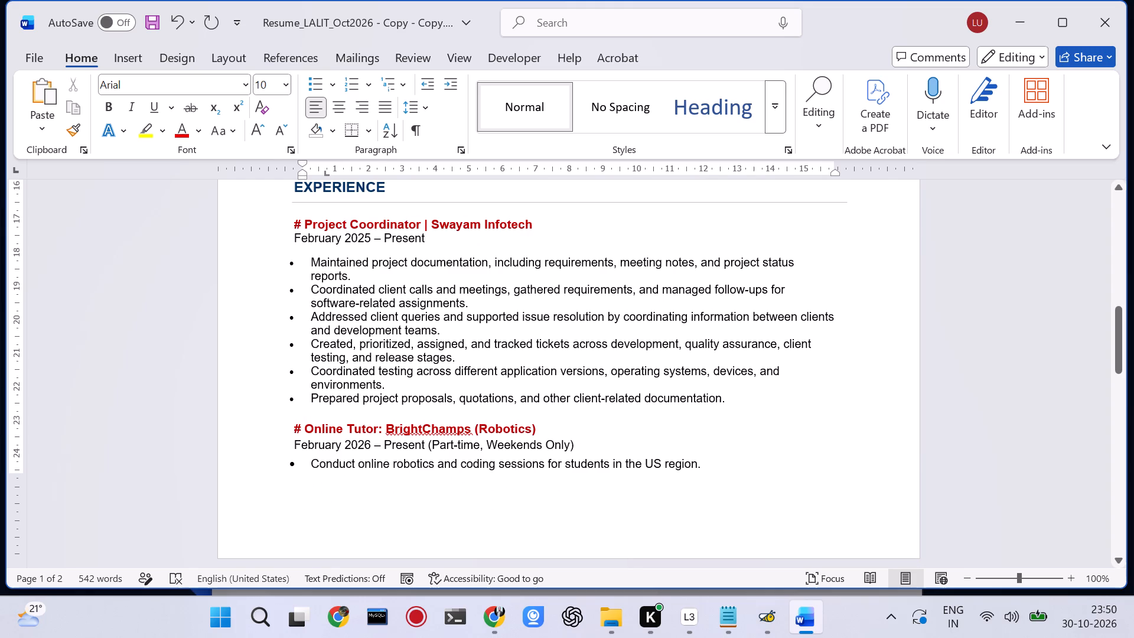
key("Return")
Add a blank line between the Swayam Infotech date line "February 2025 – Present" and its first bullet.
scroll(580, 416, "down", 3)
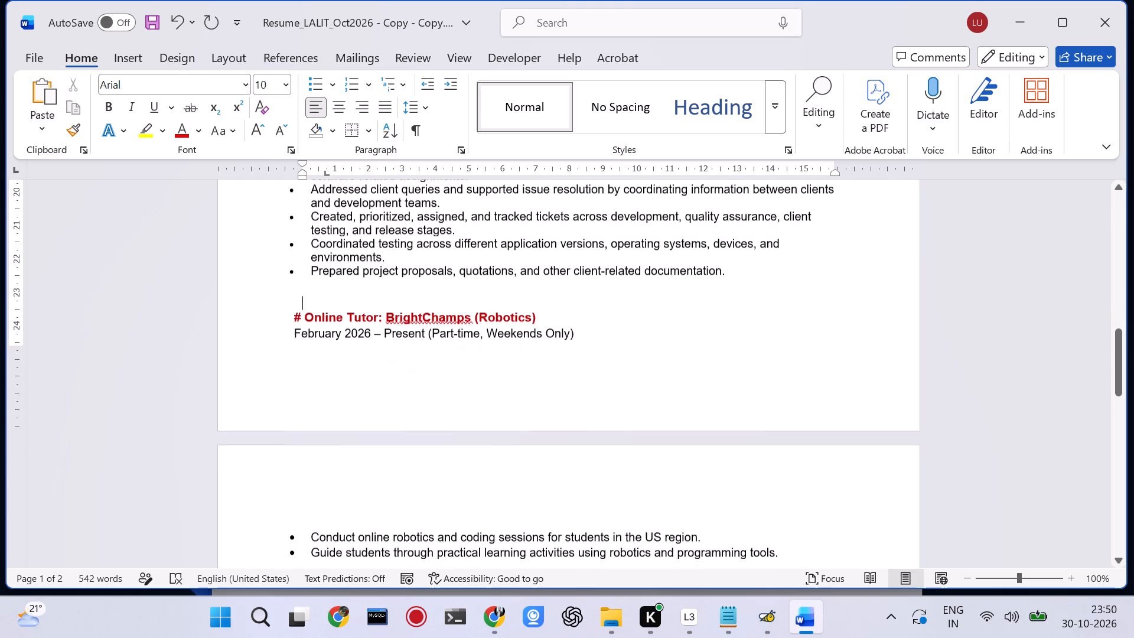
scroll(580, 416, "up", 5)
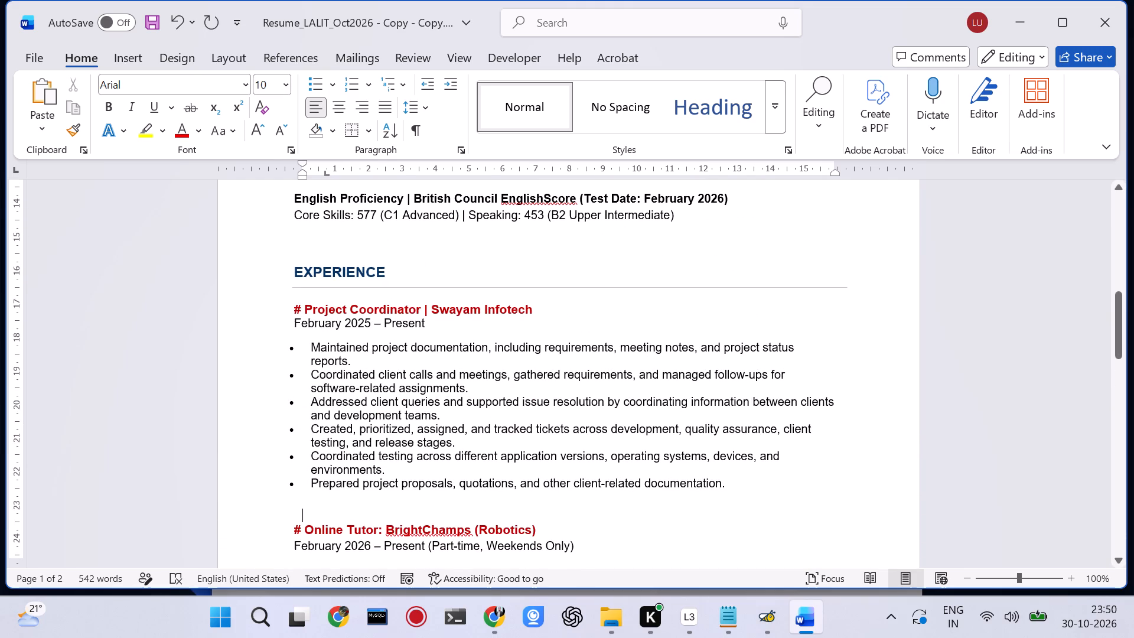
scroll(449, 274, "up", 2)
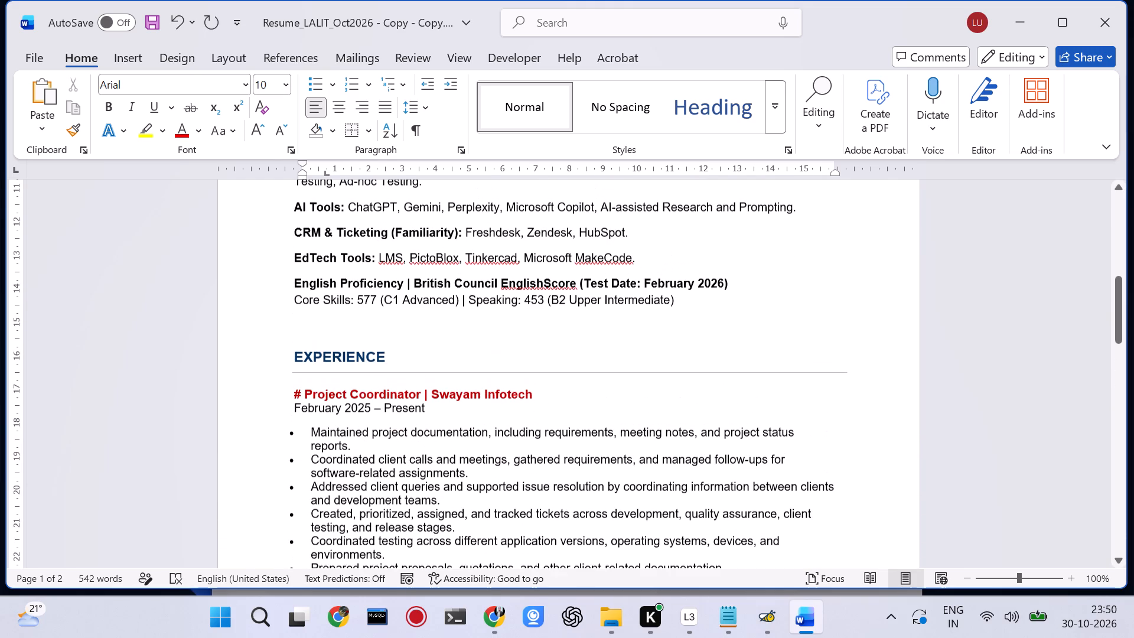
scroll(472, 360, "down", 2)
left_click(441, 327)
key("Return")
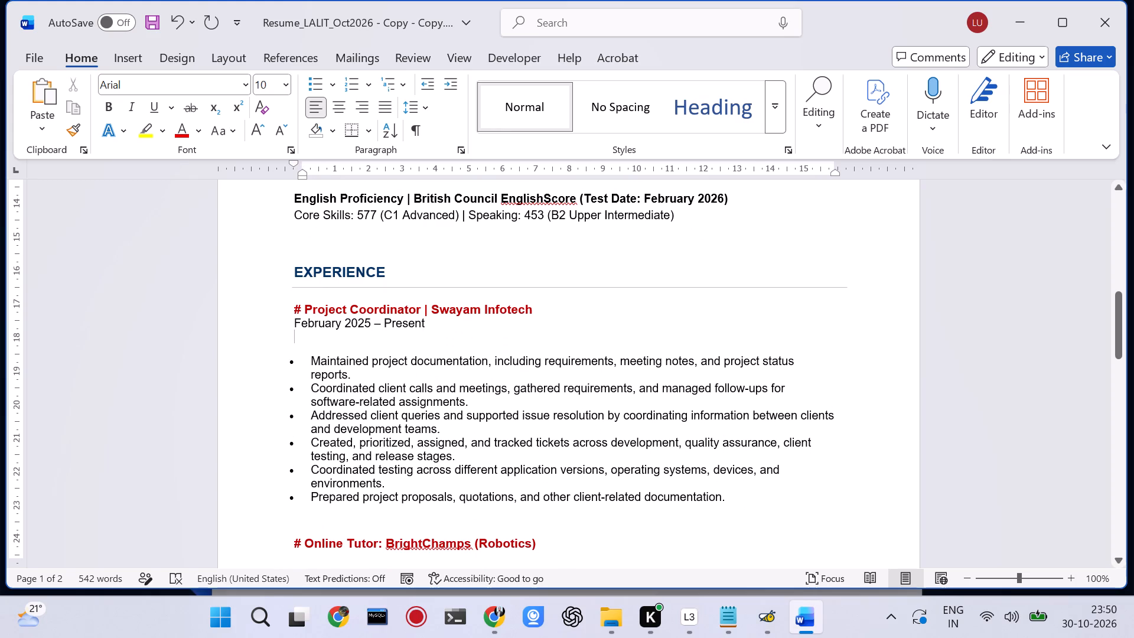
Insert a blank line between the EXPERIENCE heading and its divider, and set that line's font size to 5.
left_click(520, 268)
key("Return")
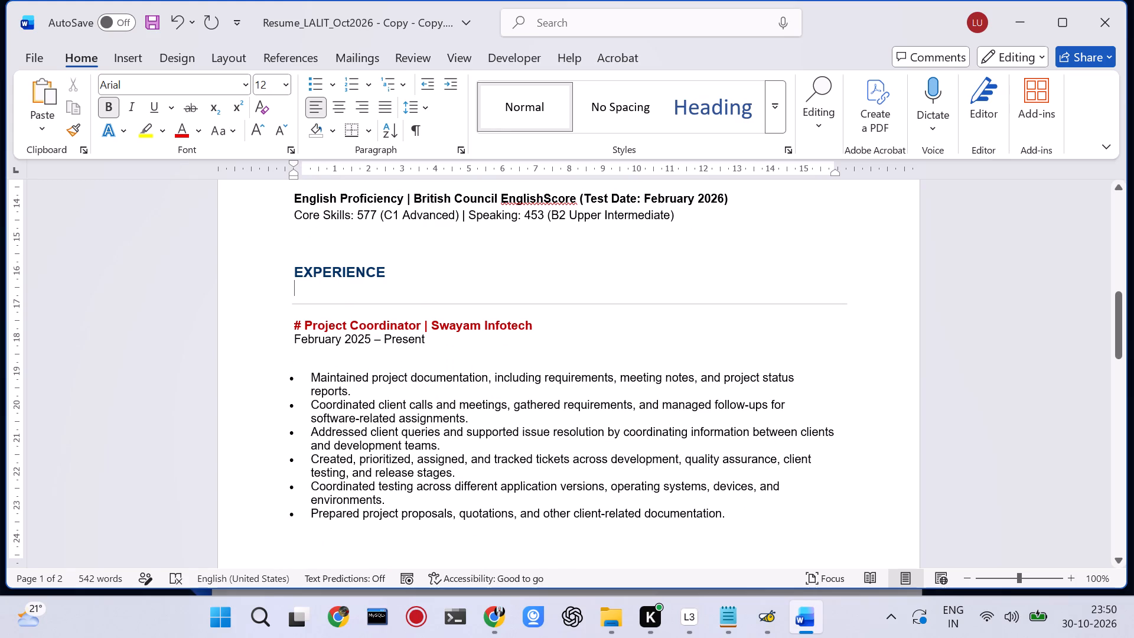
left_click(262, 85)
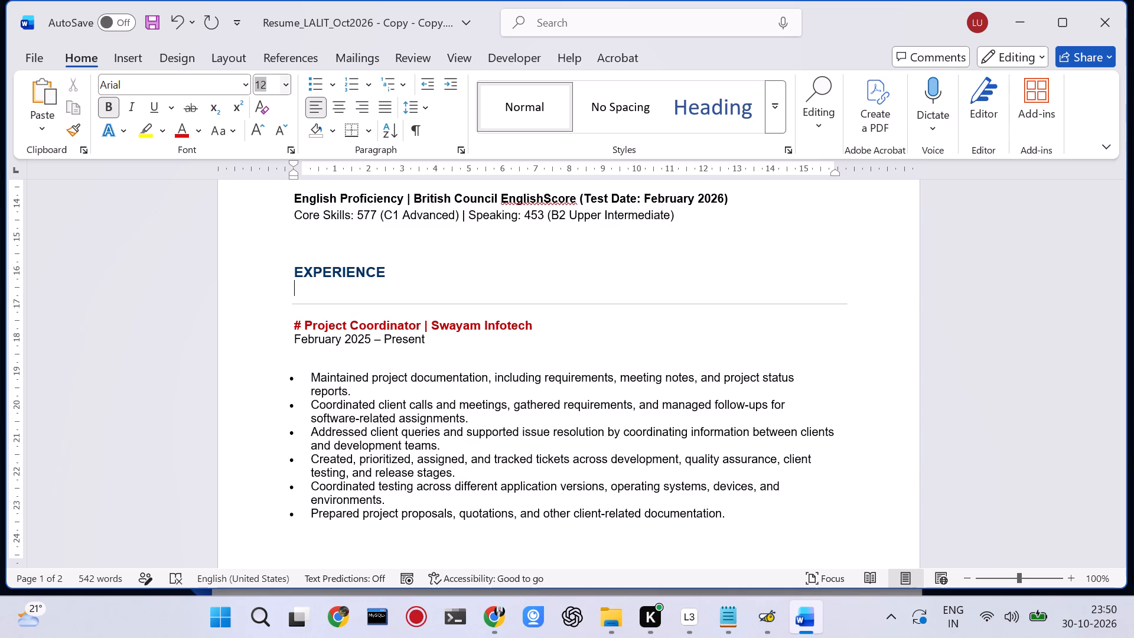
key("8")
key("Return")
left_click(494, 278)
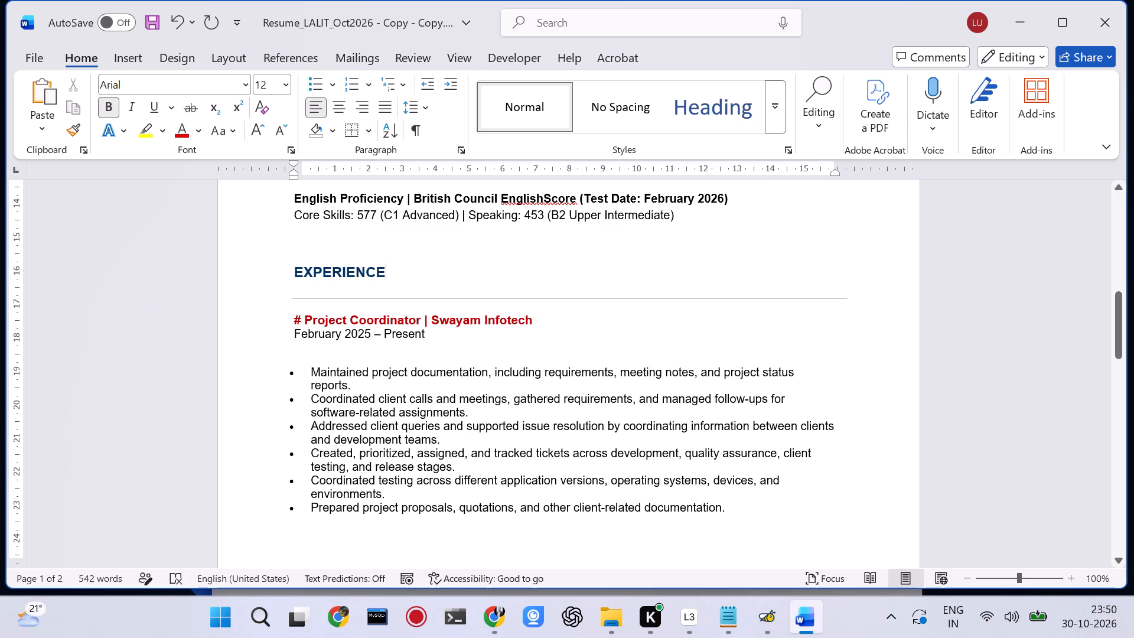
left_click(382, 288)
key("5")
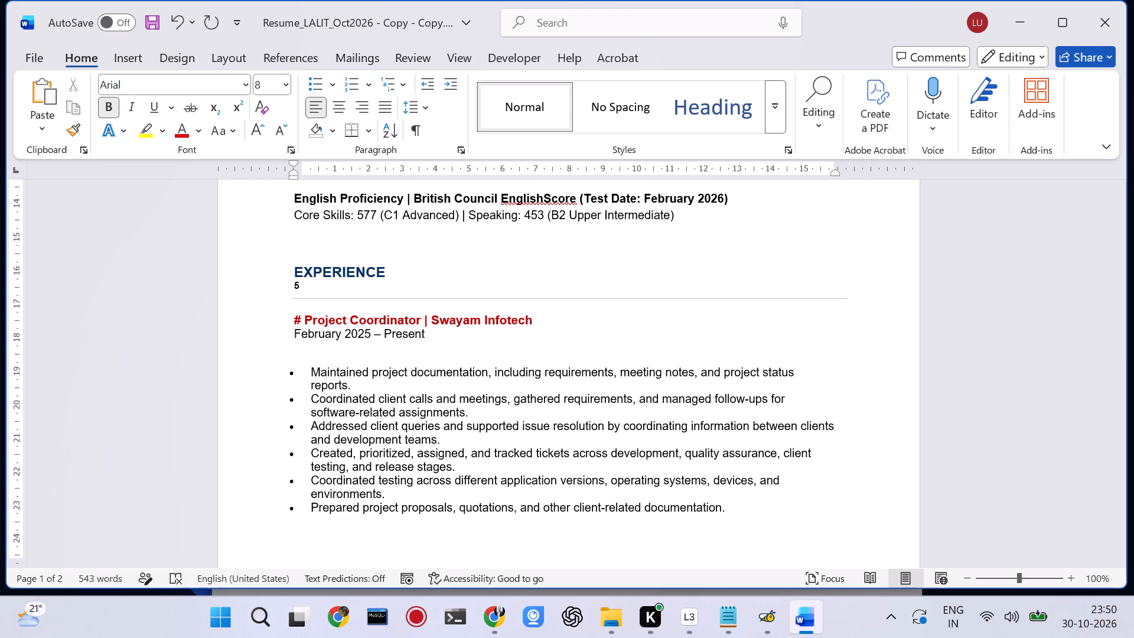
key("BackSpace")
left_click(260, 79)
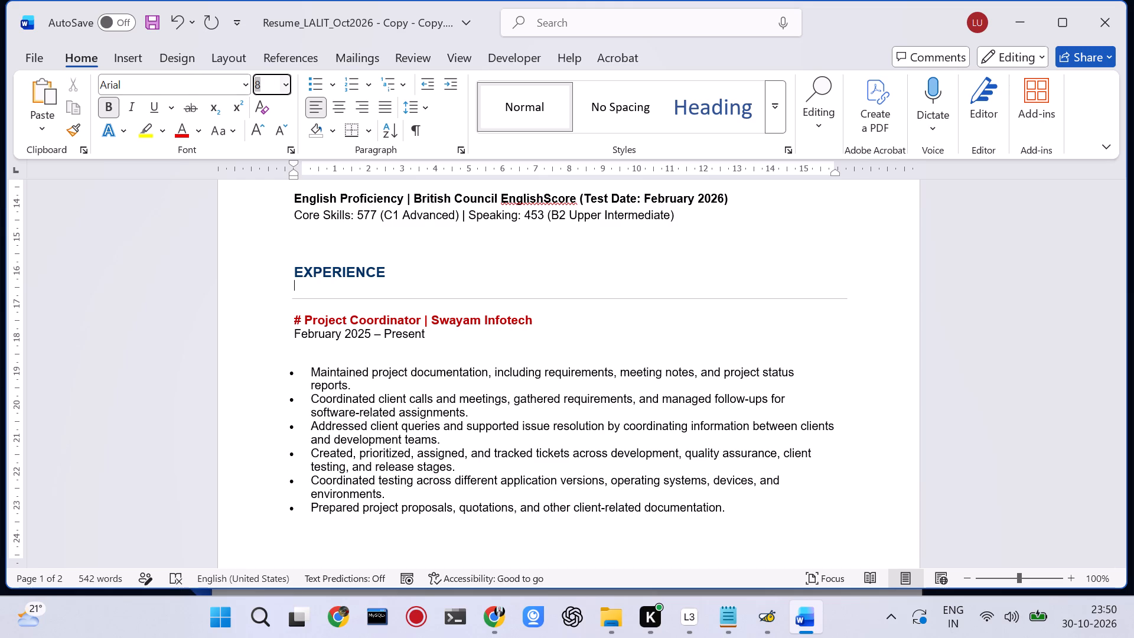
key("5")
key("Return")
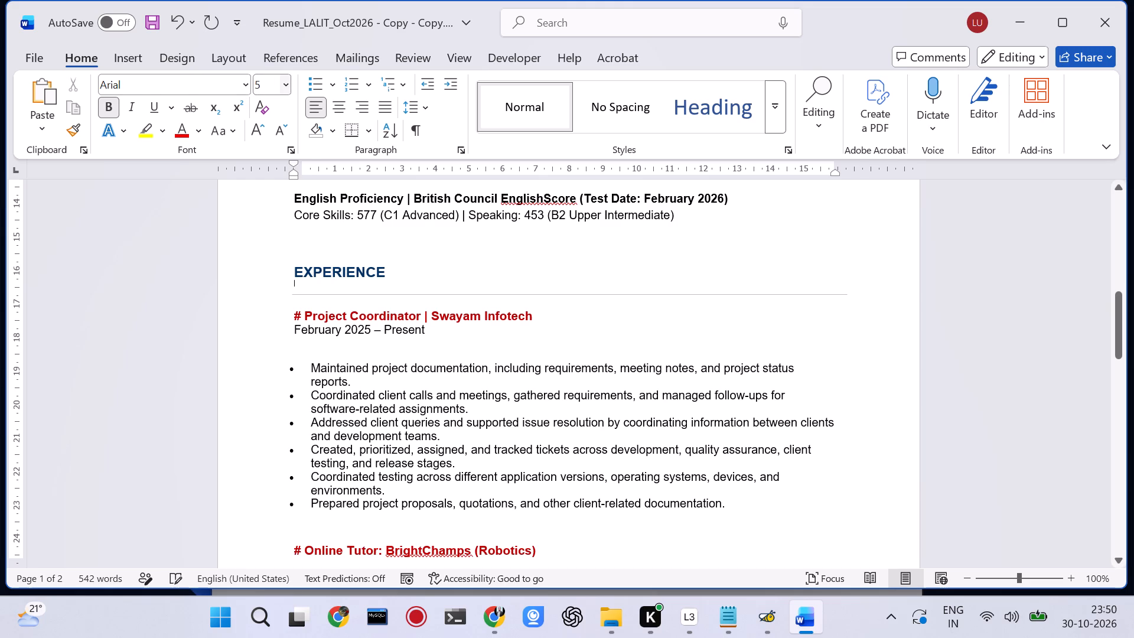
Add another blank line above the "Online Tutor: BrightChamps (Robotics)" heading so the whole entry starts on the second page.
scroll(525, 400, "down", 1)
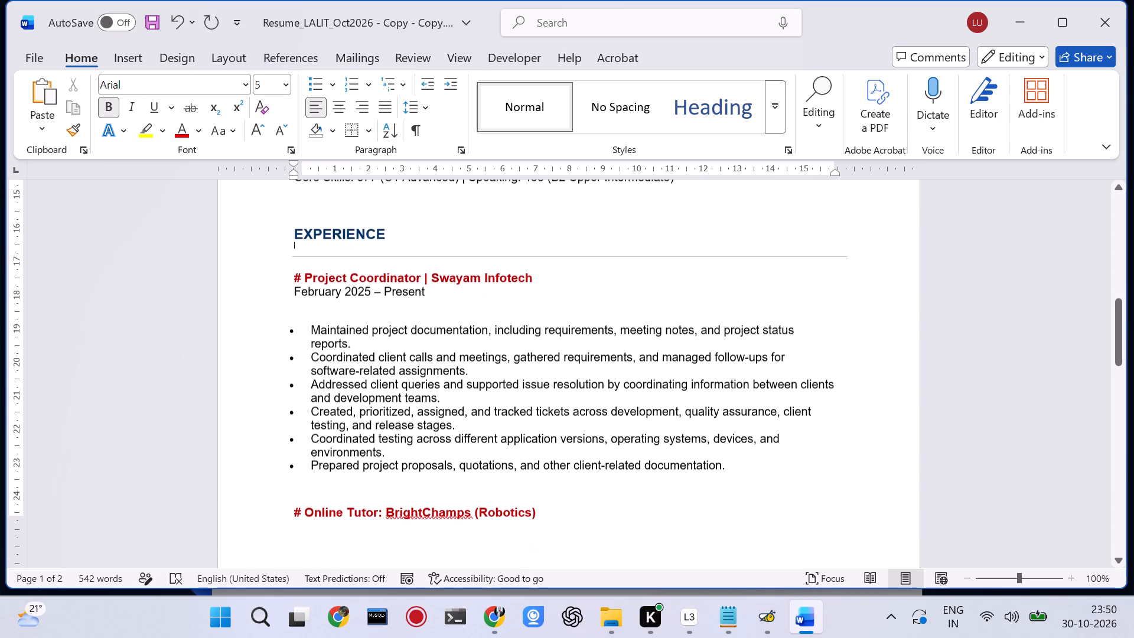
scroll(525, 400, "down", 3)
scroll(519, 391, "up", 4)
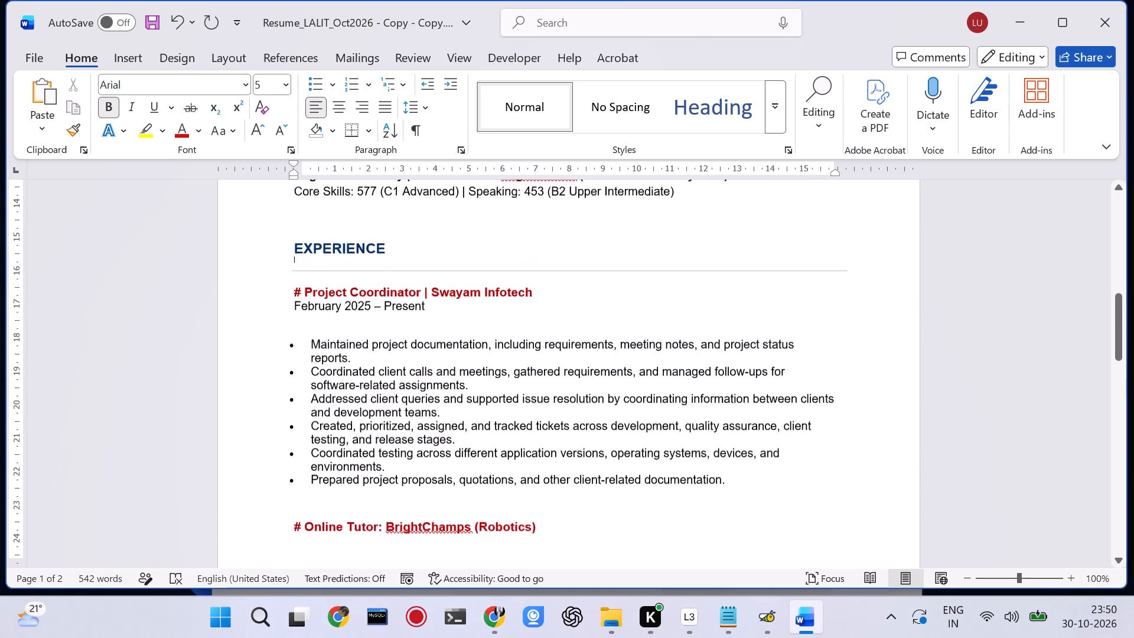
scroll(519, 391, "down", 2)
left_click(515, 444)
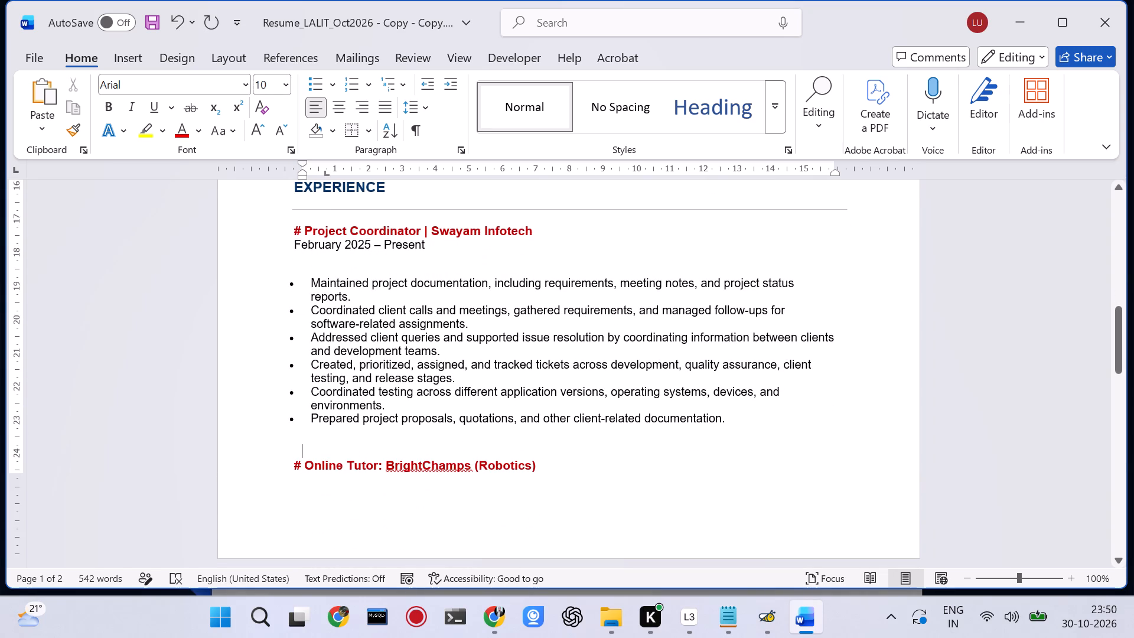
key("Return")
scroll(515, 444, "down", 9)
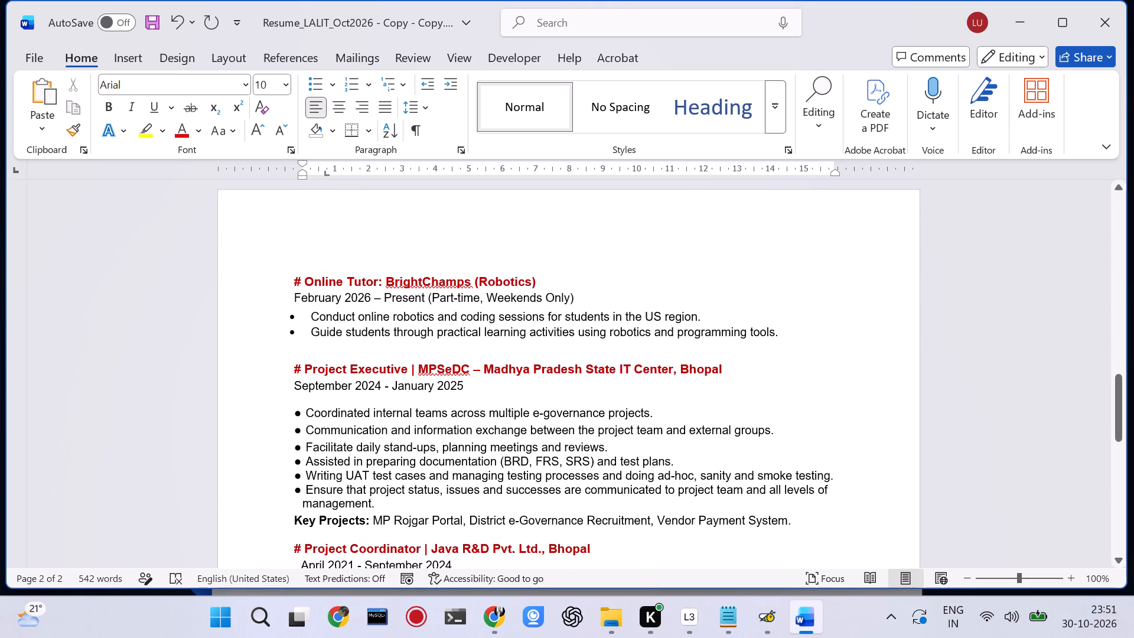
Insert a blank line between the BrightChamps date line and its first bullet, and set that line's font size to 8.
scroll(587, 302, "down", 4)
scroll(587, 302, "up", 4)
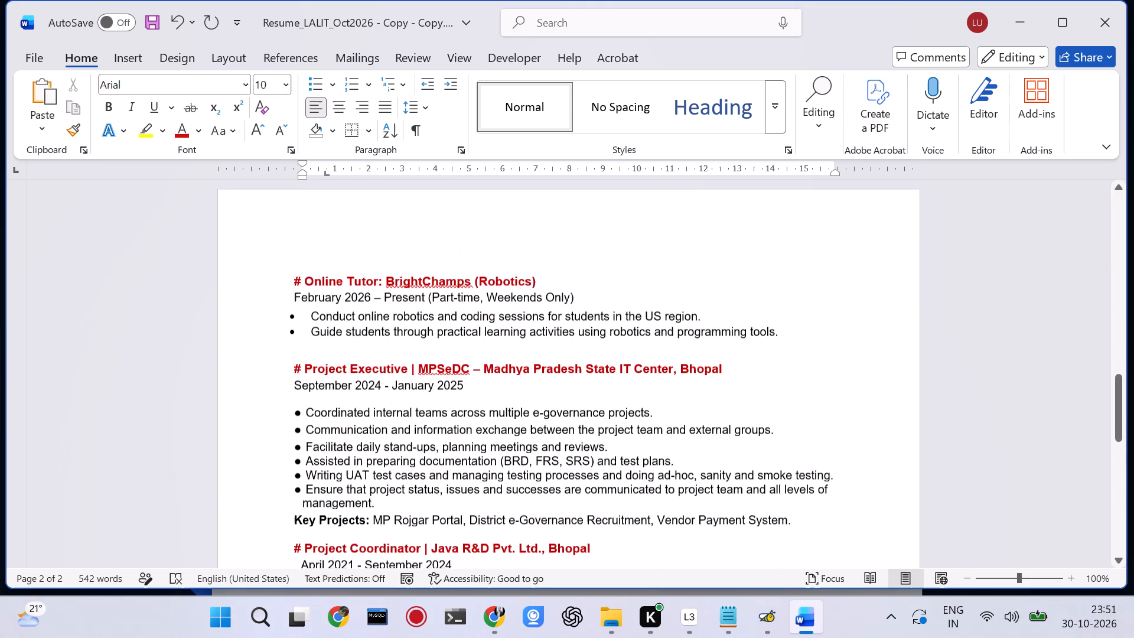
left_click(593, 291)
key("Return")
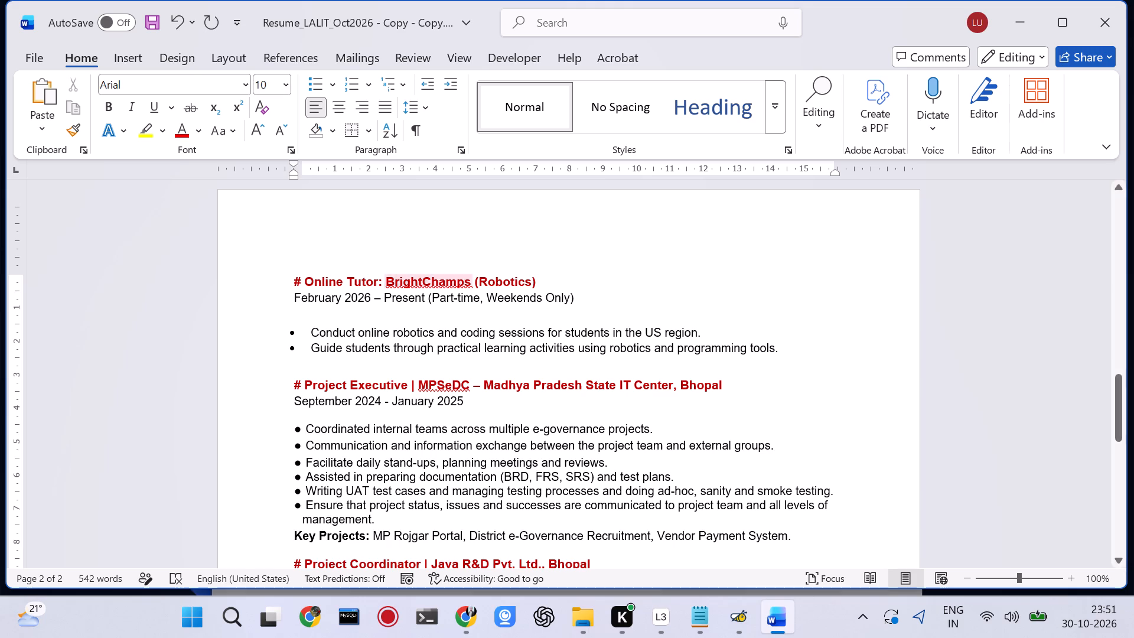
left_click(265, 83)
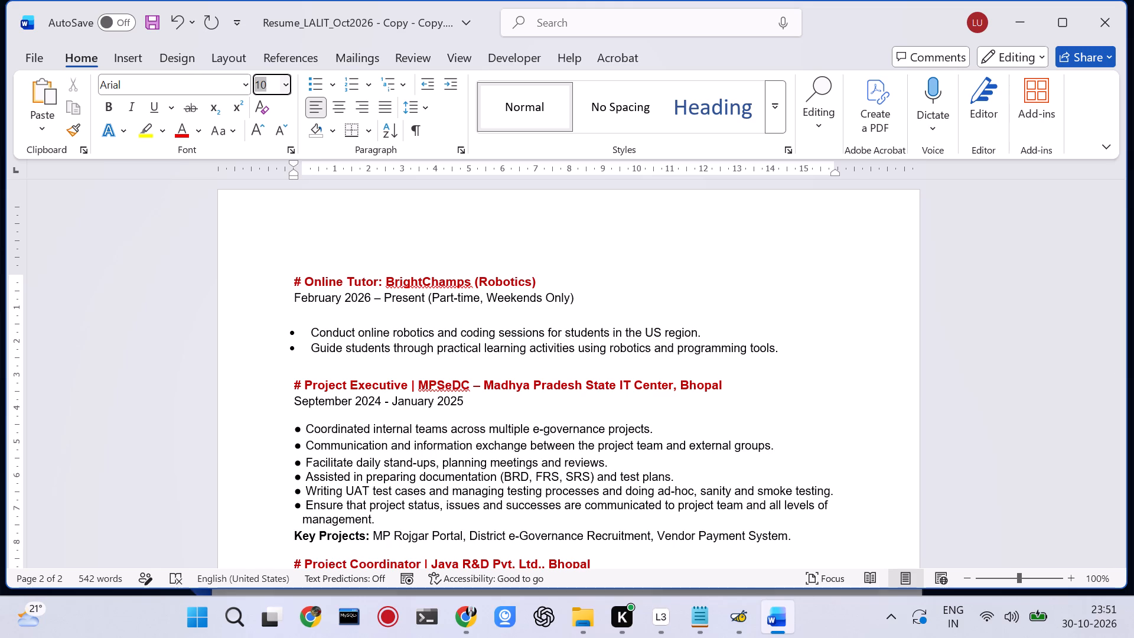
key("8")
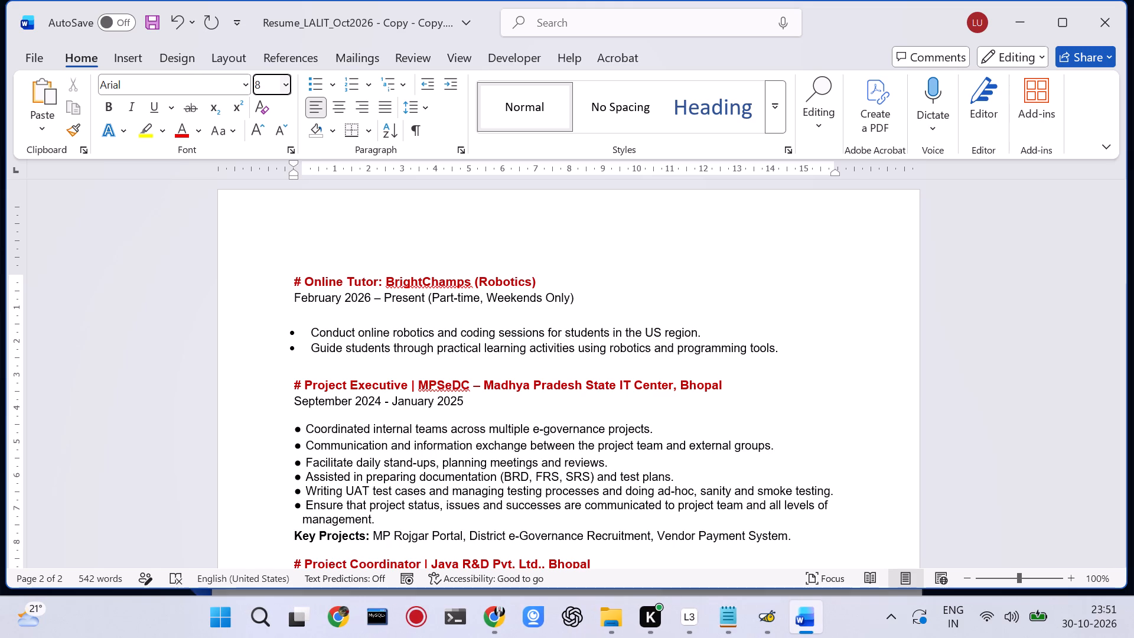
key("Return")
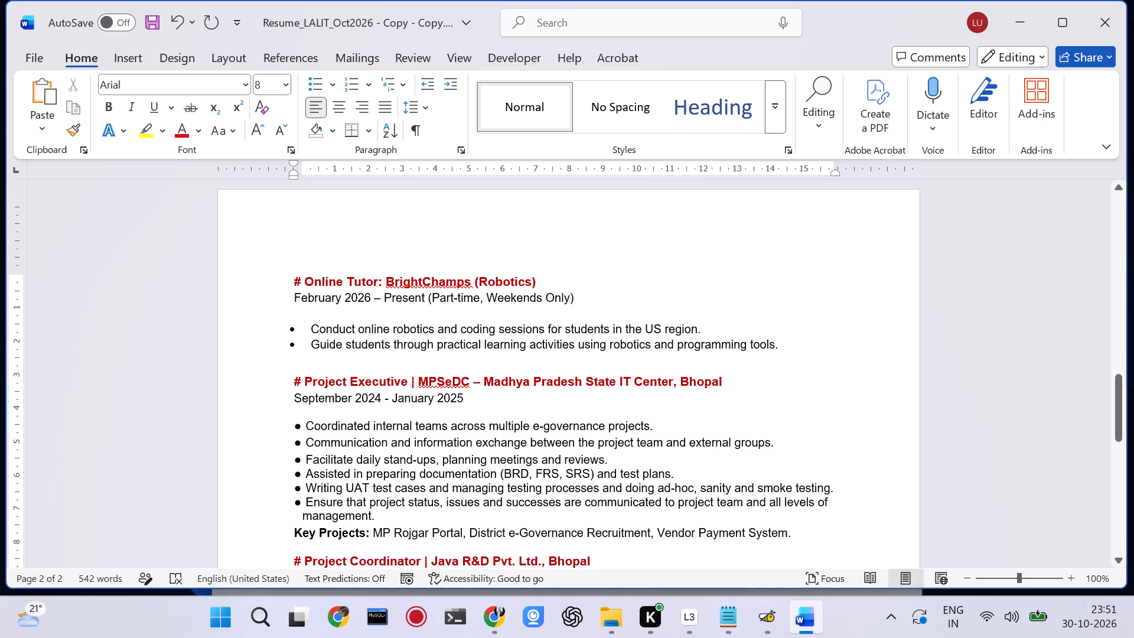
left_click(615, 296)
Move the left indent of the name line at the top of the resume out to align with the PROFESSIONAL SUMMARY heading.
scroll(638, 387, "down", 15)
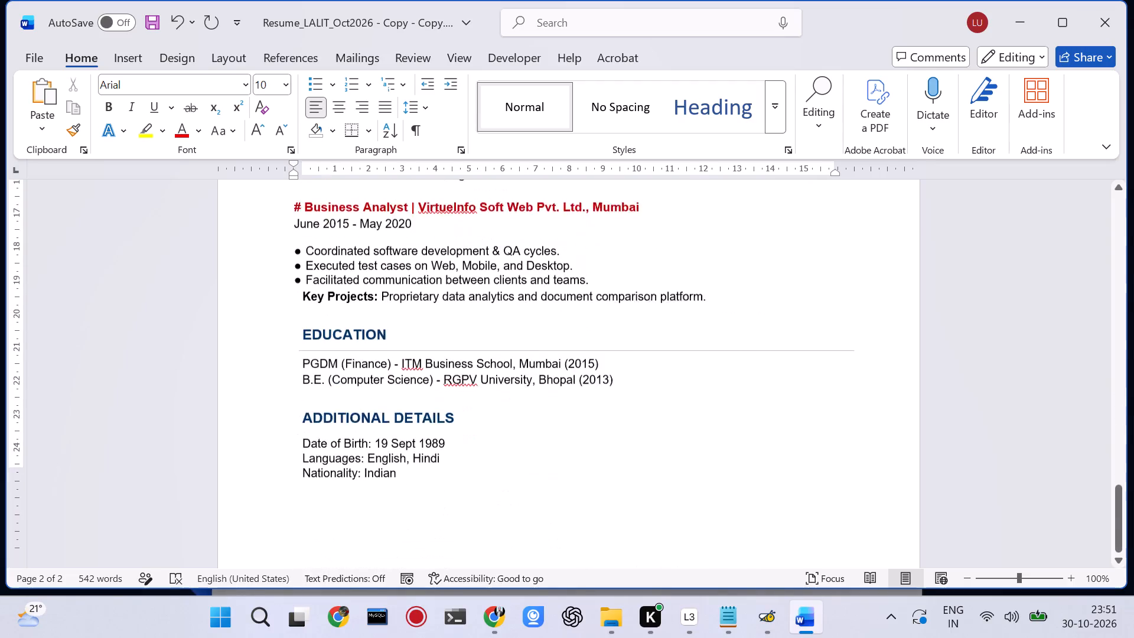
scroll(638, 387, "down", 8)
scroll(638, 387, "up", 16)
scroll(638, 387, "up", 7)
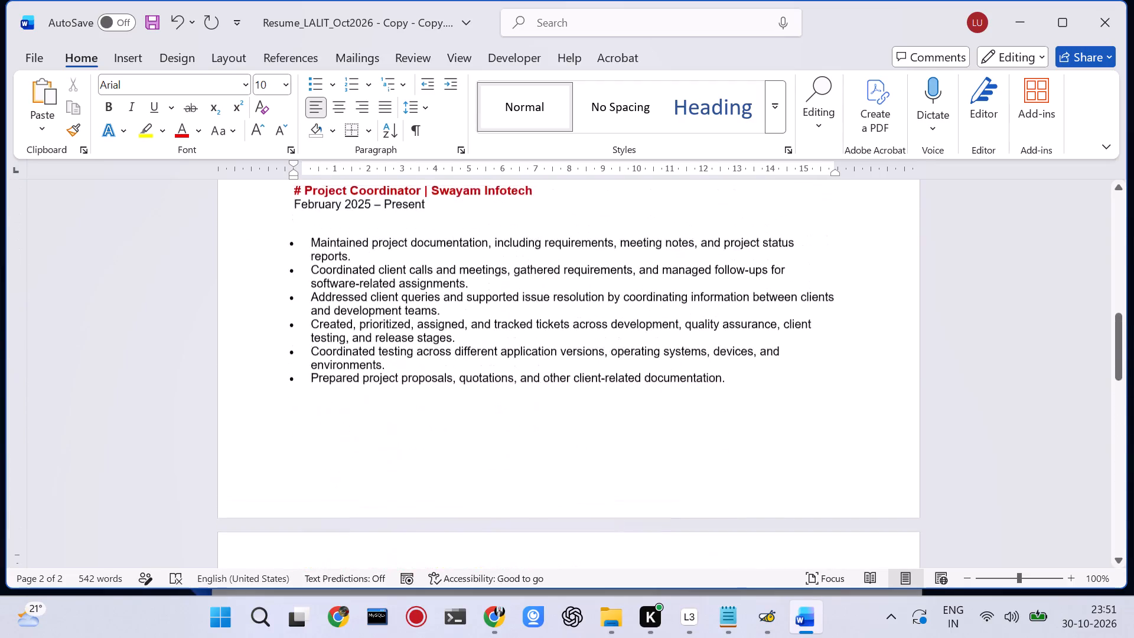
scroll(638, 387, "up", 19)
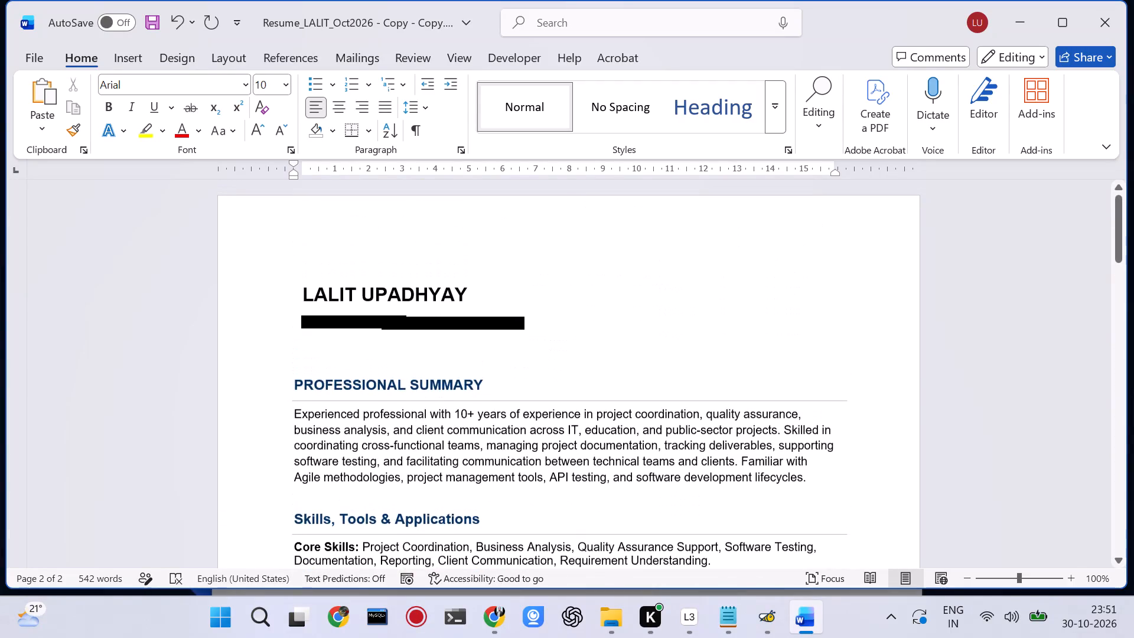
left_click(341, 245)
left_click(302, 256)
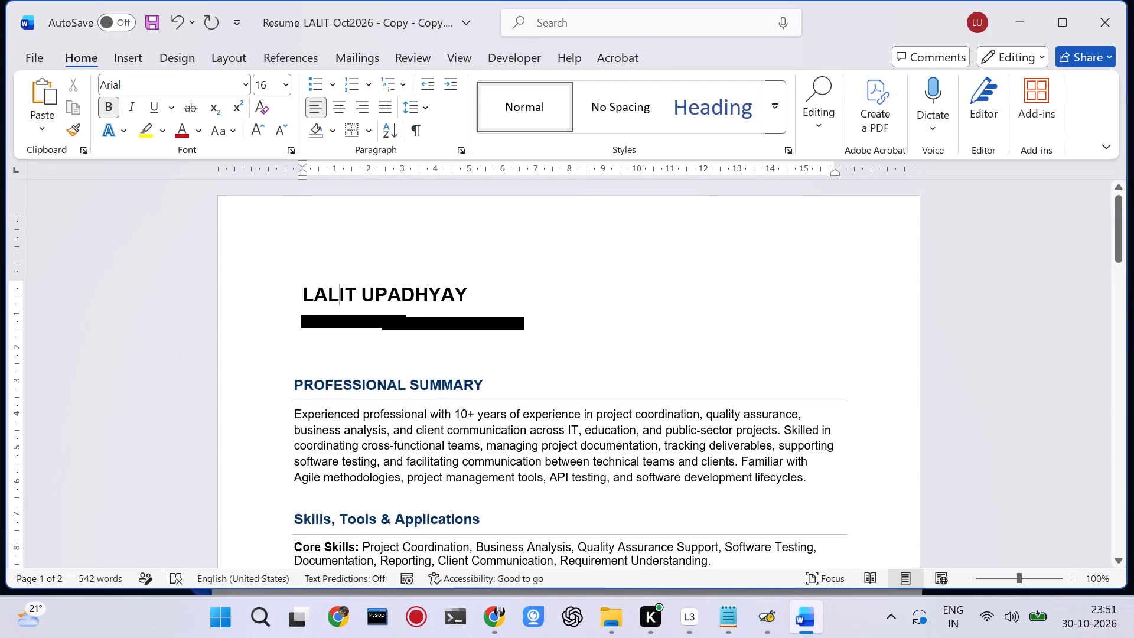
left_click(302, 259)
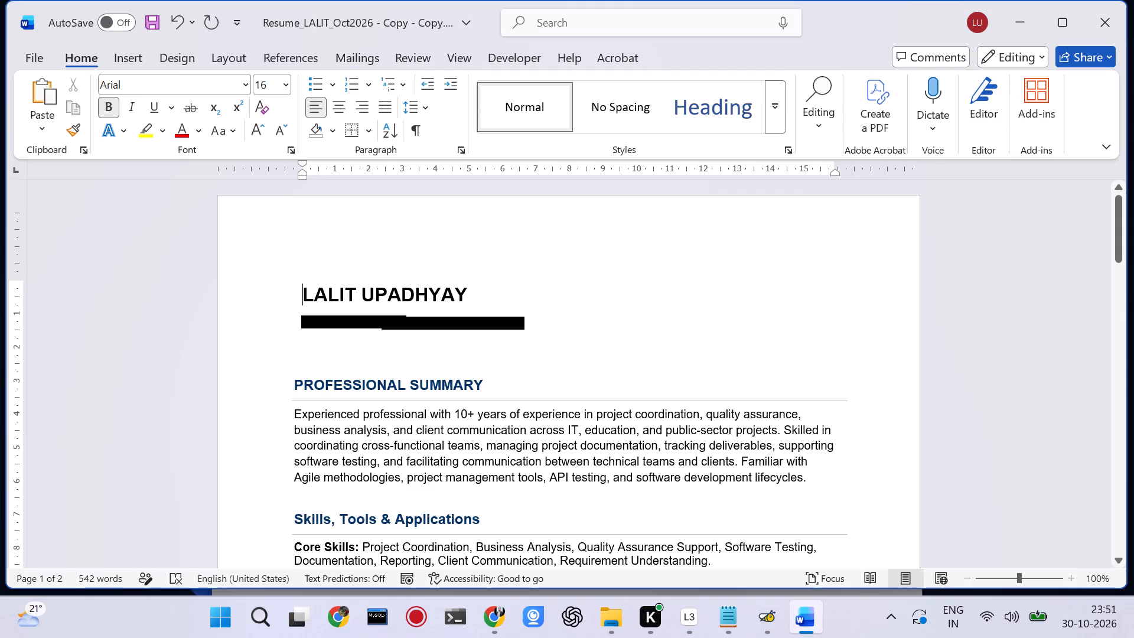
key("Up")
left_click_drag(304, 175, 302, 175)
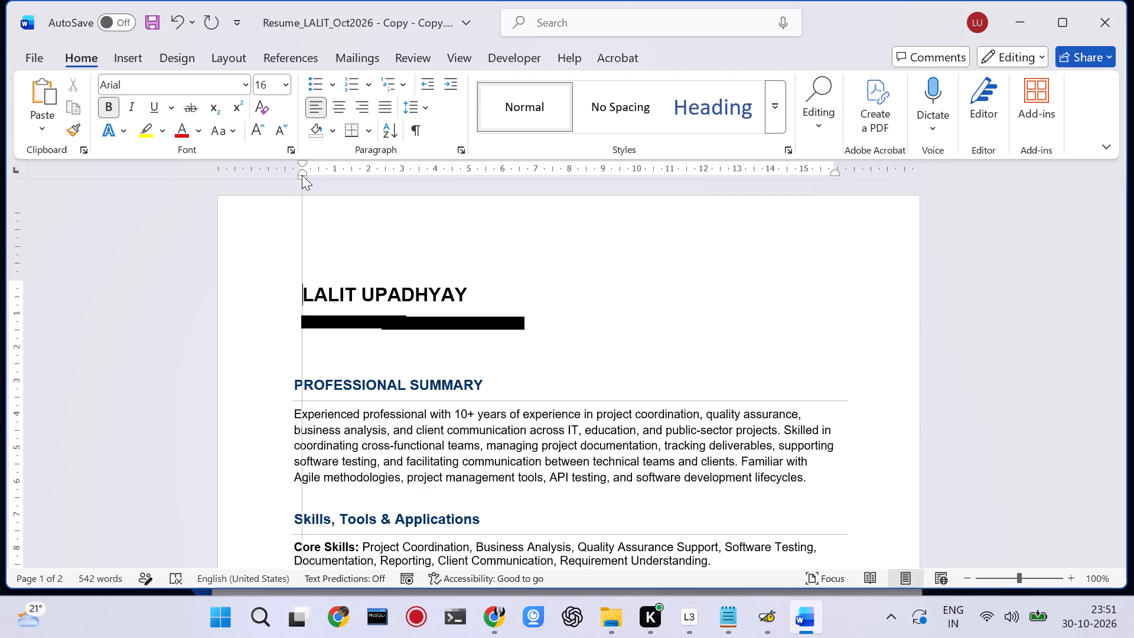
left_click_drag(302, 175, 288, 175)
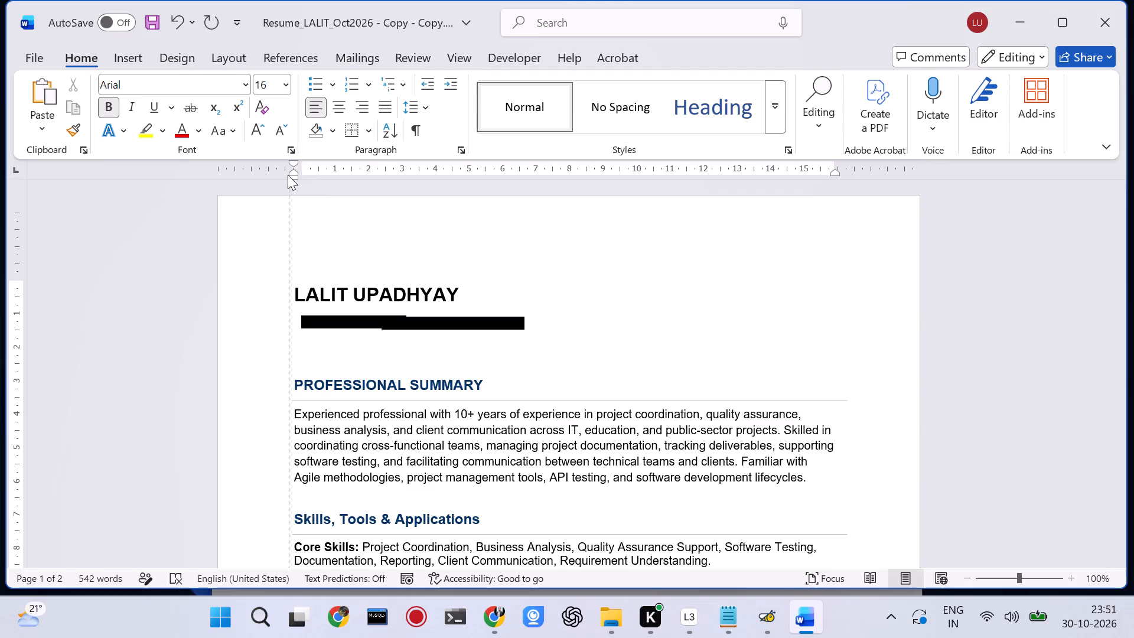
left_click_drag(288, 175, 291, 175)
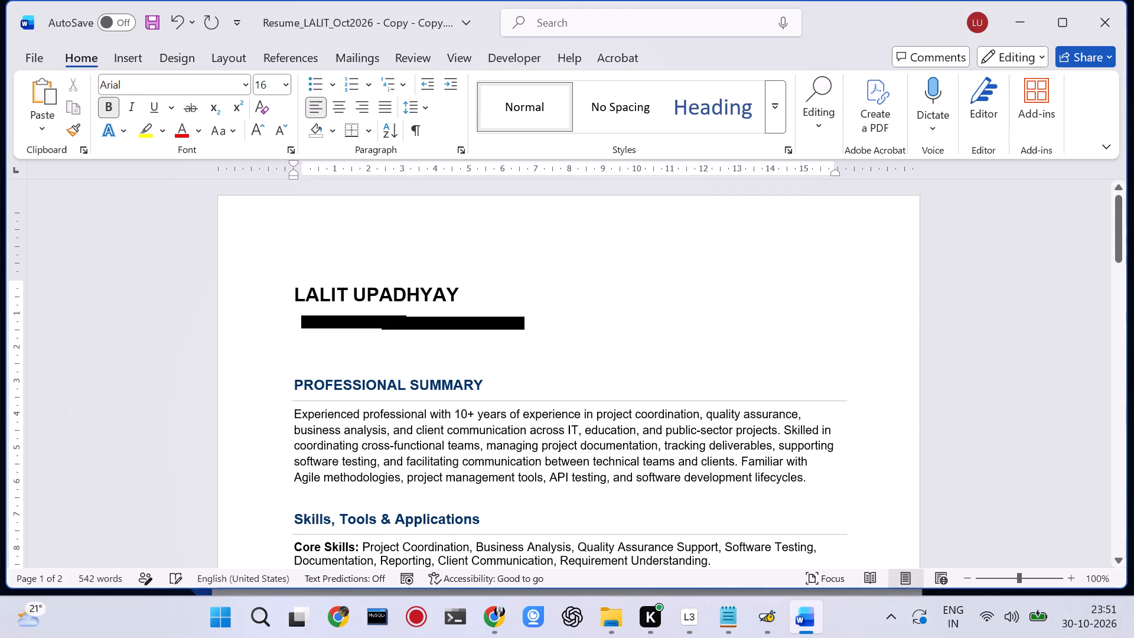
Move the left indent of the contact details line below the name out to align with the name.
left_click(303, 321)
left_click_drag(302, 175, 303, 175)
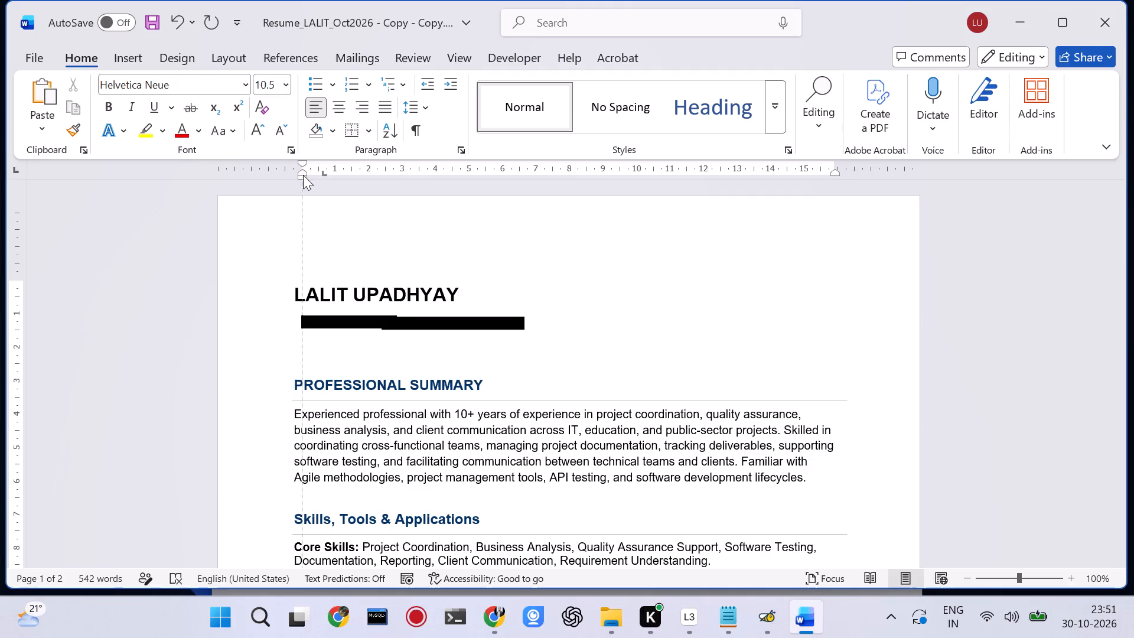
left_click_drag(303, 175, 292, 175)
left_click(647, 344)
Review the resume from the header through the experience entries, checking alignment, spacing and the page break.
scroll(647, 344, "down", 4)
scroll(647, 344, "up", 5)
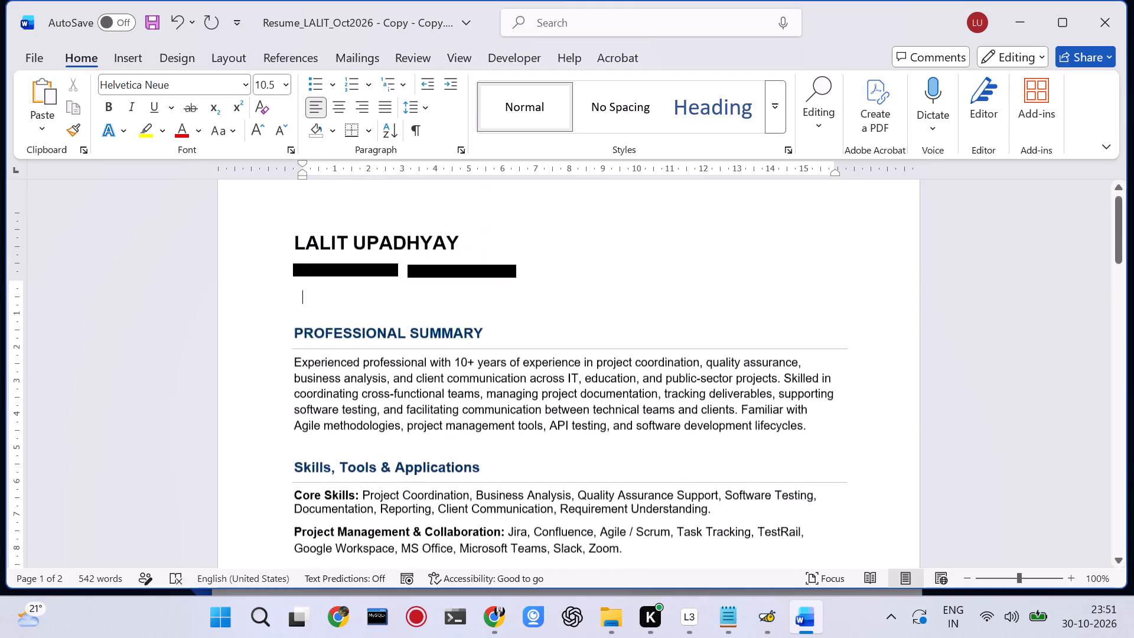
scroll(647, 344, "down", 14)
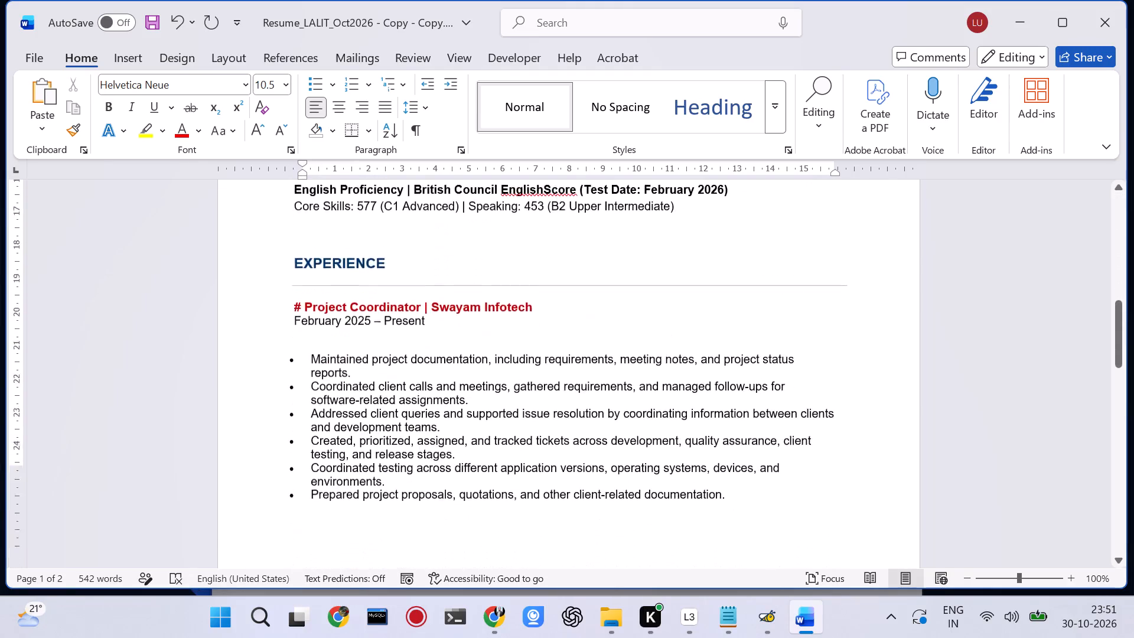
scroll(647, 344, "down", 8)
scroll(647, 344, "up", 3)
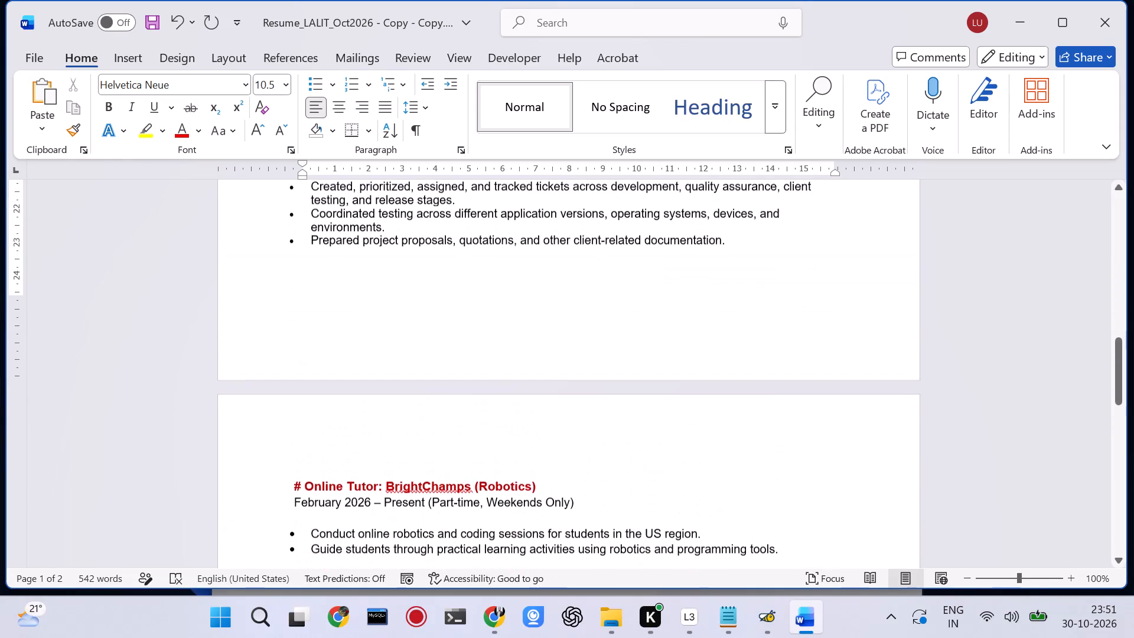
scroll(647, 344, "down", 2)
scroll(647, 344, "up", 2)
scroll(647, 344, "down", 3)
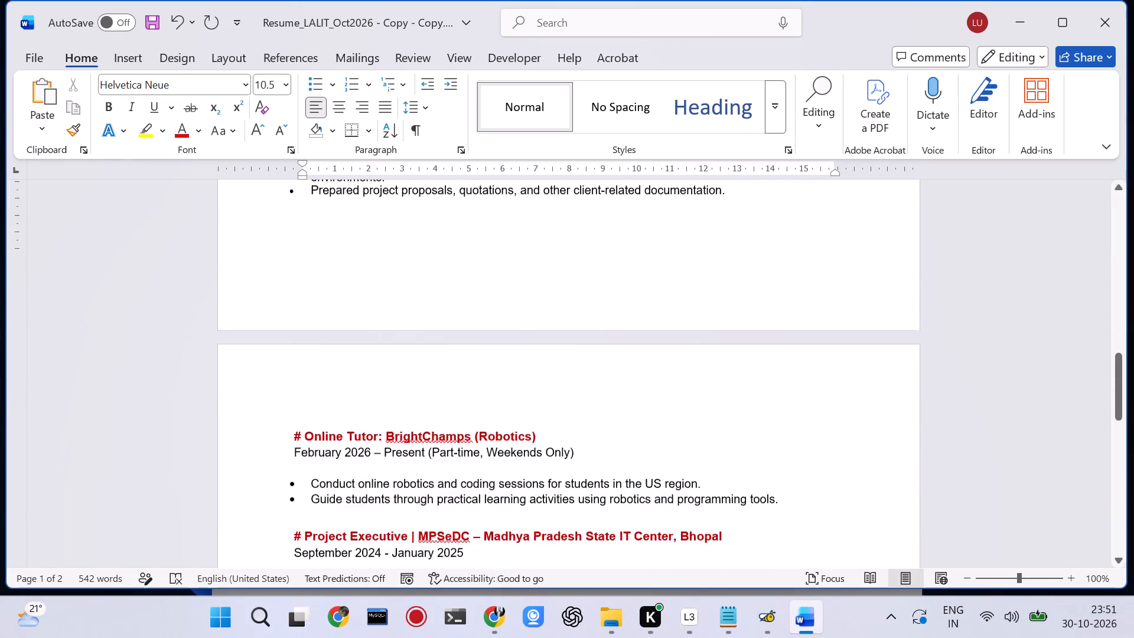
scroll(647, 344, "down", 7)
scroll(647, 344, "up", 2)
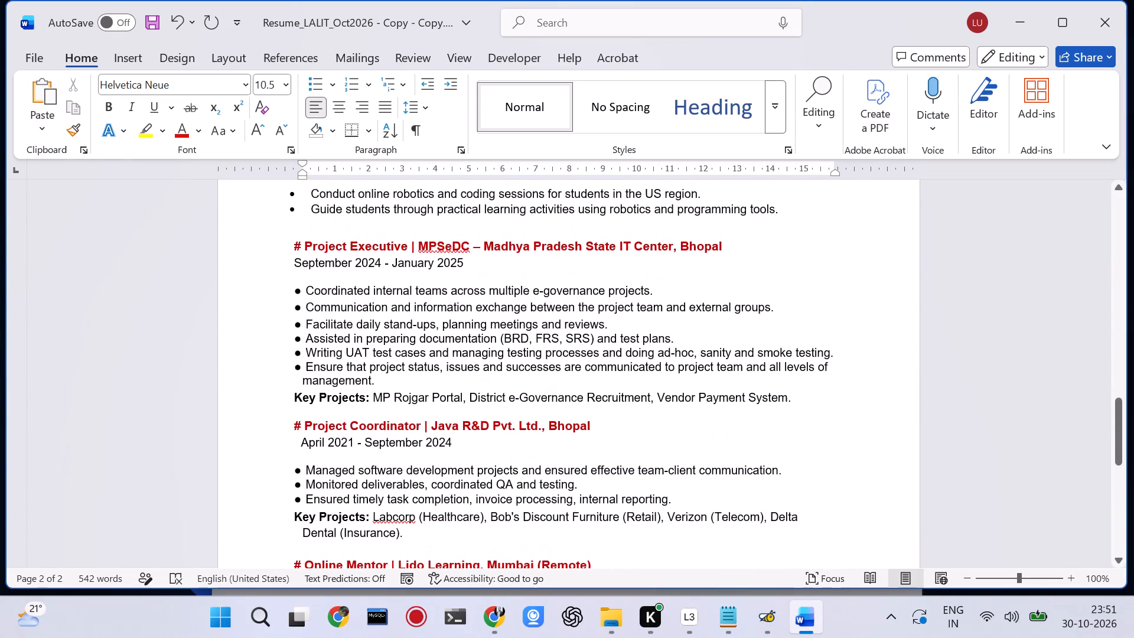
Switch to ChatGPT in Chrome and compare its rewritten Project Executive (MPSeDC) bullets with those in the Word resume.
left_click(497, 626)
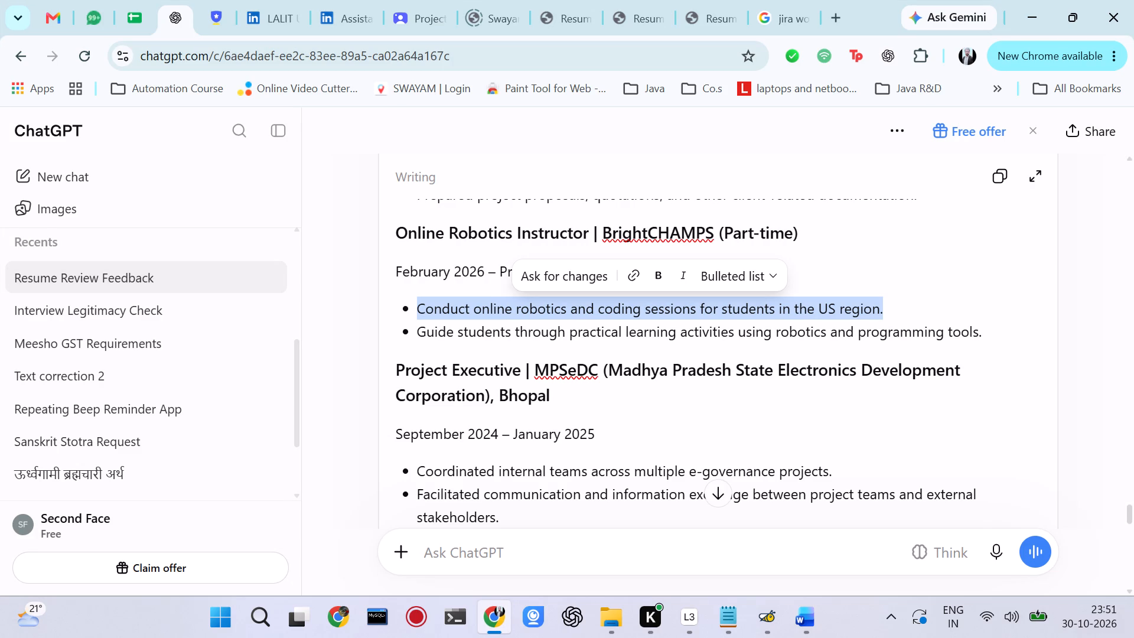
left_click(550, 435)
scroll(550, 435, "down", 2)
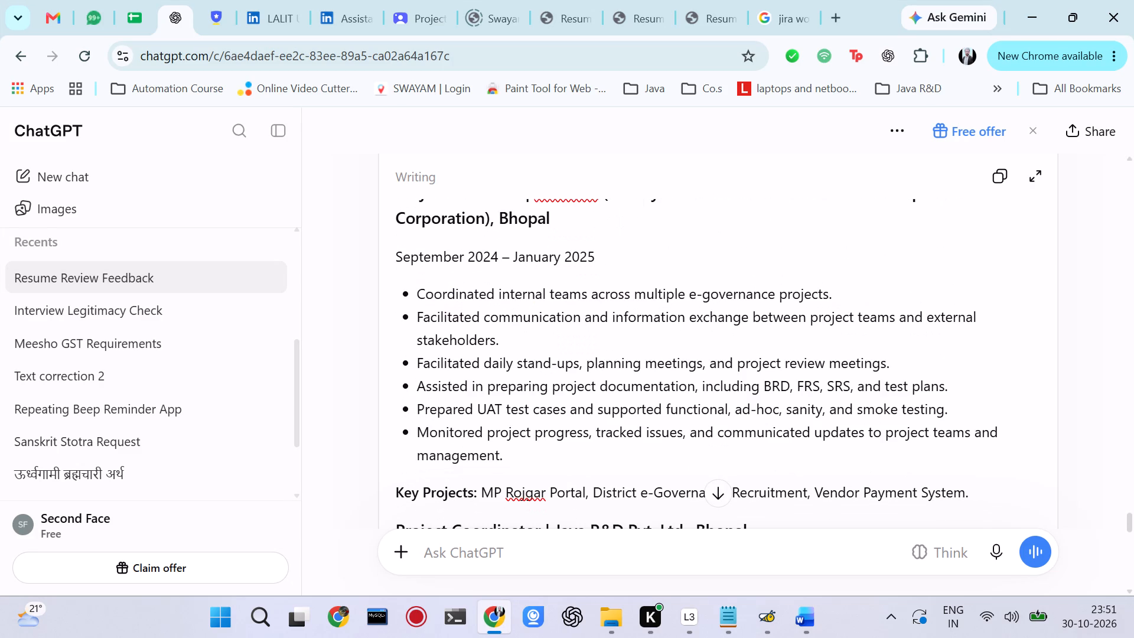
scroll(550, 435, "down", 1)
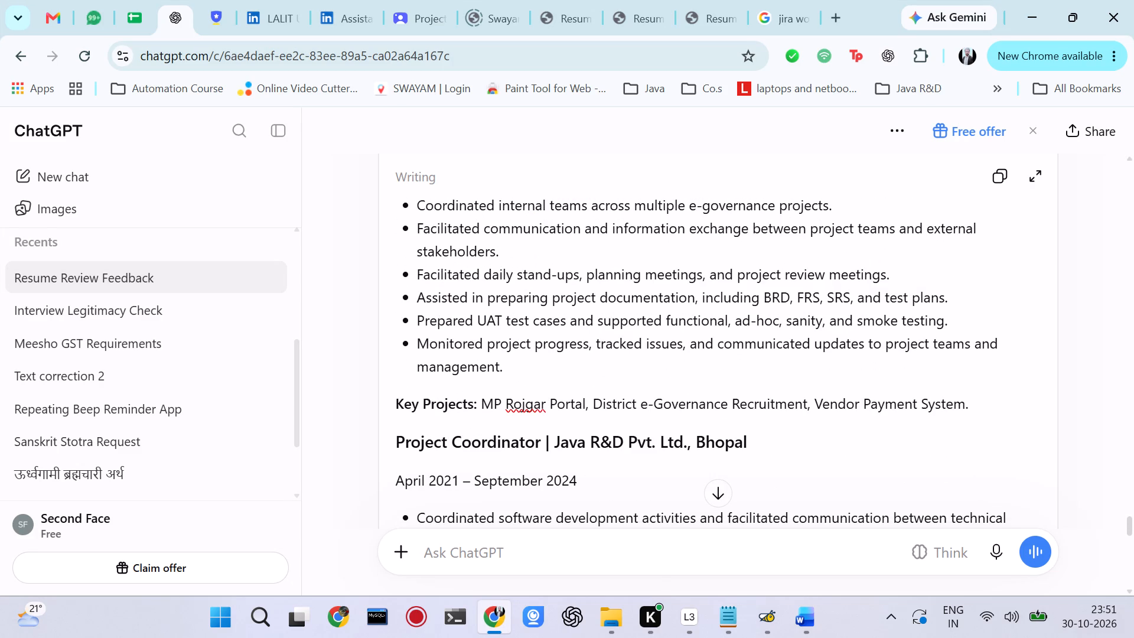
left_click(491, 630)
left_click(491, 630)
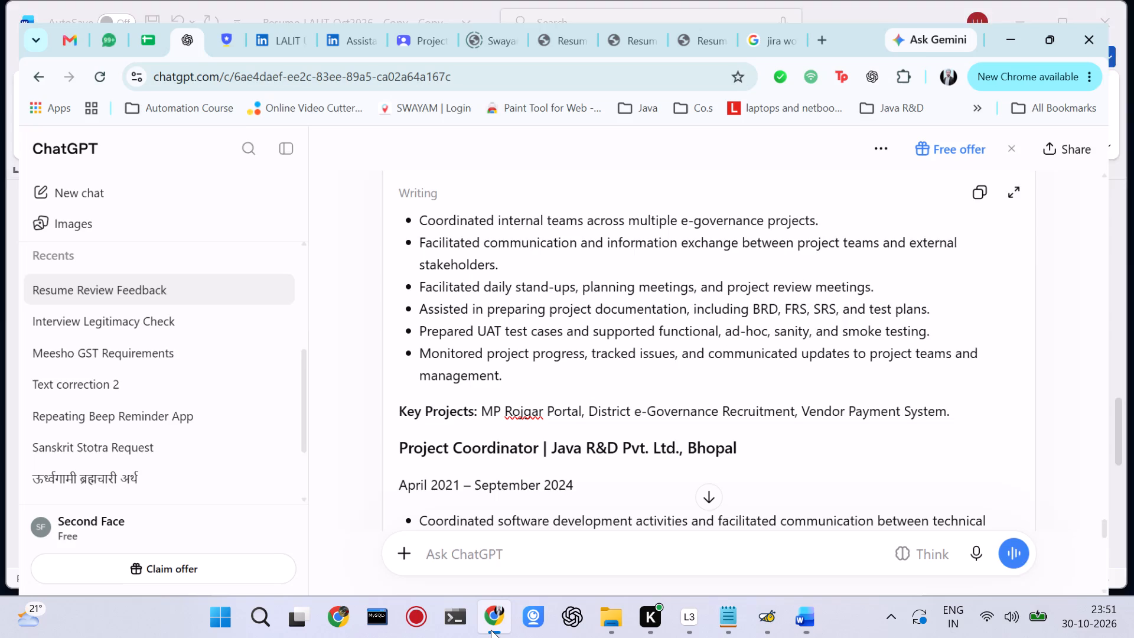
left_click(491, 630)
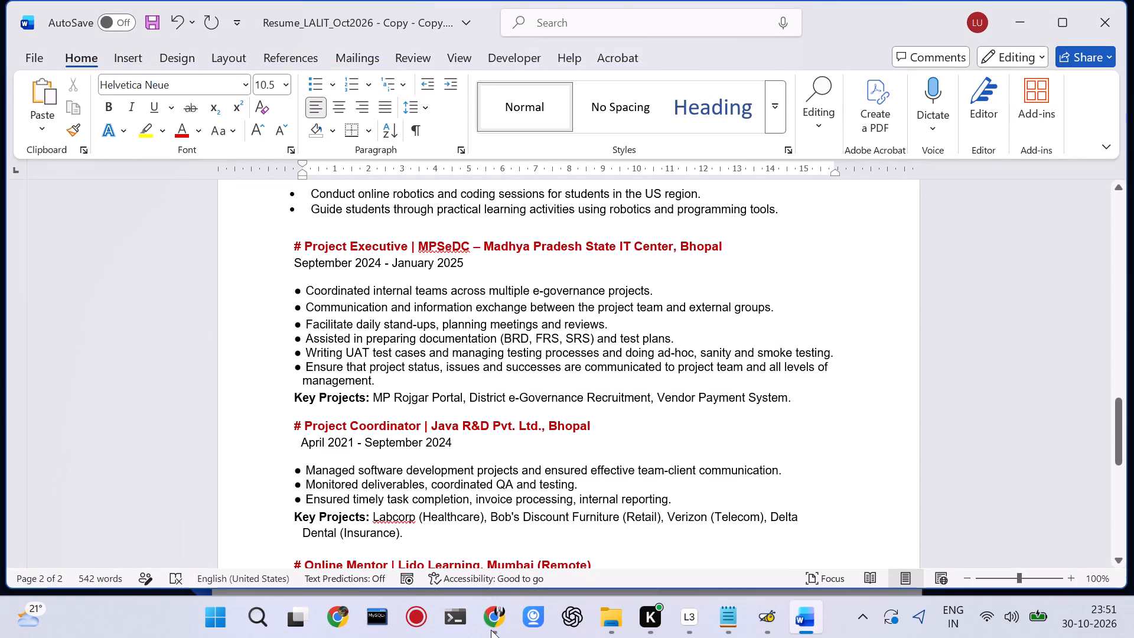
left_click(491, 630)
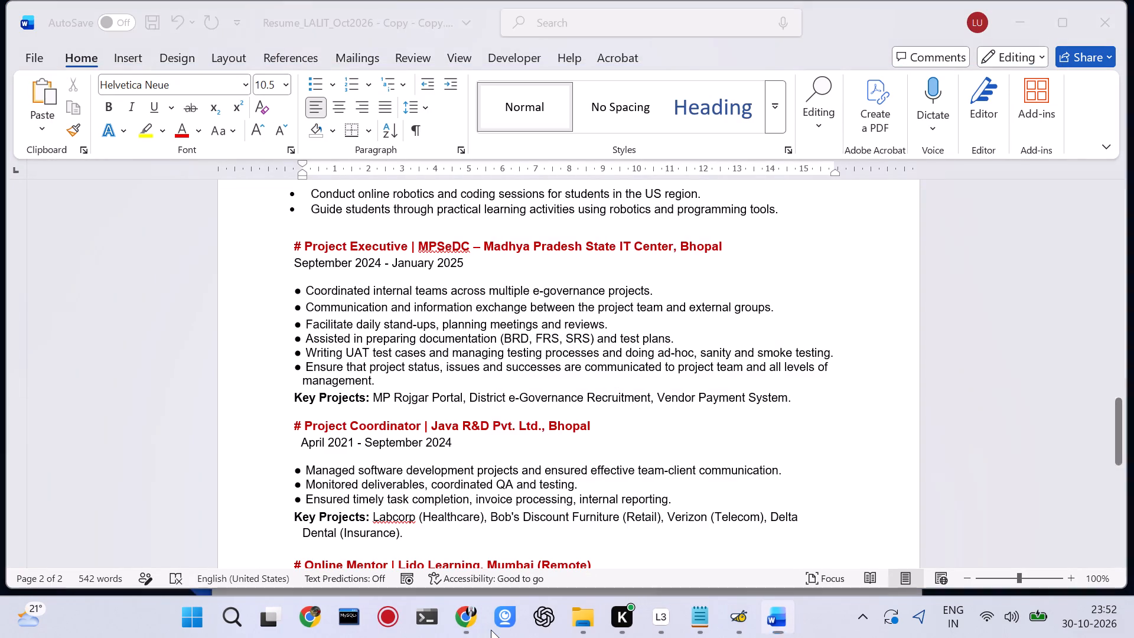
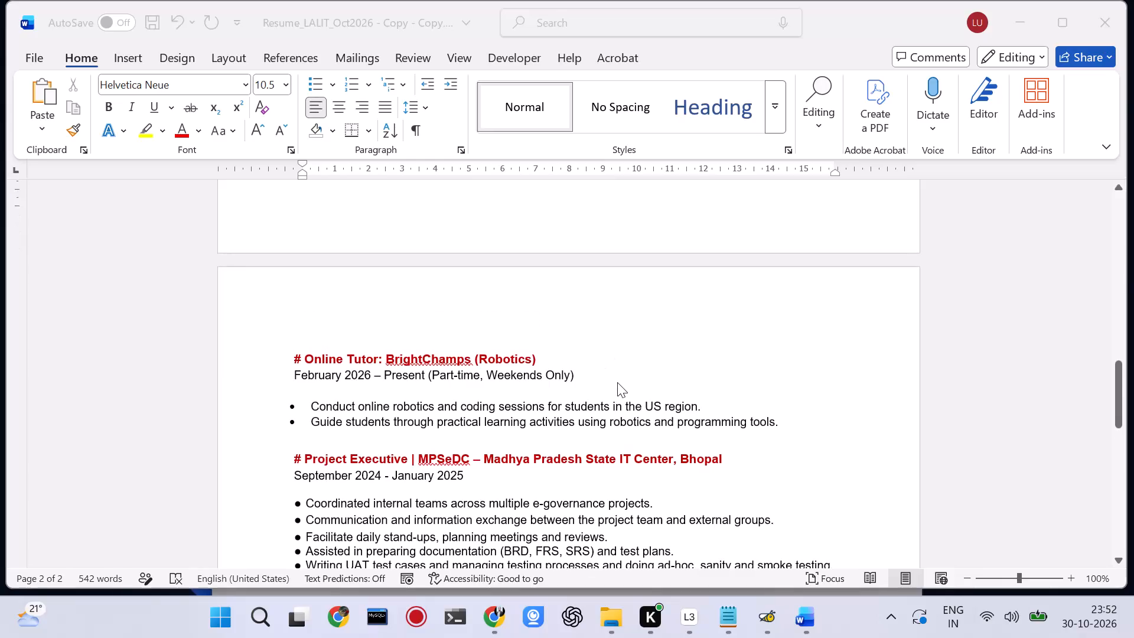
Replace the Project Executive (MPSeDC) bullets in the Word resume with ChatGPT's six rewritten bullets, using Merge Formatting.
scroll(617, 382, "down", 3)
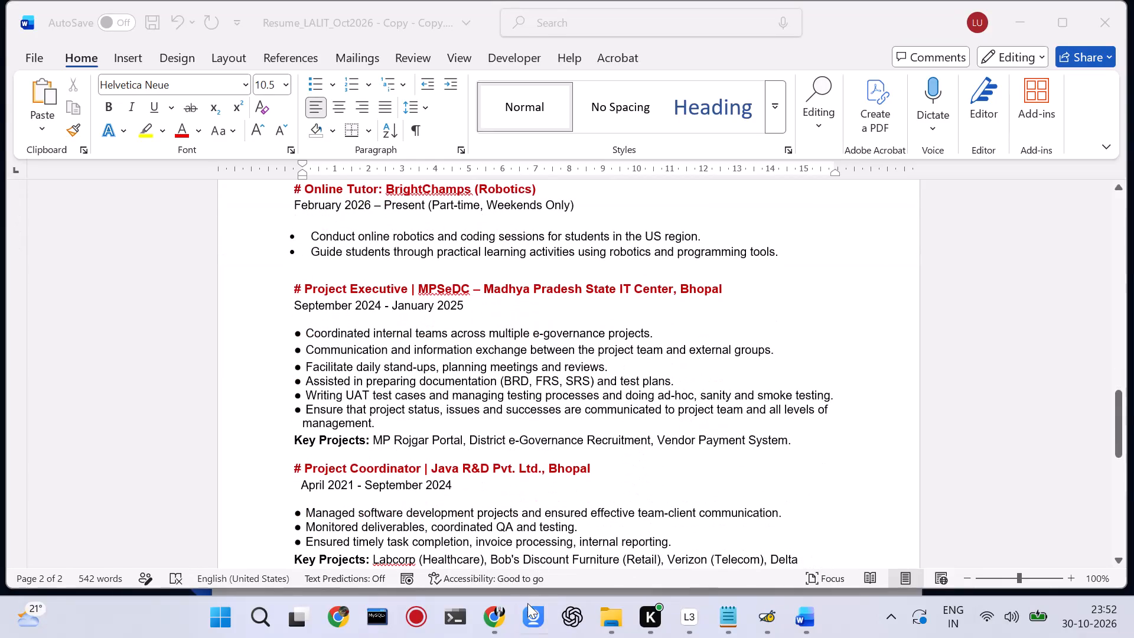
left_click(488, 617)
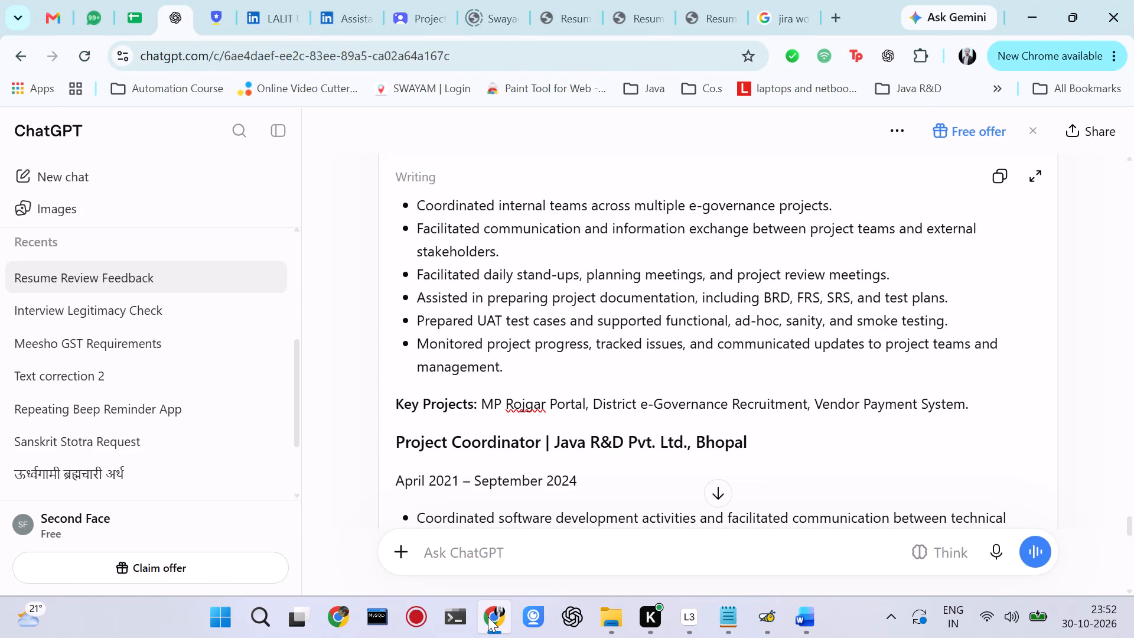
left_click(488, 617)
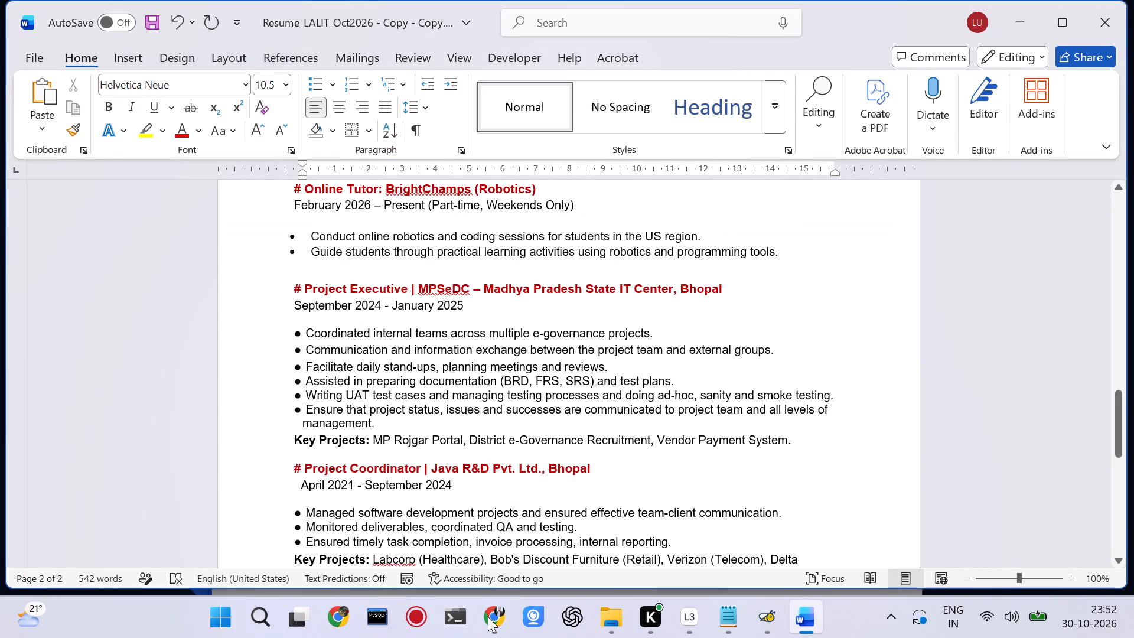
left_click(488, 617)
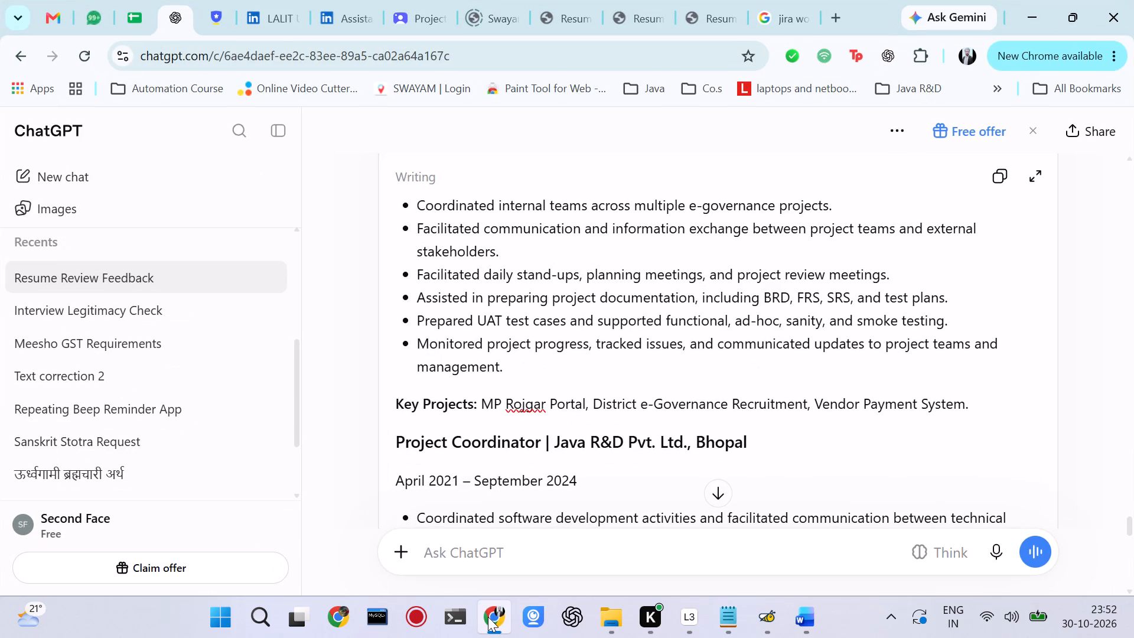
left_click(488, 617)
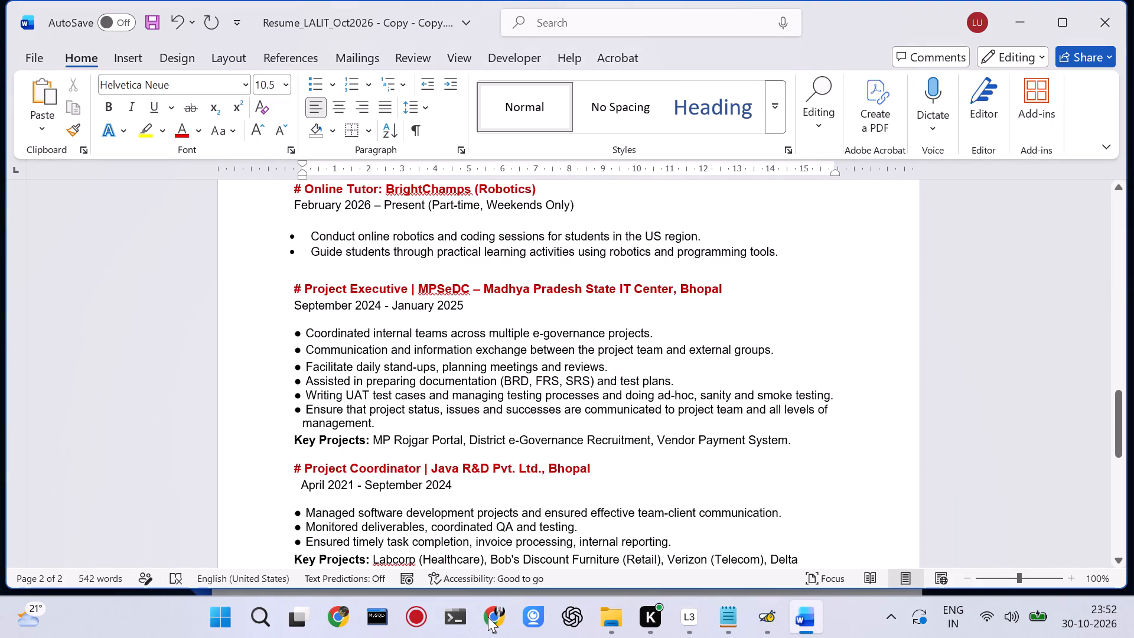
left_click(488, 617)
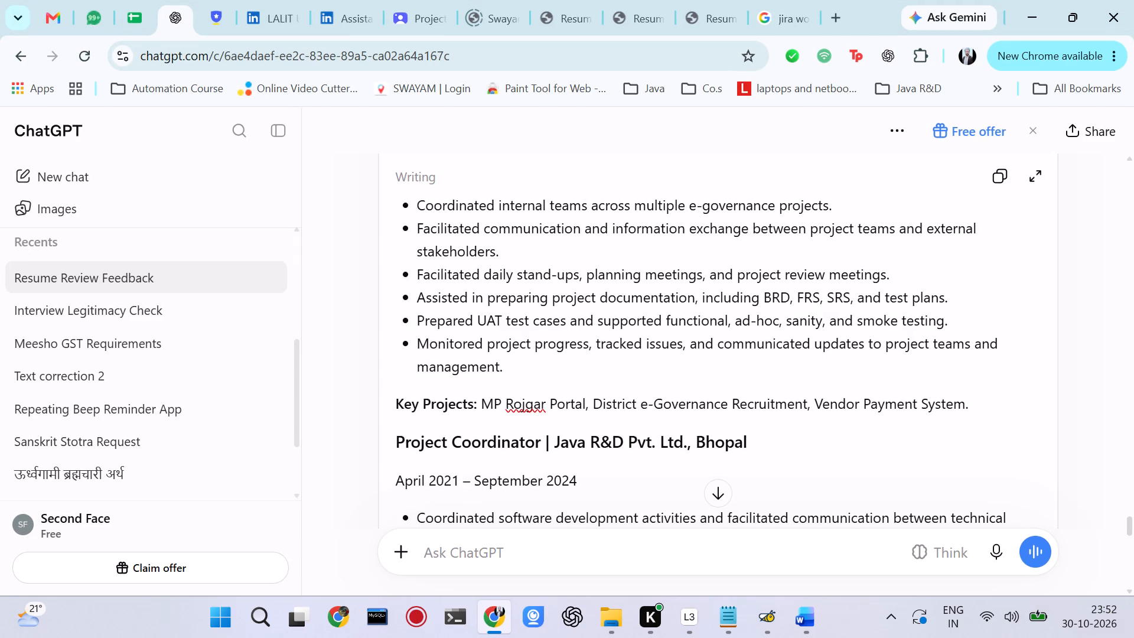
left_click_drag(503, 368, 419, 210)
right_click(431, 211)
left_click(483, 193)
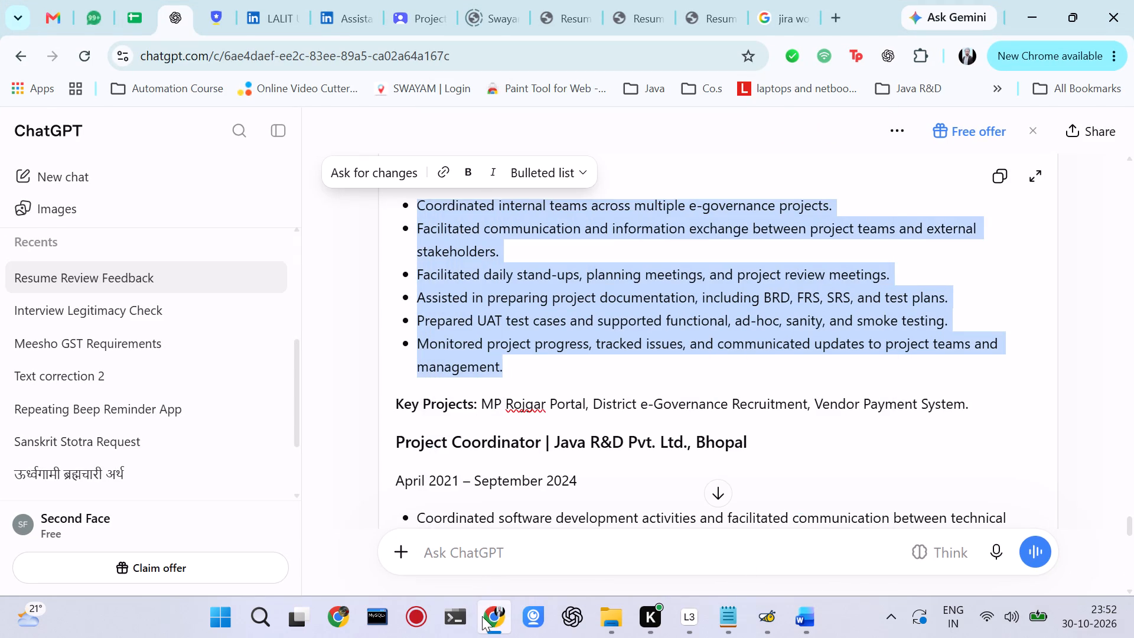
left_click(485, 617)
left_click_drag(377, 422, 314, 336)
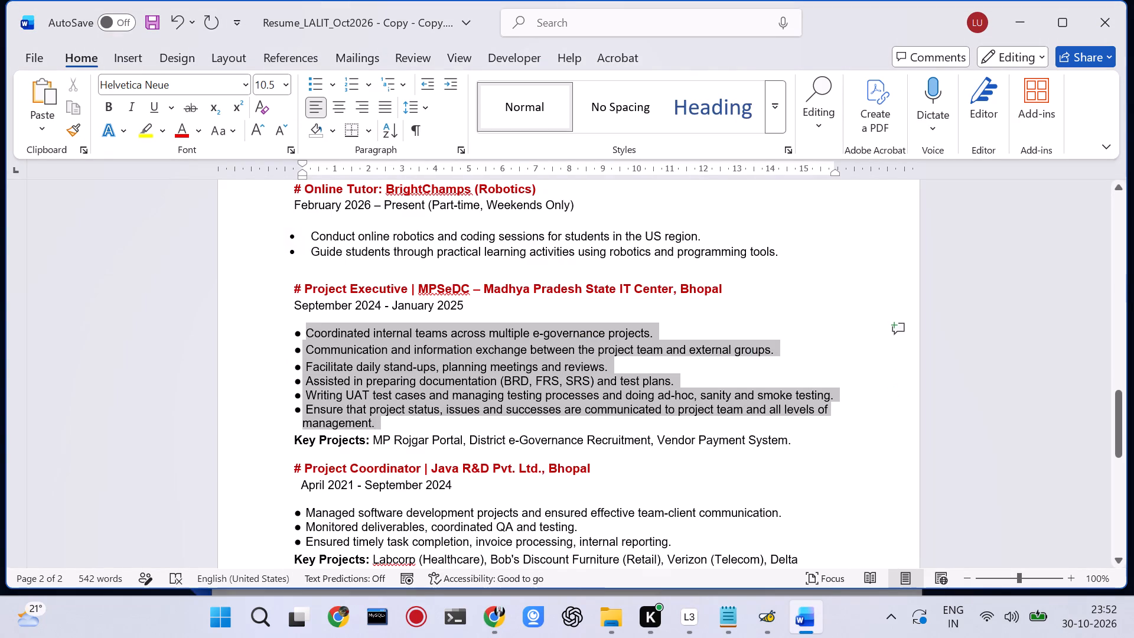
left_click_drag(314, 336, 303, 331)
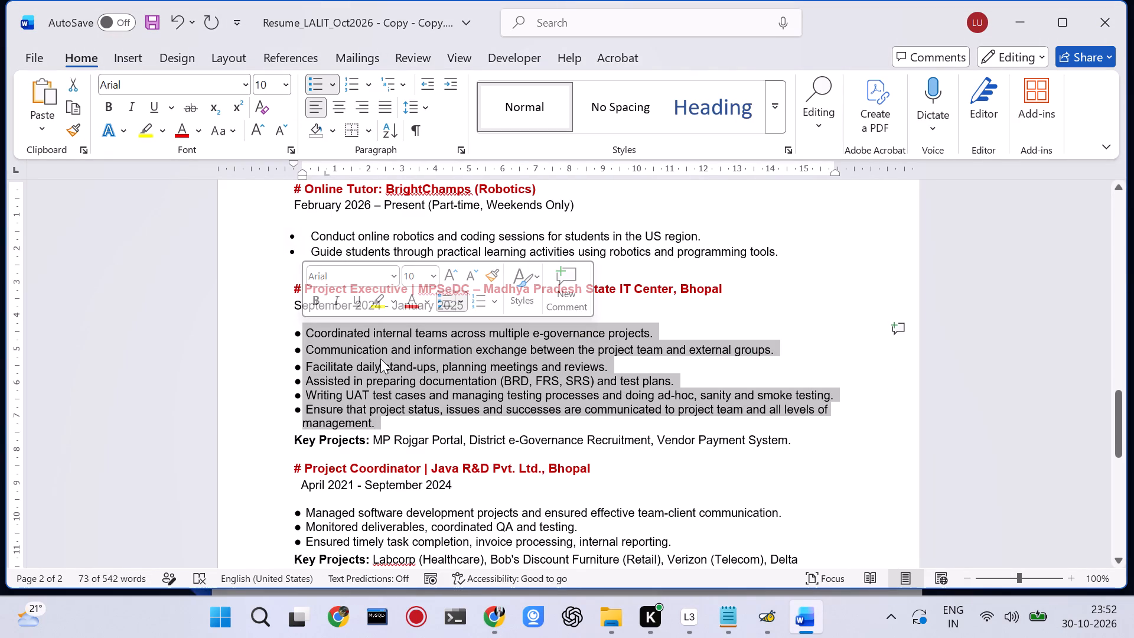
key("ctrl+v")
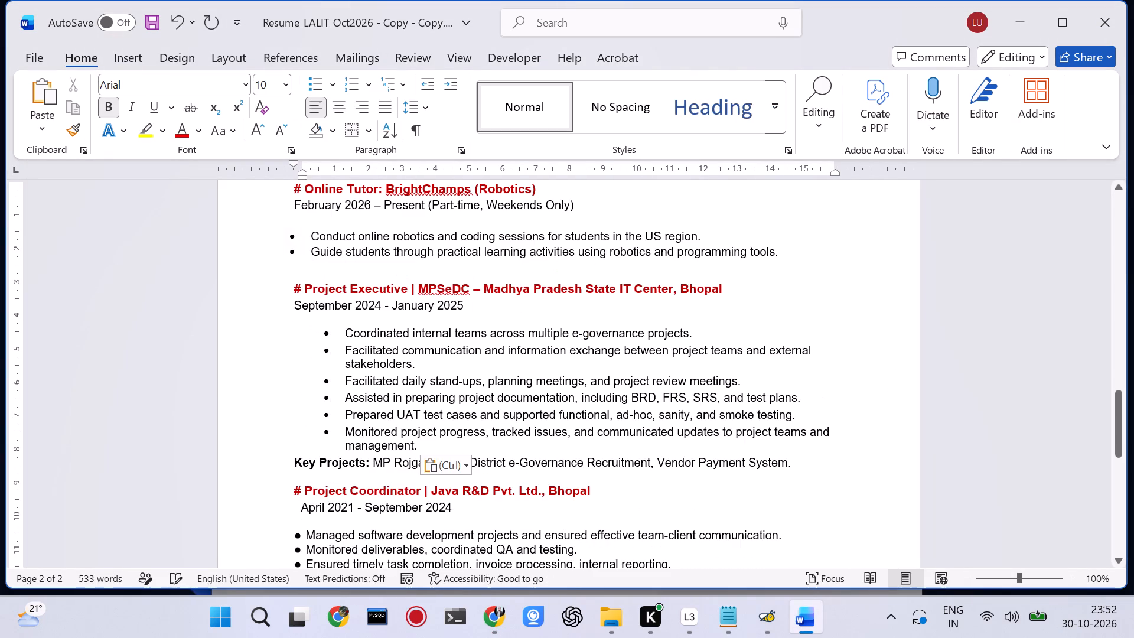
left_click(448, 464)
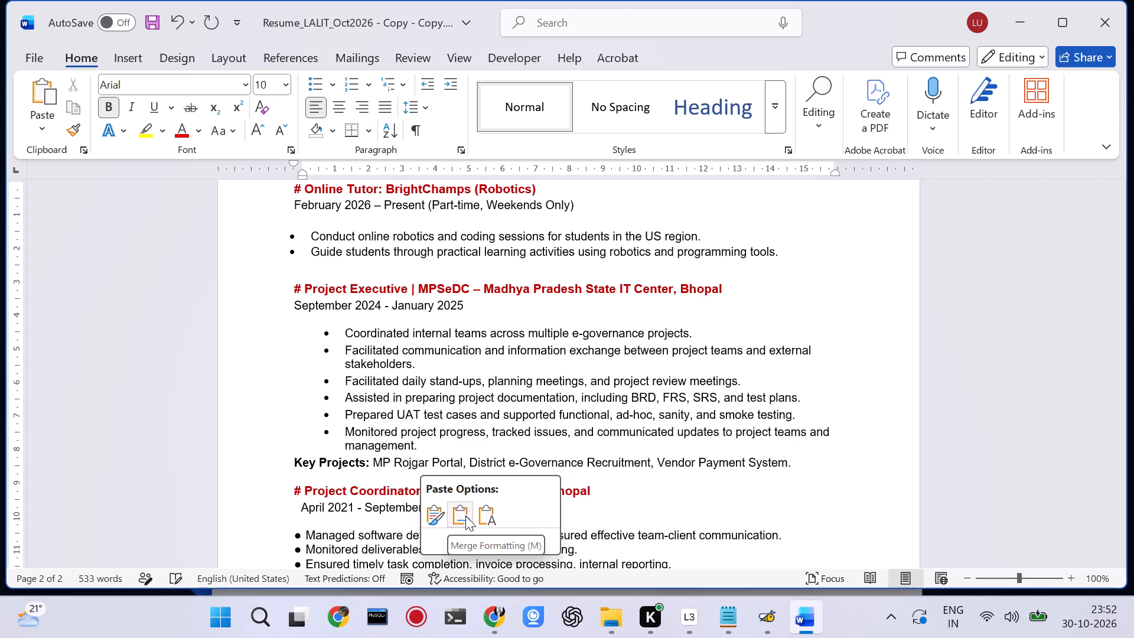
left_click(465, 516)
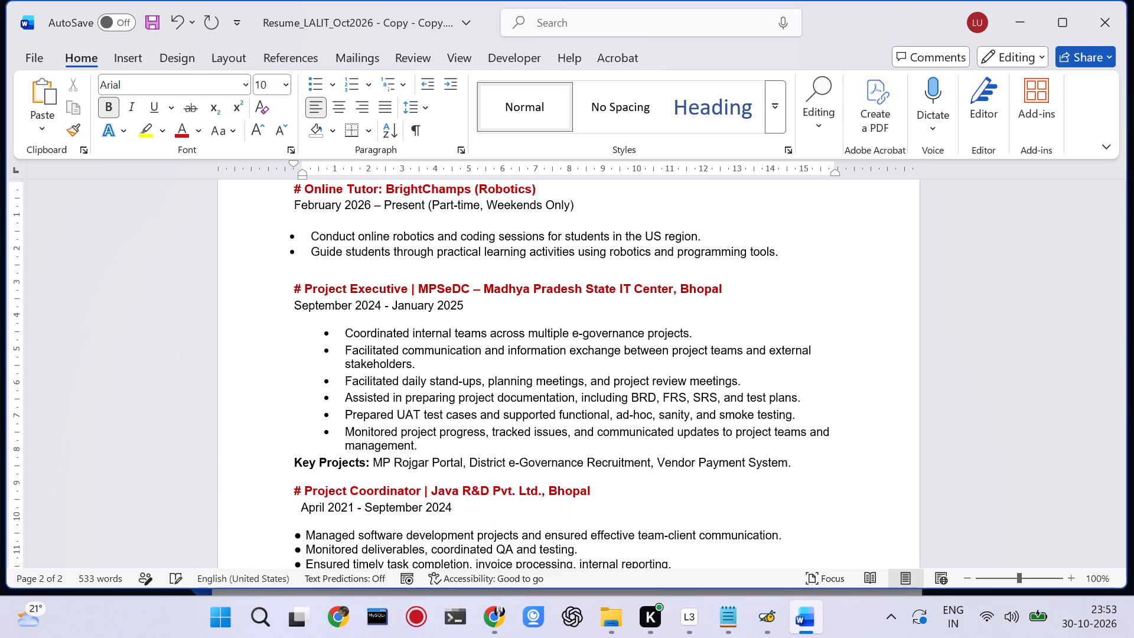
Check the pasted Project Executive bullets' indentation against the Swayam Infotech and Online Tutor entries, including the page break.
scroll(539, 479, "up", 10)
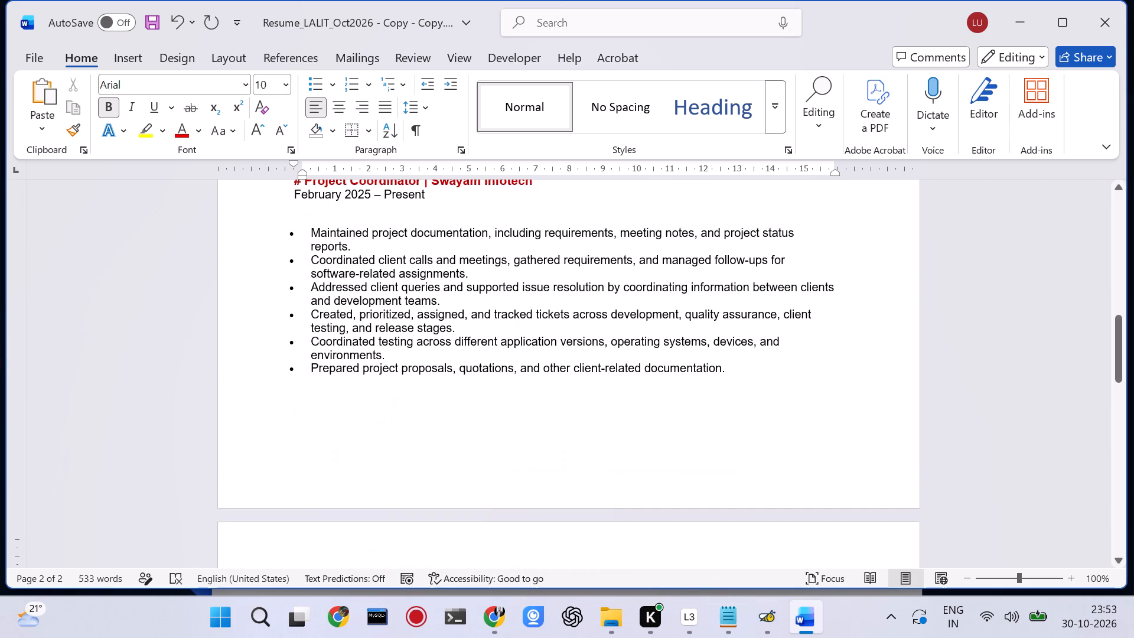
scroll(539, 479, "down", 7)
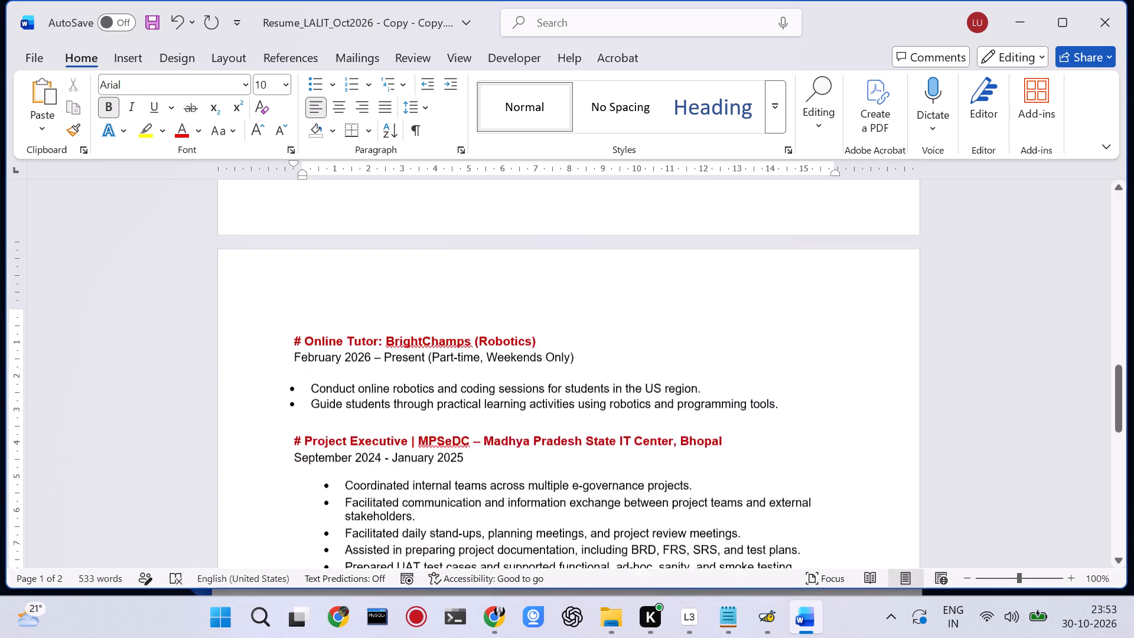
scroll(539, 479, "down", 3)
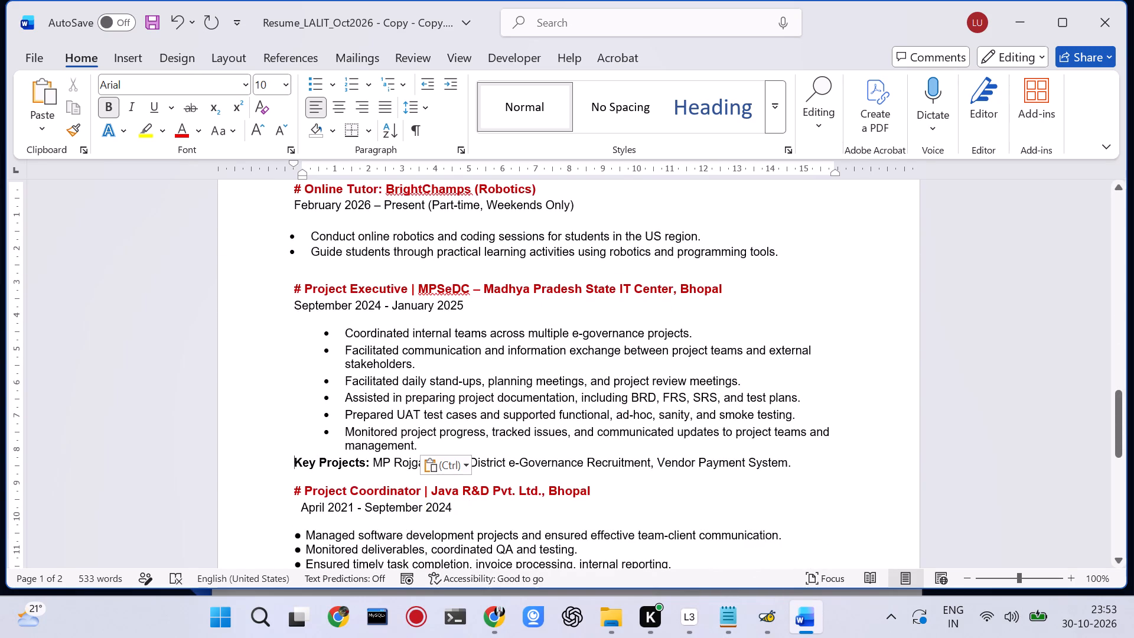
scroll(355, 351, "down", 1)
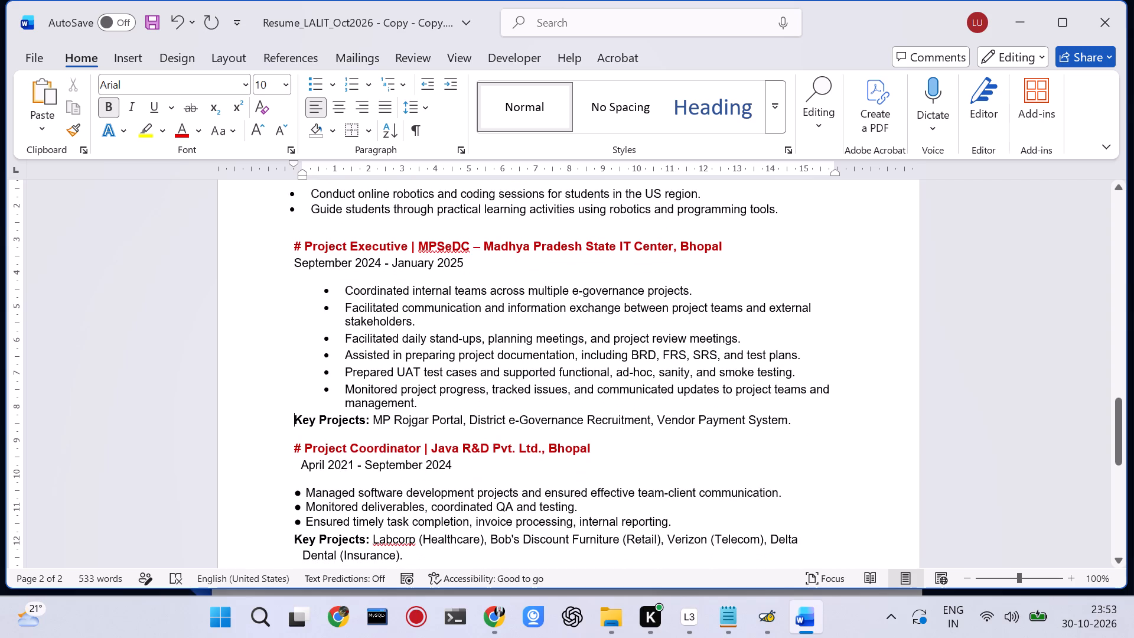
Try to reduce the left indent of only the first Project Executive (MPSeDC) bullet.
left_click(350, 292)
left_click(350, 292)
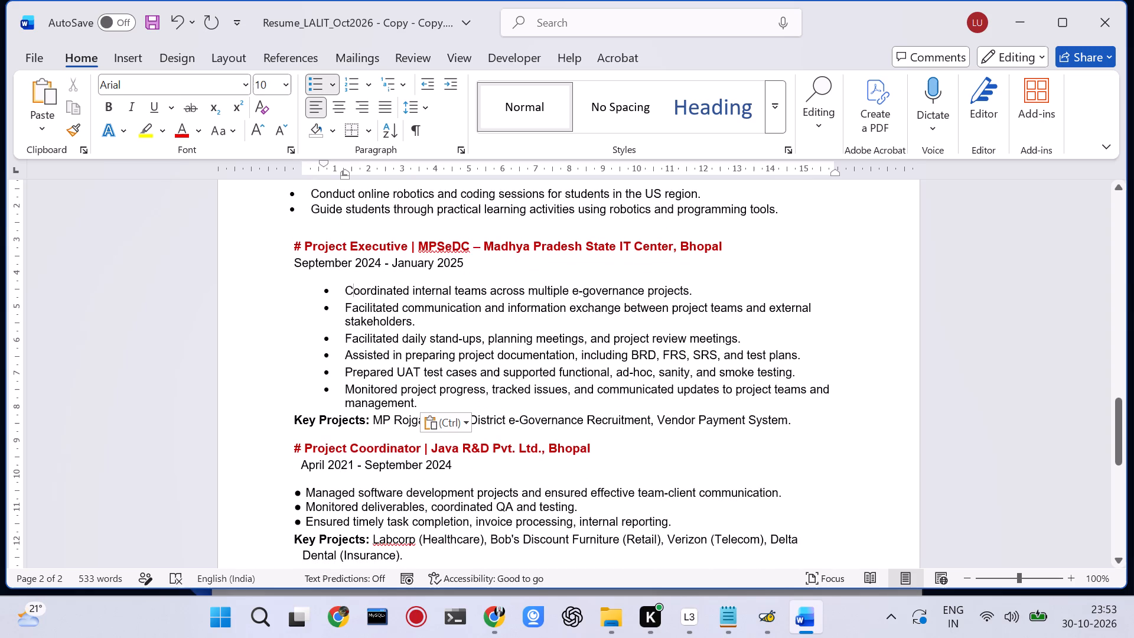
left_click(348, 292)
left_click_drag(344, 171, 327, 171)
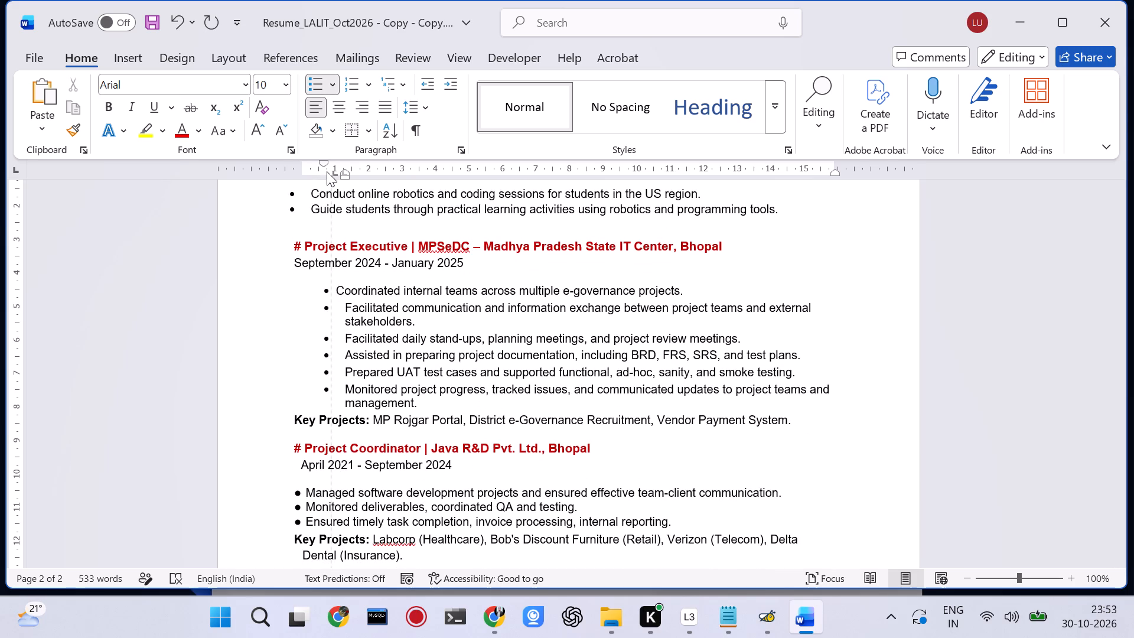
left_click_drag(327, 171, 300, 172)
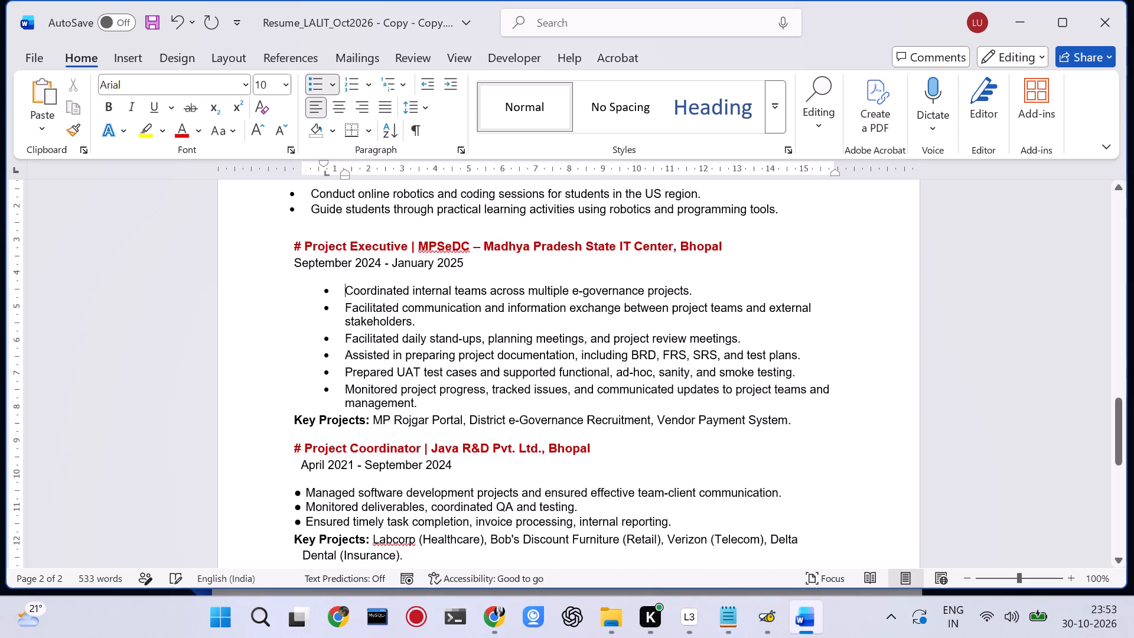
Move the left indent of all six Project Executive (MPSeDC) bullets out to align with the Online Tutor bullets.
left_click_drag(439, 399, 341, 292)
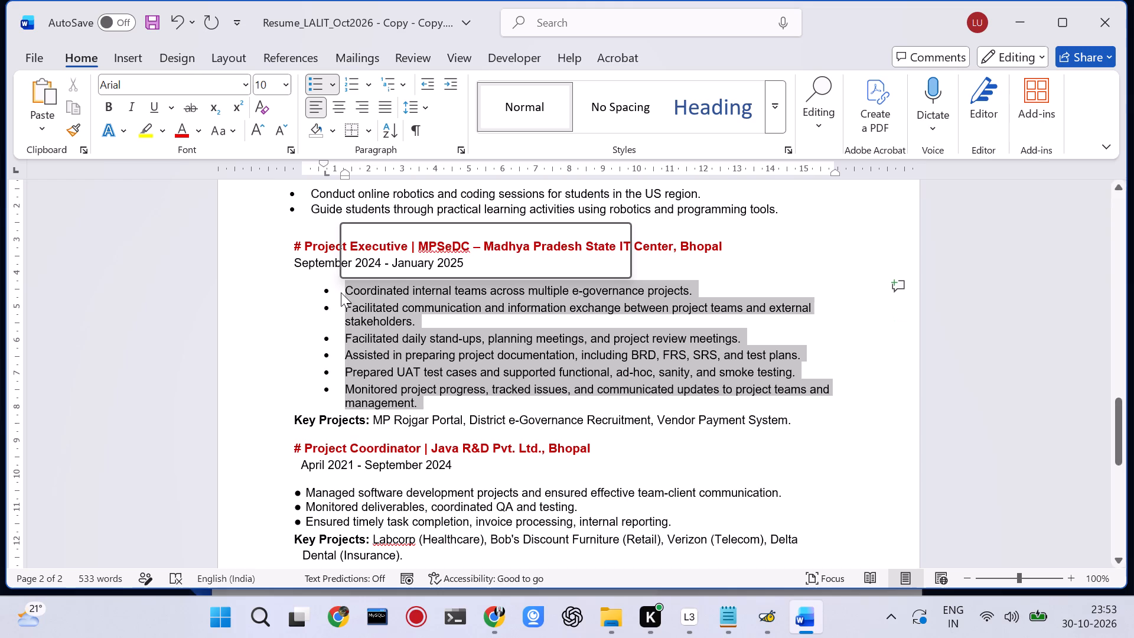
left_click_drag(348, 174, 313, 174)
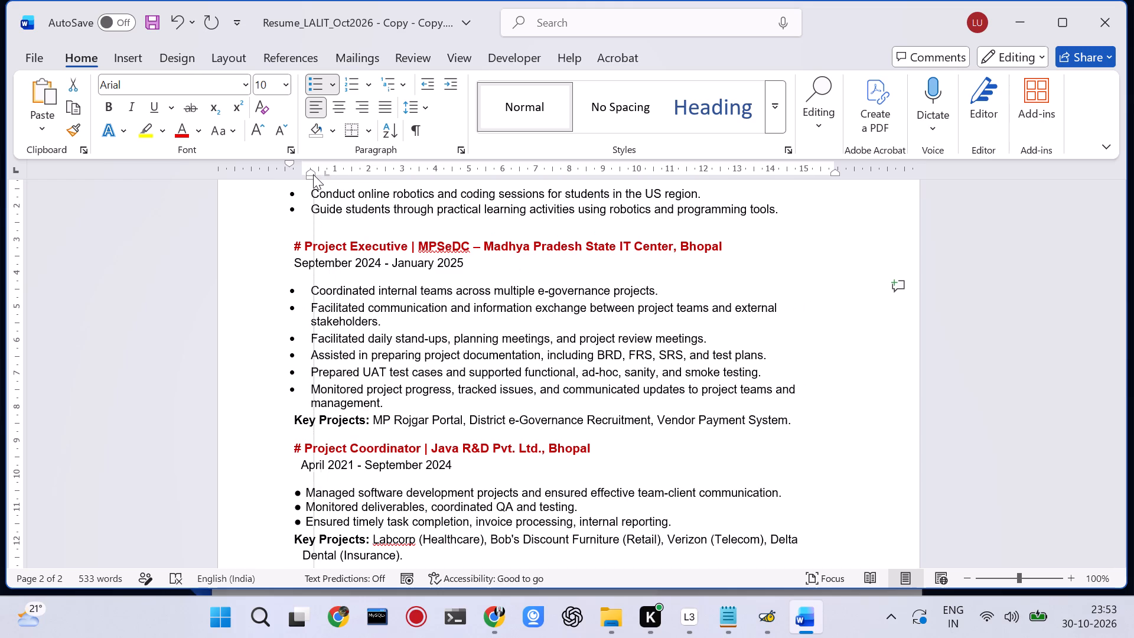
left_click_drag(313, 174, 312, 174)
left_click(464, 369)
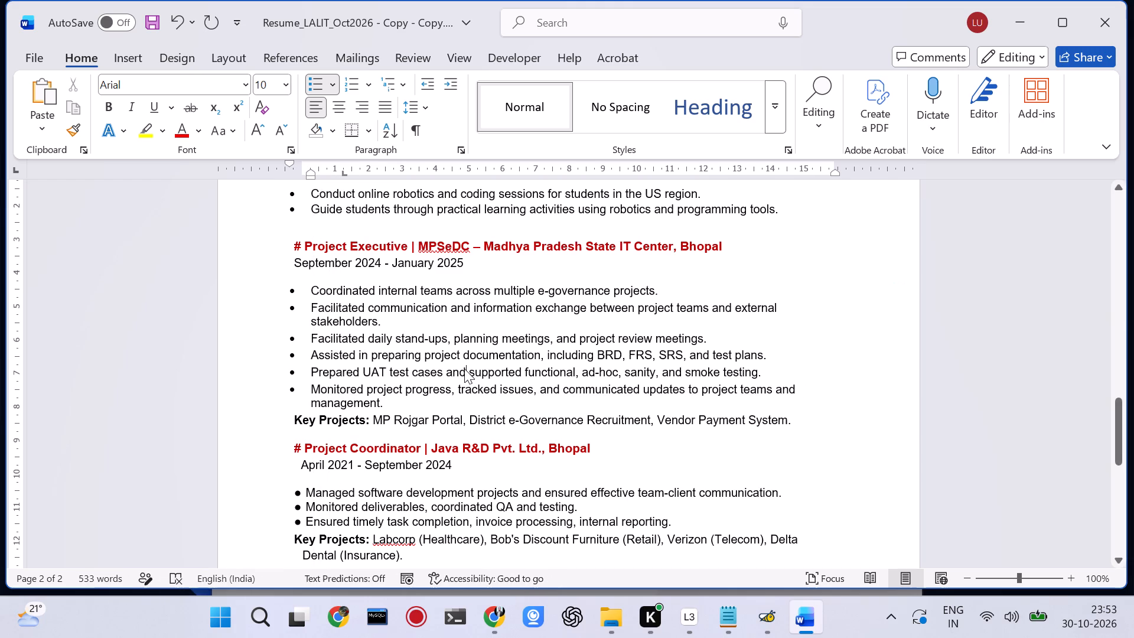
left_click(490, 616)
left_click(490, 616)
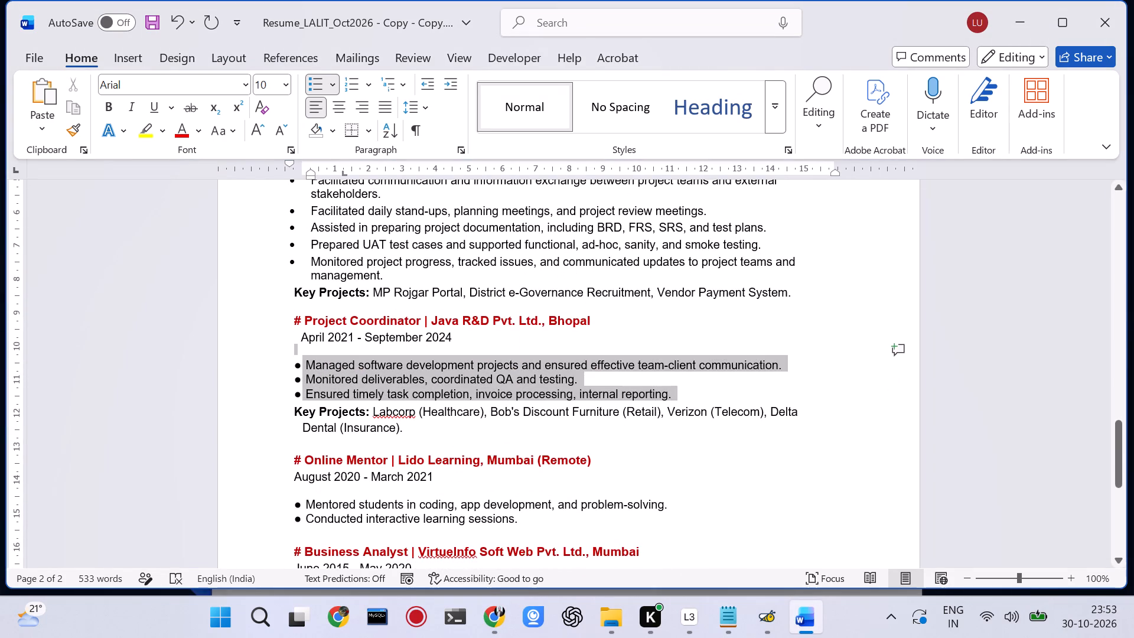
left_click_drag(273, 354, 289, 370)
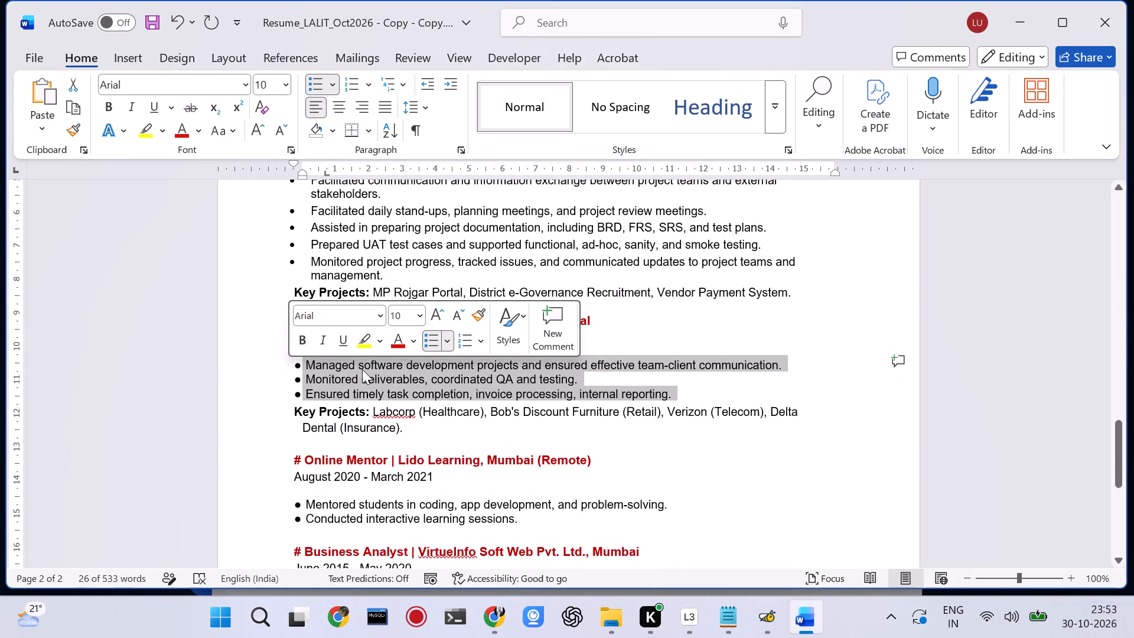
key("ctrl+v")
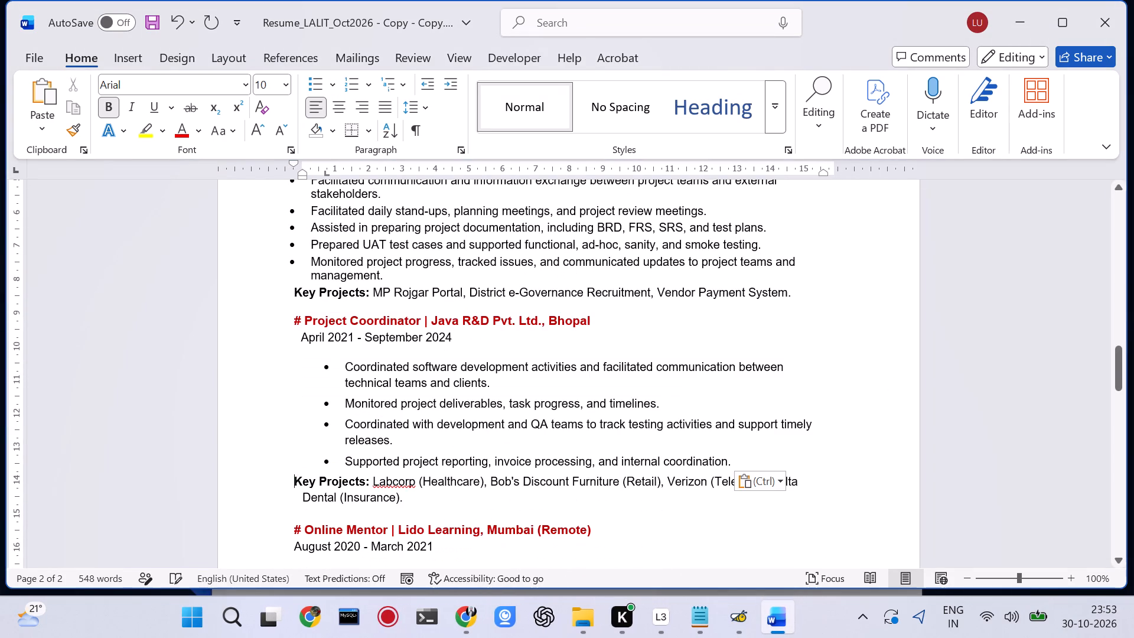
left_click(759, 484)
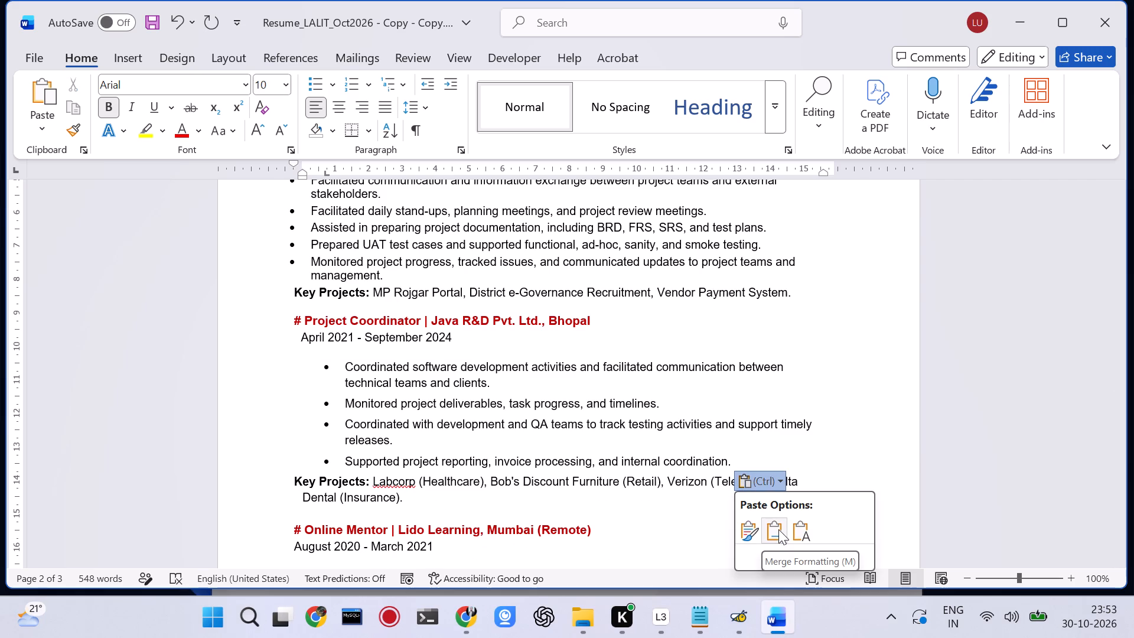
left_click(778, 529)
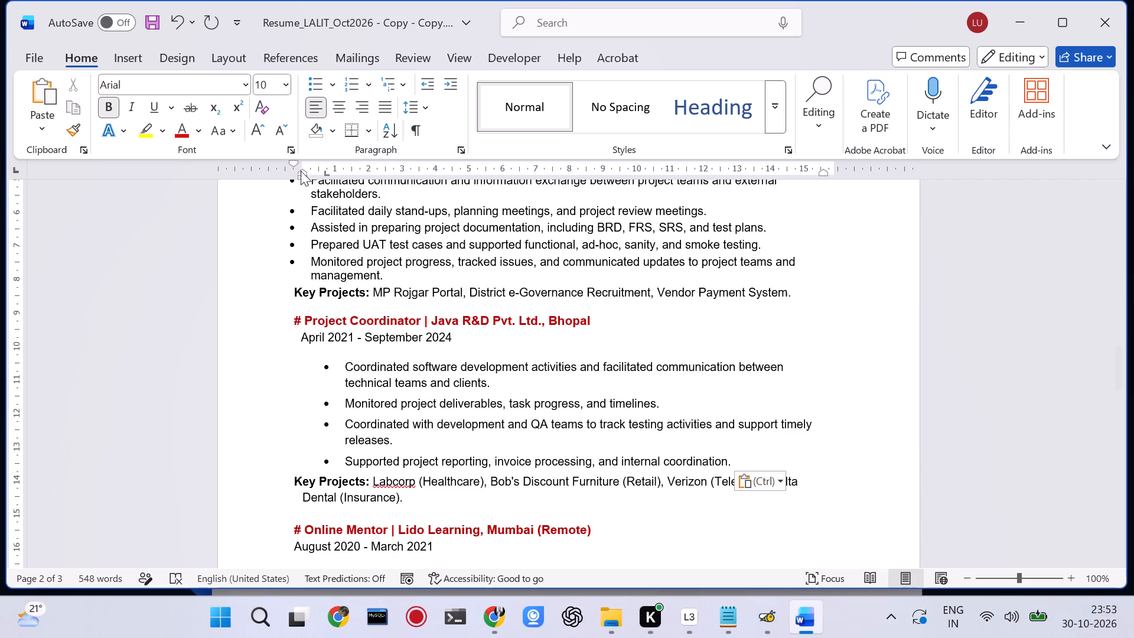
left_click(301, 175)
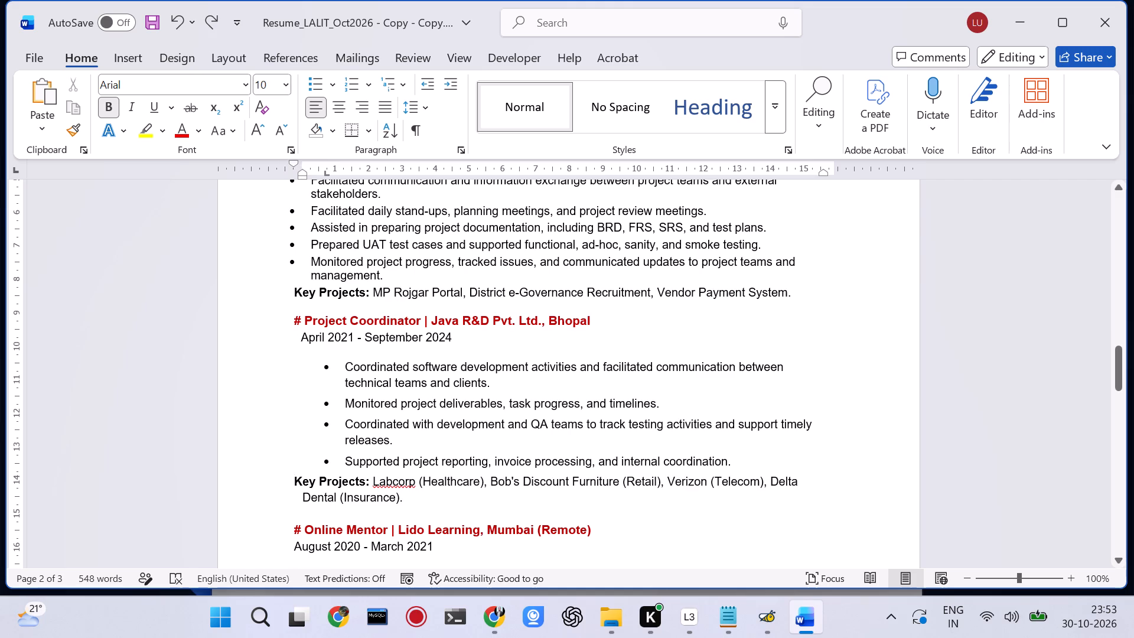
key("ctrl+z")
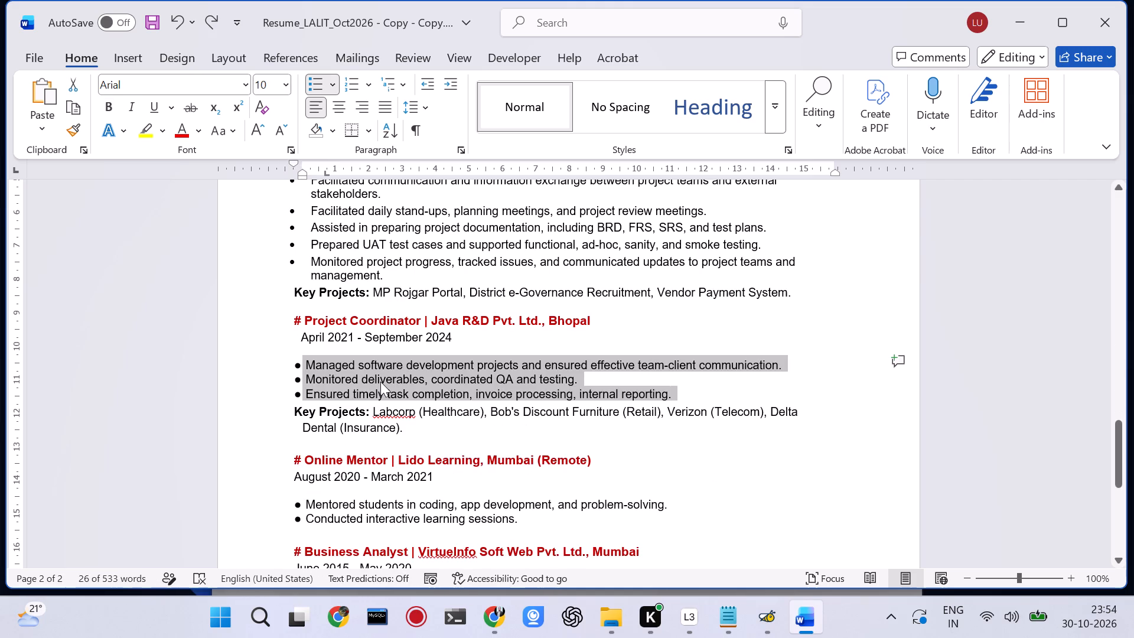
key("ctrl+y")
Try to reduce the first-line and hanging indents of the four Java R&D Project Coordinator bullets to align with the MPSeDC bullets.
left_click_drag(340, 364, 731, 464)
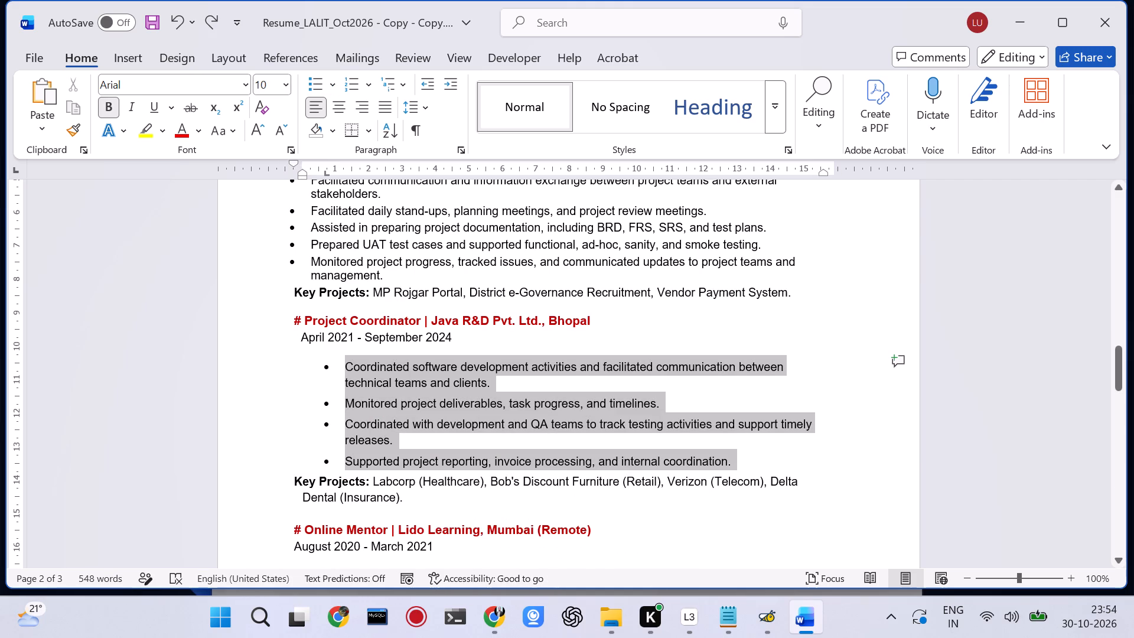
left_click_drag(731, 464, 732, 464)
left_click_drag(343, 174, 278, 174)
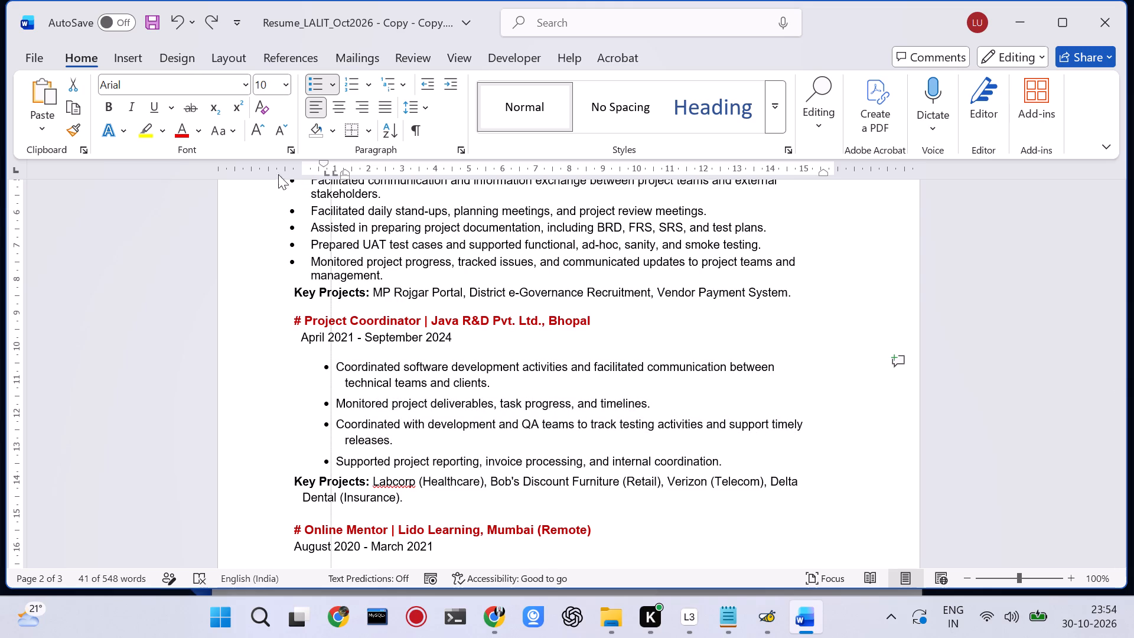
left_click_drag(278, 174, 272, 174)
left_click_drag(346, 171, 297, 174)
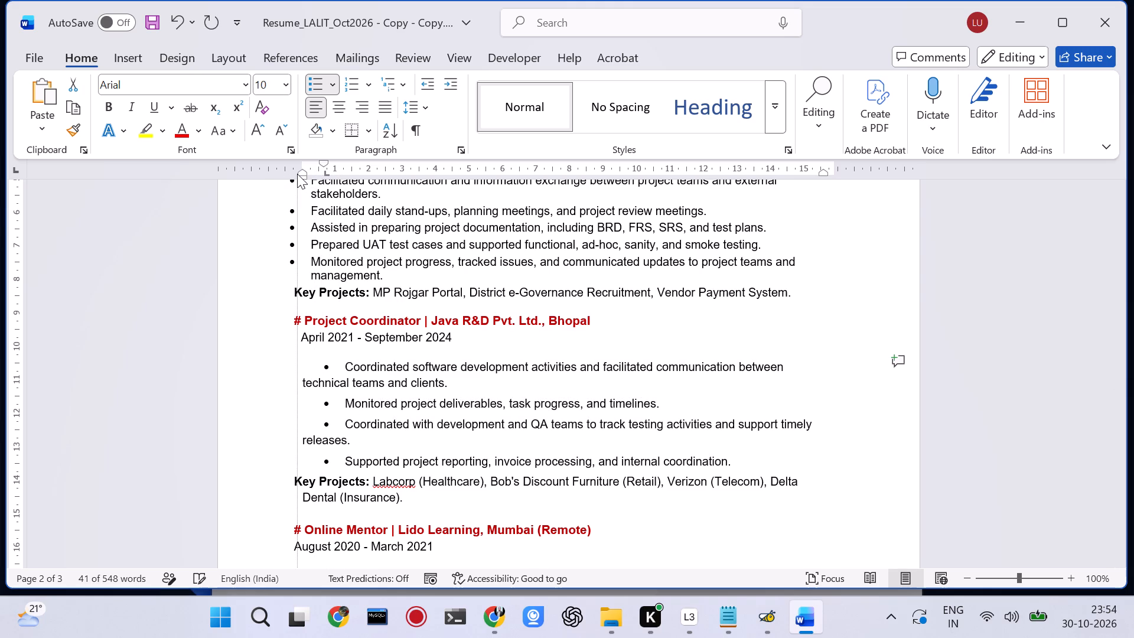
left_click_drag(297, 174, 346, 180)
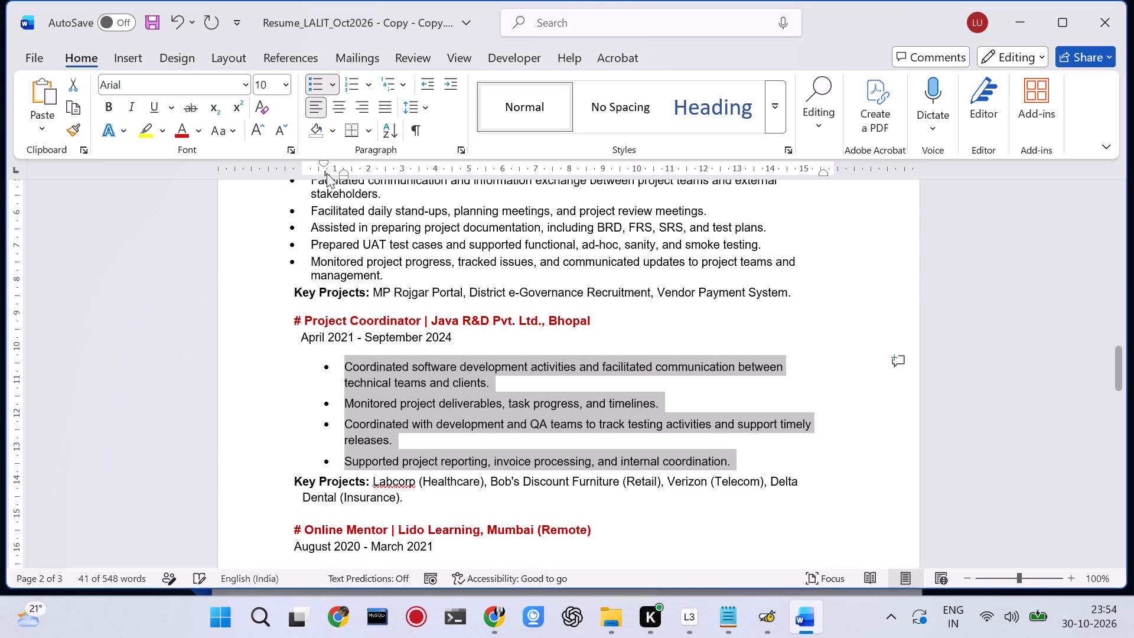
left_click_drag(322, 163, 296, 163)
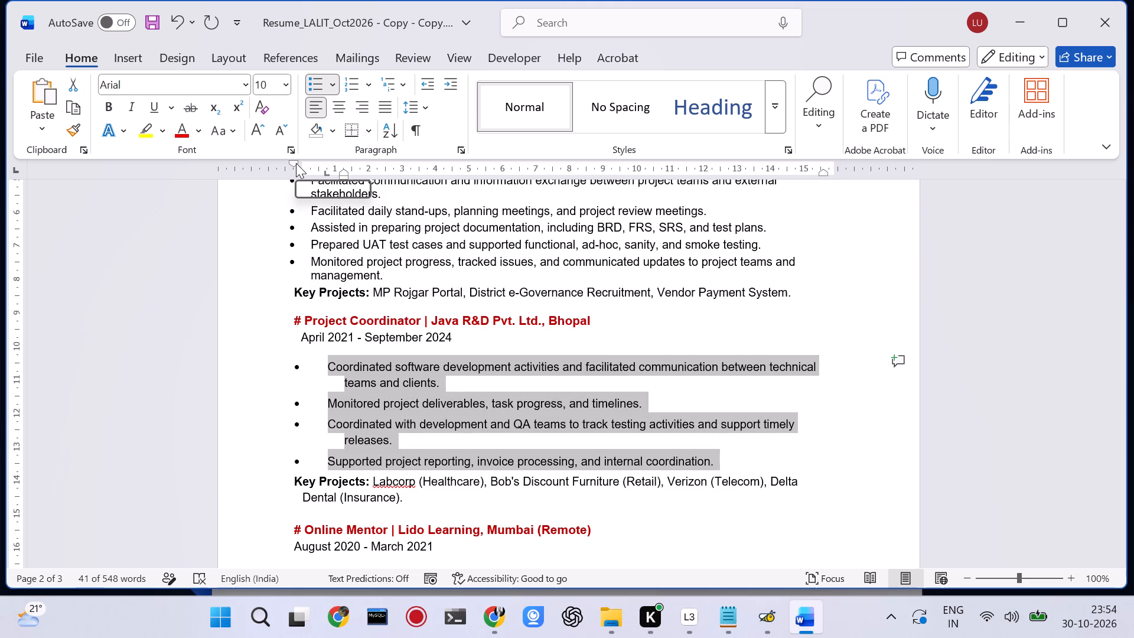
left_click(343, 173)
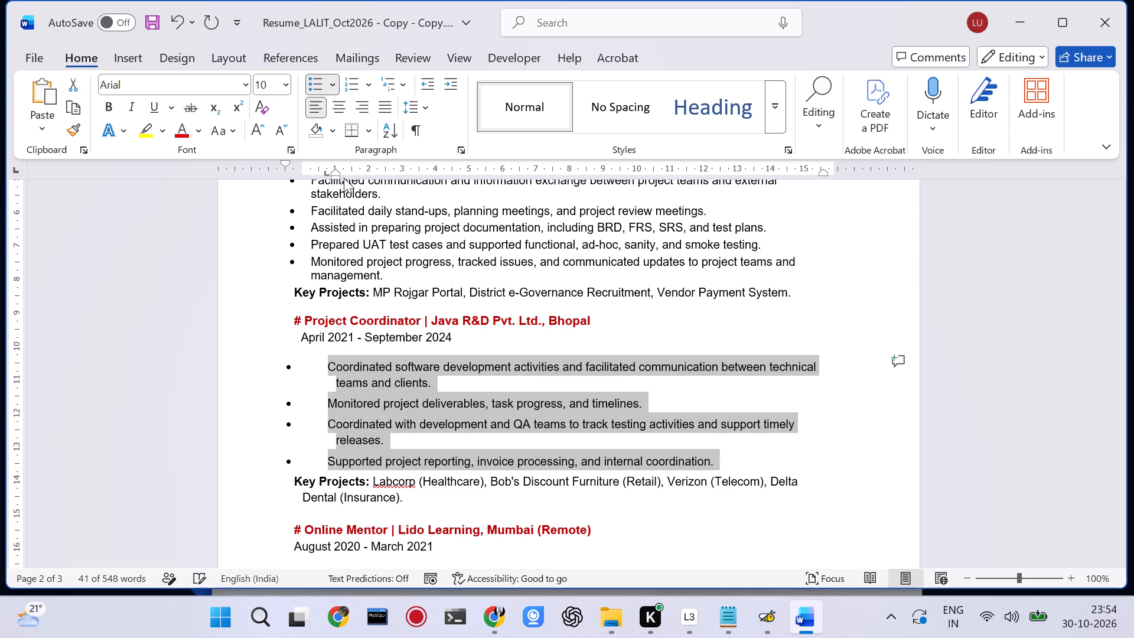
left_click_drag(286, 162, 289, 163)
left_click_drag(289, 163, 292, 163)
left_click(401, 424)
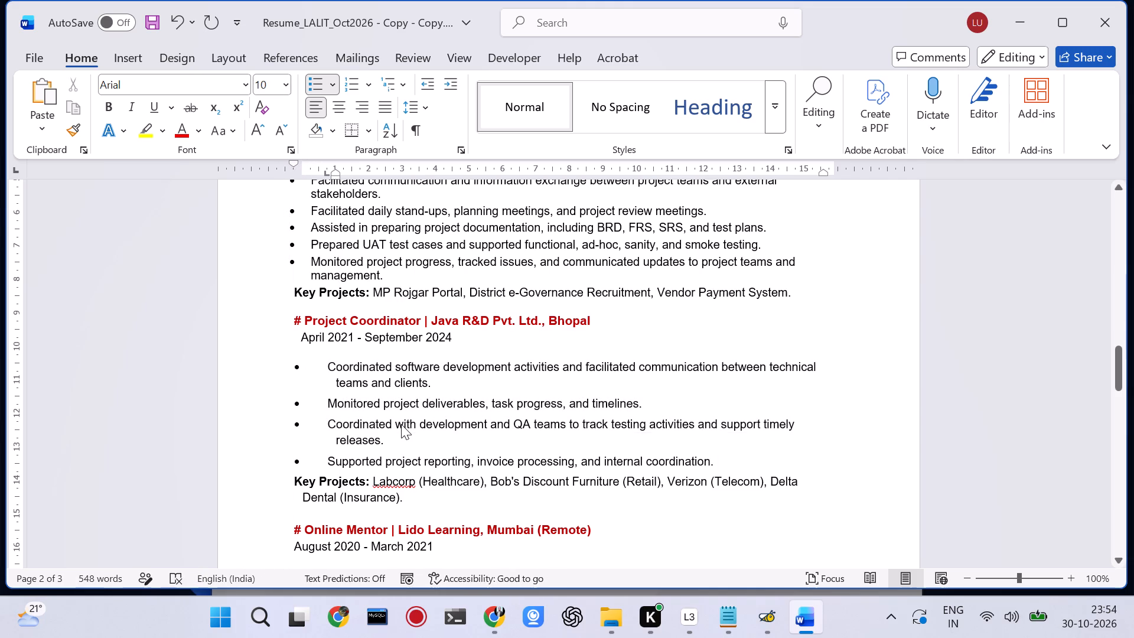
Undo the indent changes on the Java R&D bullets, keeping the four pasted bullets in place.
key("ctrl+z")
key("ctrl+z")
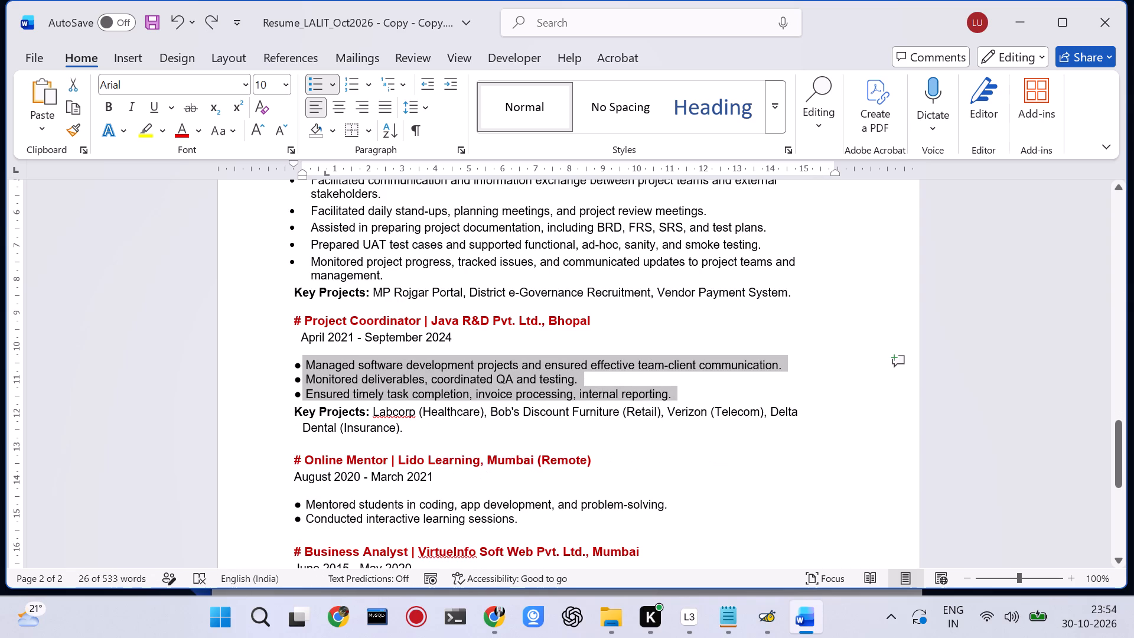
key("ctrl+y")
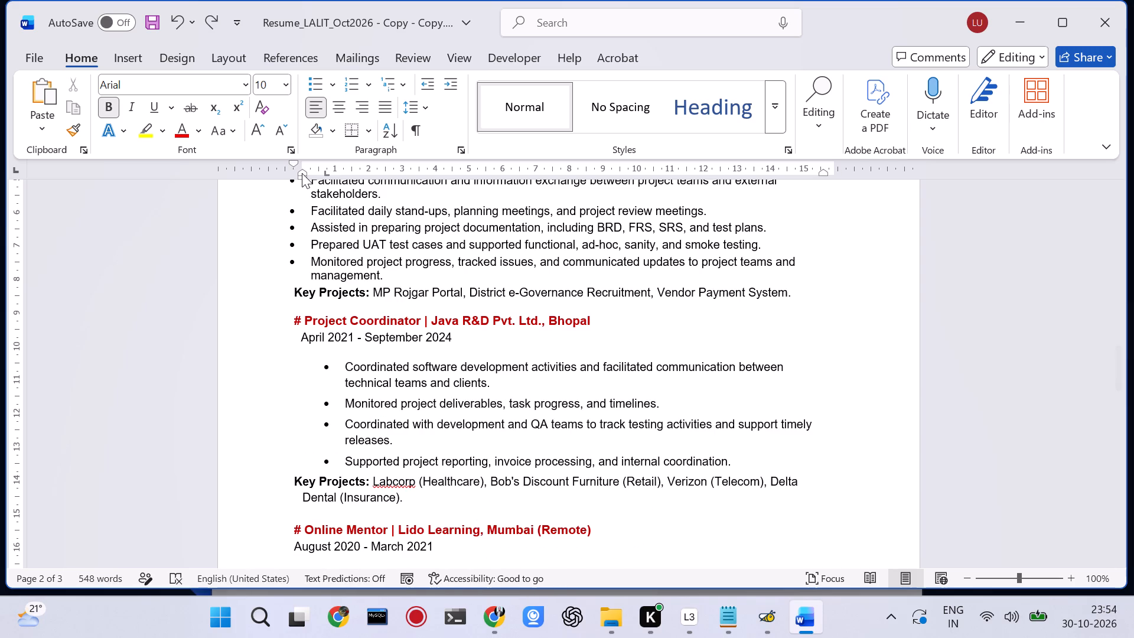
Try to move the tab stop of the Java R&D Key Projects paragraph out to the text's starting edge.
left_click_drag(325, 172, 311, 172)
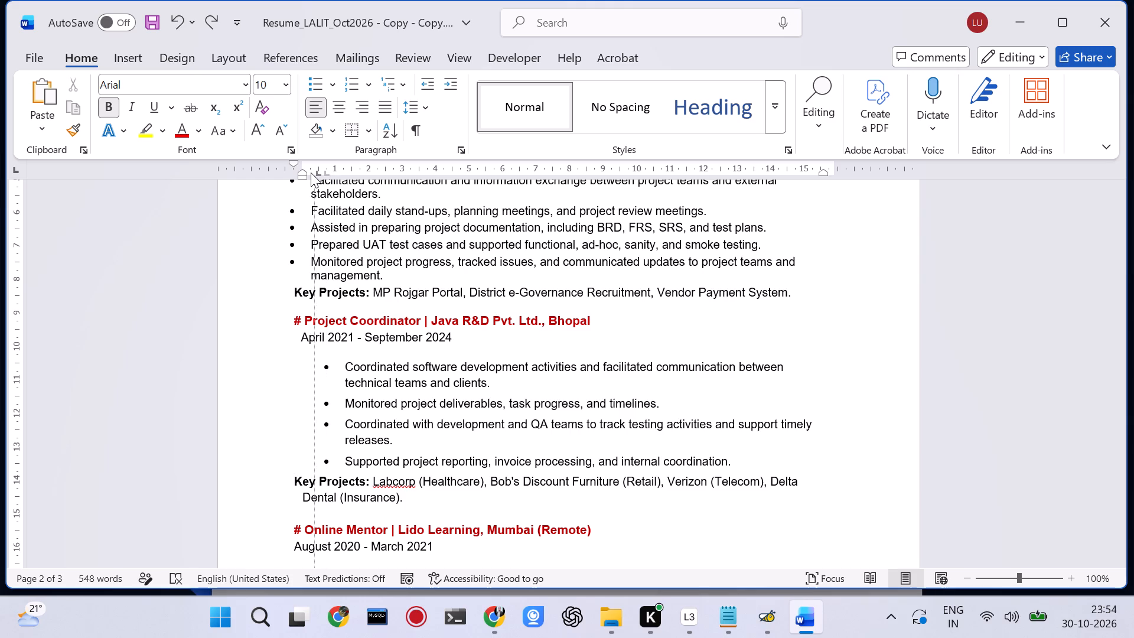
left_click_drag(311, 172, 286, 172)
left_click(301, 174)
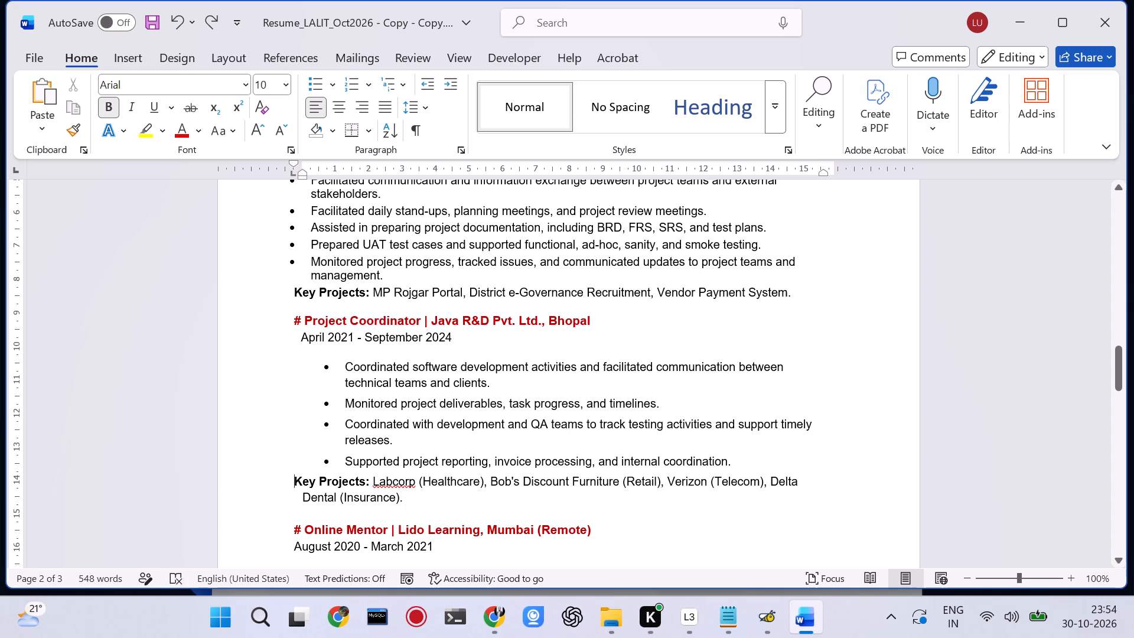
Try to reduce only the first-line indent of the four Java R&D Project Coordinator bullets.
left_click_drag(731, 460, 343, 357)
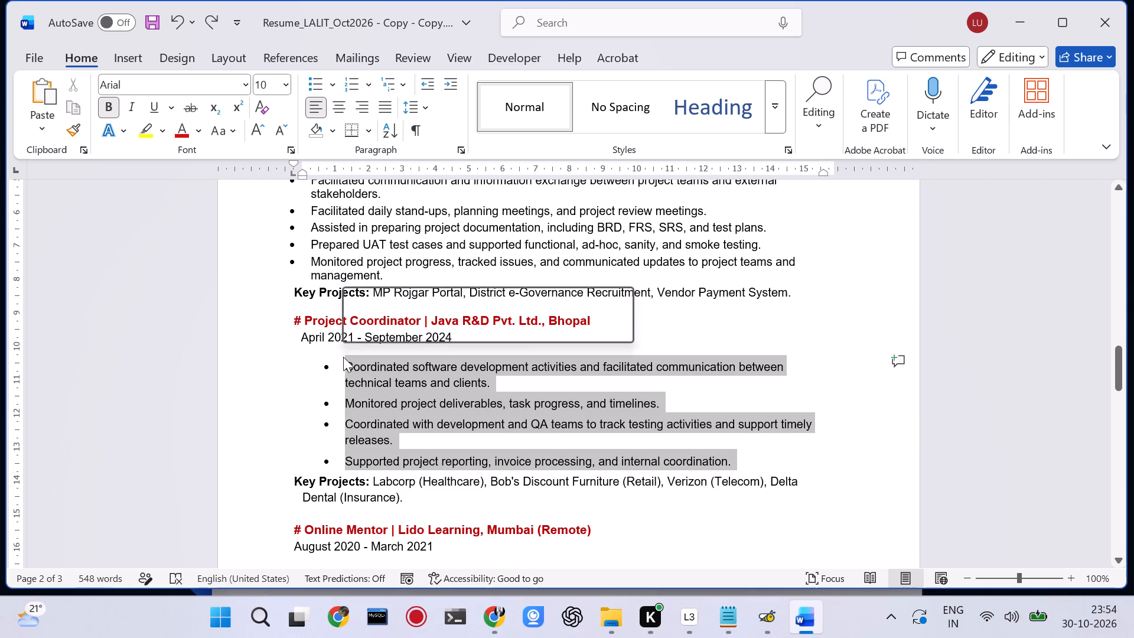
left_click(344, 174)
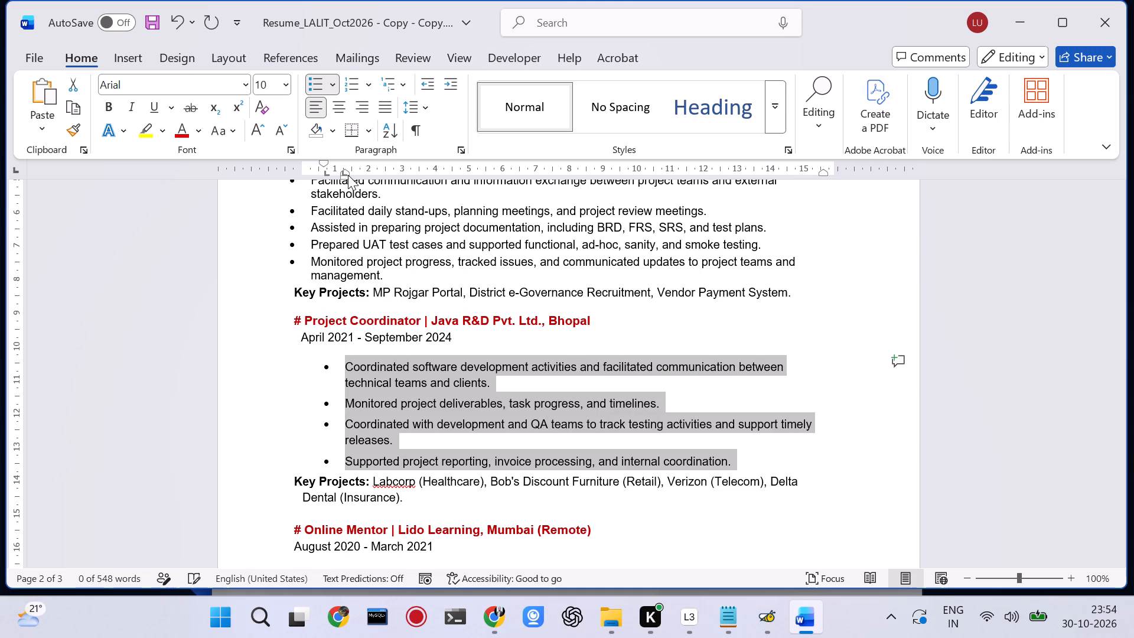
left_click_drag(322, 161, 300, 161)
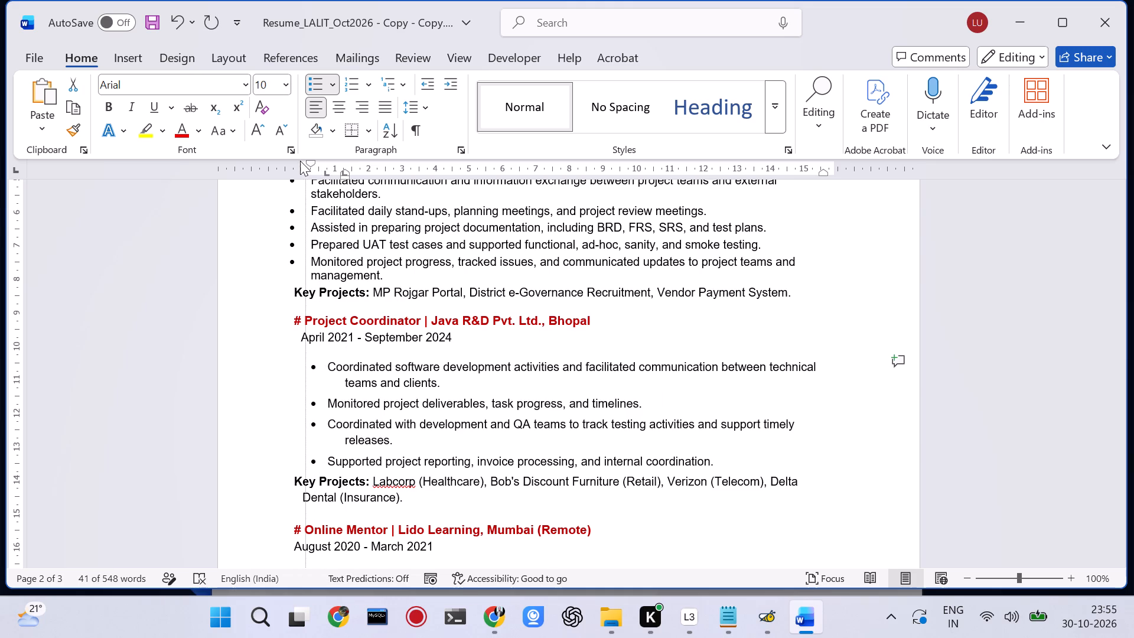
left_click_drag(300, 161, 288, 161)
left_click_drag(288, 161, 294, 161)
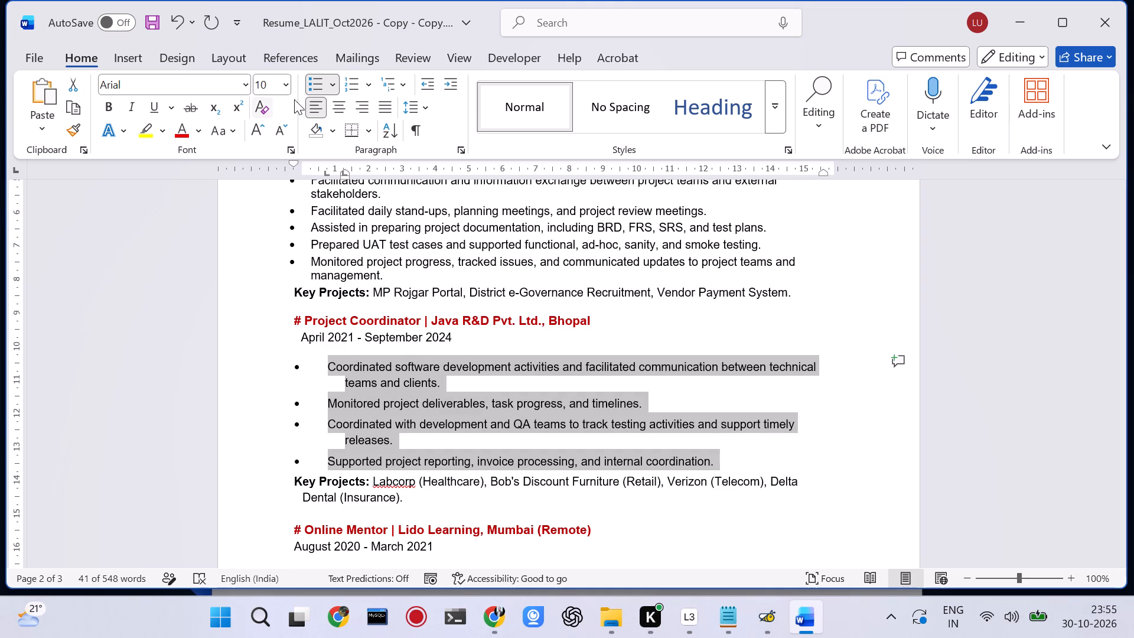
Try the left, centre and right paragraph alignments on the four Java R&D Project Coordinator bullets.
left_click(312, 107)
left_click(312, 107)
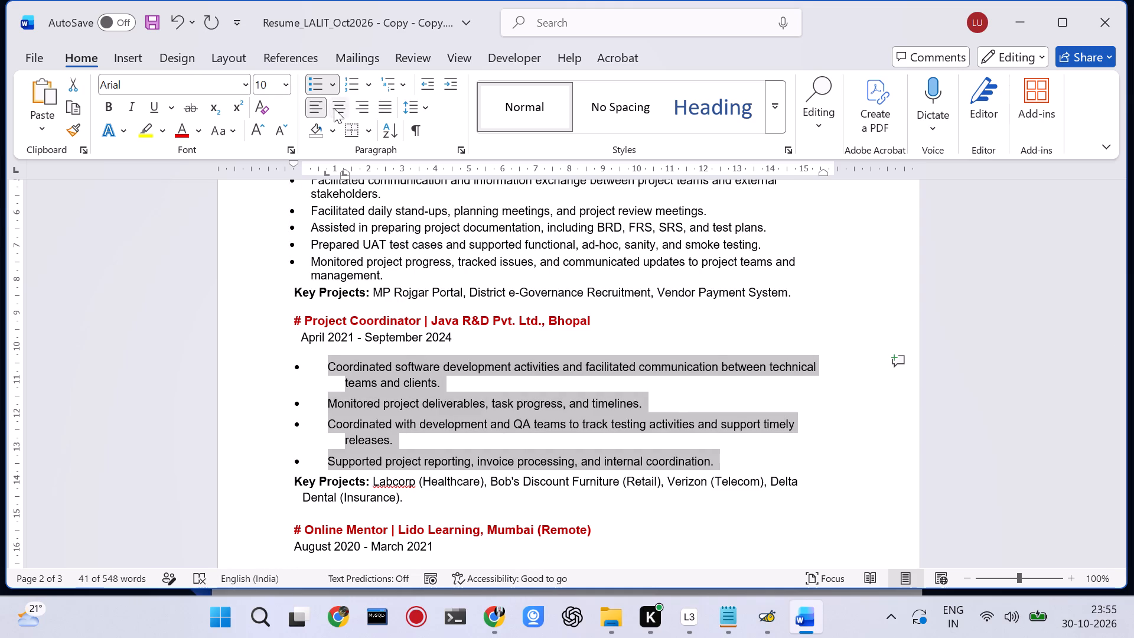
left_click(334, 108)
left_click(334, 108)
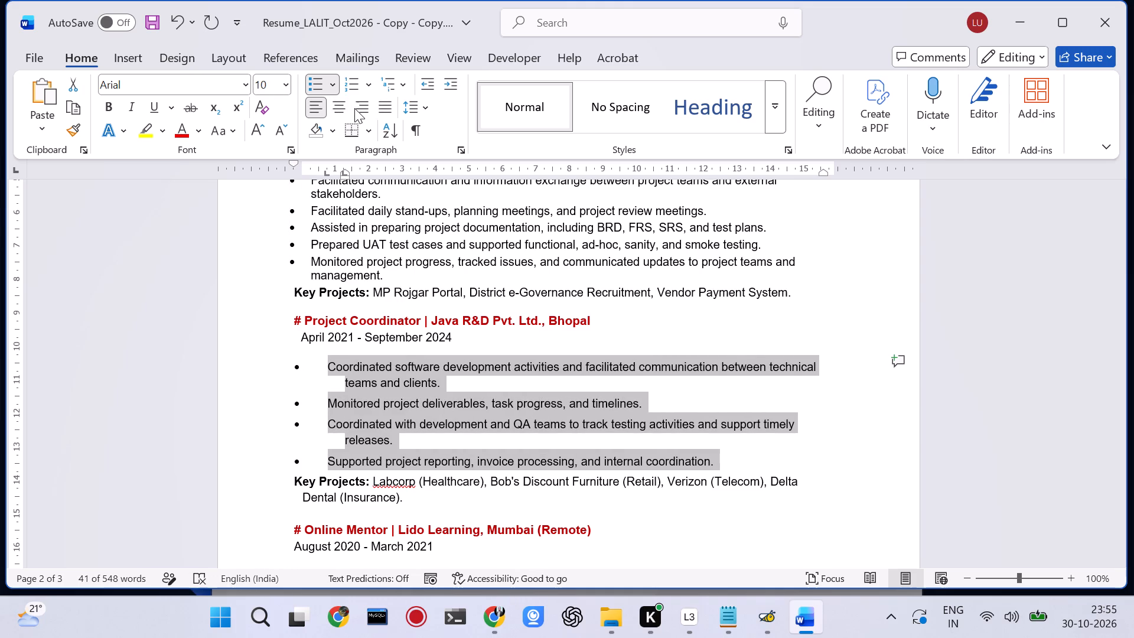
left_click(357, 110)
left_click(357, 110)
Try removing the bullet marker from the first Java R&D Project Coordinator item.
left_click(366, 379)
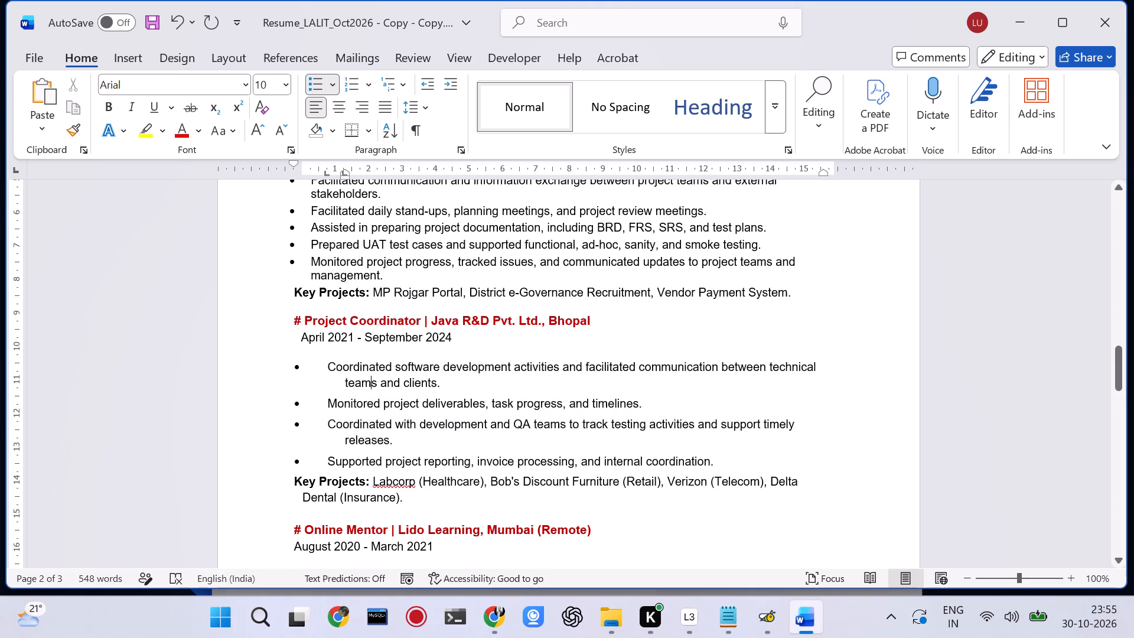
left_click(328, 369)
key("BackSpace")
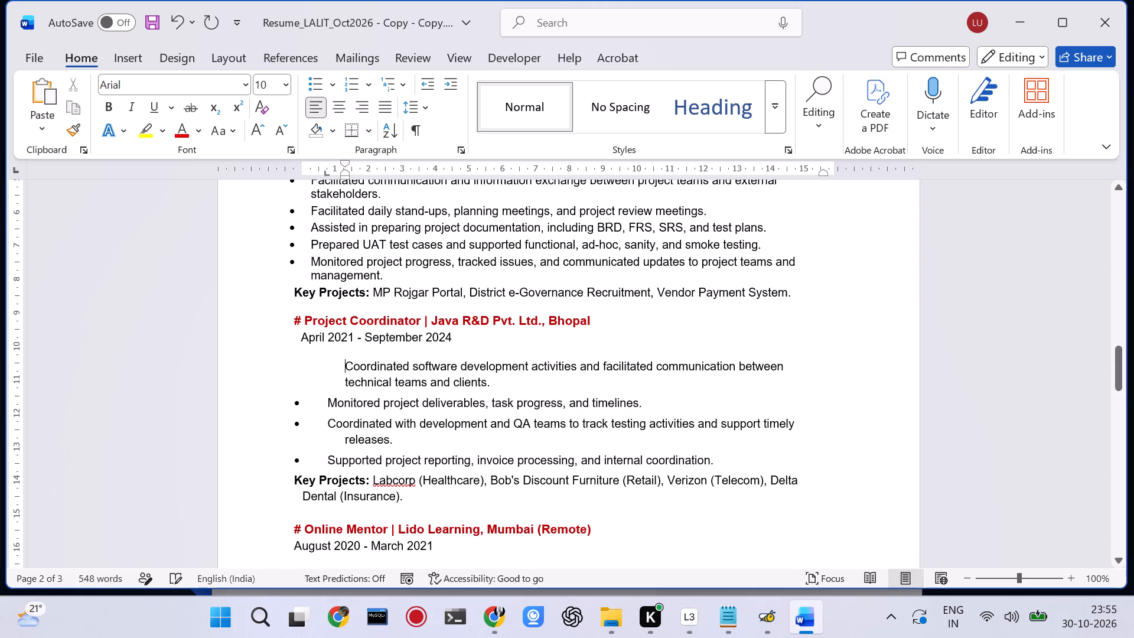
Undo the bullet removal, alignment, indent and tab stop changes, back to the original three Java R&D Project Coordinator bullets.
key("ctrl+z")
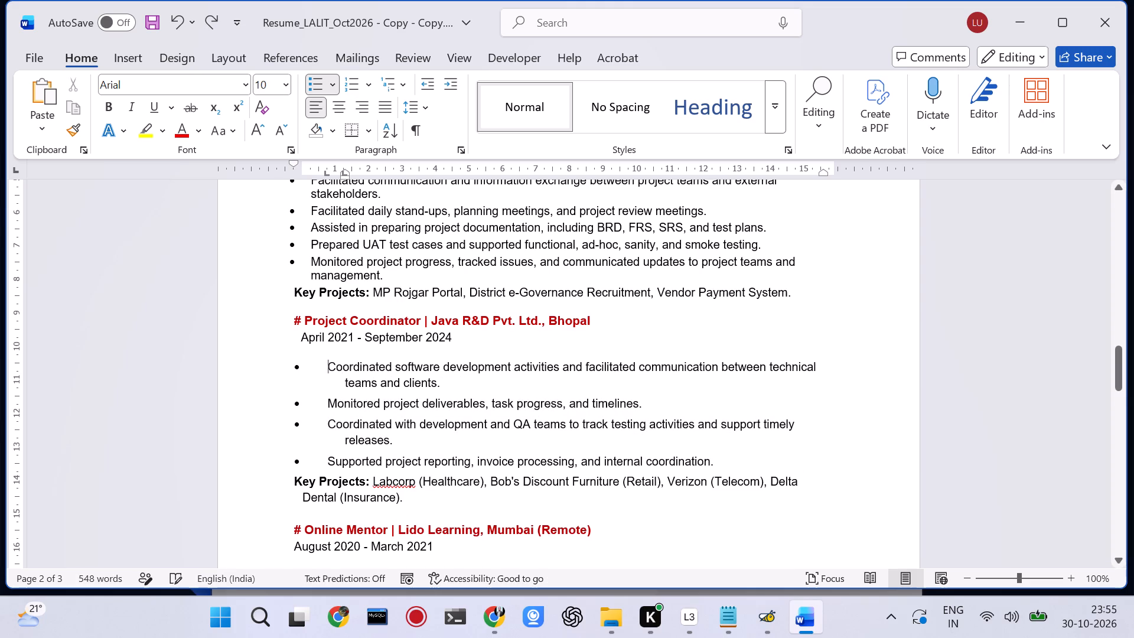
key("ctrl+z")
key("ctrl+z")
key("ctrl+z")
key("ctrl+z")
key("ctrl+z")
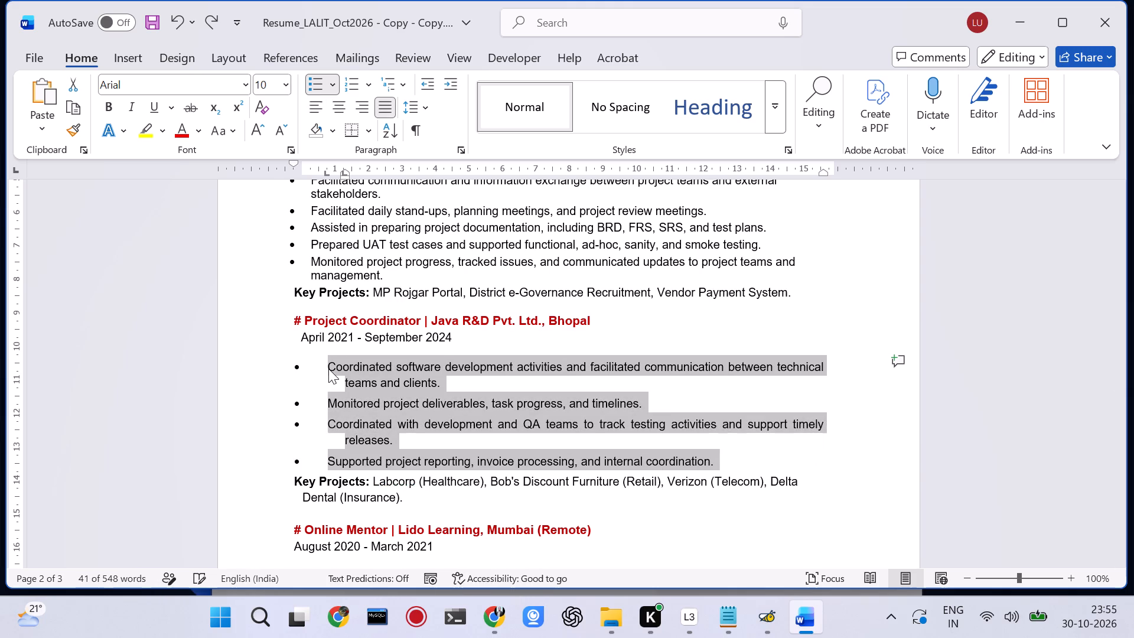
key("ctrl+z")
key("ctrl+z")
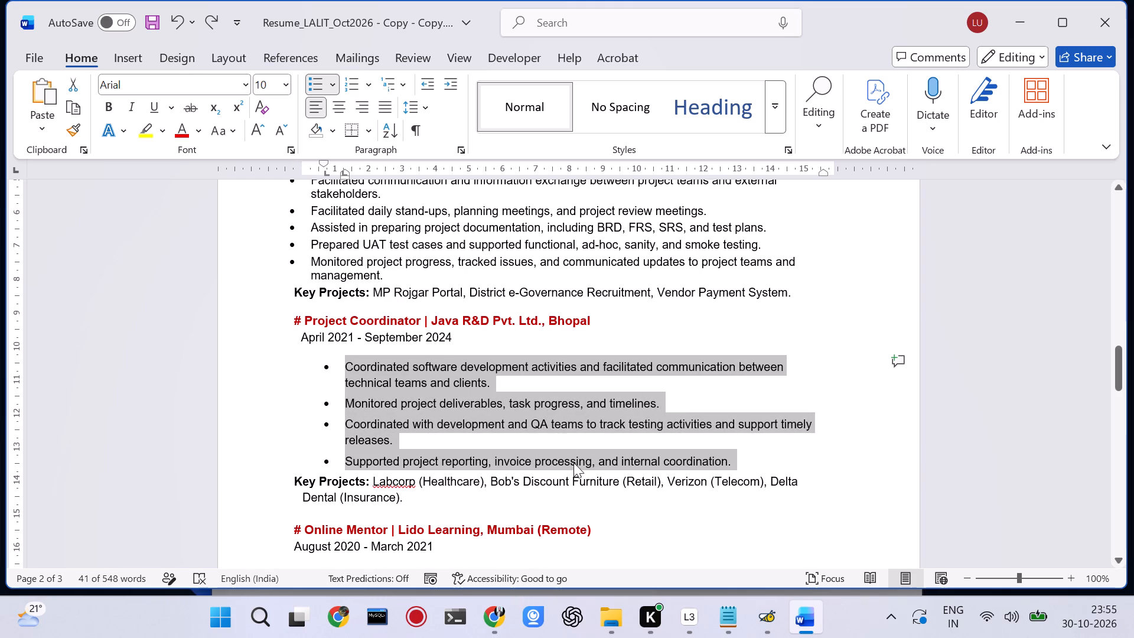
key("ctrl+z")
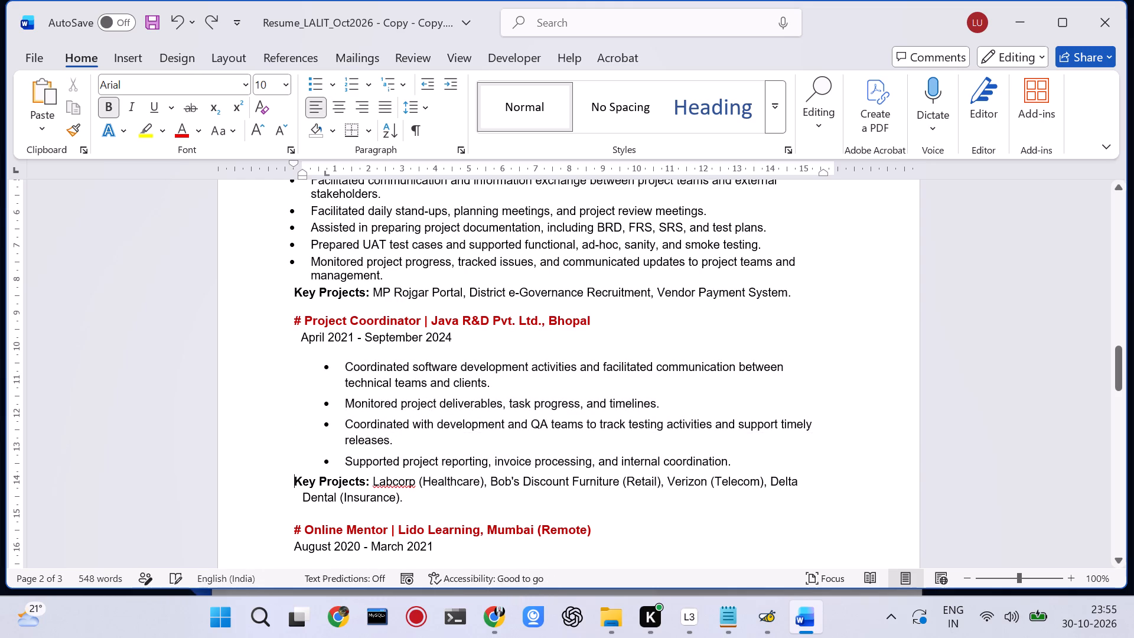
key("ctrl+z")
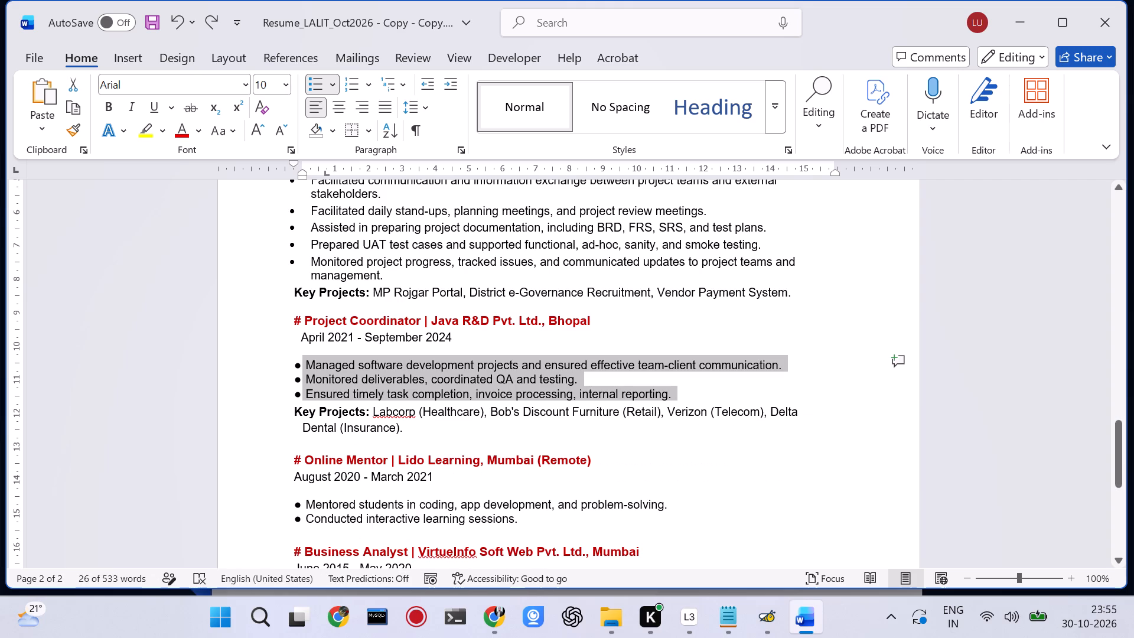
Replace the original Java R&D Project Coordinator bullets with ChatGPT's four rewritten lines, pasted as plain text without their source formatting.
key("ctrl+v")
left_click(752, 483)
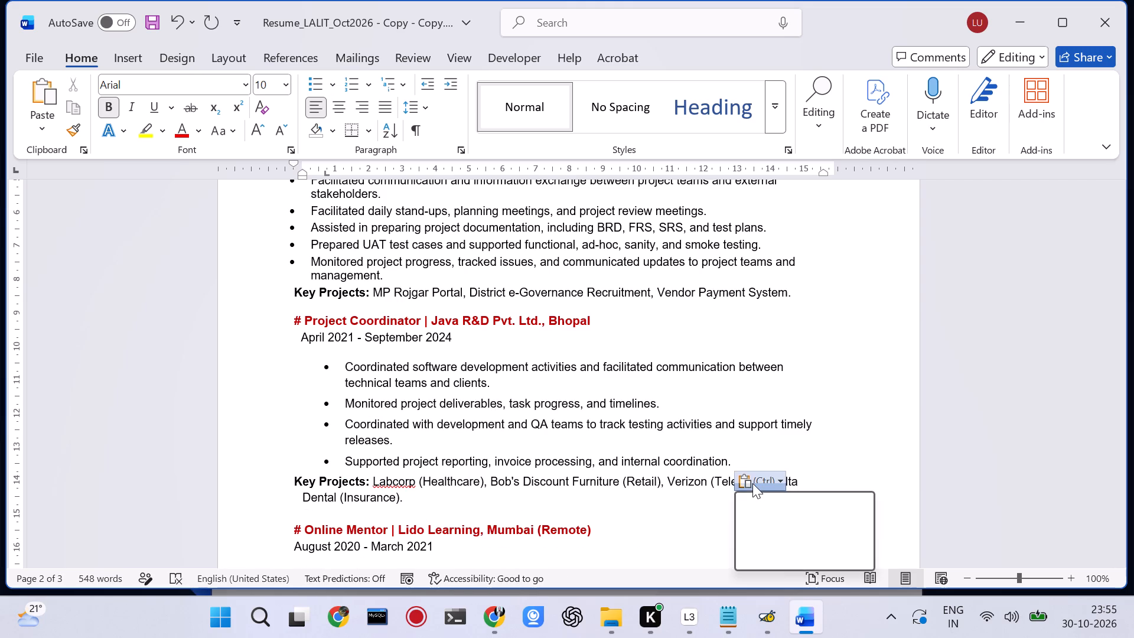
left_click(796, 528)
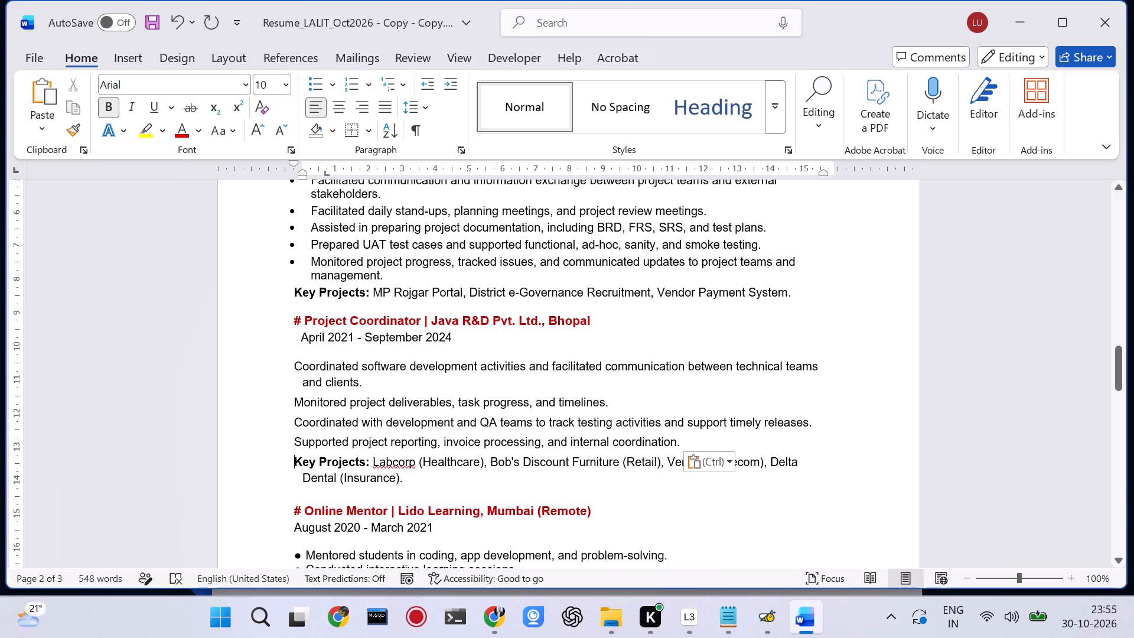
Format the four plain-text Java R&D Project Coordinator lines as a bulleted list.
left_click_drag(295, 364, 673, 441)
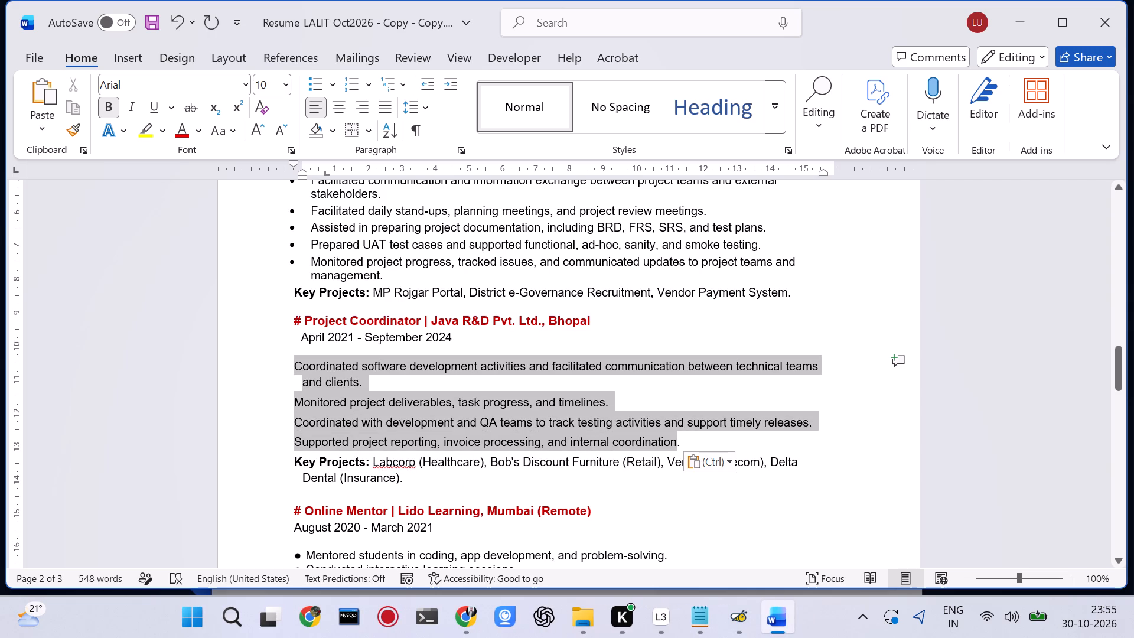
left_click_drag(673, 441, 680, 441)
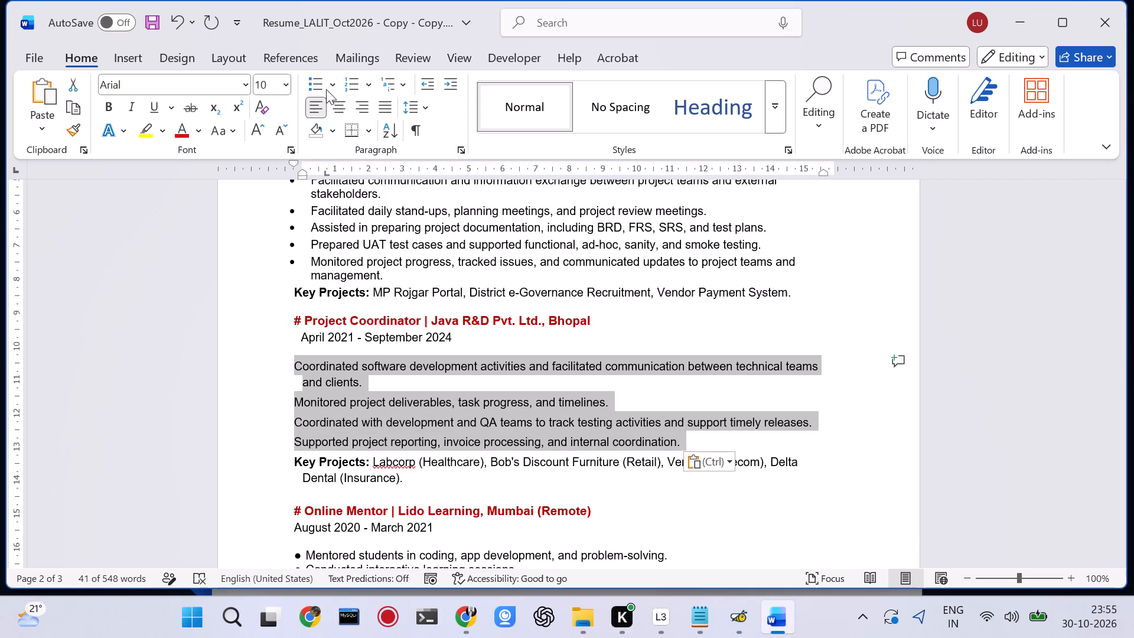
left_click(316, 84)
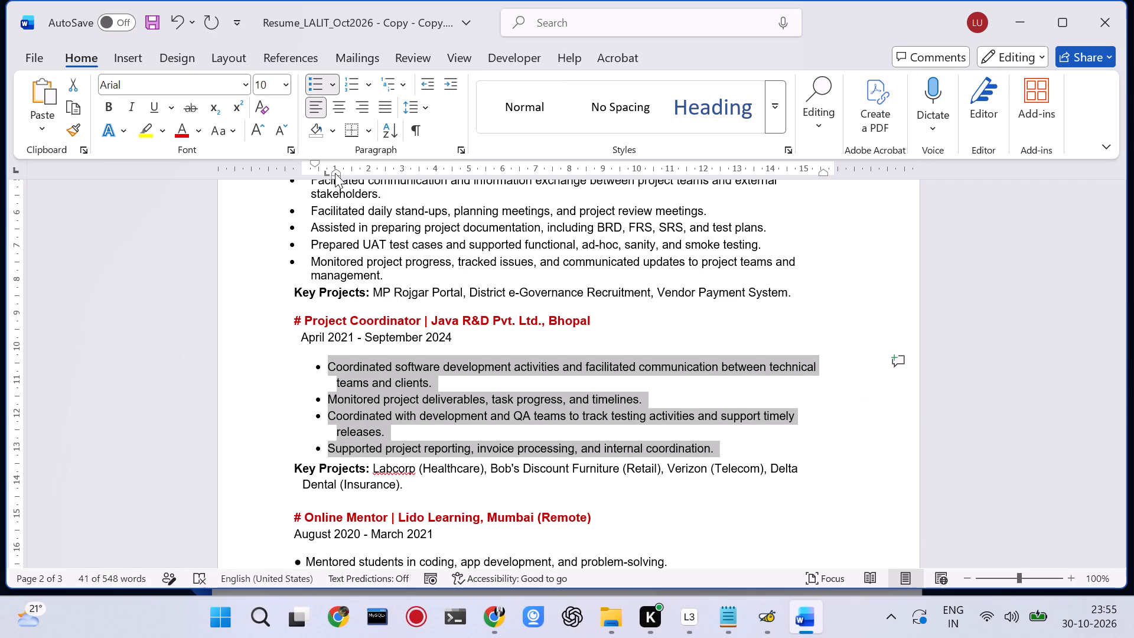
Shift the four Java R&D Project Coordinator bullet markers outward and tighten the marker-to-text gap to match the previous role's bullets.
left_click_drag(314, 163, 291, 163)
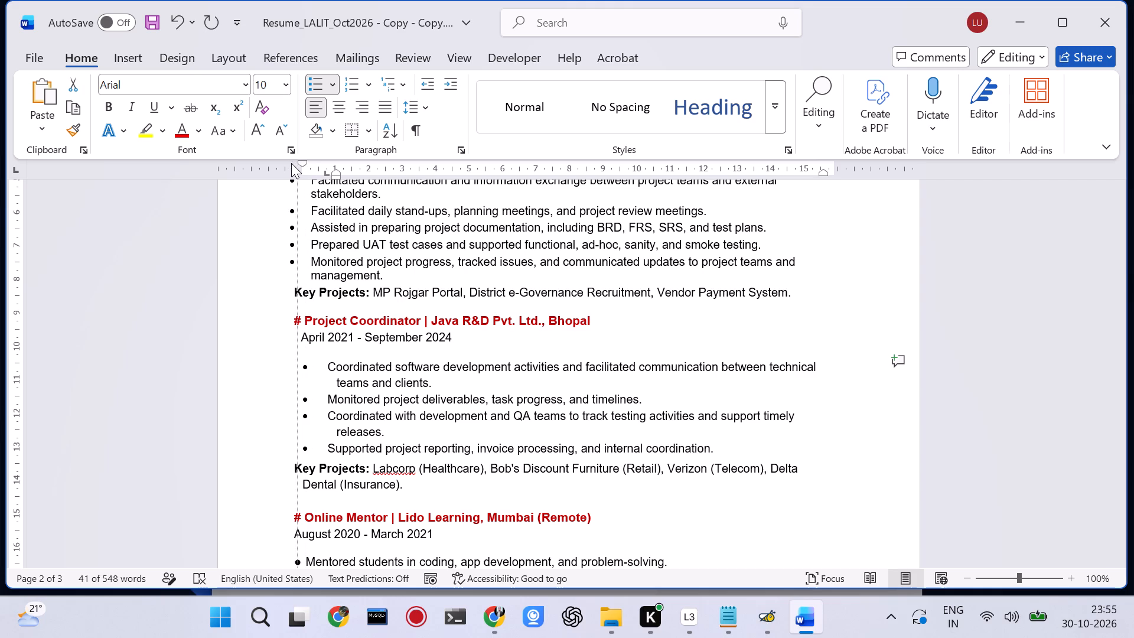
left_click_drag(291, 163, 291, 163)
left_click_drag(291, 163, 287, 163)
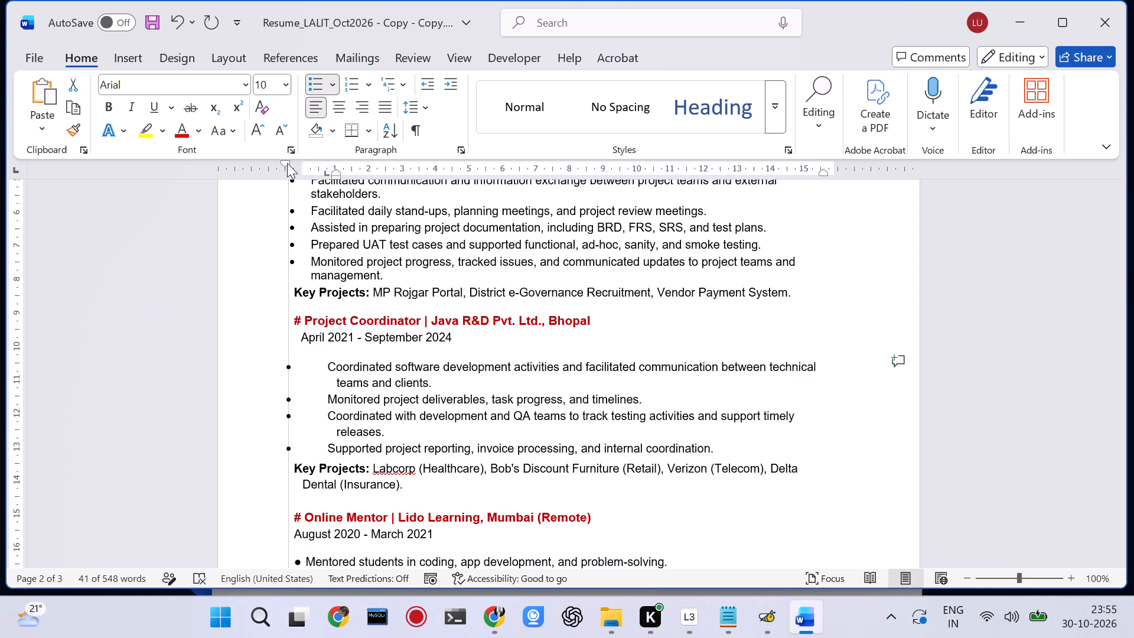
left_click_drag(287, 163, 292, 163)
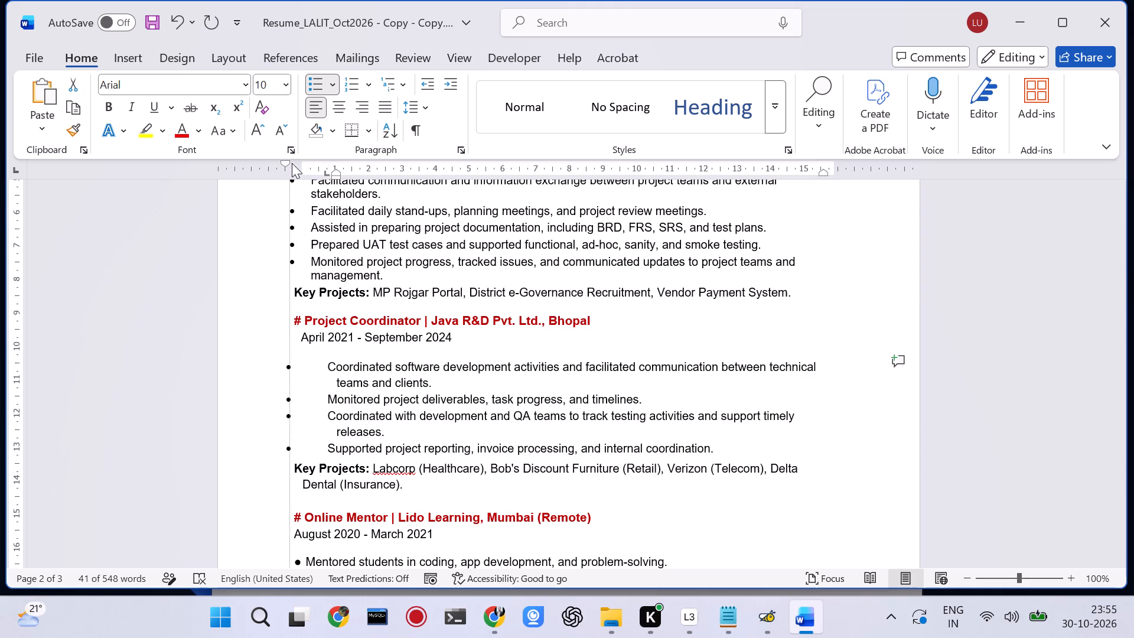
left_click_drag(292, 163, 294, 167)
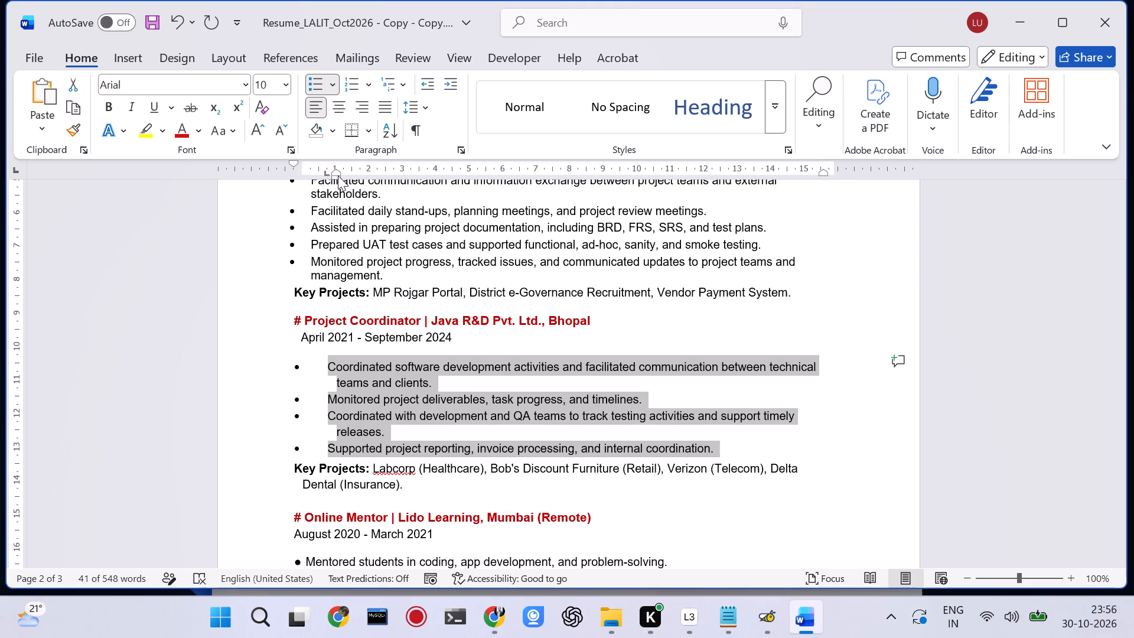
left_click_drag(338, 175, 304, 175)
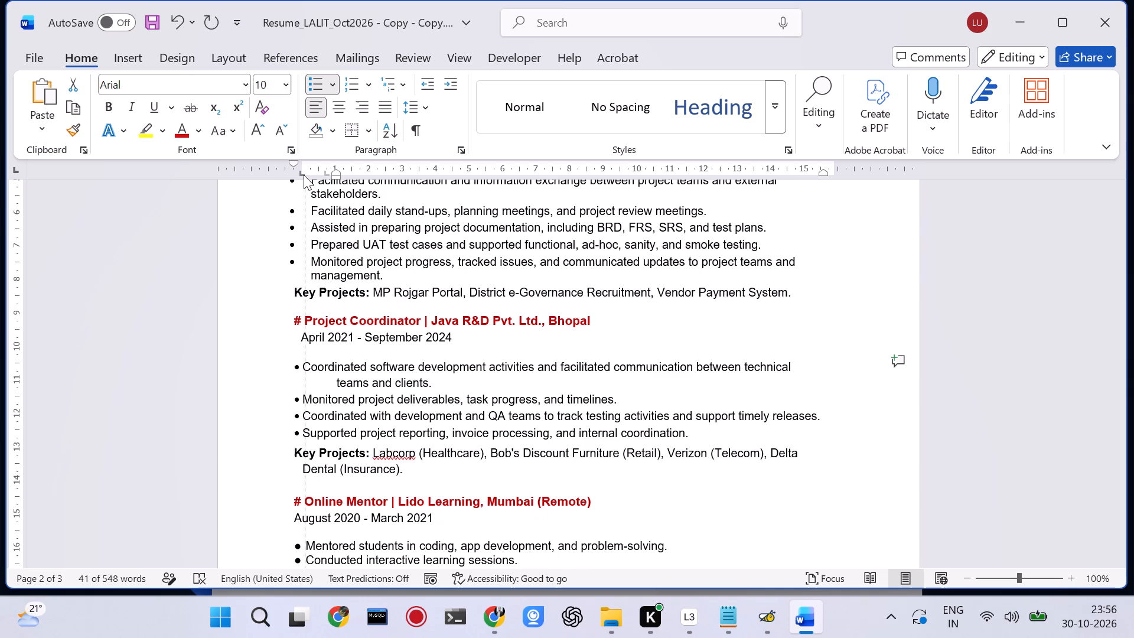
left_click_drag(304, 175, 309, 175)
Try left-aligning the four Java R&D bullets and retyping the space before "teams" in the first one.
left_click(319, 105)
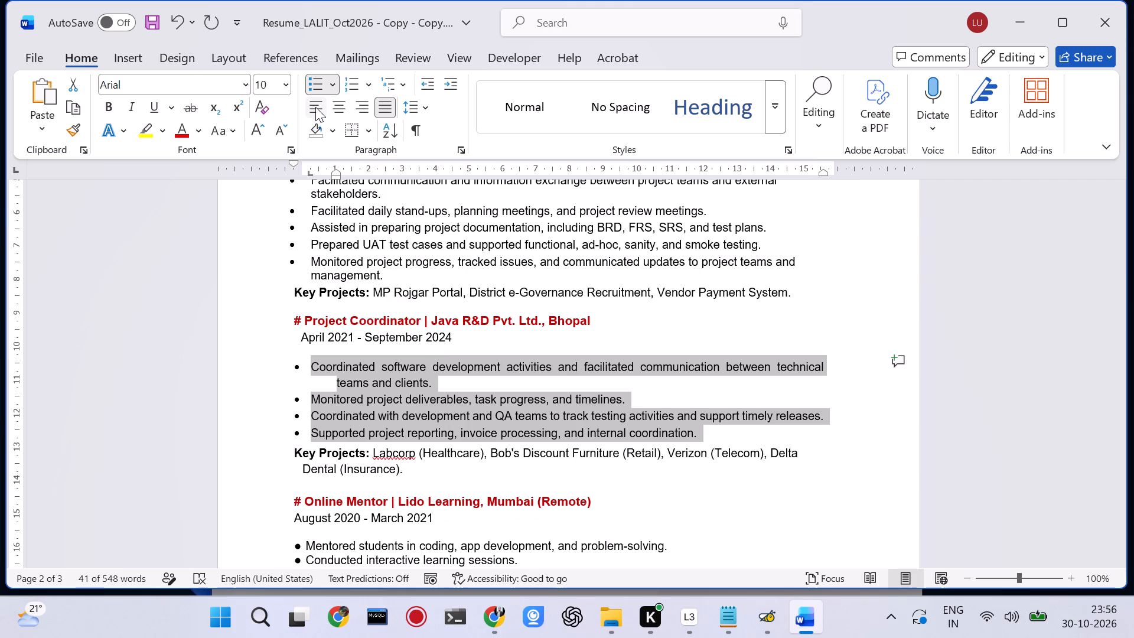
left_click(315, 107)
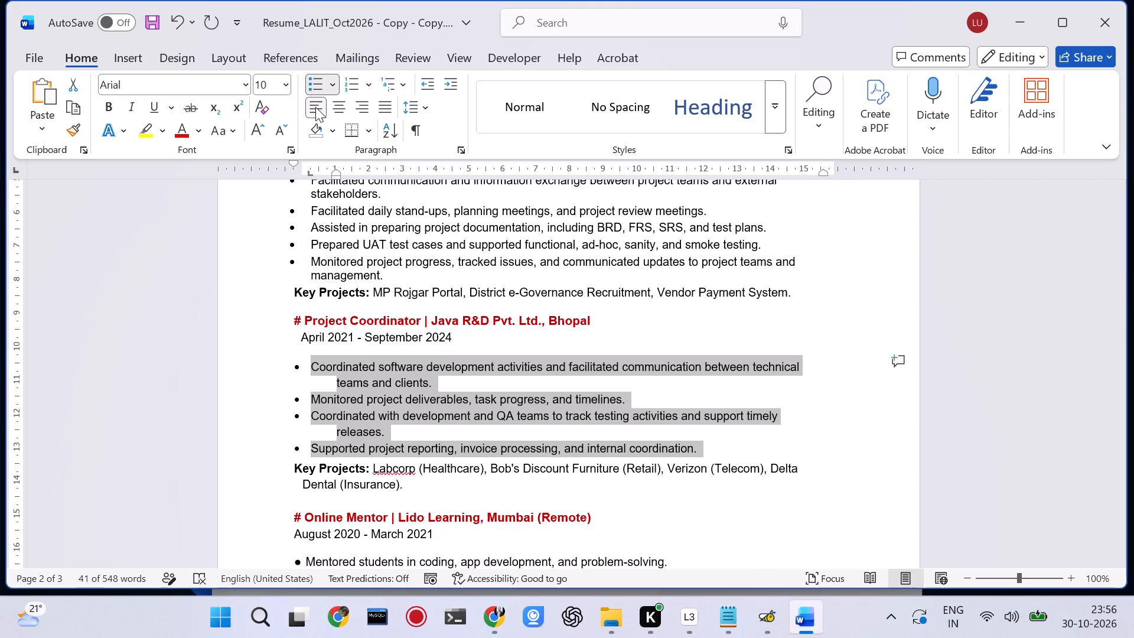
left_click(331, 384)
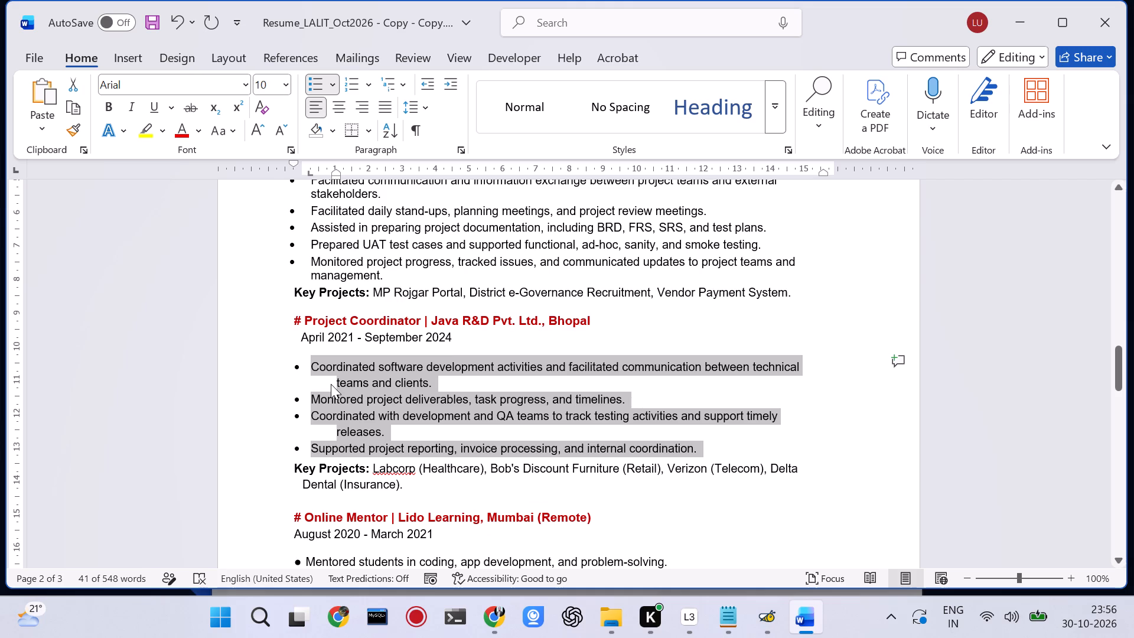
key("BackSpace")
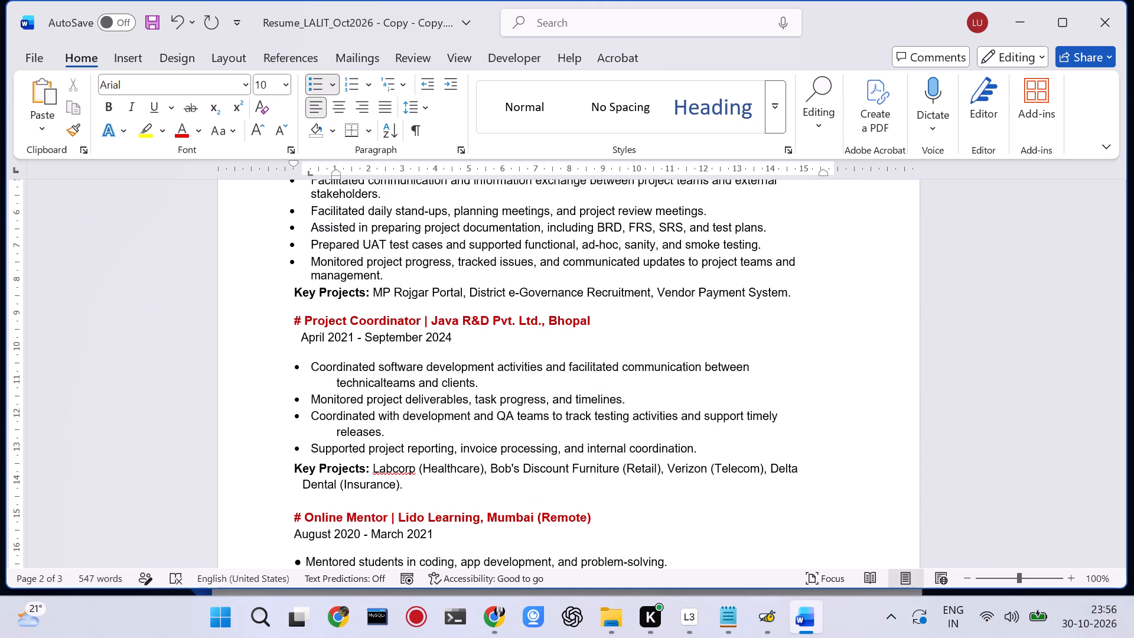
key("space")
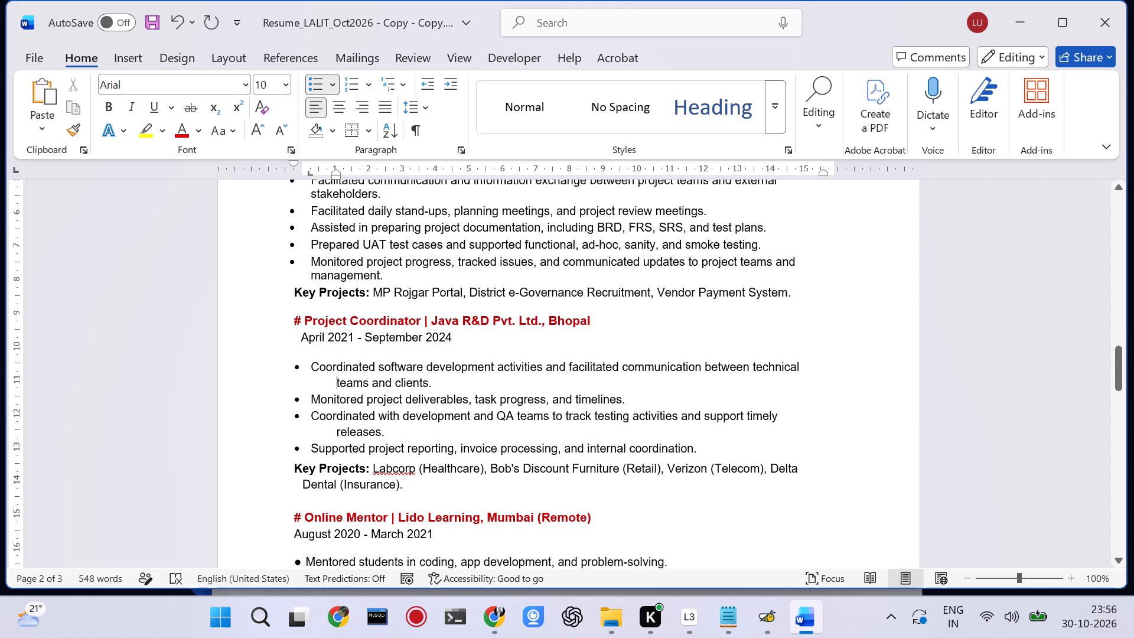
Justify the four Java R&D Project Coordinator bullets.
left_click_drag(311, 368, 701, 450)
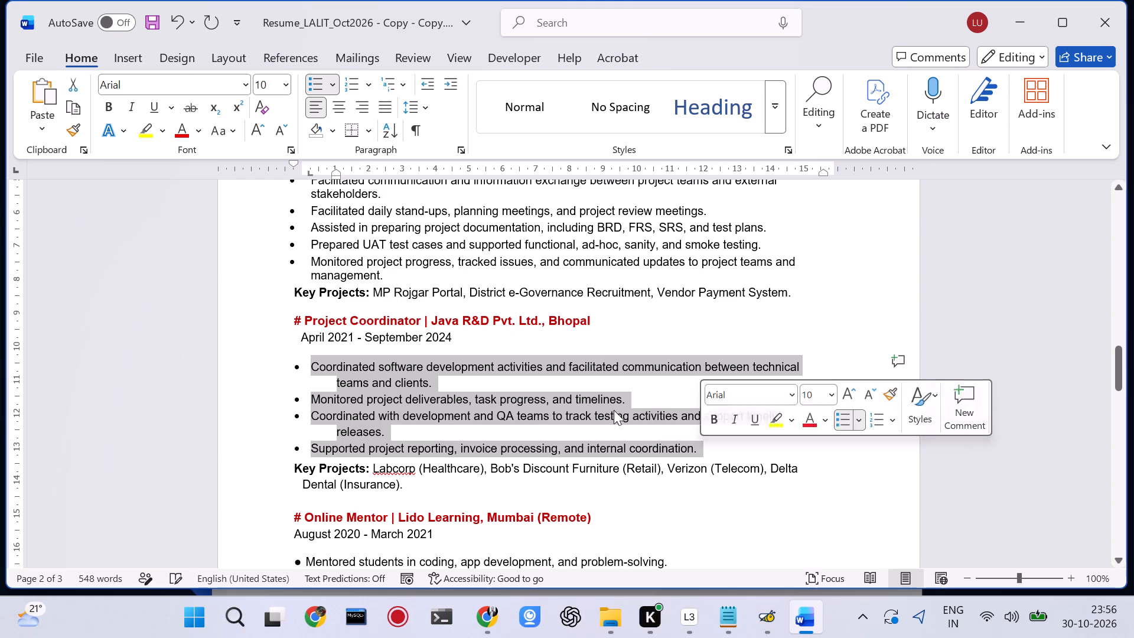
left_click(383, 105)
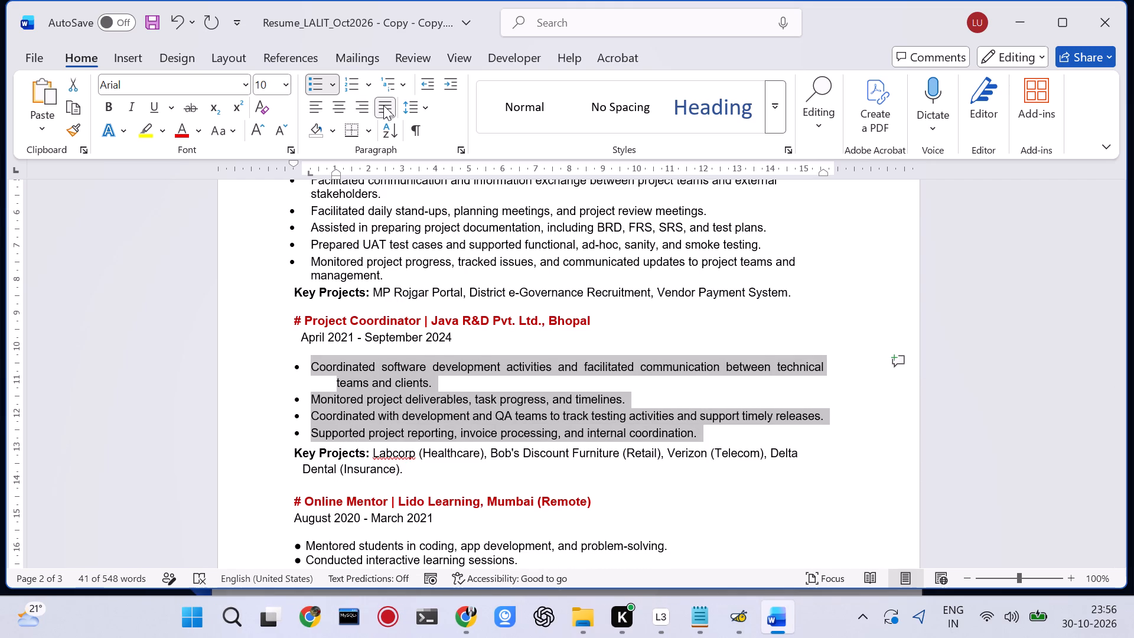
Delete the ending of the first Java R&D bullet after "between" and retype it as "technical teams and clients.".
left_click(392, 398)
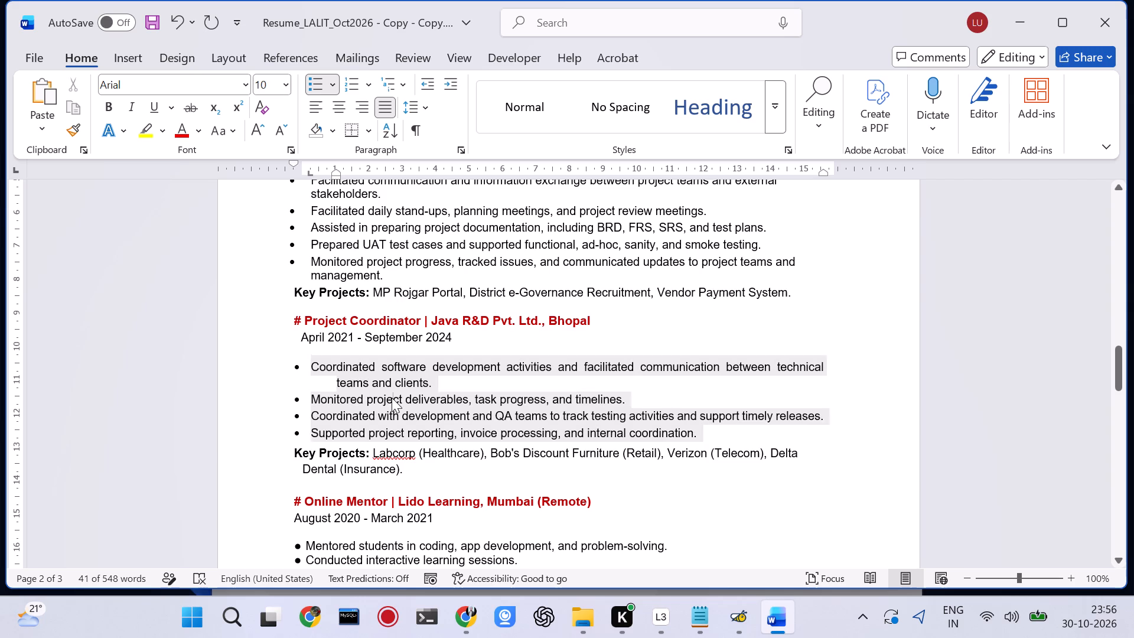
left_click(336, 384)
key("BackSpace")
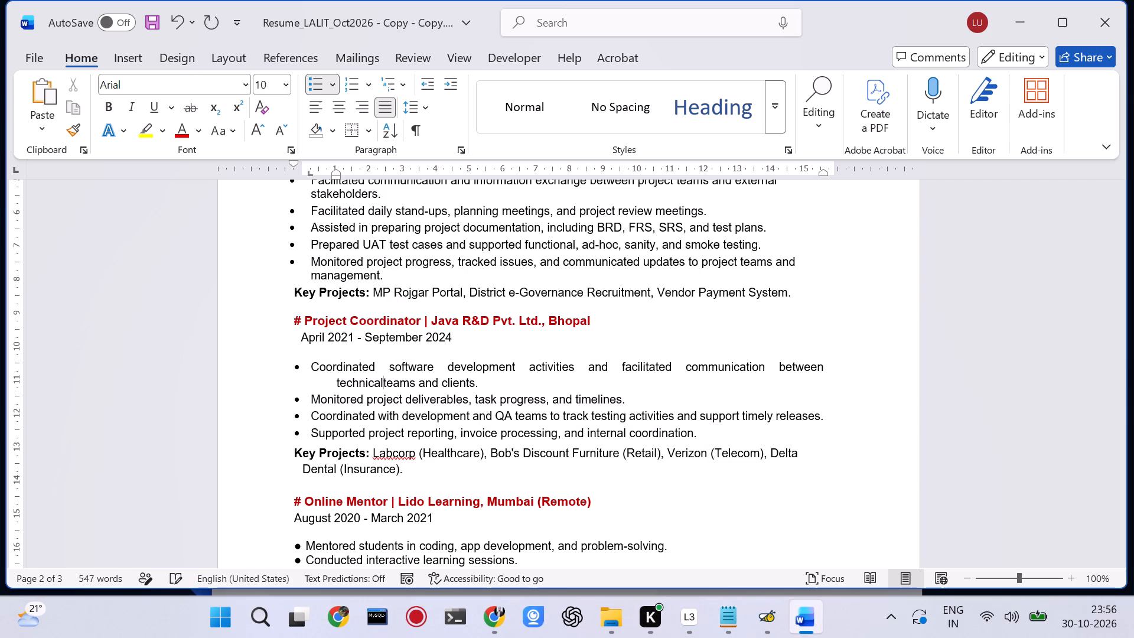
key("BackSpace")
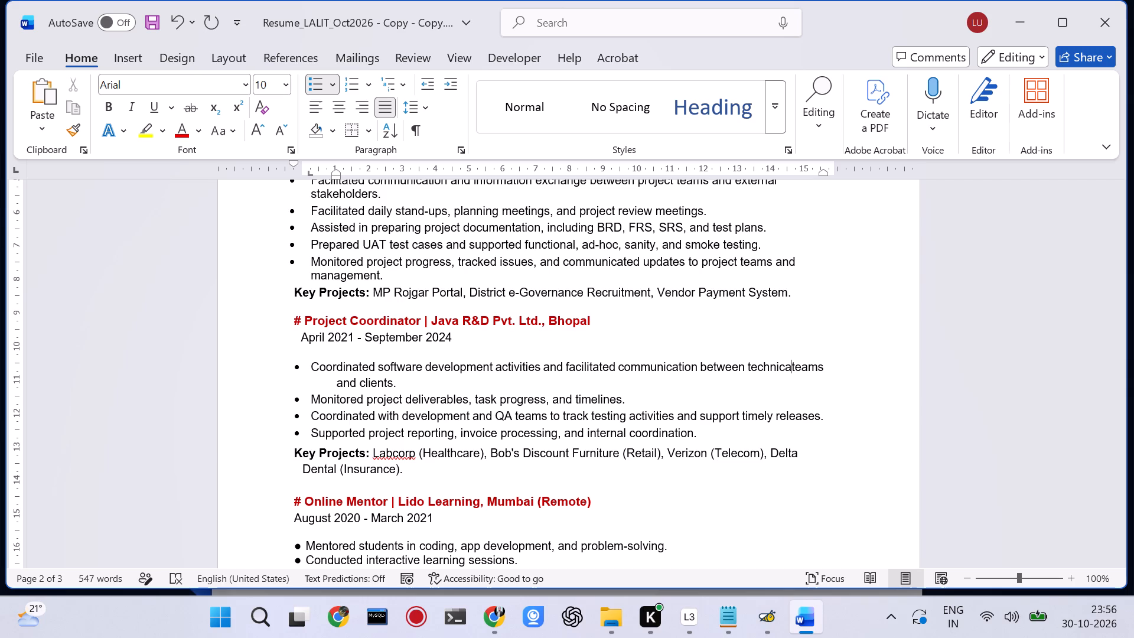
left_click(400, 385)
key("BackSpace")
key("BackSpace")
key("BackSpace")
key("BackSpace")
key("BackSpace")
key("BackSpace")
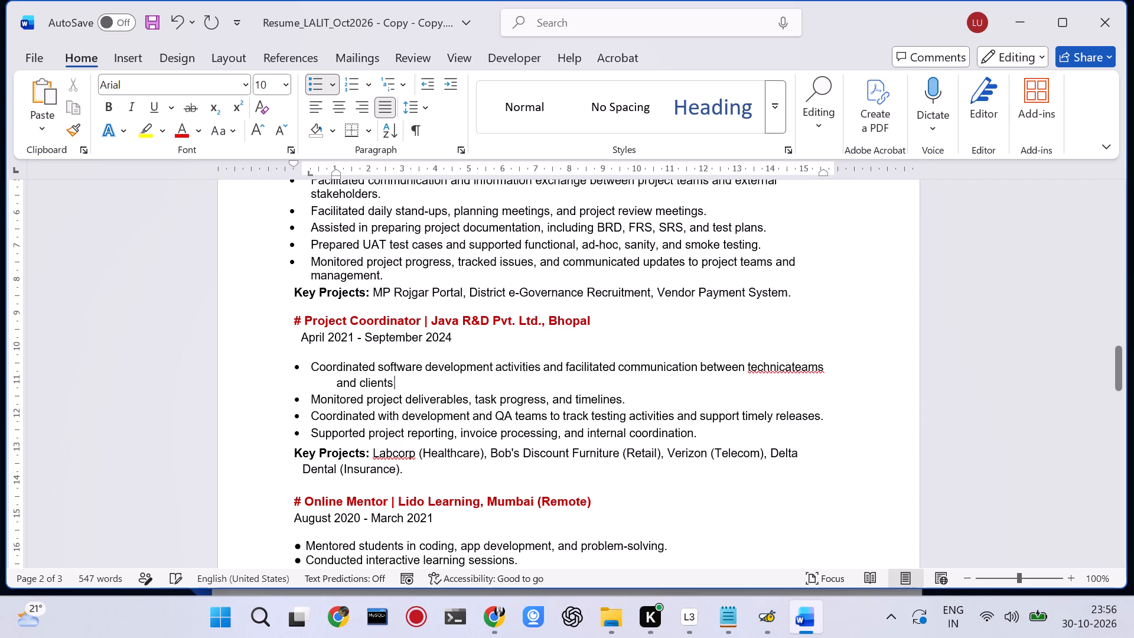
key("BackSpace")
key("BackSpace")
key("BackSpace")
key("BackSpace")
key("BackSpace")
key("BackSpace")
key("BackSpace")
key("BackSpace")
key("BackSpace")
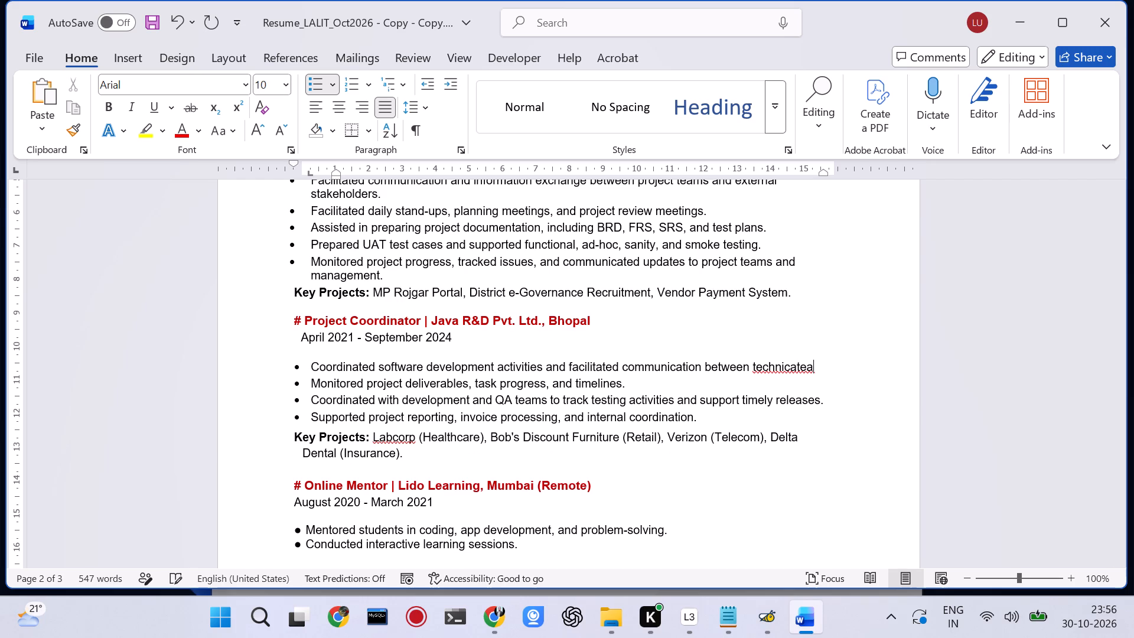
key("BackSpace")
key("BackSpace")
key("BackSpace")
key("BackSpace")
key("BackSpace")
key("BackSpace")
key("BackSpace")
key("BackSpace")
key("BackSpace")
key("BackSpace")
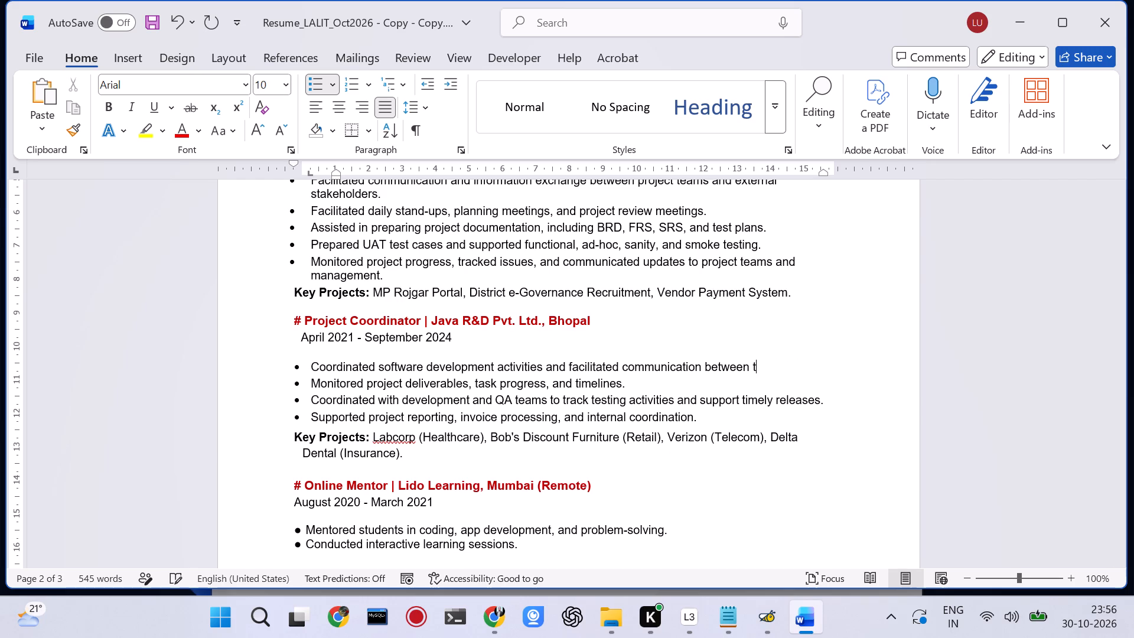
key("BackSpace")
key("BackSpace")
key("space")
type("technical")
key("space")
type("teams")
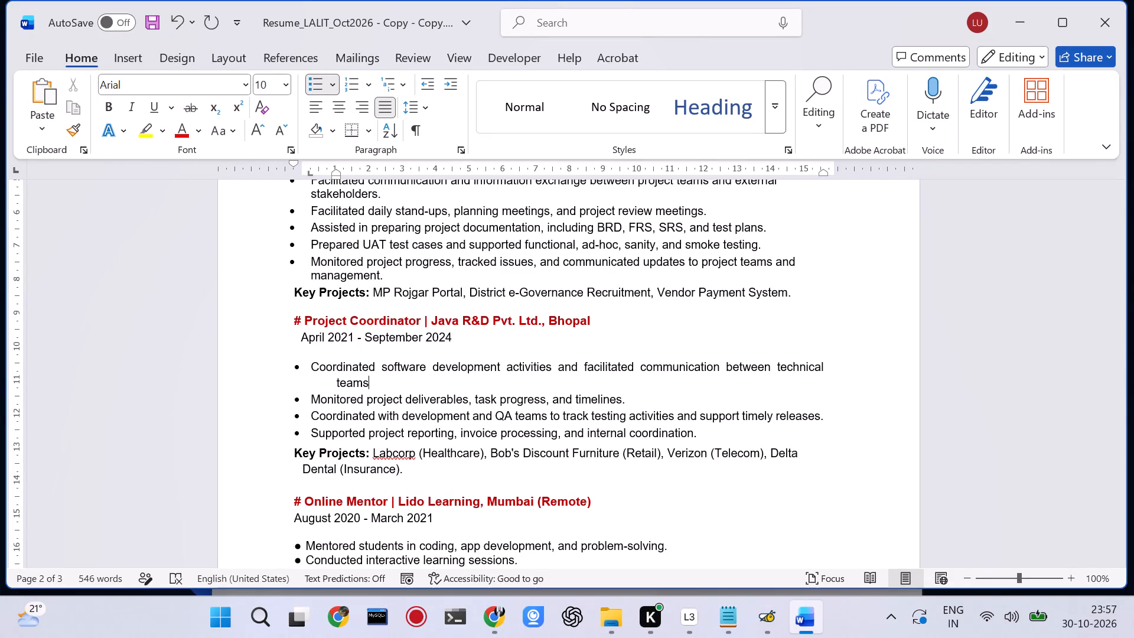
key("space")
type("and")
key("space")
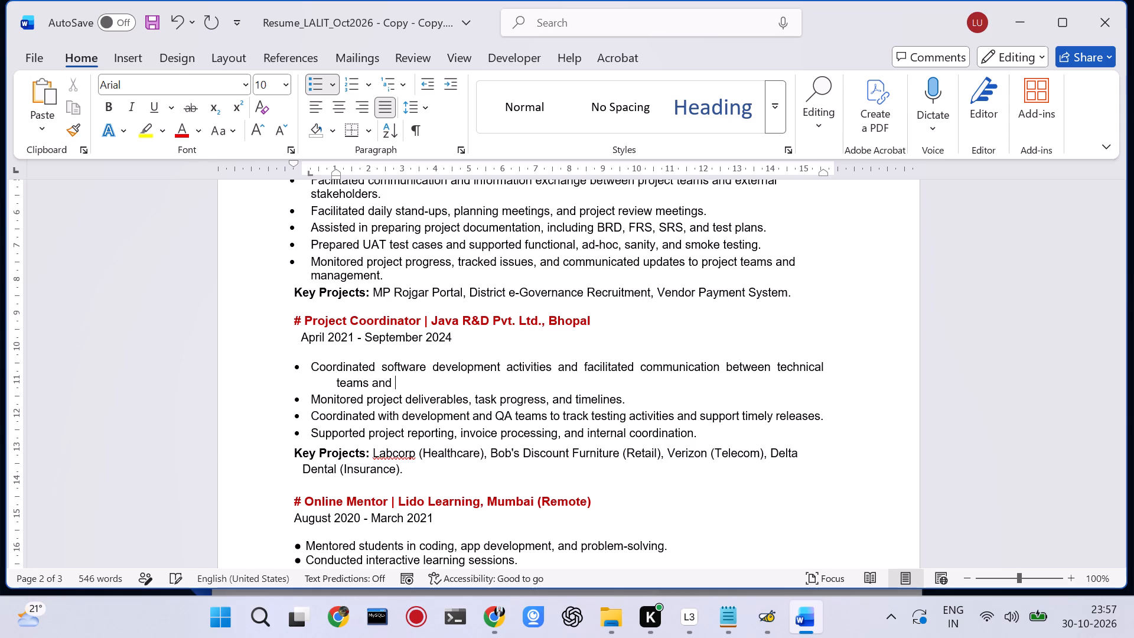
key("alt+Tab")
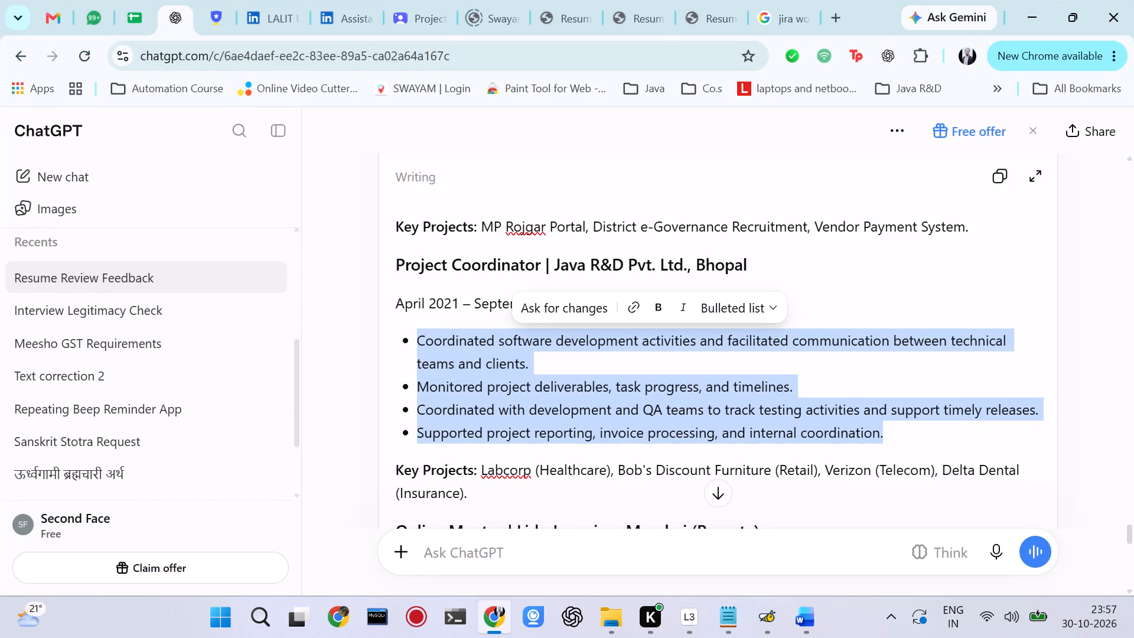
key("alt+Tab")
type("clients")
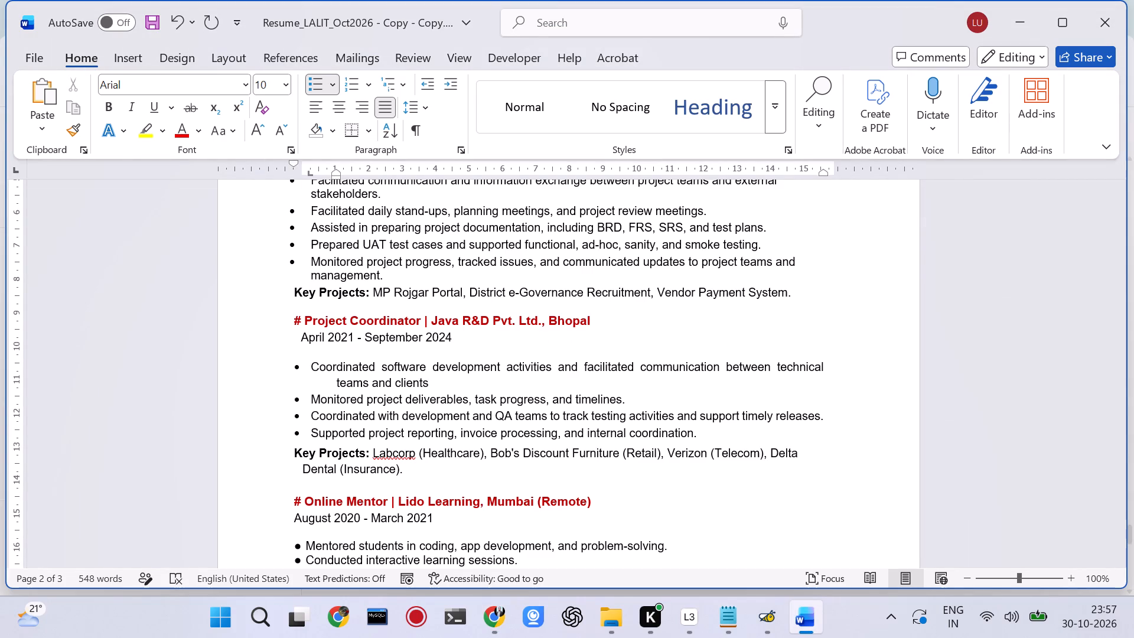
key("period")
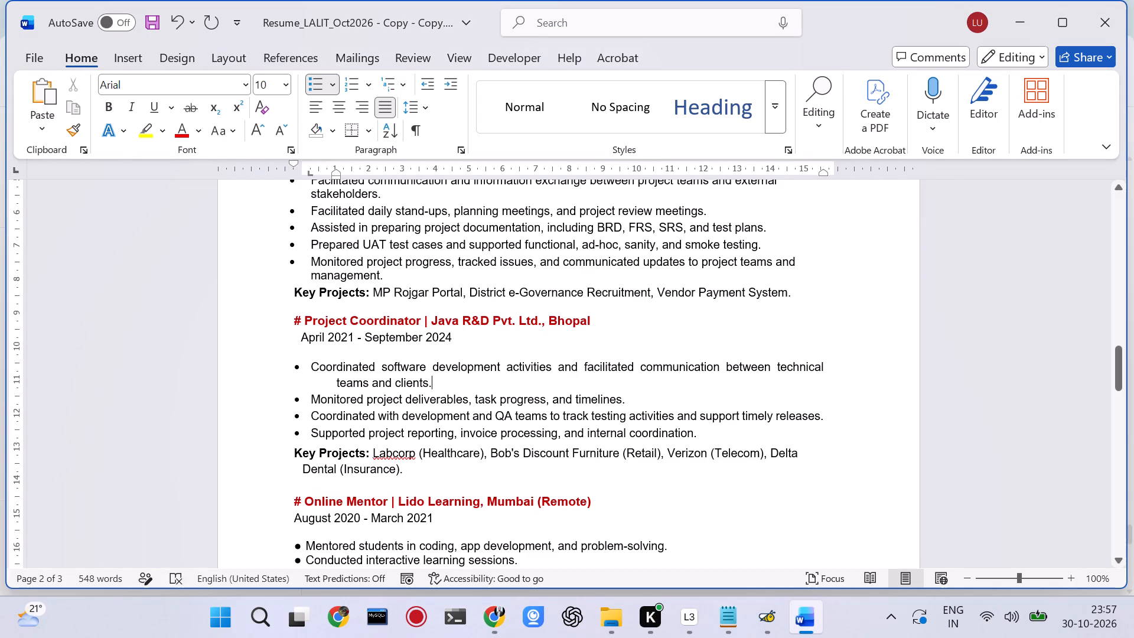
Check the paragraph indentation and line spacing settings of the first Java R&D bullet.
left_click_drag(436, 386, 320, 362)
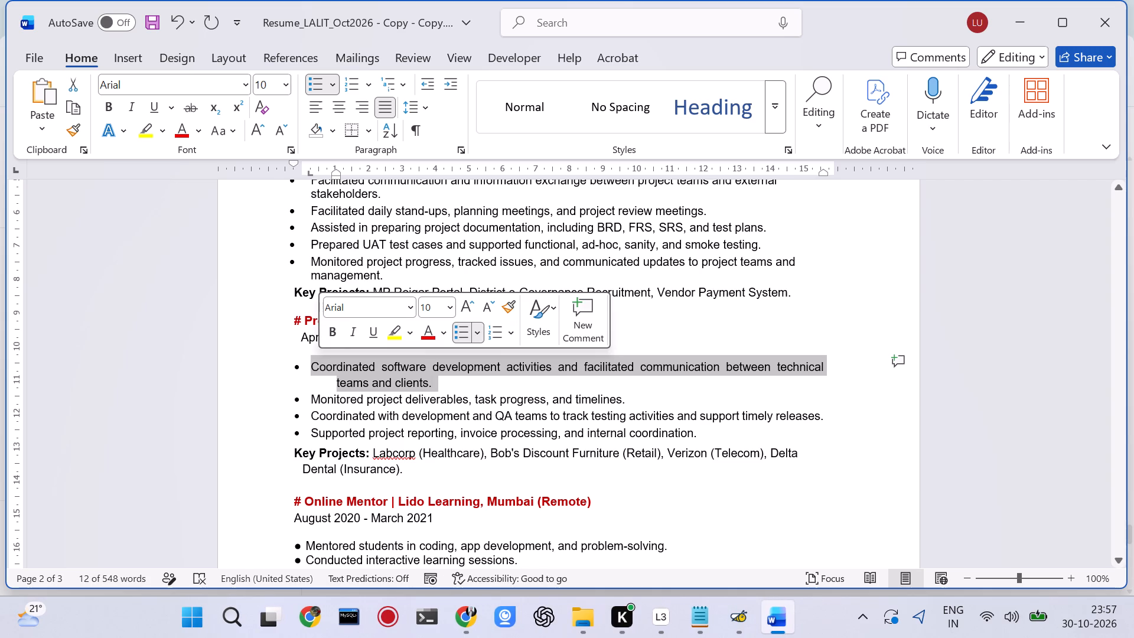
left_click(426, 108)
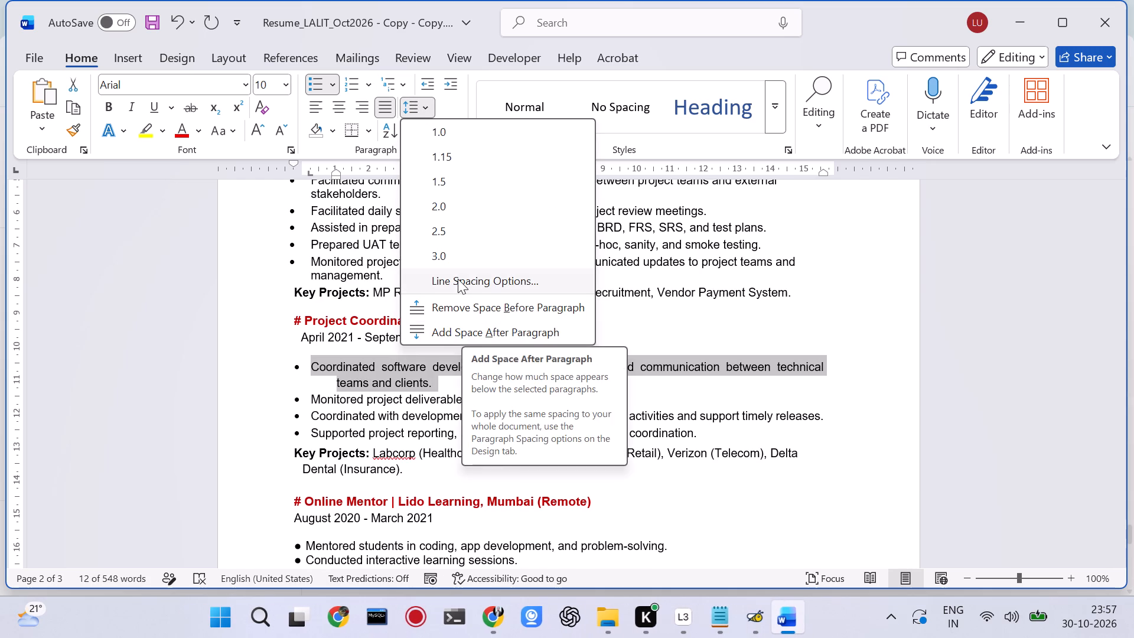
left_click(458, 279)
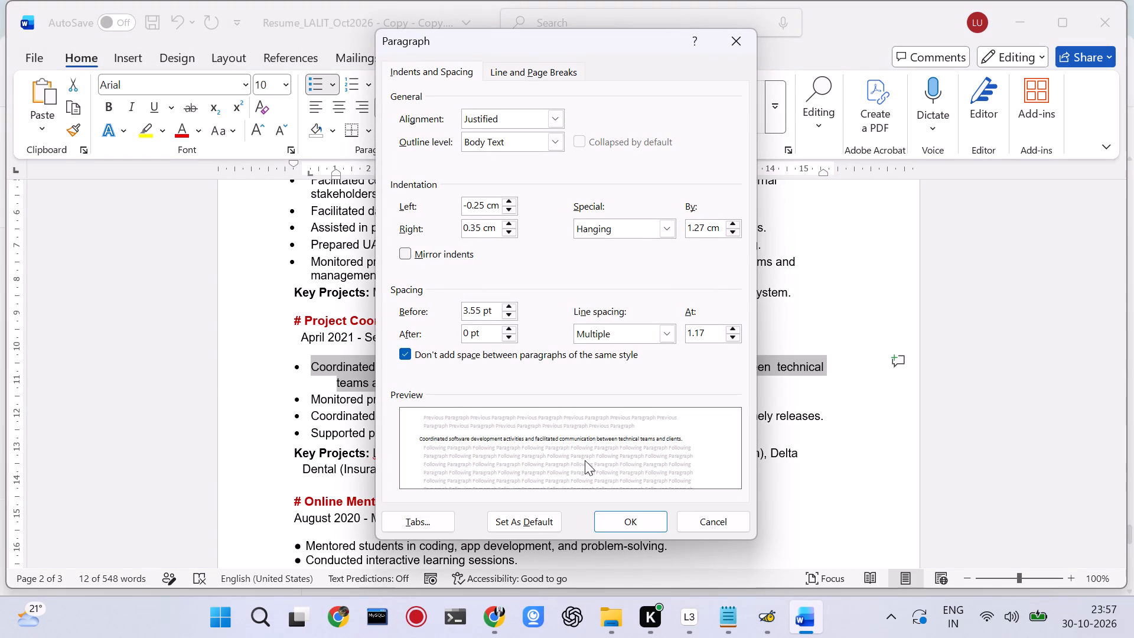
left_click(700, 519)
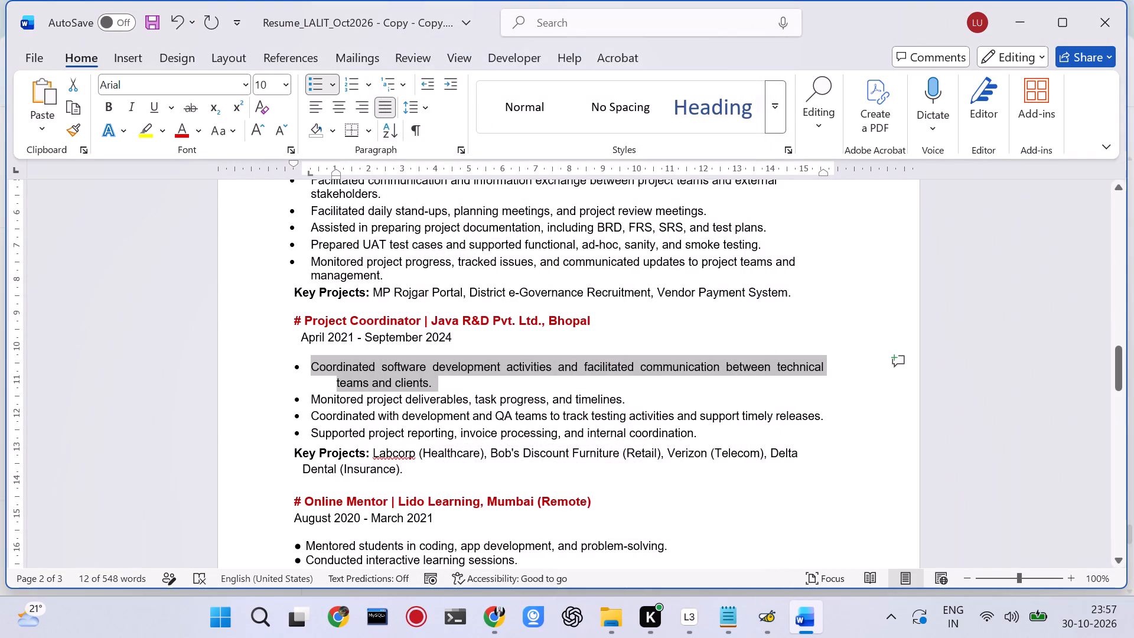
Move the "Coordinated software development activities" bullet to the end of the Java R&D list, leaving no empty bullet after it.
key("ctrl+x")
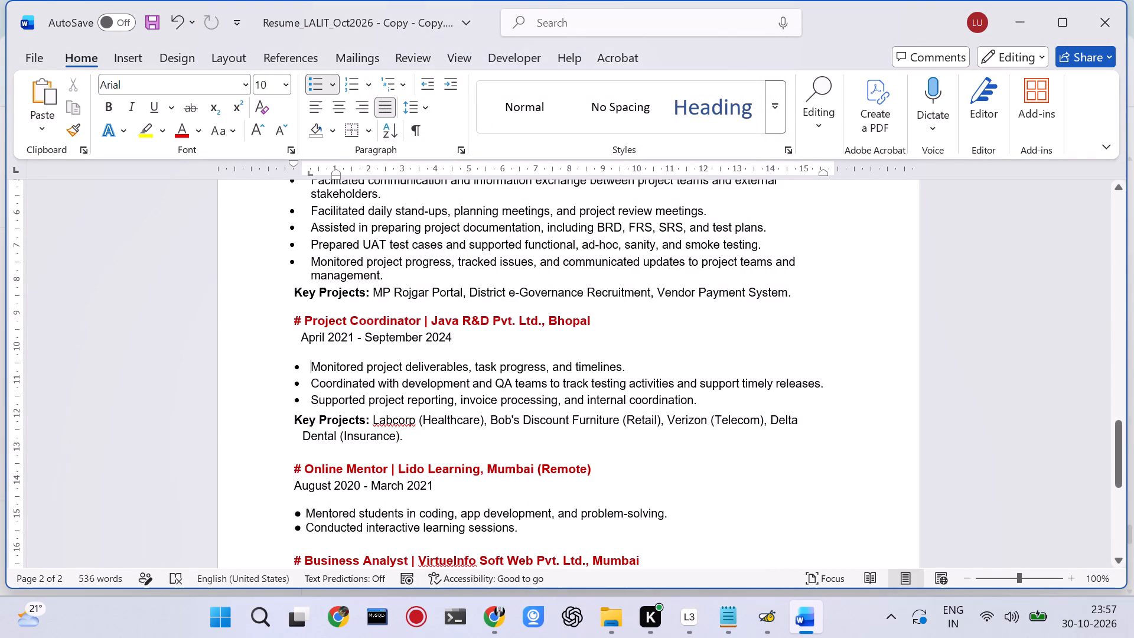
left_click(718, 401)
key("Return")
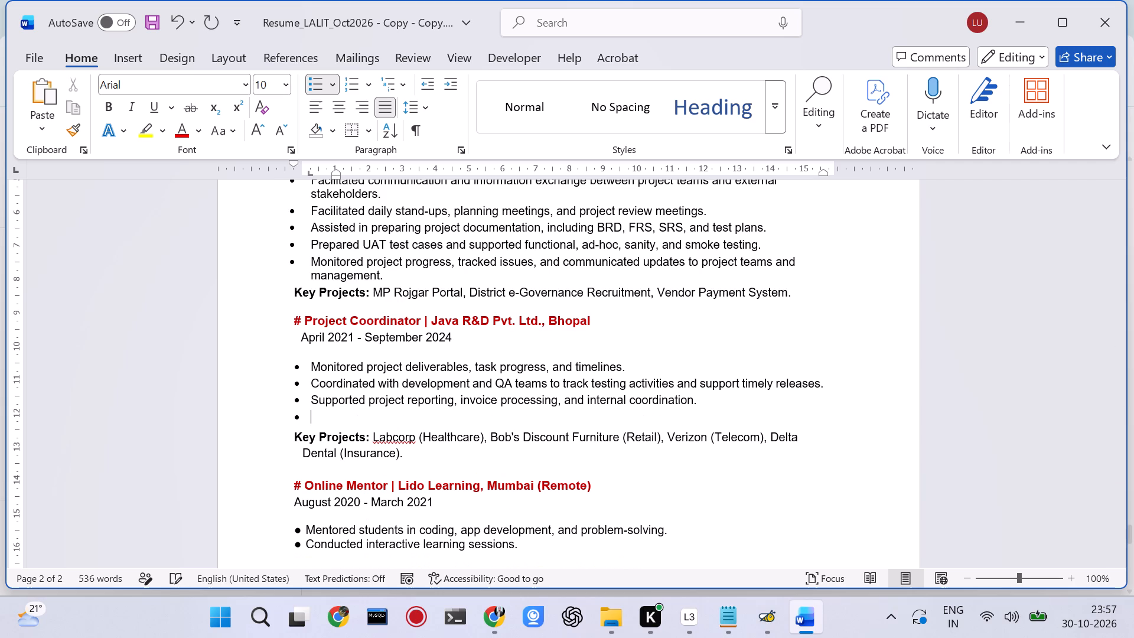
key("ctrl+v")
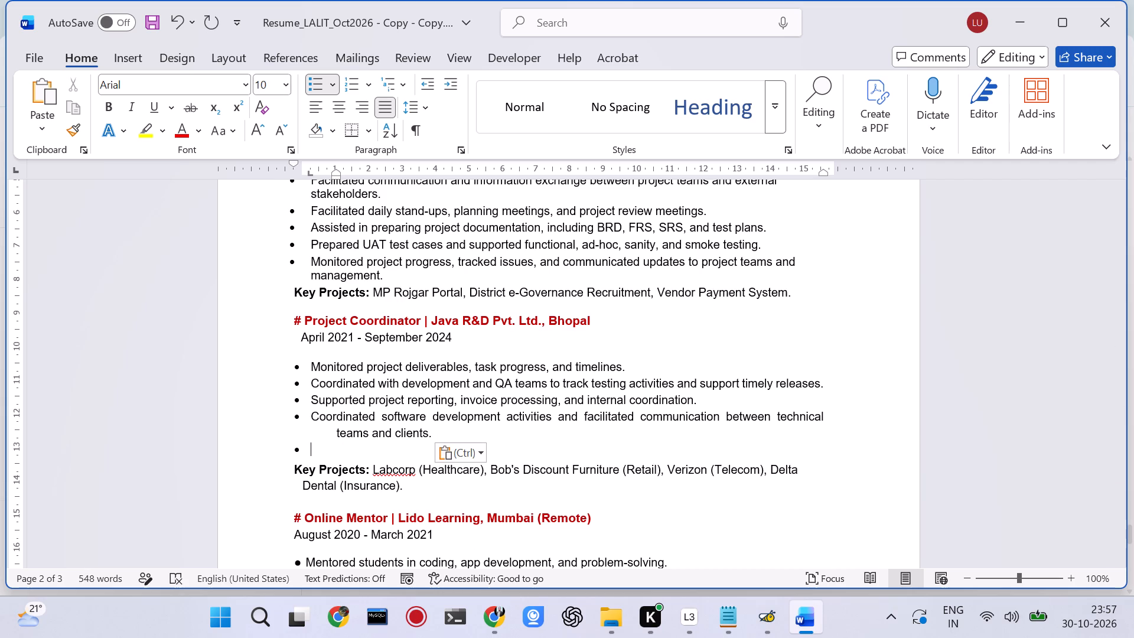
key("BackSpace")
key("BackSpace")
key("BackSpace")
key("BackSpace")
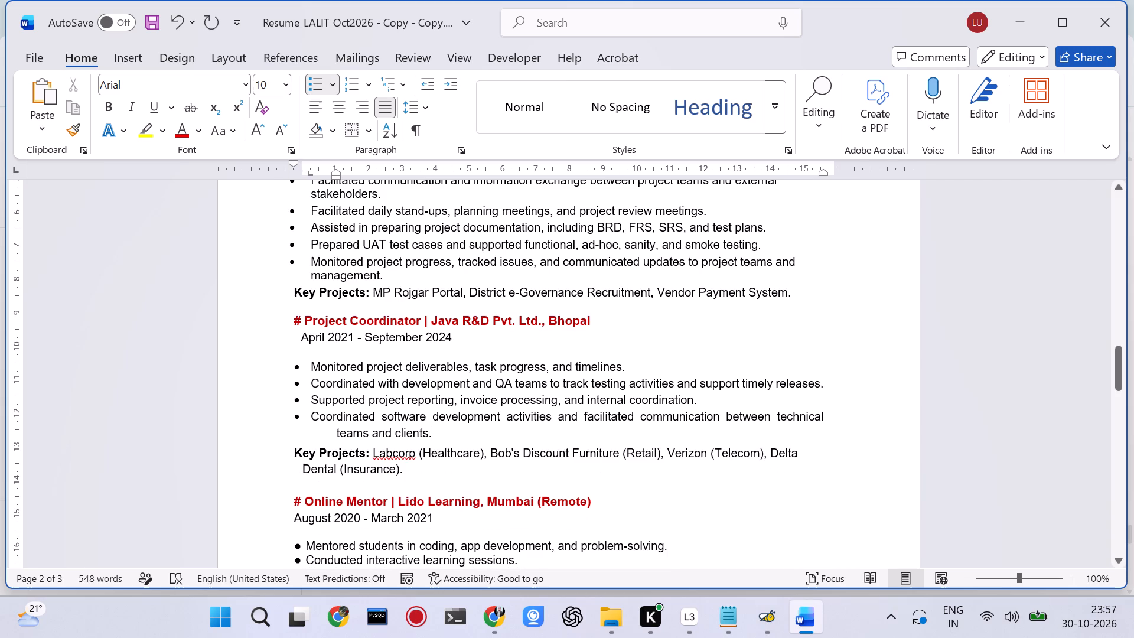
Left-align the "Coordinated software development activities" bullet at the end of the Java R&D list.
left_click_drag(337, 434, 432, 435)
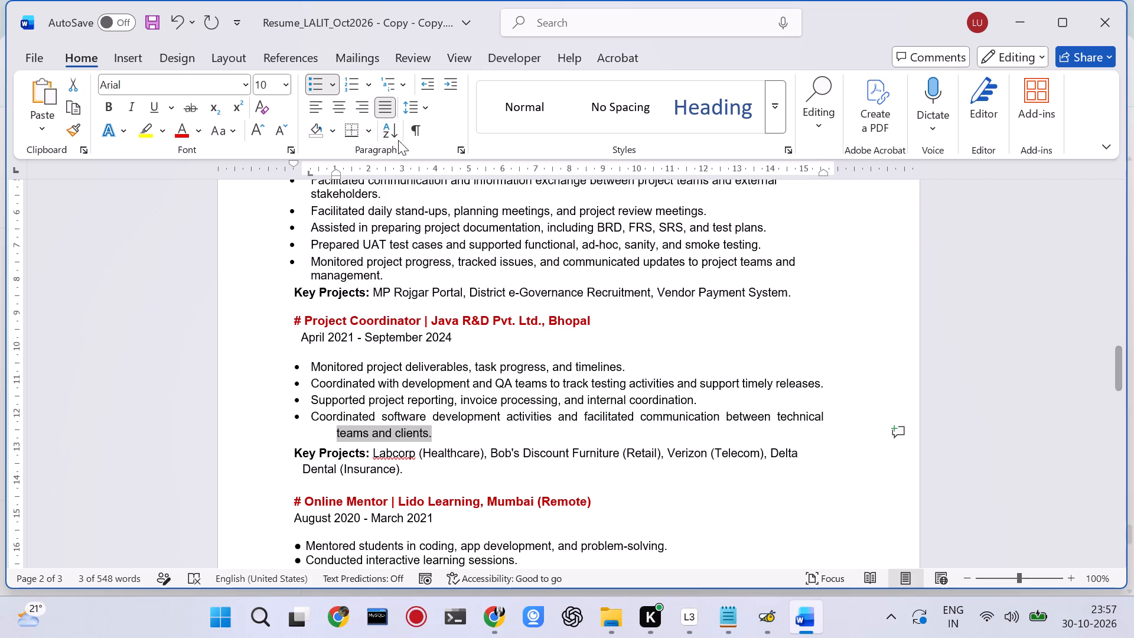
left_click(308, 109)
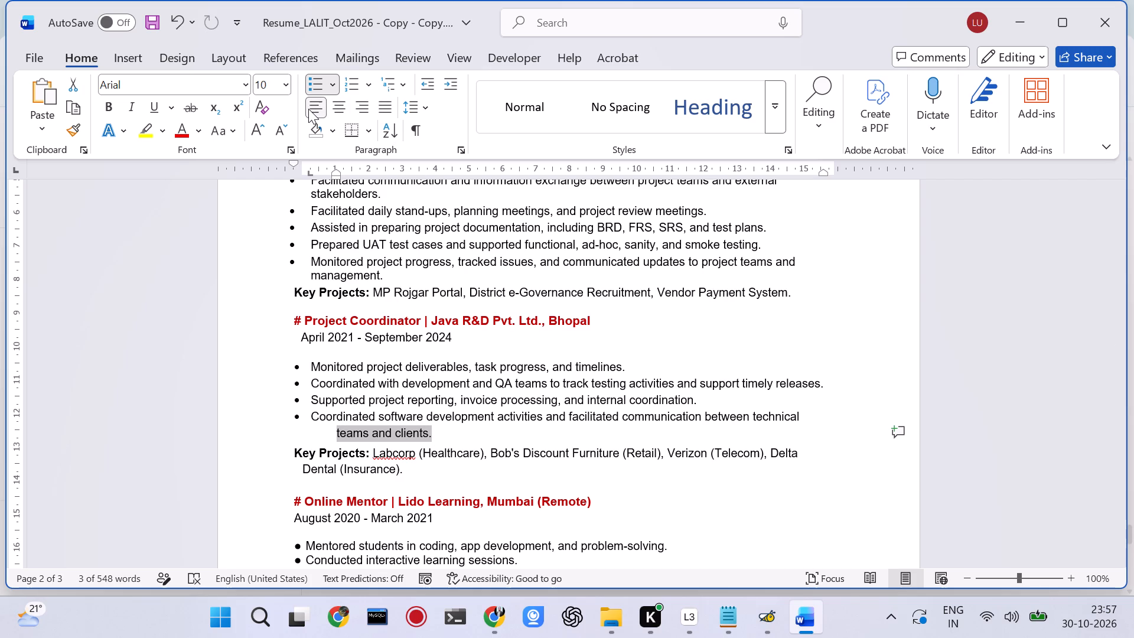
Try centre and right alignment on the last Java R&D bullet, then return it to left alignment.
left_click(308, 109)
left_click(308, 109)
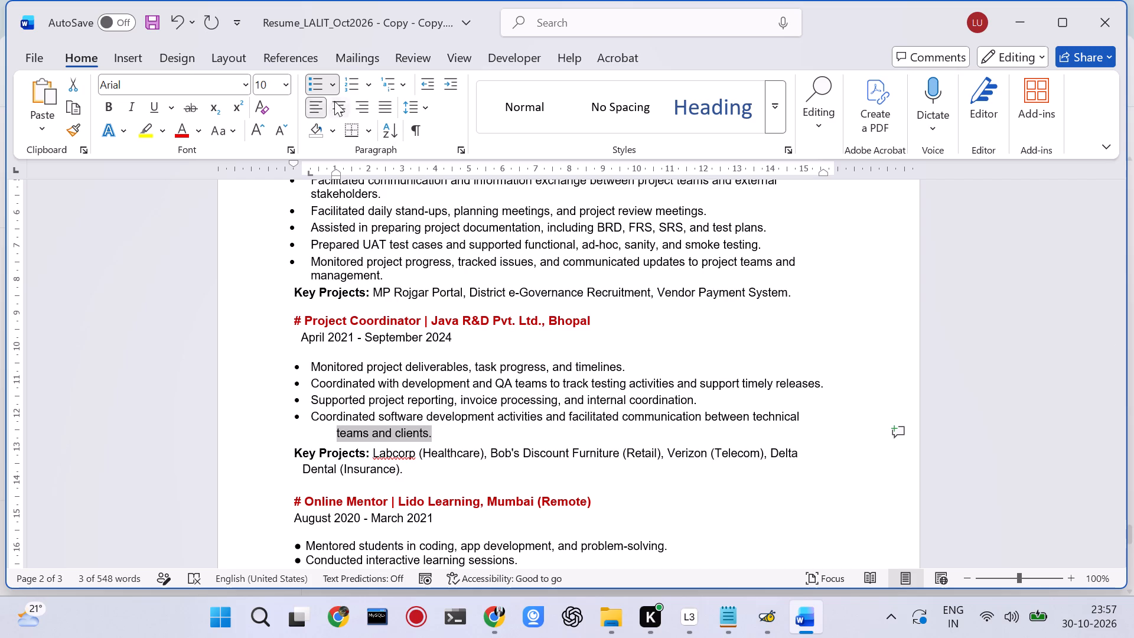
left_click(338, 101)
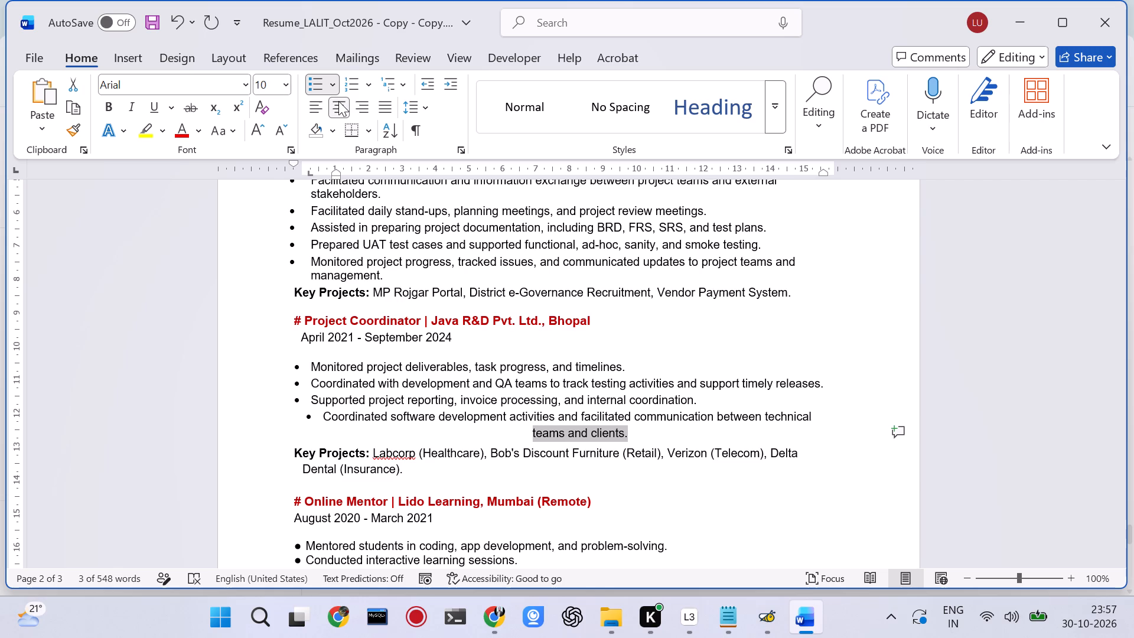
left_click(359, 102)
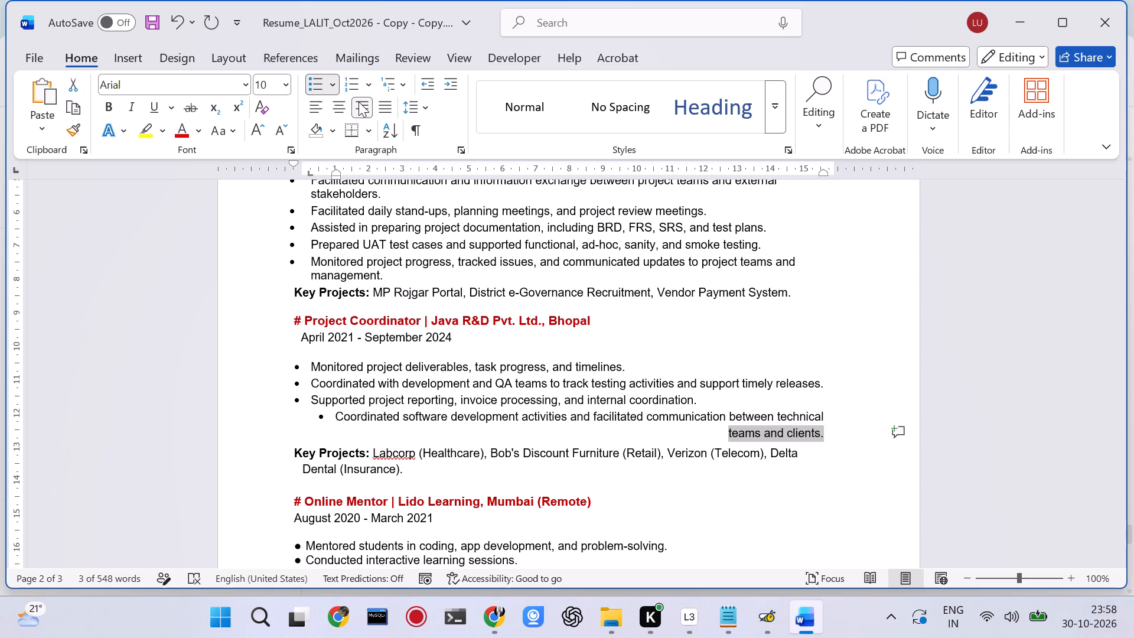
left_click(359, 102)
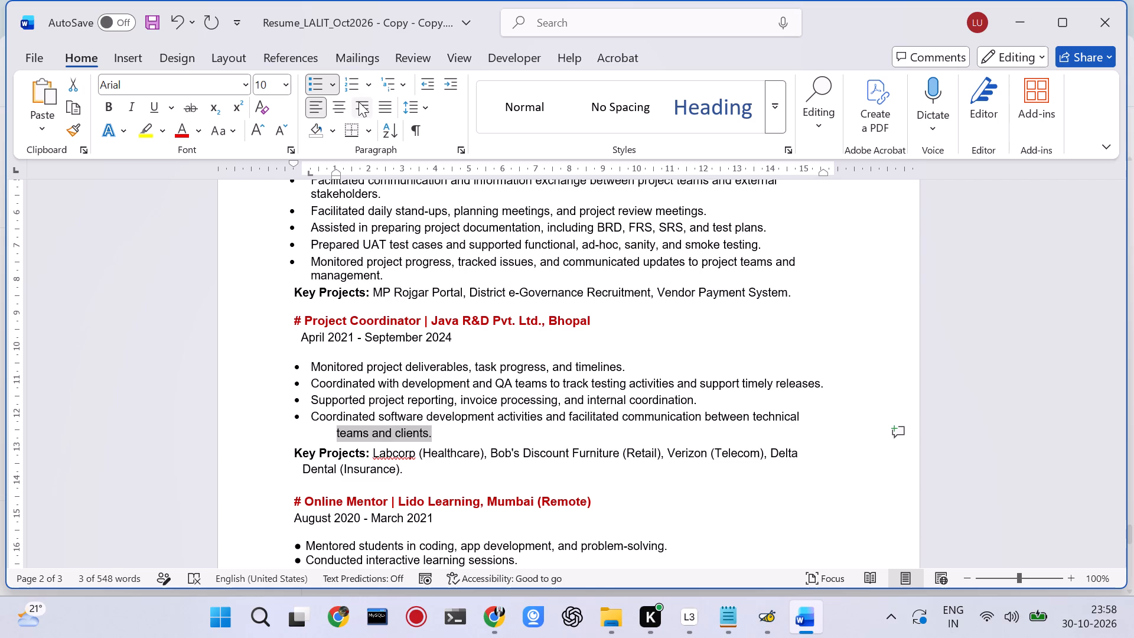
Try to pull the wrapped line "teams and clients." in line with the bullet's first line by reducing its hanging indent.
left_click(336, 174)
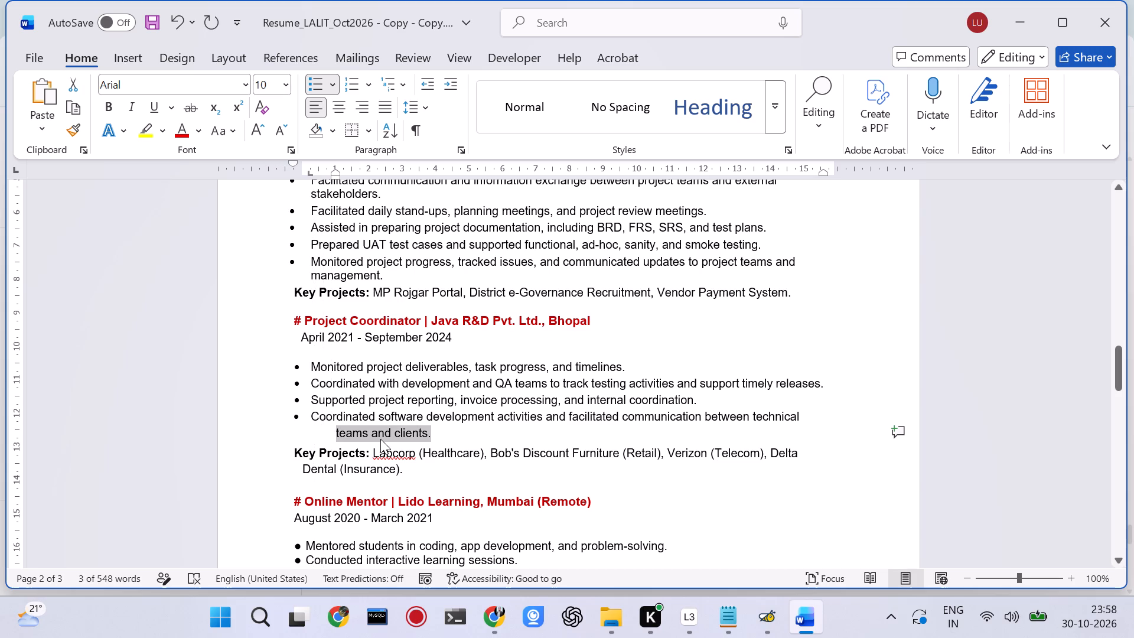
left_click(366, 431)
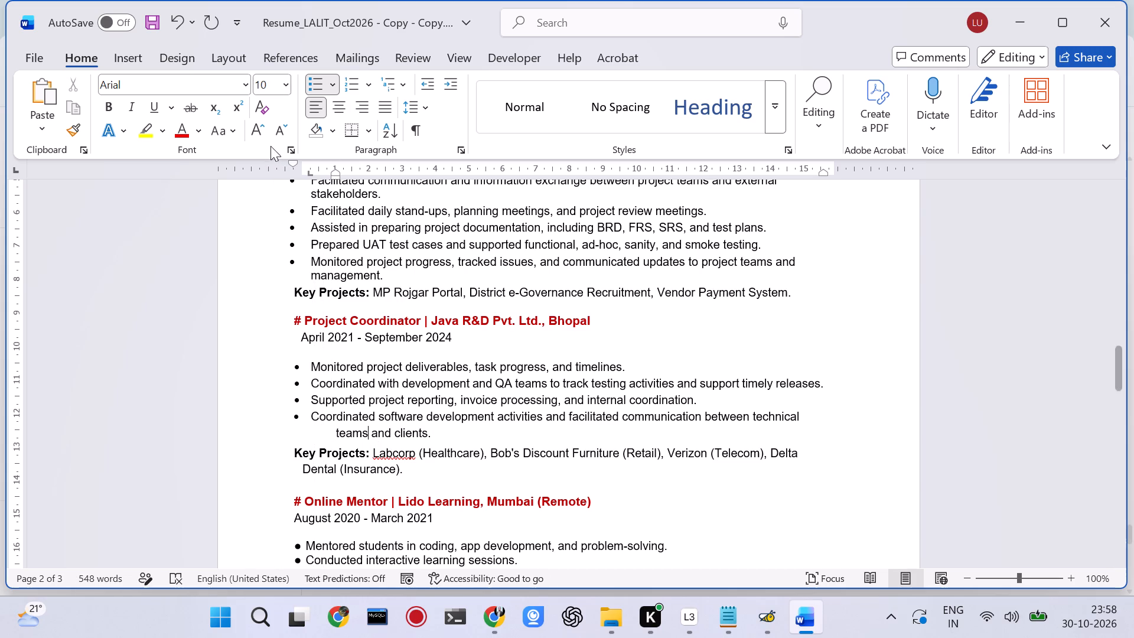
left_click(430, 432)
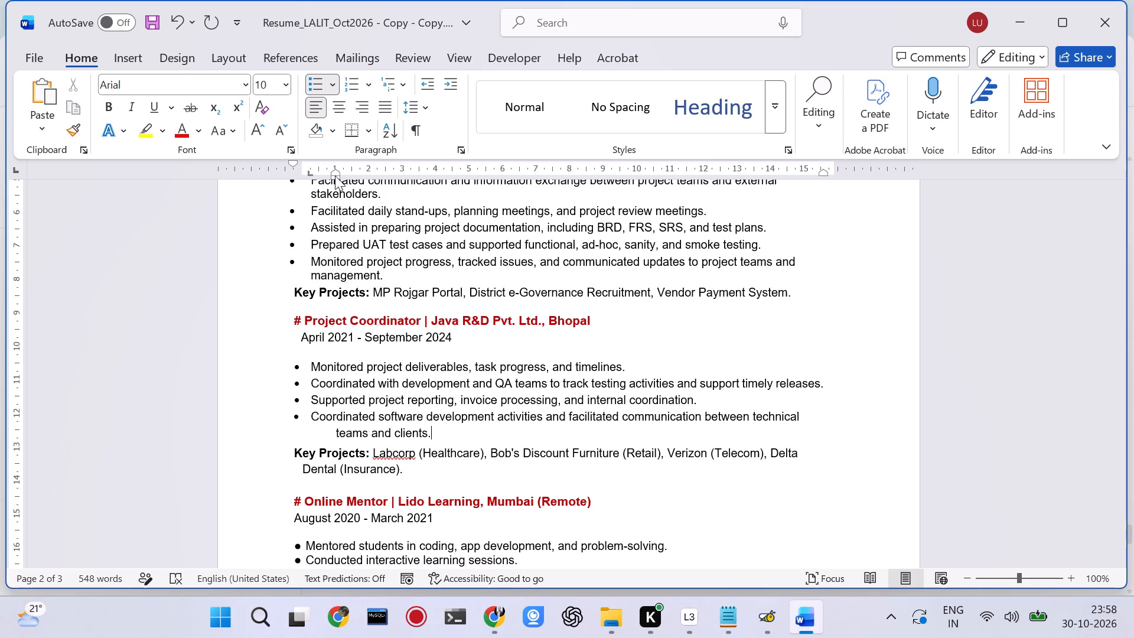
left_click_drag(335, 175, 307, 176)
Remove and reapply the bullet on "Coordinated software development activities" and set its first-line indent level with the other Java R&D bullets.
left_click(283, 419)
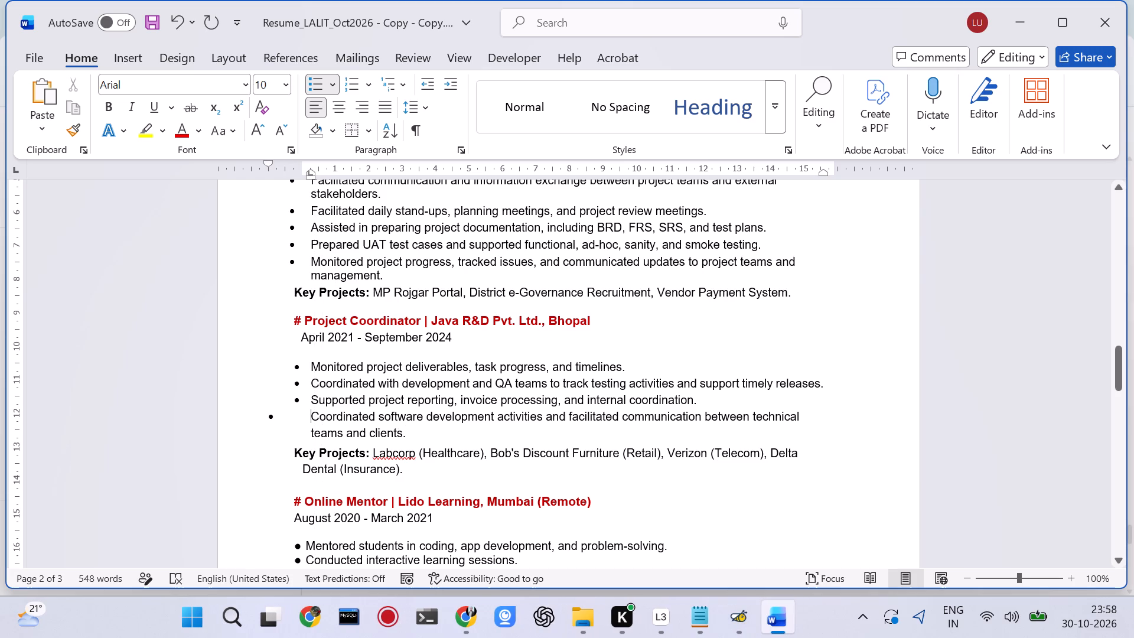
key("BackSpace")
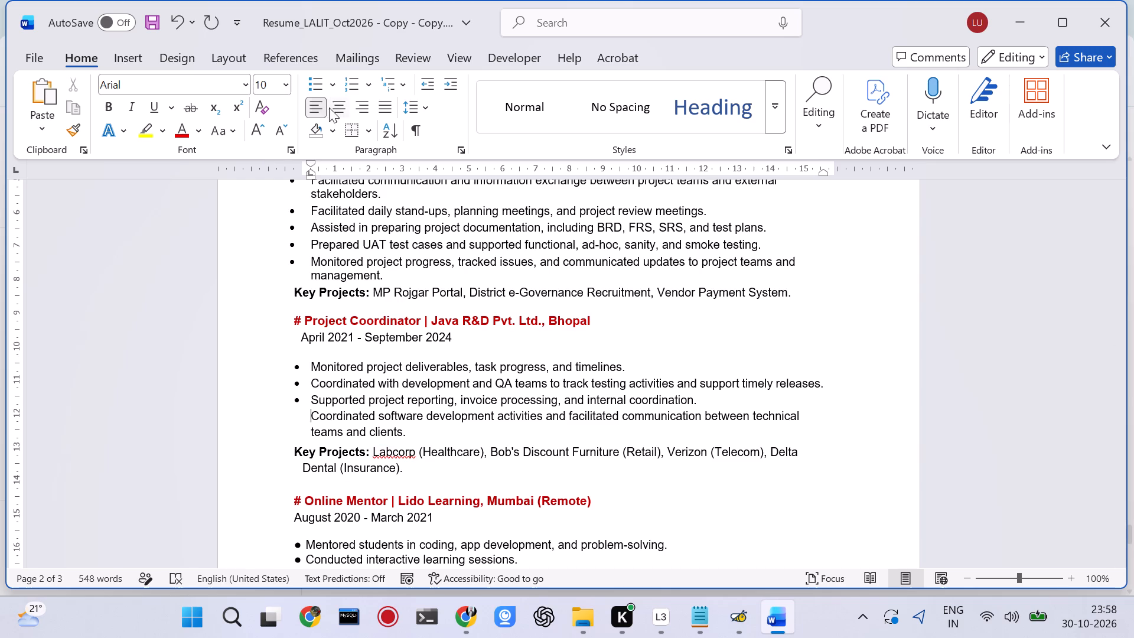
left_click(309, 83)
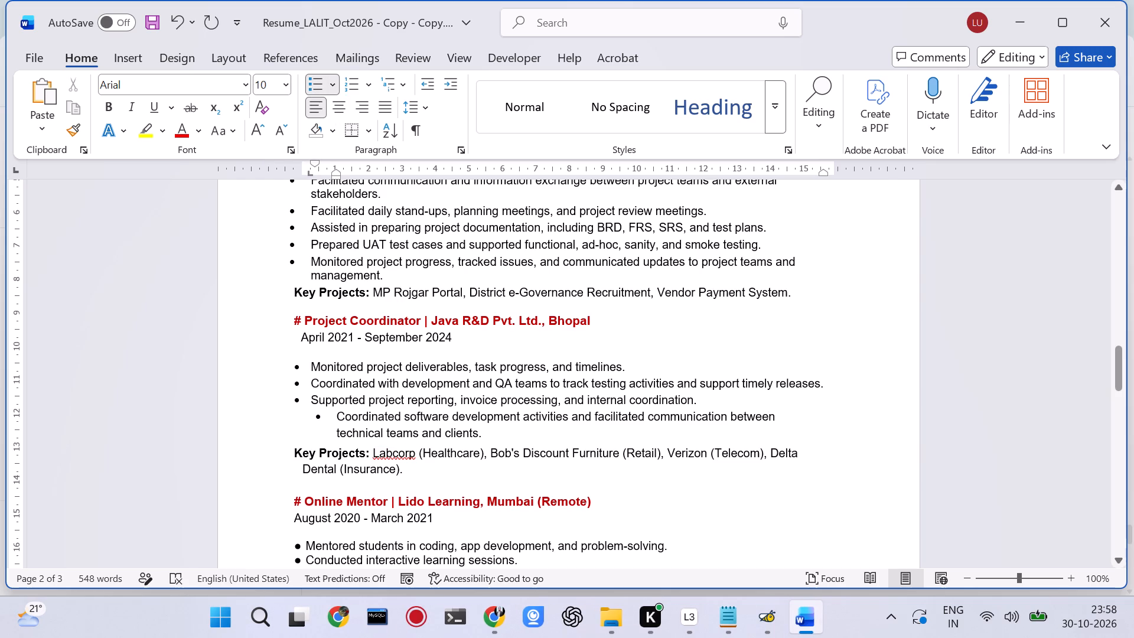
left_click(315, 419)
left_click(311, 414)
key("BackSpace")
key("ctrl+z")
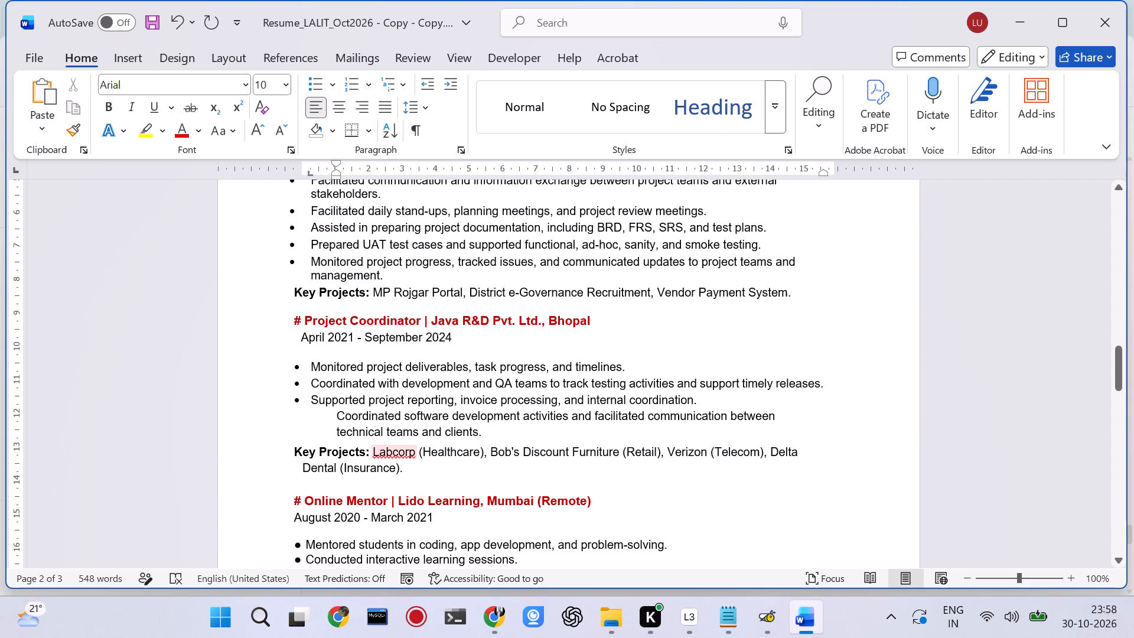
left_click_drag(315, 164, 294, 164)
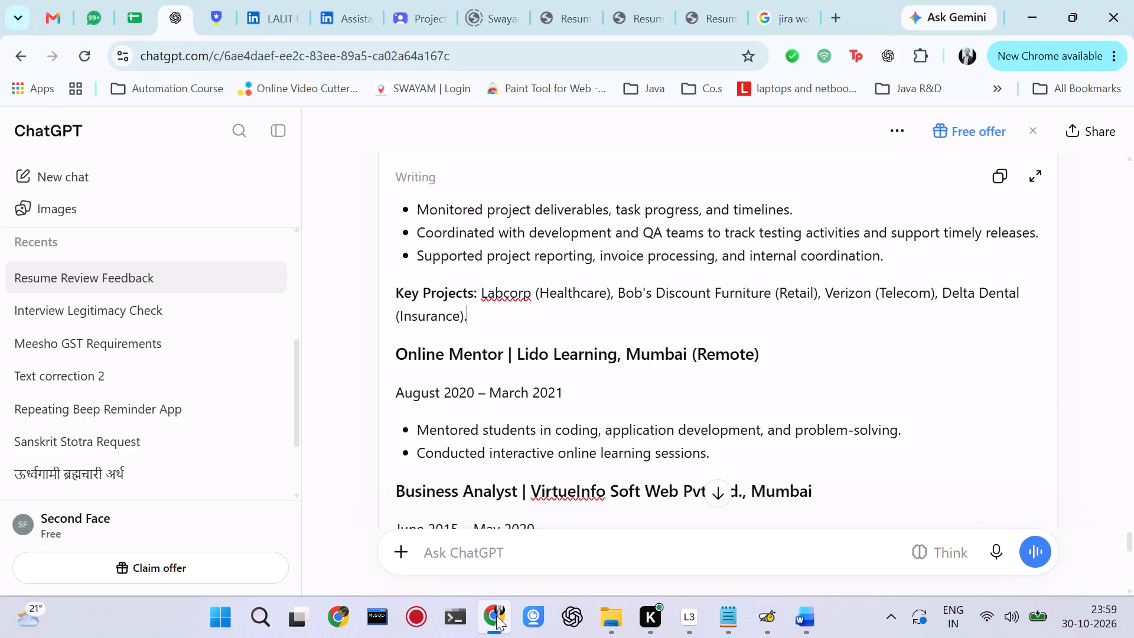
left_click(496, 616)
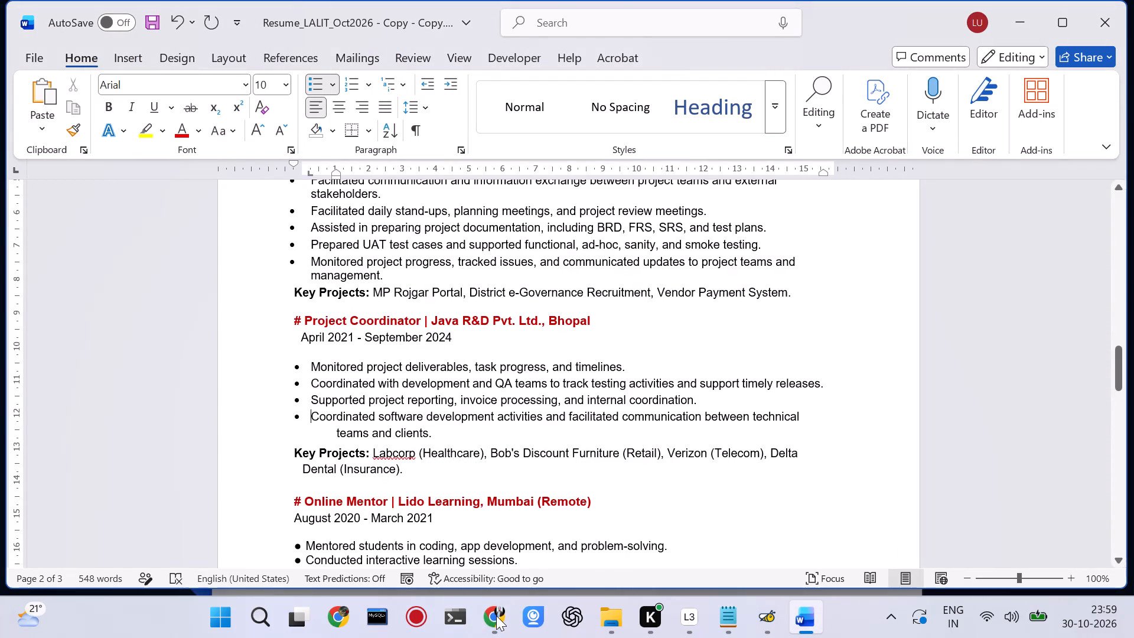
left_click(496, 616)
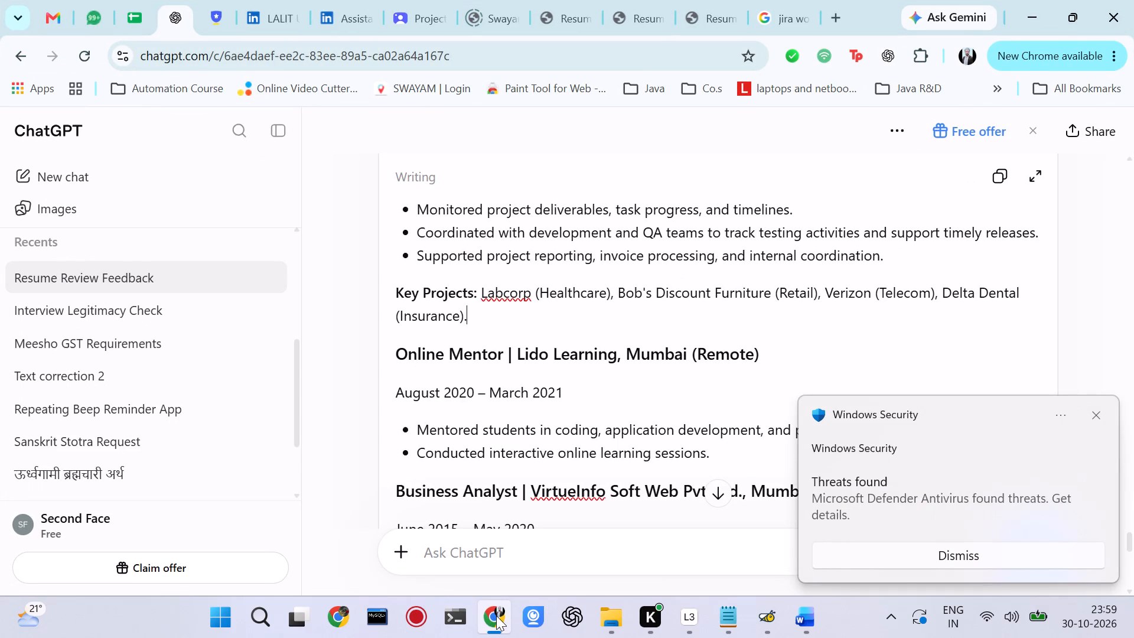
left_click(496, 616)
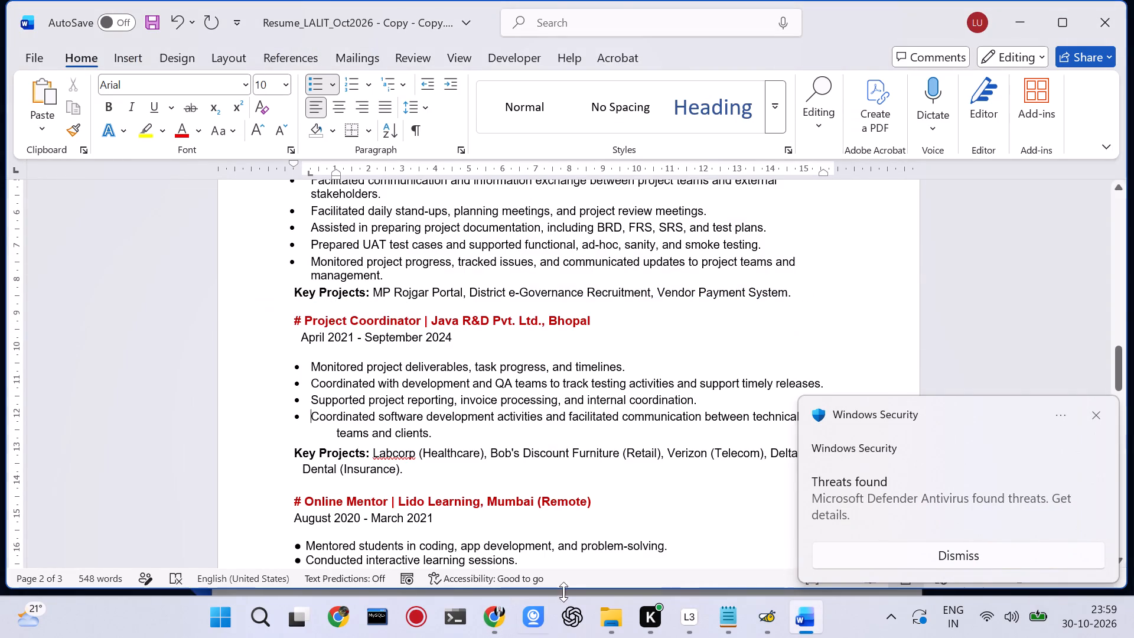
left_click_drag(882, 490, 1133, 481)
Compare the Online Mentor and Business Analyst entries in the resume with ChatGPT's rewritten versions.
scroll(635, 456, "down", 2)
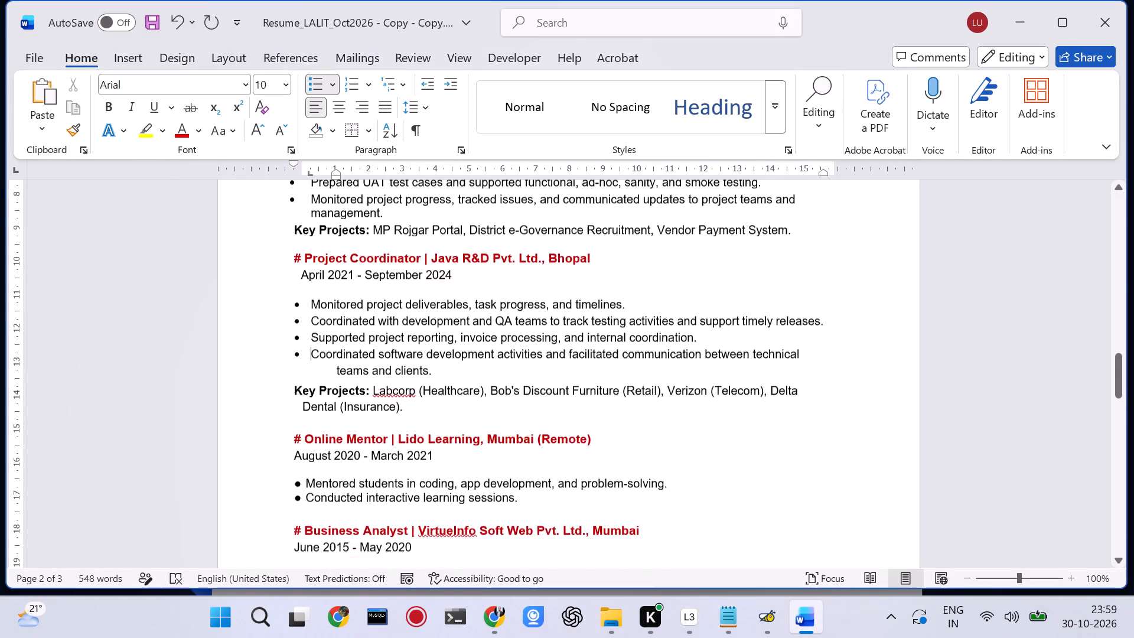
scroll(635, 456, "down", 2)
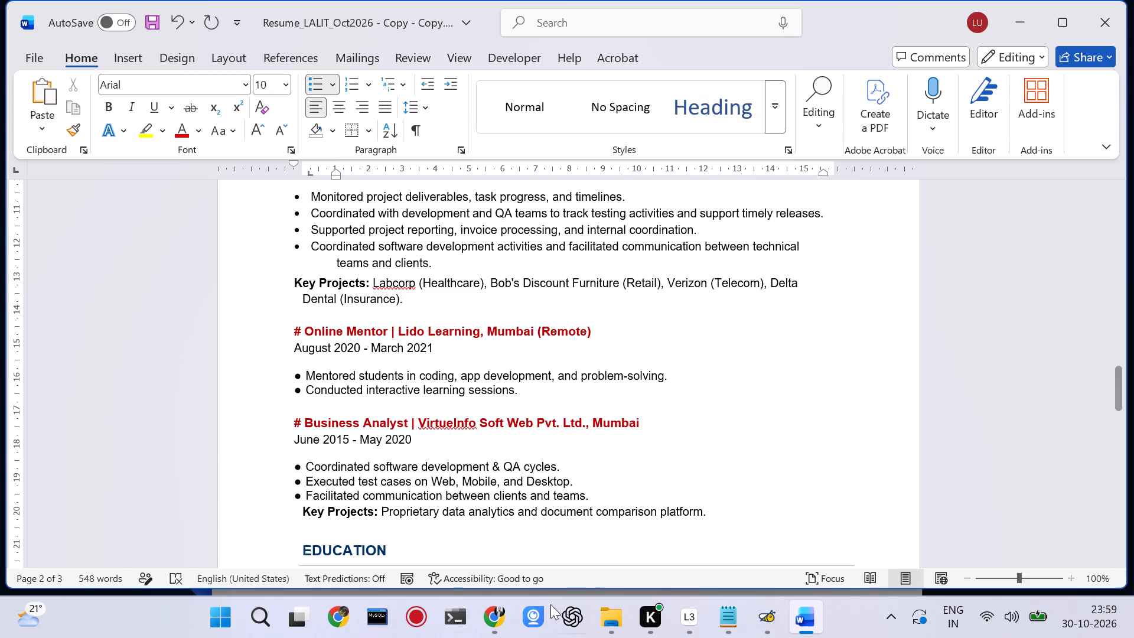
left_click(495, 616)
scroll(566, 457, "down", 2)
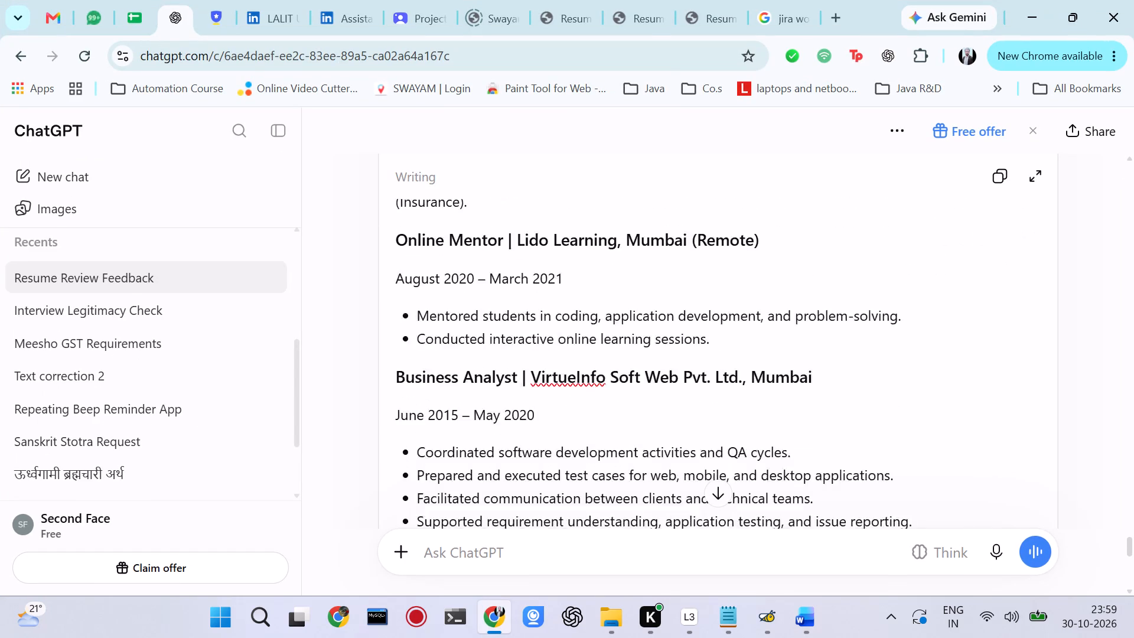
left_click(496, 626)
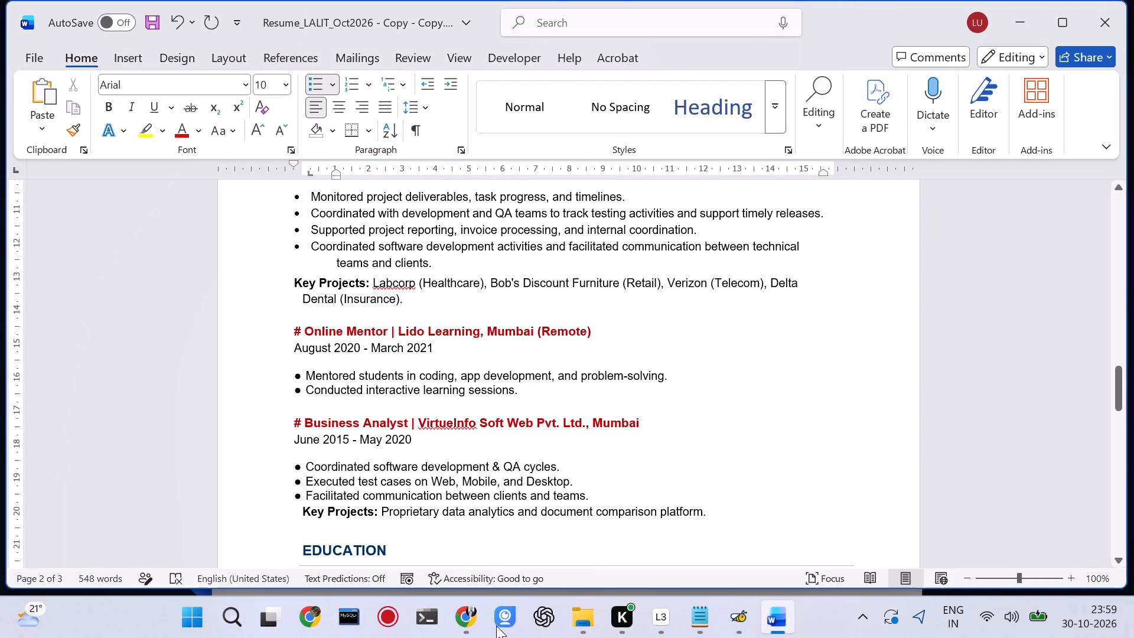
left_click(496, 626)
left_click(496, 626)
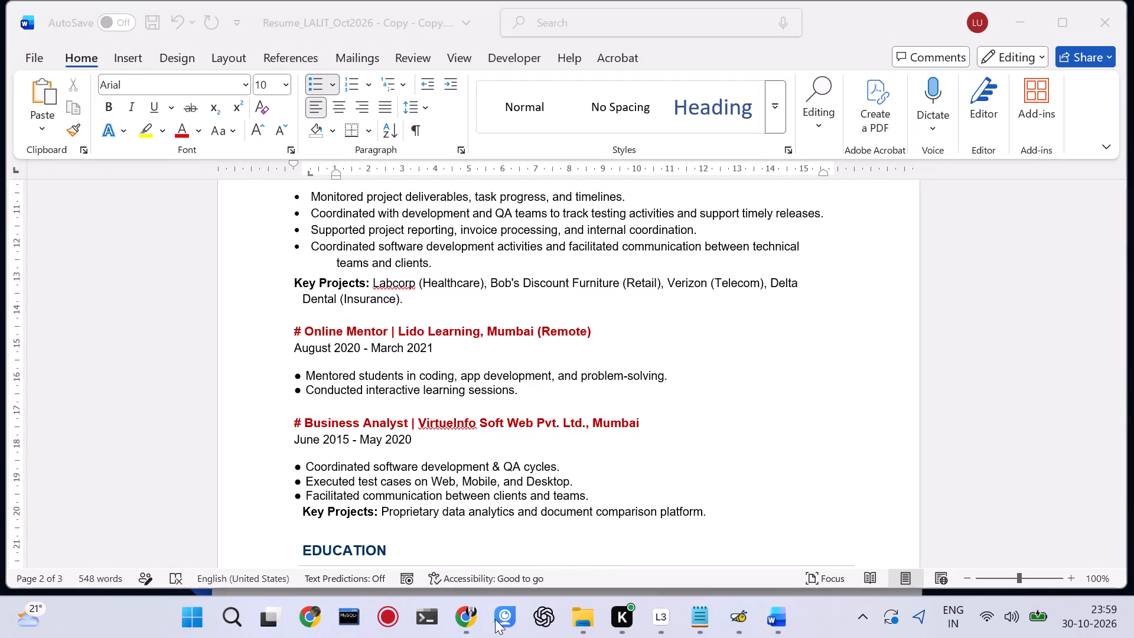
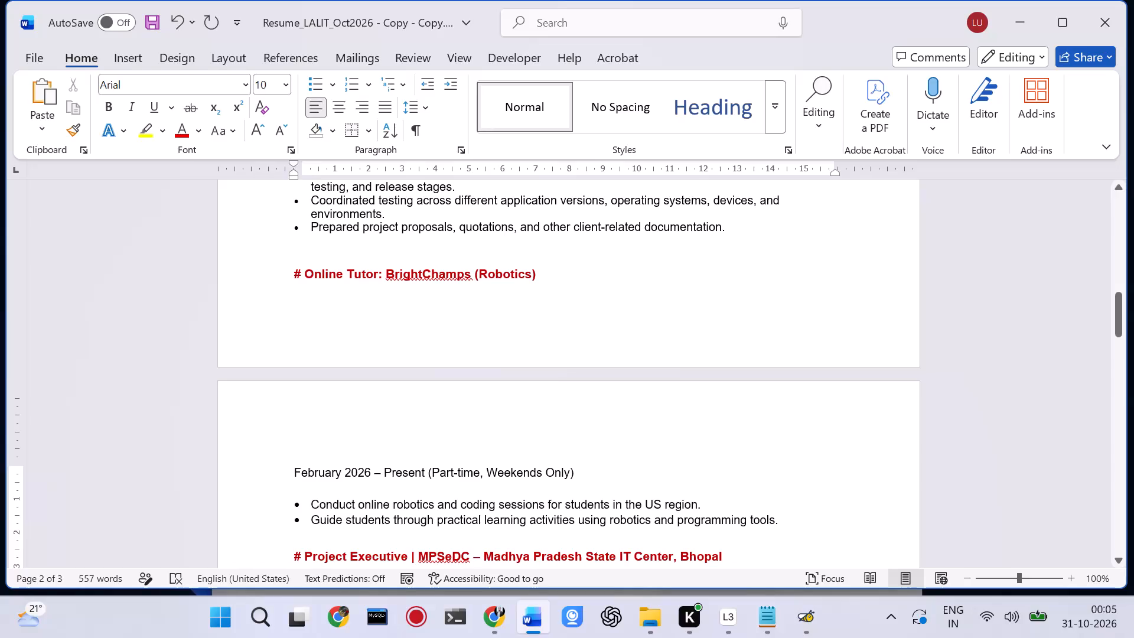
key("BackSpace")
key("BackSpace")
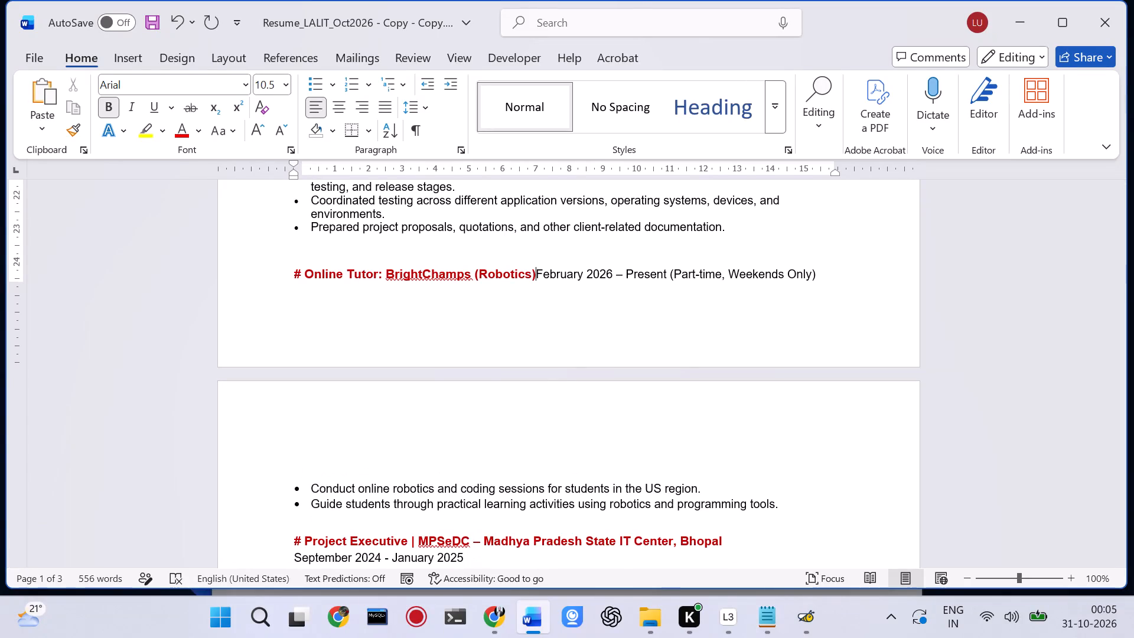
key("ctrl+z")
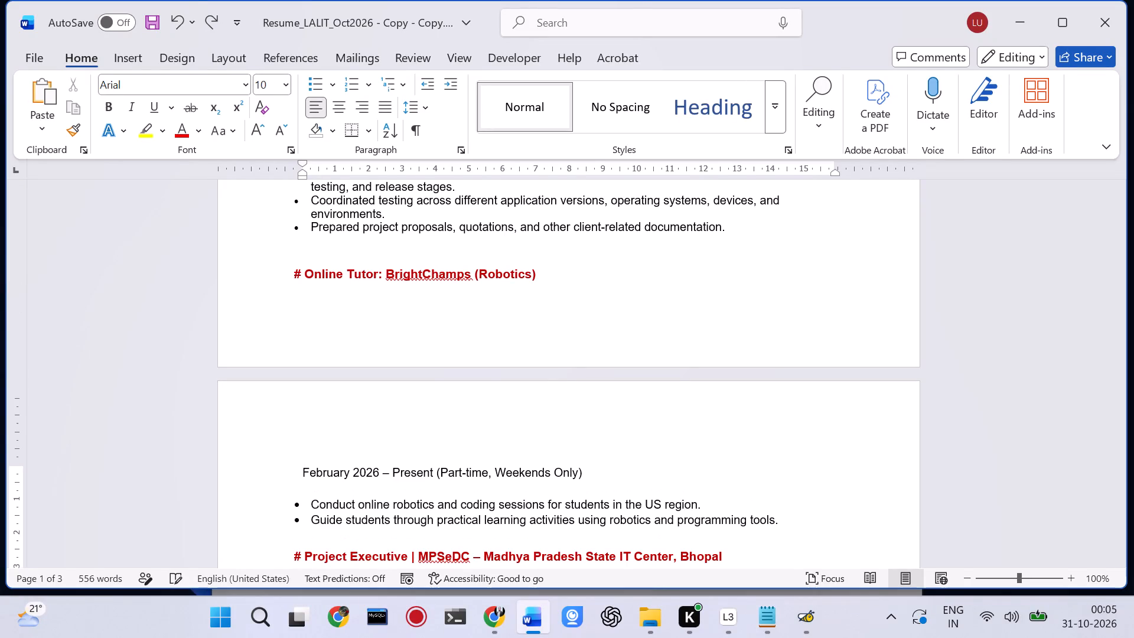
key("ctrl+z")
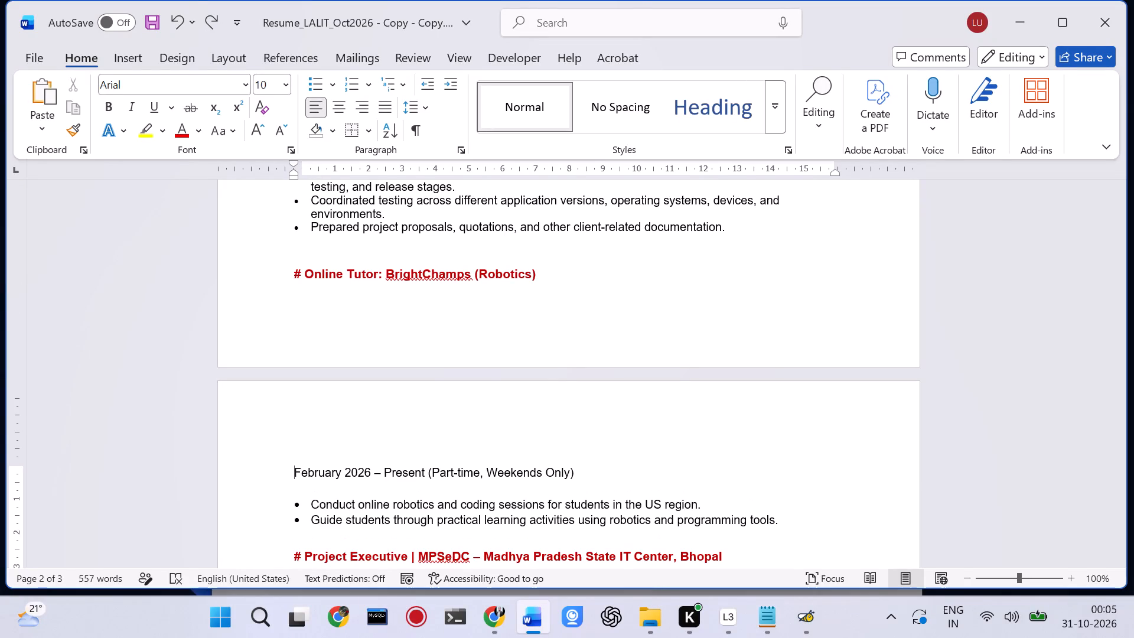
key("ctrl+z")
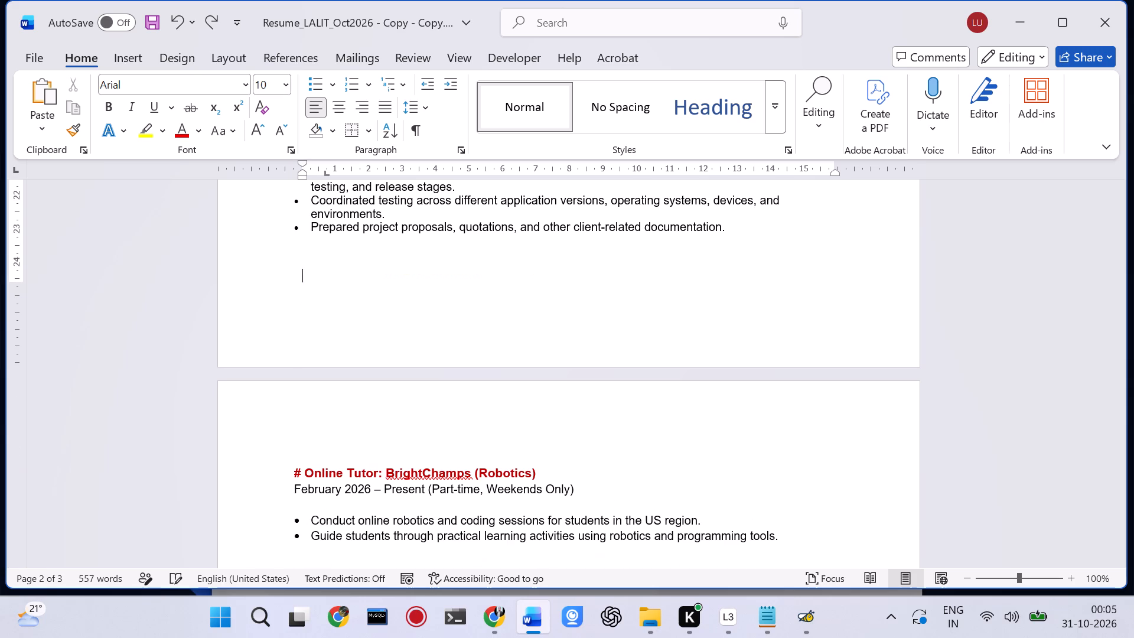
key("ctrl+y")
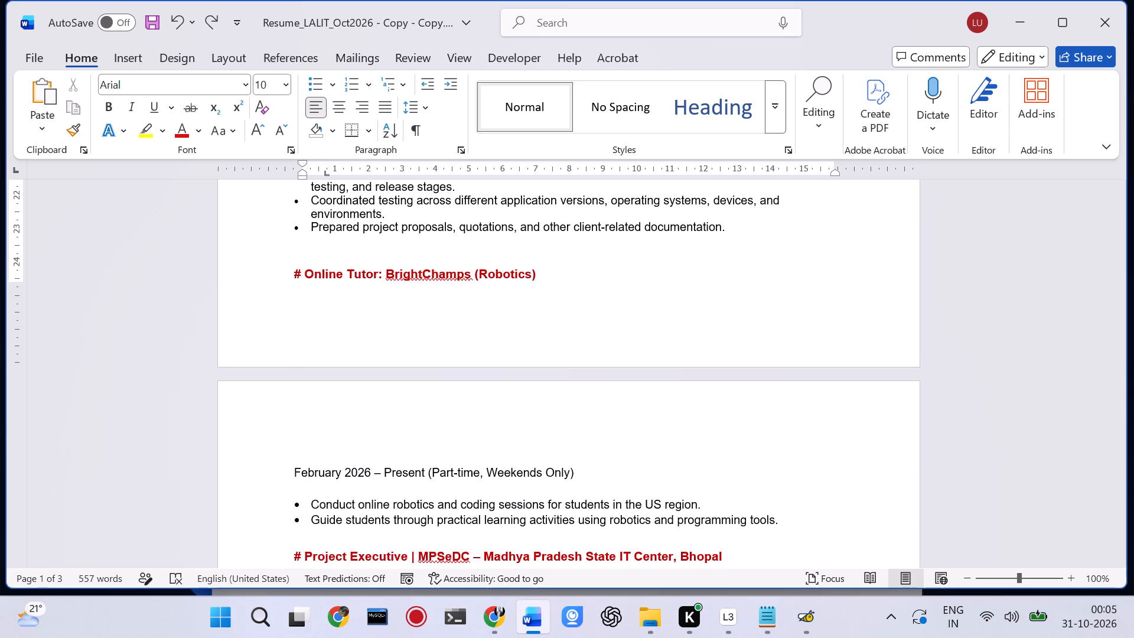
Remove the blank line below the date of the Online Tutor: BrightChamps entry and the extra blank line above its heading.
left_click(296, 487)
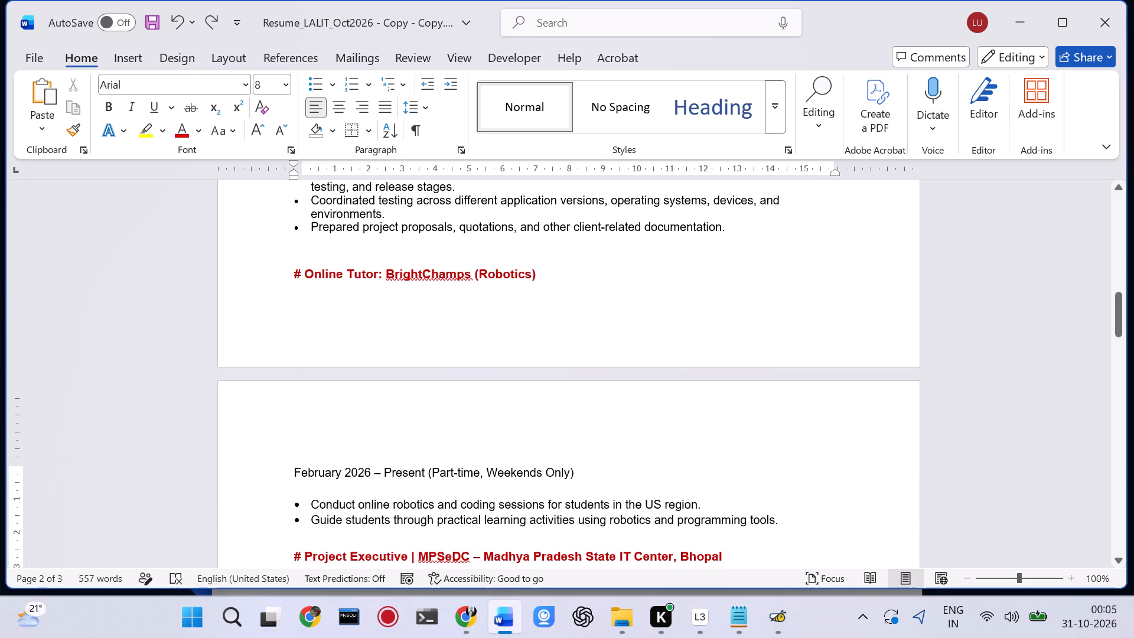
key("BackSpace")
key("BackSpace")
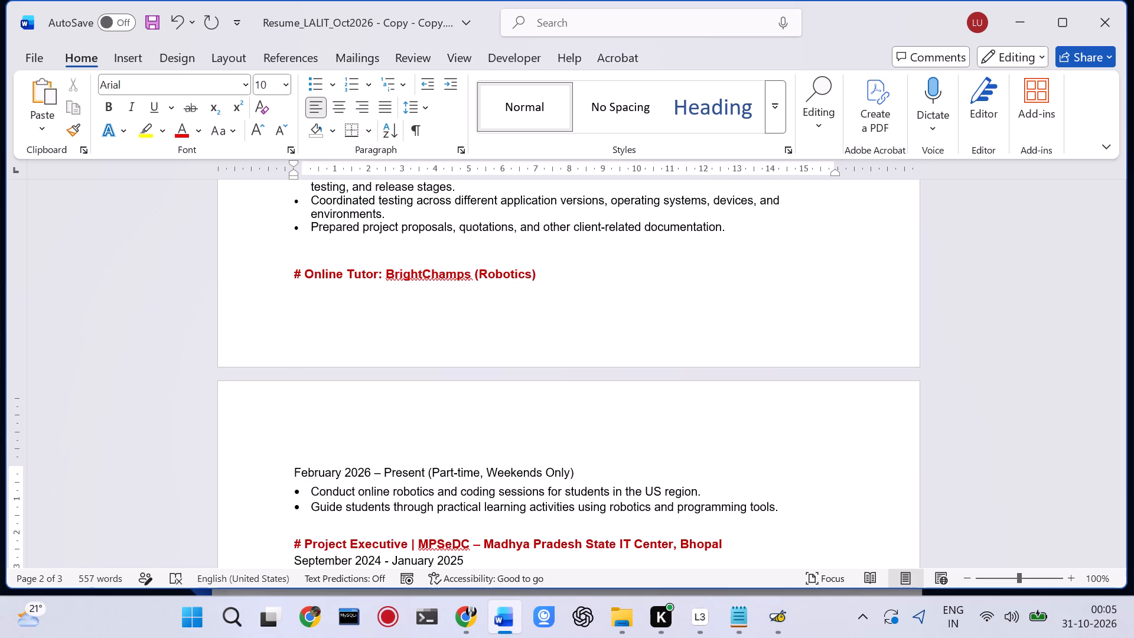
scroll(300, 444, "up", 3)
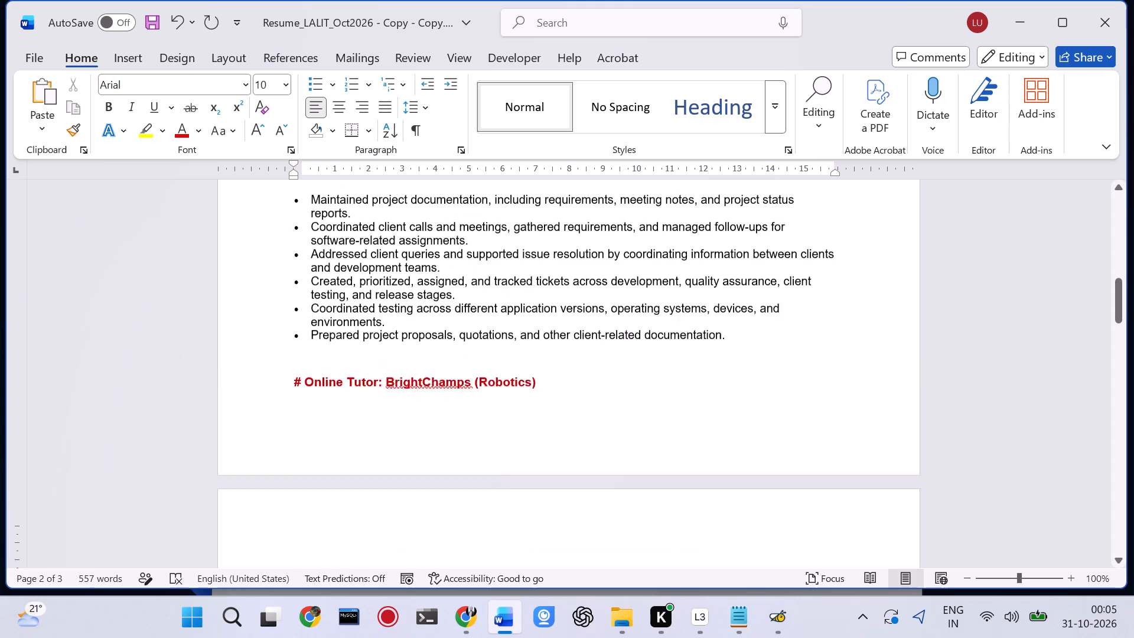
left_click(298, 376)
key("BackSpace")
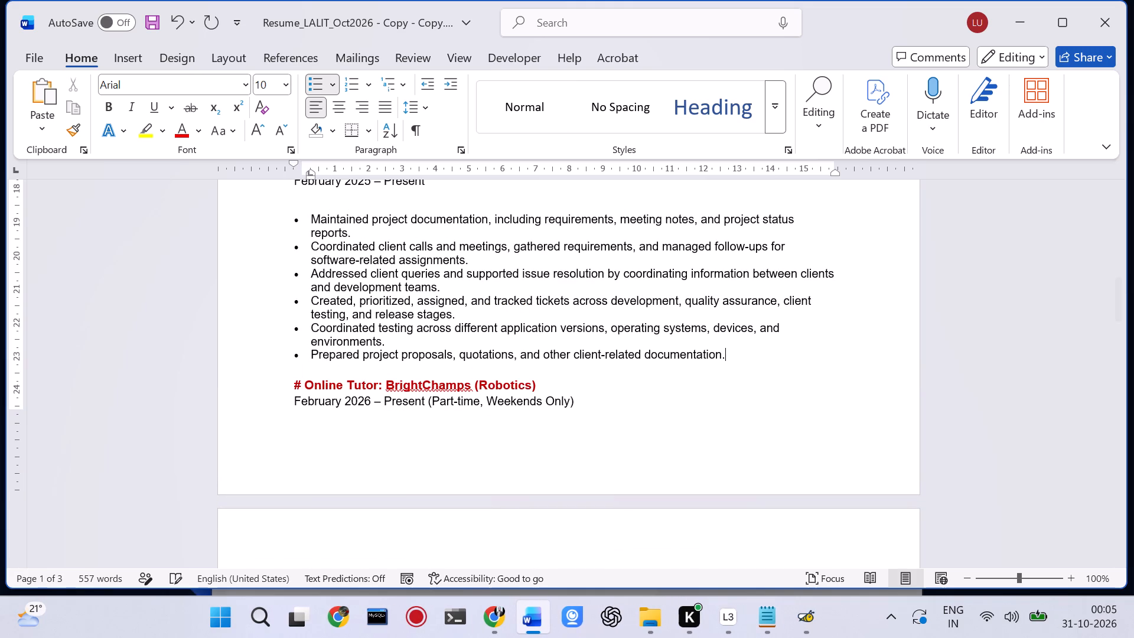
Remove the extra blank line between "February 2025 – Present" and the bullets in the Swayam Infotech entry.
scroll(335, 452, "down", 3)
scroll(335, 452, "up", 7)
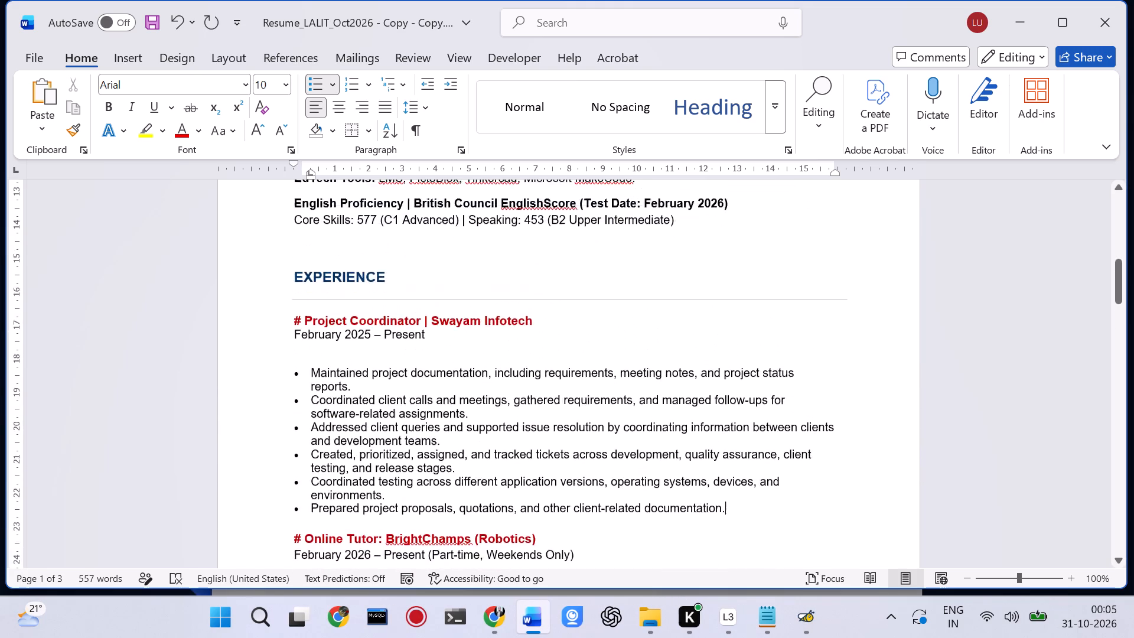
scroll(335, 452, "up", 1)
left_click(316, 411)
key("BackSpace")
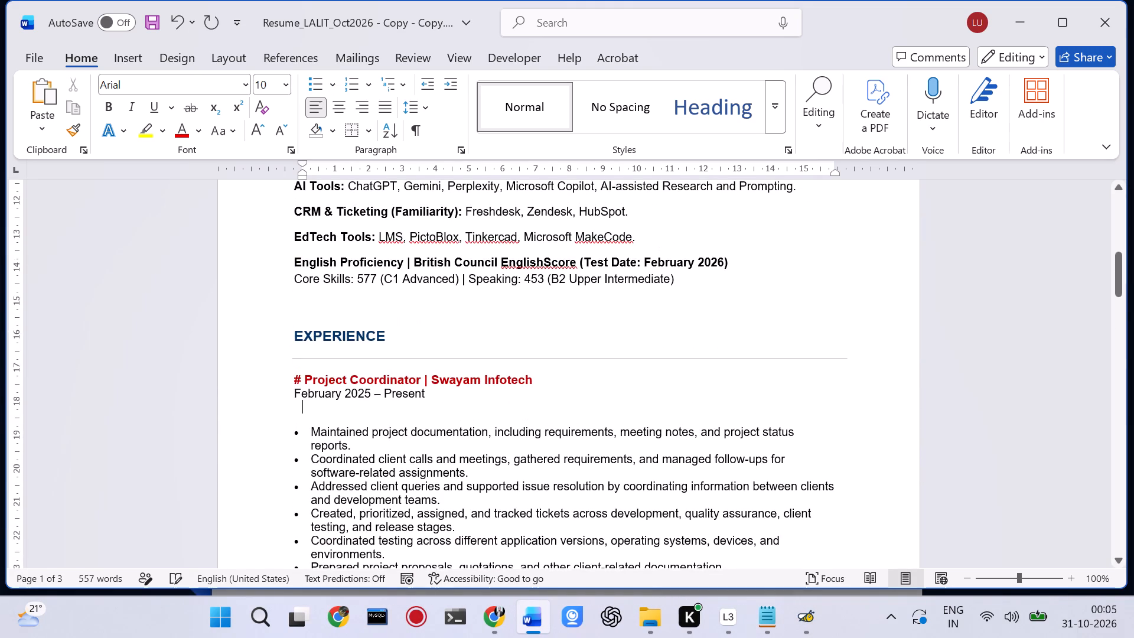
key("BackSpace")
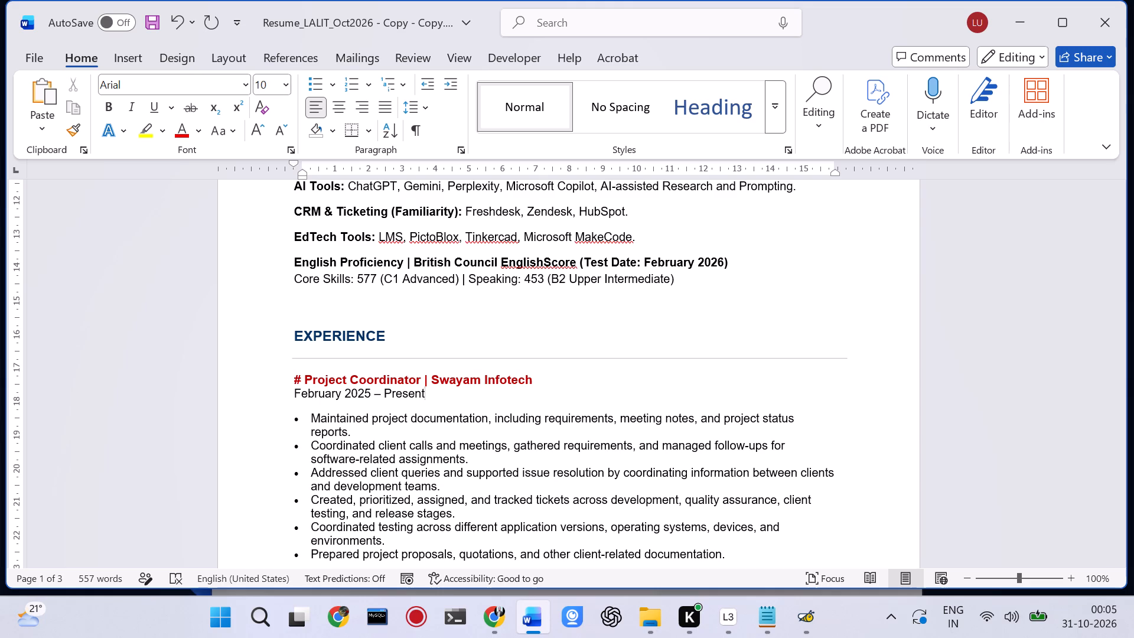
Tighten the EXPERIENCE heading's spacing by deleting an extra blank line above it and one below it.
left_click(297, 300)
left_click(296, 294)
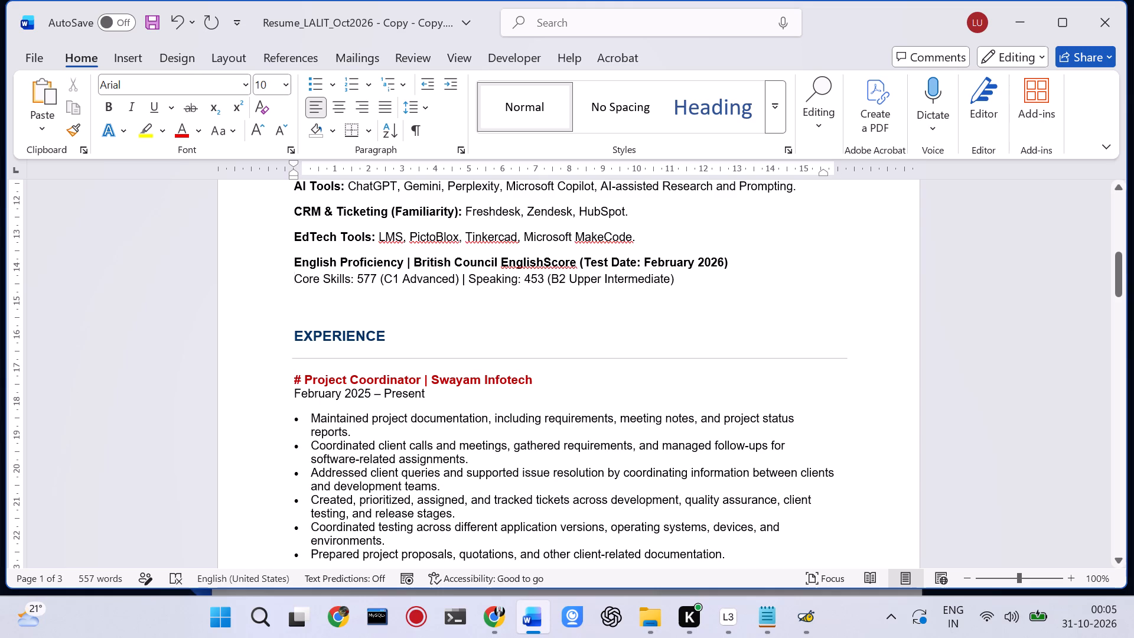
left_click(299, 298)
key("BackSpace")
key("BackSpace")
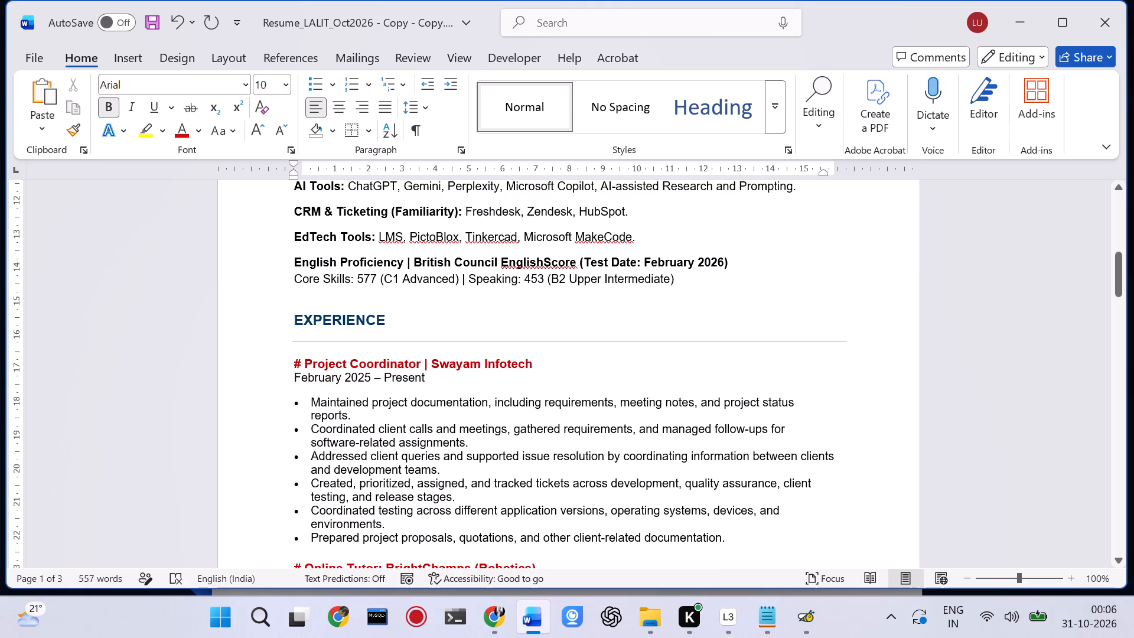
left_click(315, 326)
left_click(318, 338)
key("BackSpace")
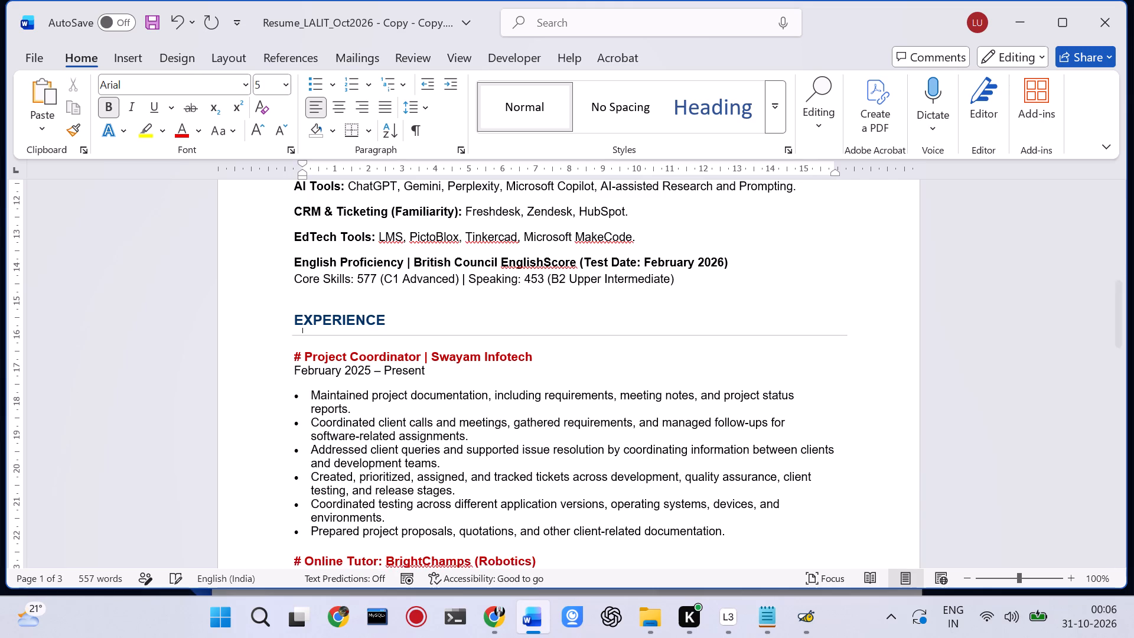
Delete the blank lines above the Project Executive | MPSeDC heading at the top of page 2.
scroll(419, 408, "down", 3)
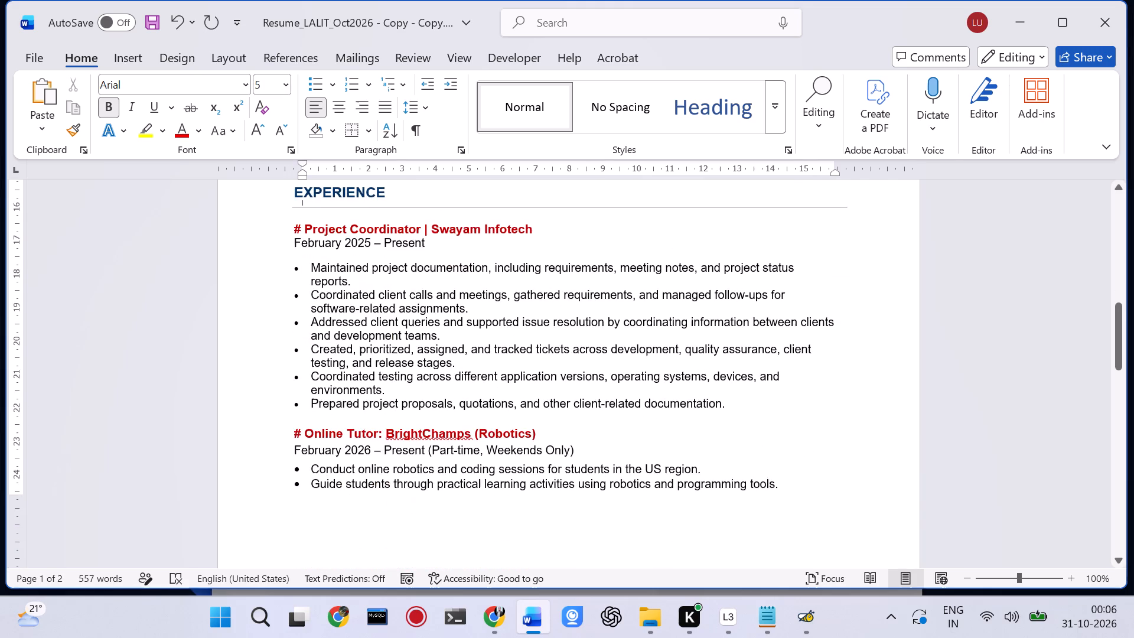
scroll(419, 408, "down", 7)
left_click(310, 388)
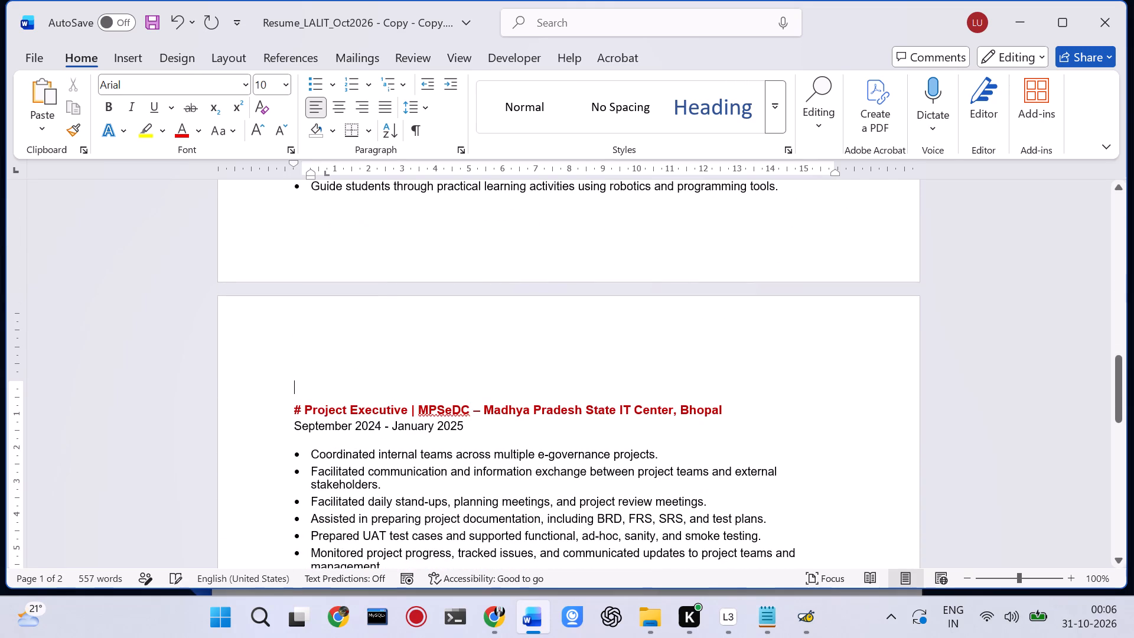
key("BackSpace")
key("BackSpace")
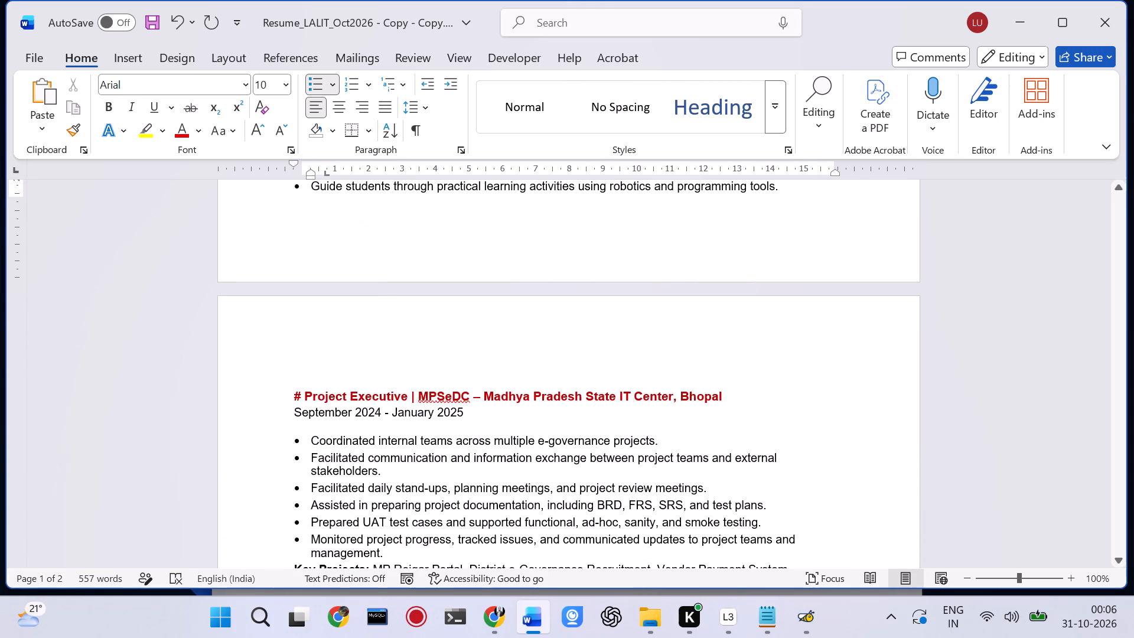
left_click(309, 372)
key("BackSpace")
key("BackSpace")
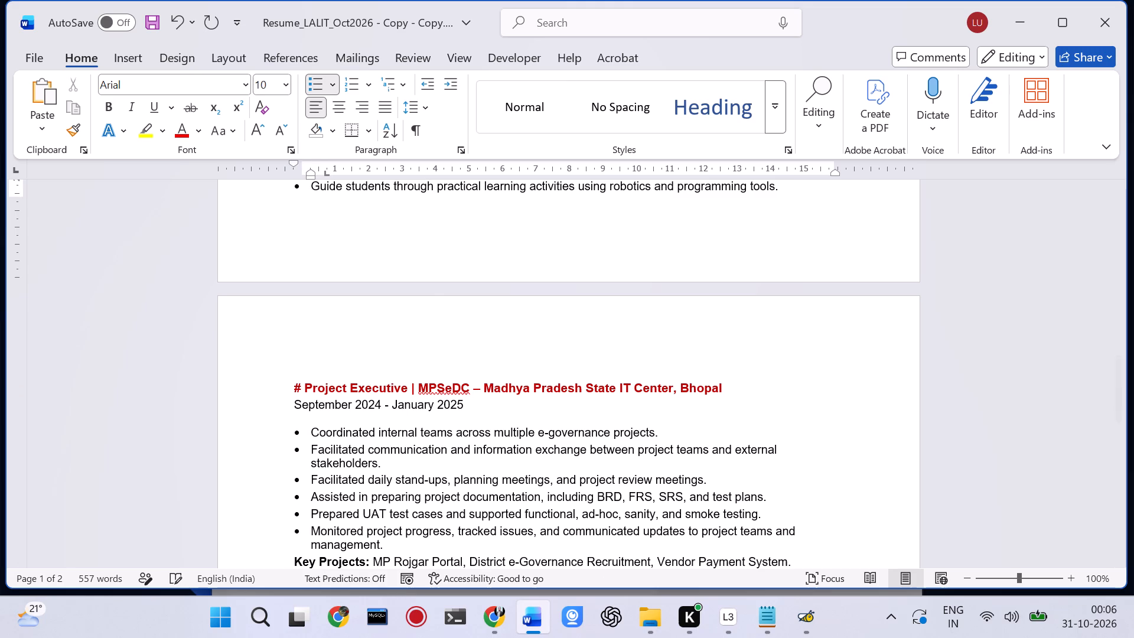
left_click(299, 364)
left_click(296, 360)
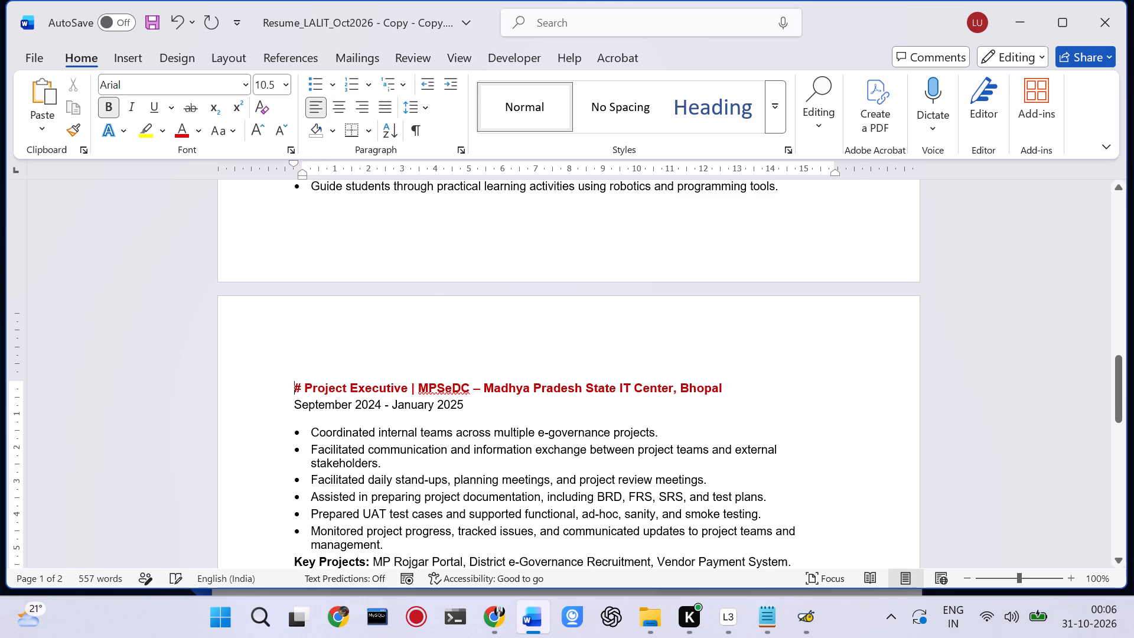
left_click(295, 353)
Review the spacing and layout of the rest of the resume through ADDITIONAL DETAILS, and back up to the name heading.
scroll(295, 351, "down", 5)
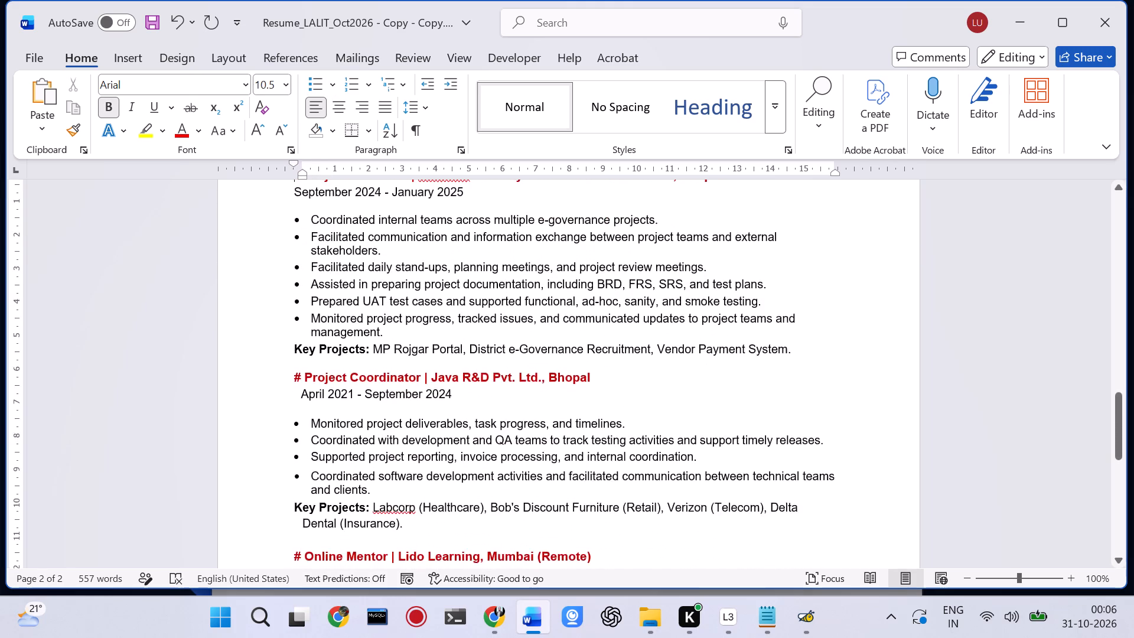
scroll(307, 383, "down", 17)
scroll(331, 402, "down", 4)
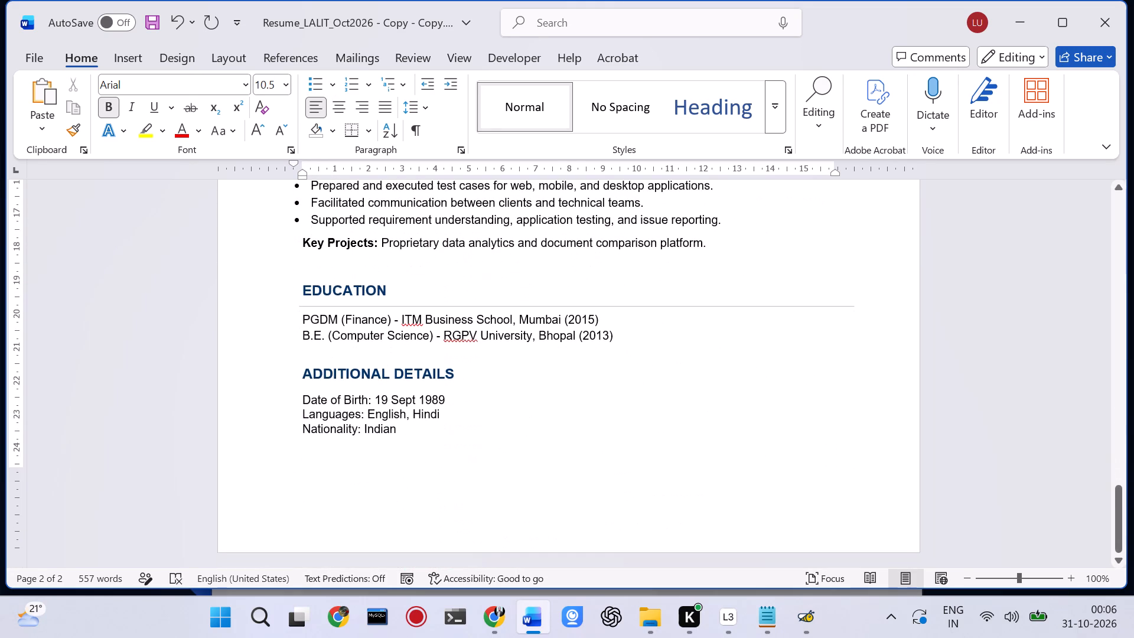
scroll(331, 402, "down", 3)
left_click(343, 466)
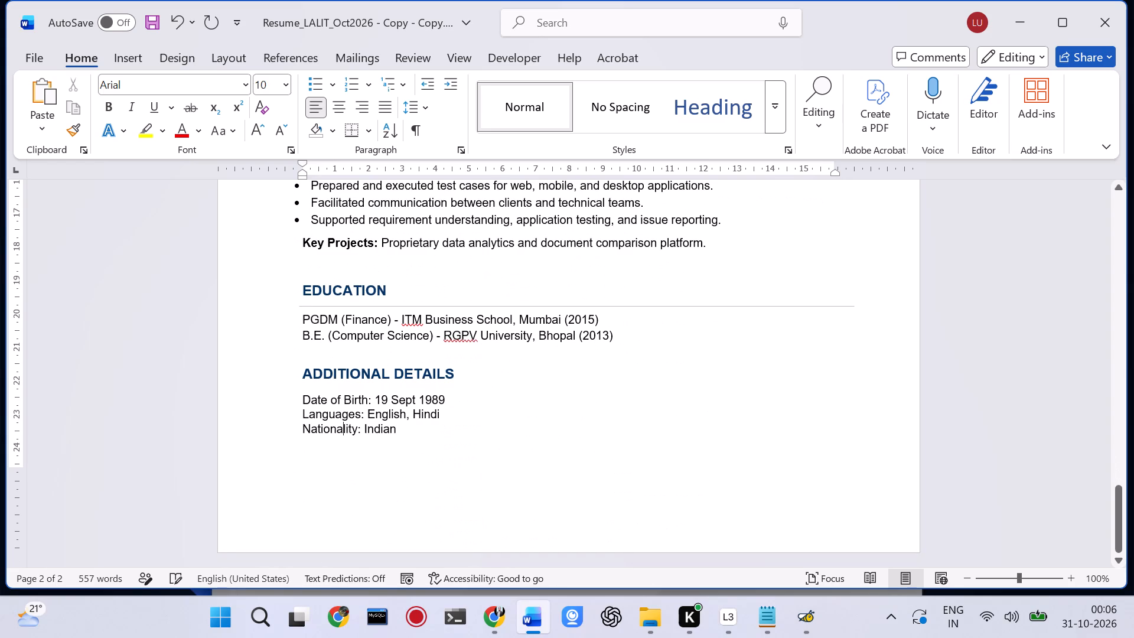
left_click(399, 466)
left_click(450, 458)
scroll(450, 456, "down", 11)
scroll(450, 456, "up", 4)
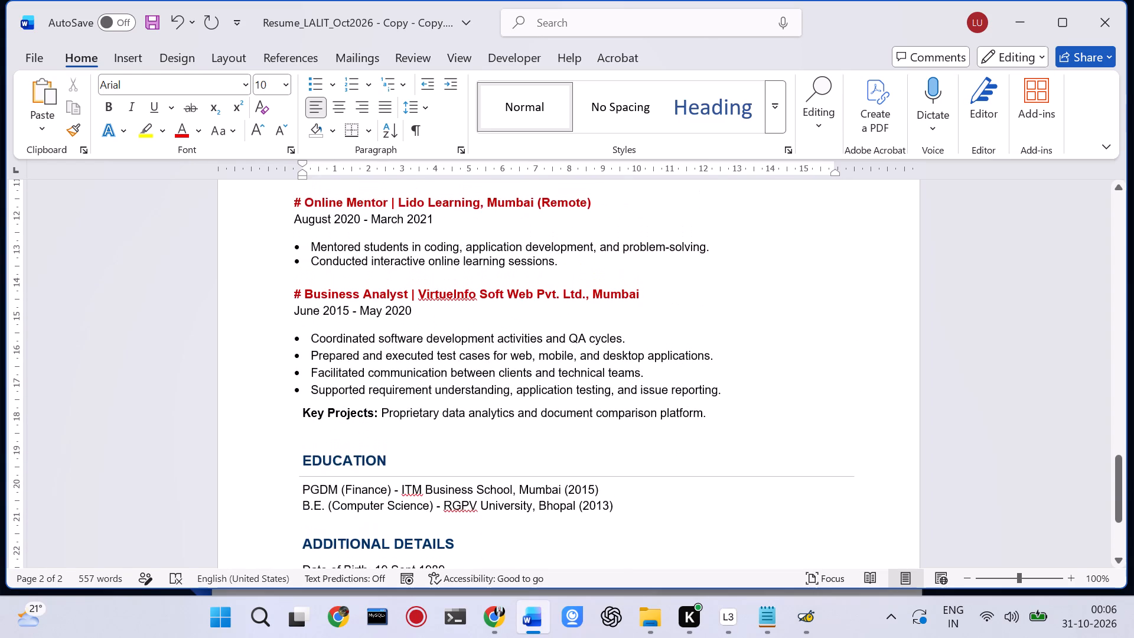
scroll(450, 456, "up", 4)
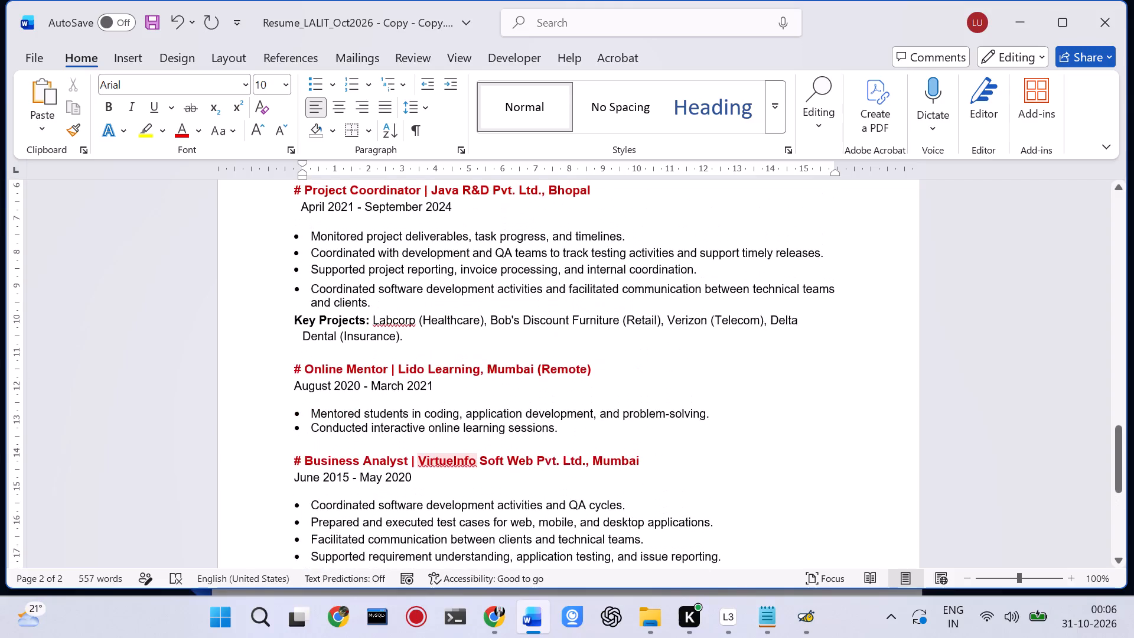
scroll(450, 456, "up", 7)
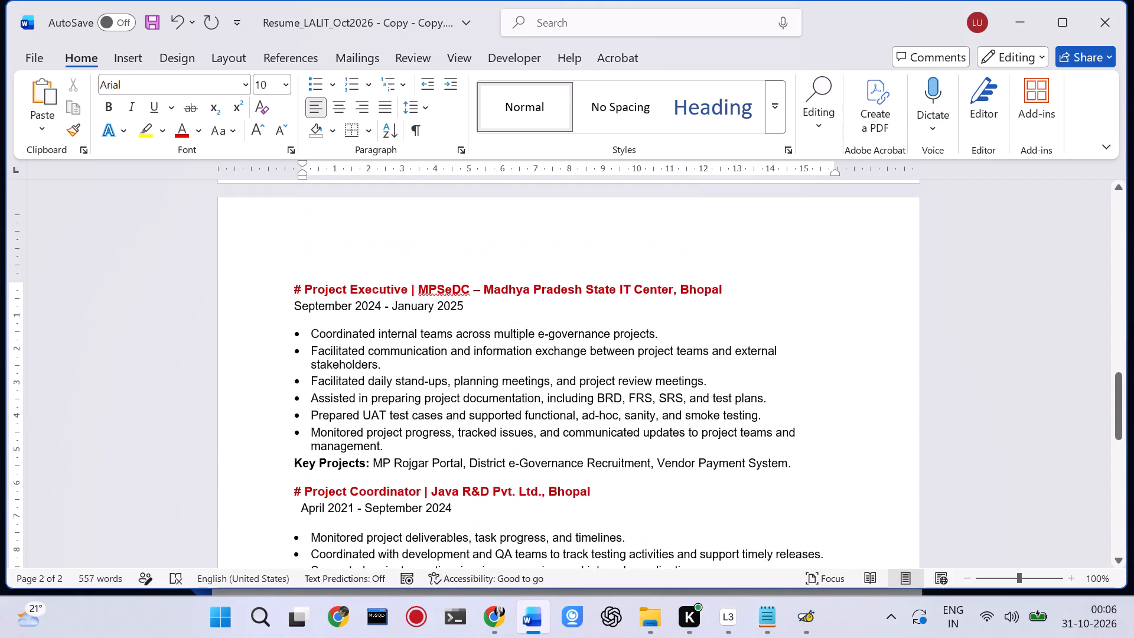
scroll(450, 456, "up", 12)
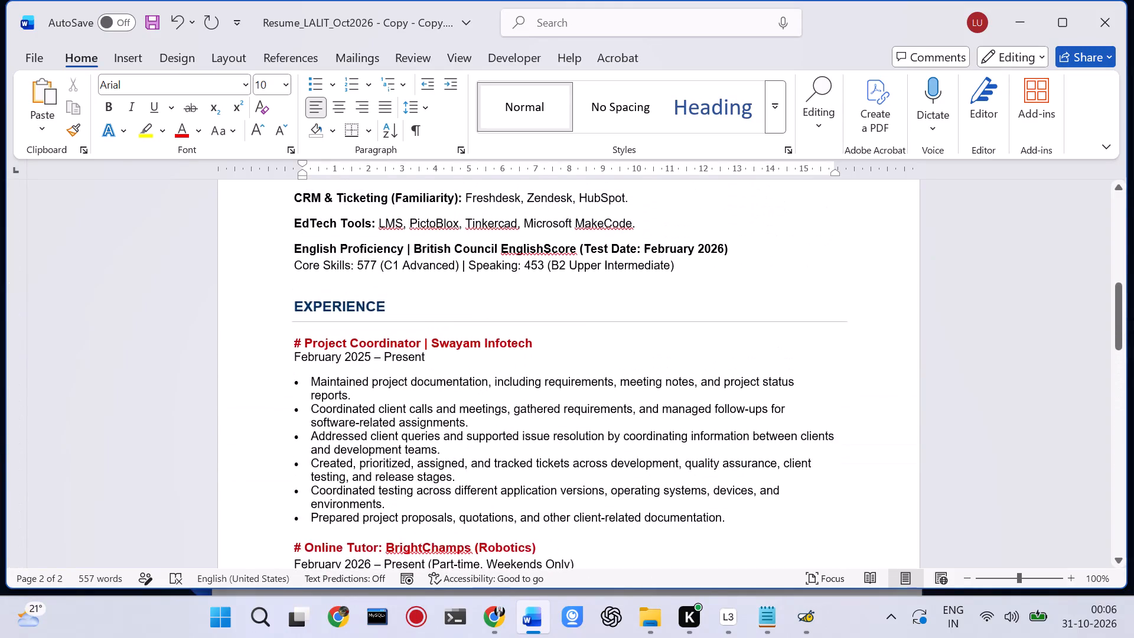
scroll(450, 456, "up", 17)
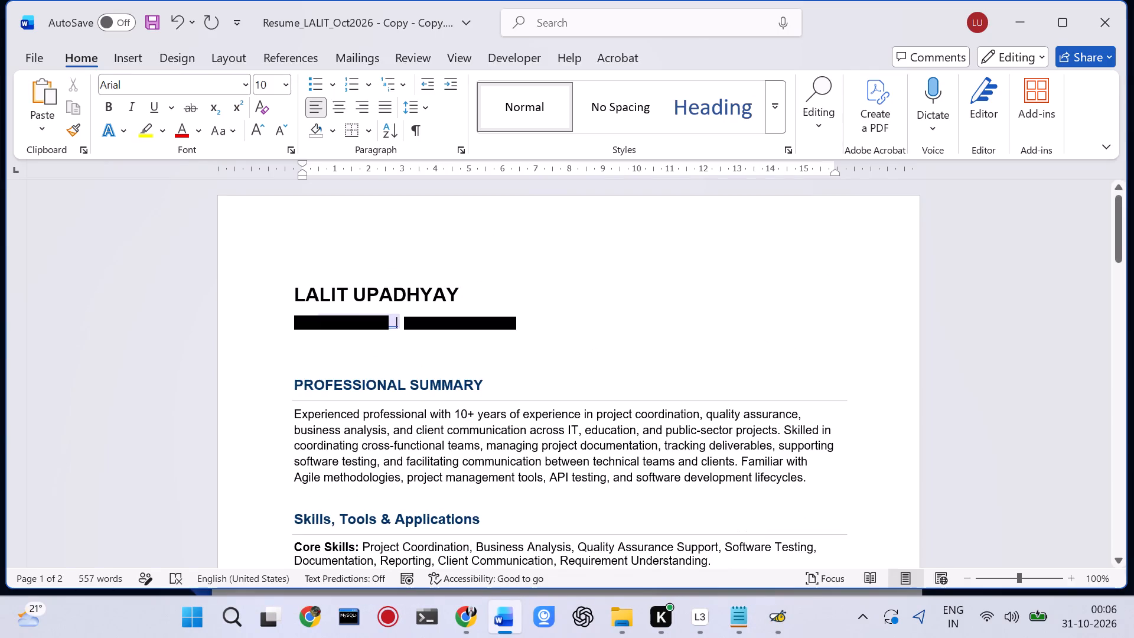
Delete the extra space between the two contact details below the name heading.
left_click(393, 321)
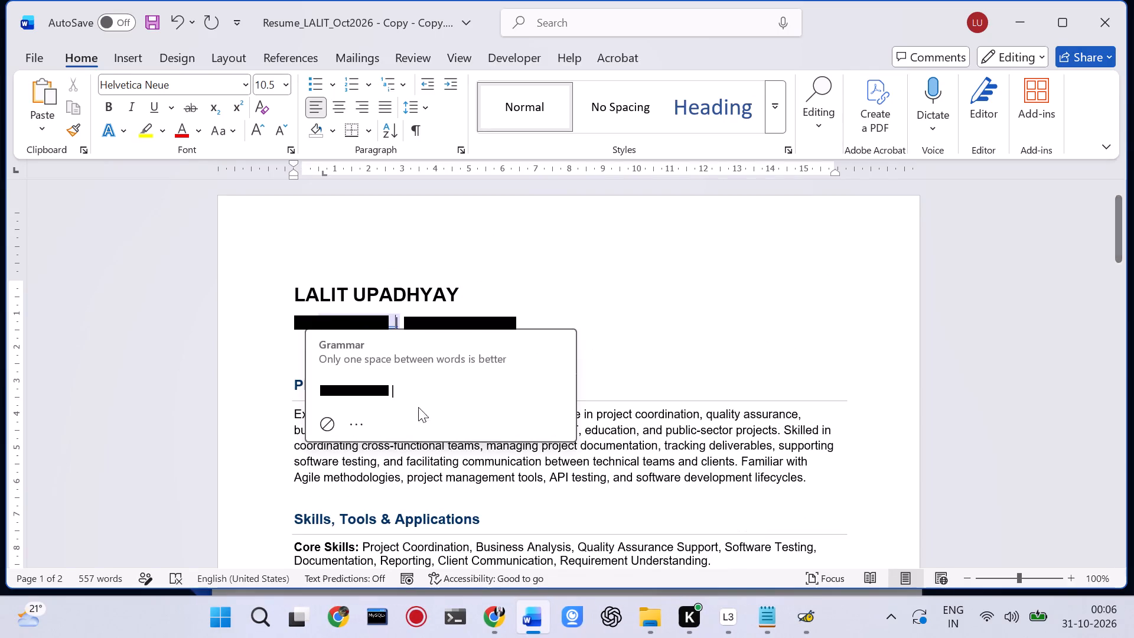
key("BackSpace")
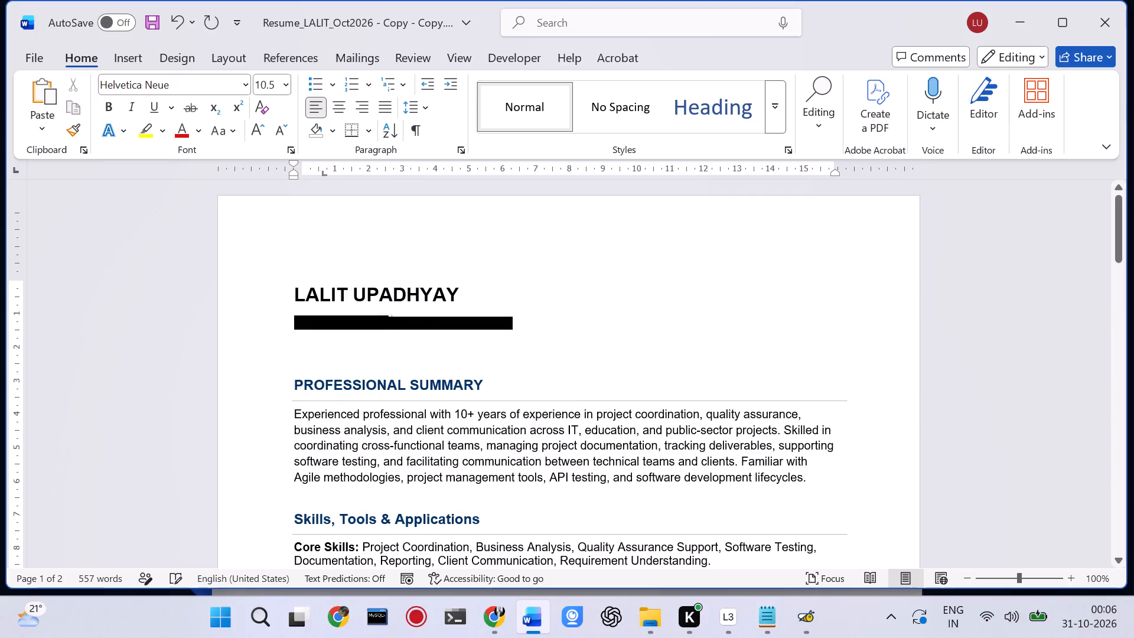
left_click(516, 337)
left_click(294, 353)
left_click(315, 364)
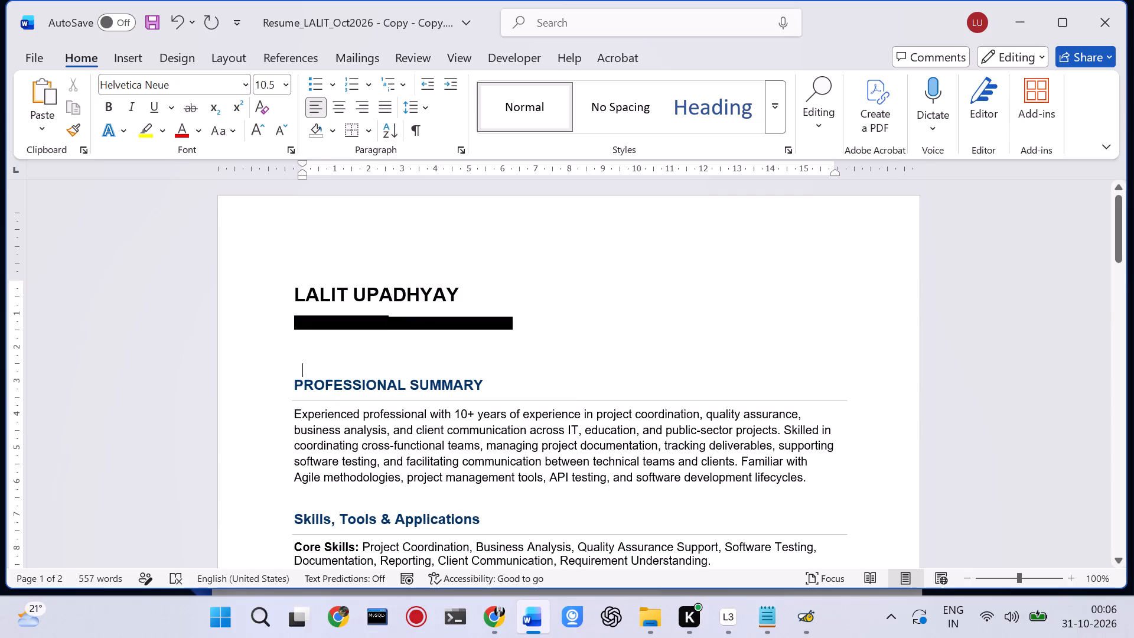
Save the resume document.
key("ctrl+s")
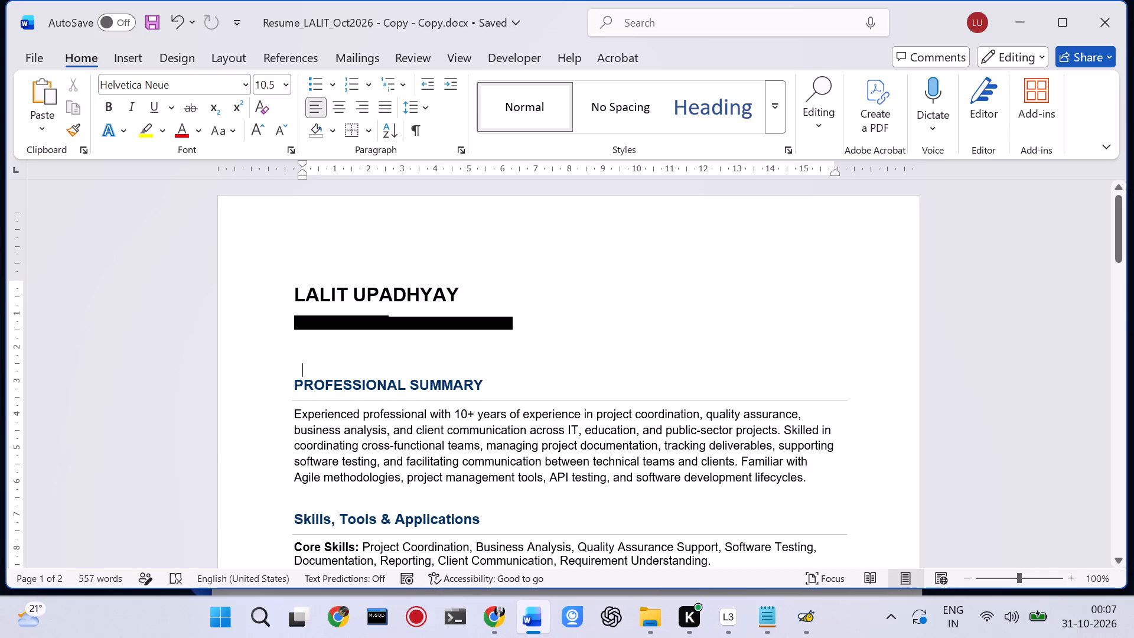
left_click(495, 620)
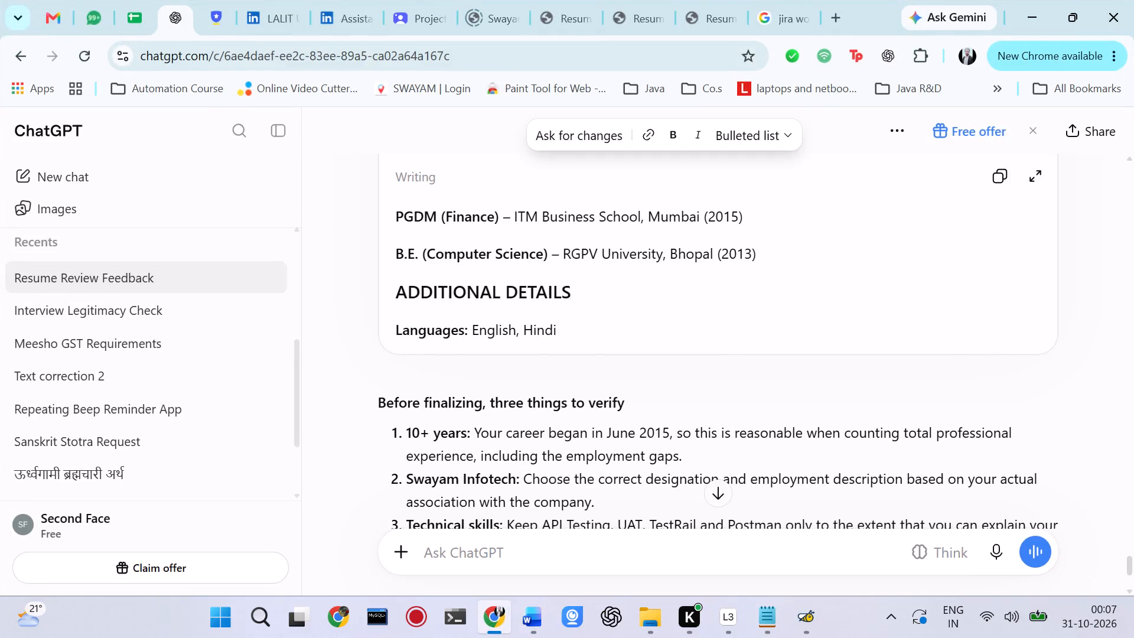
scroll(570, 476, "down", 1)
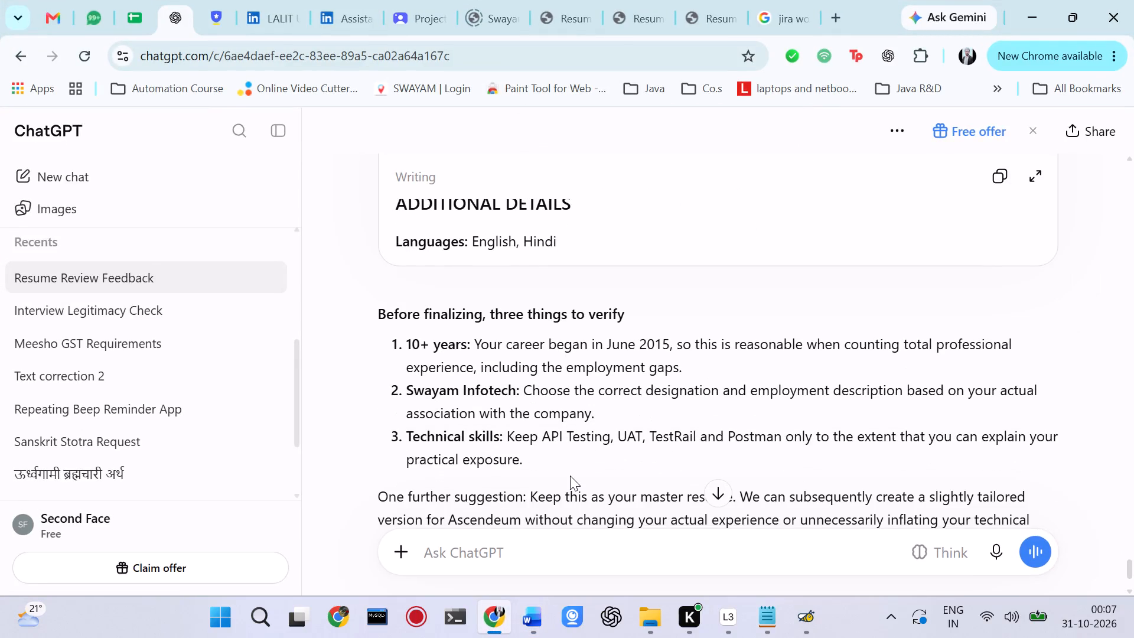
scroll(570, 476, "down", 1)
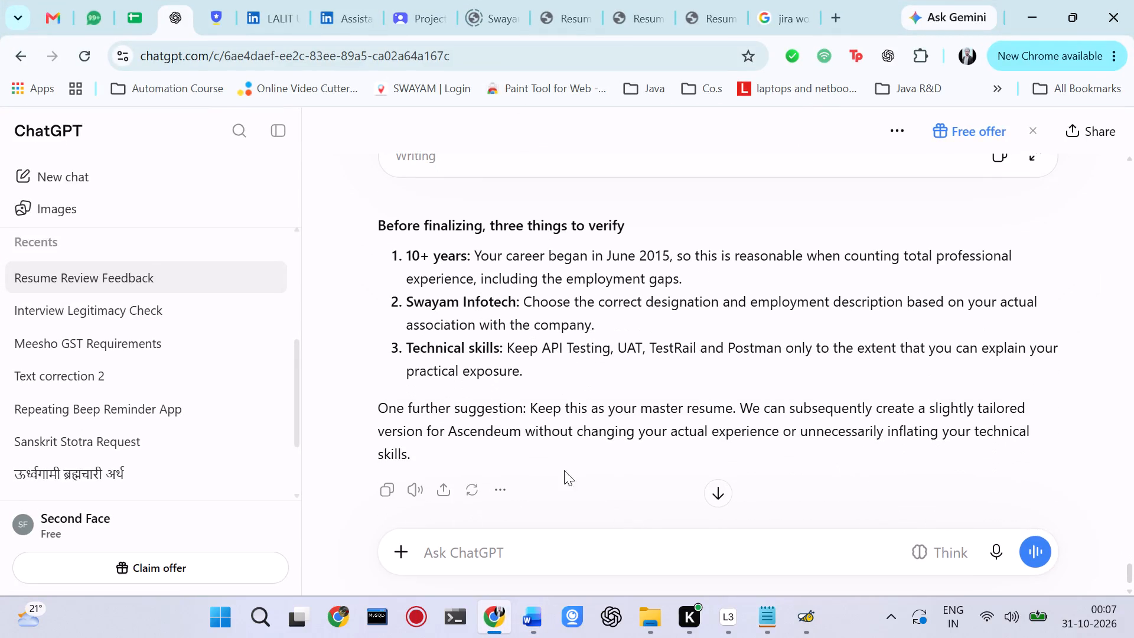
left_click(485, 617)
scroll(537, 484, "down", 8)
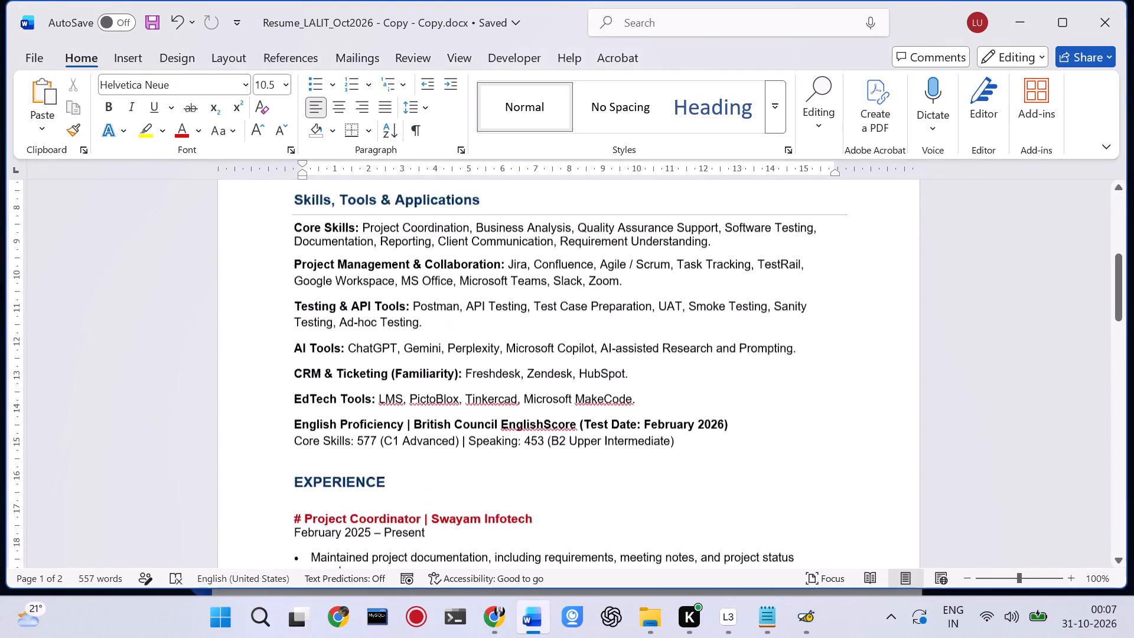
scroll(537, 484, "down", 5)
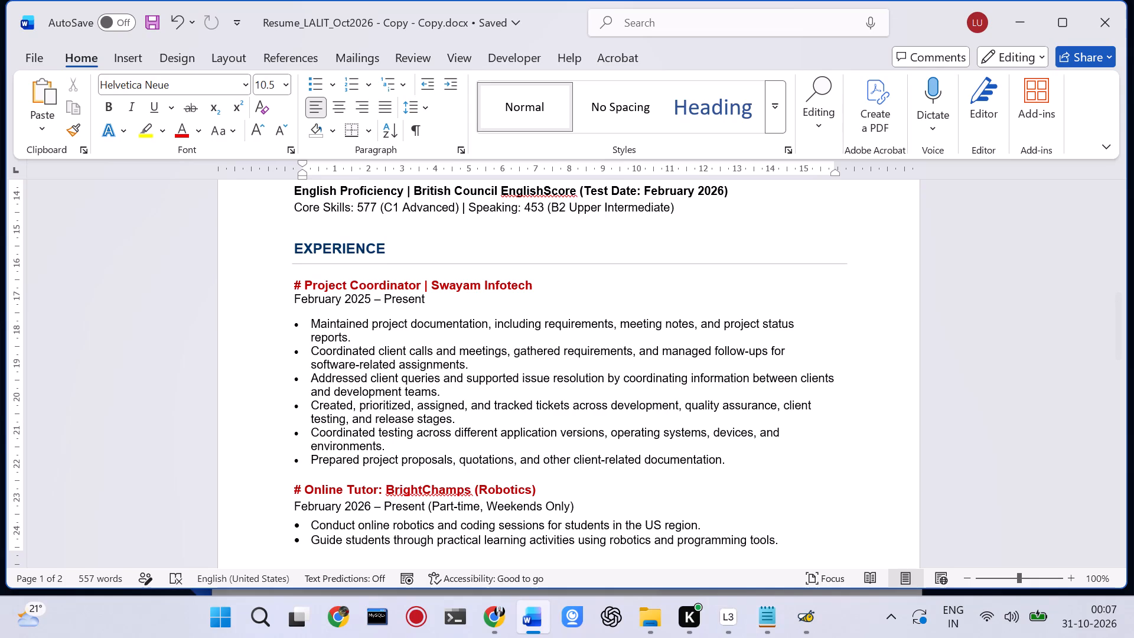
scroll(537, 484, "down", 9)
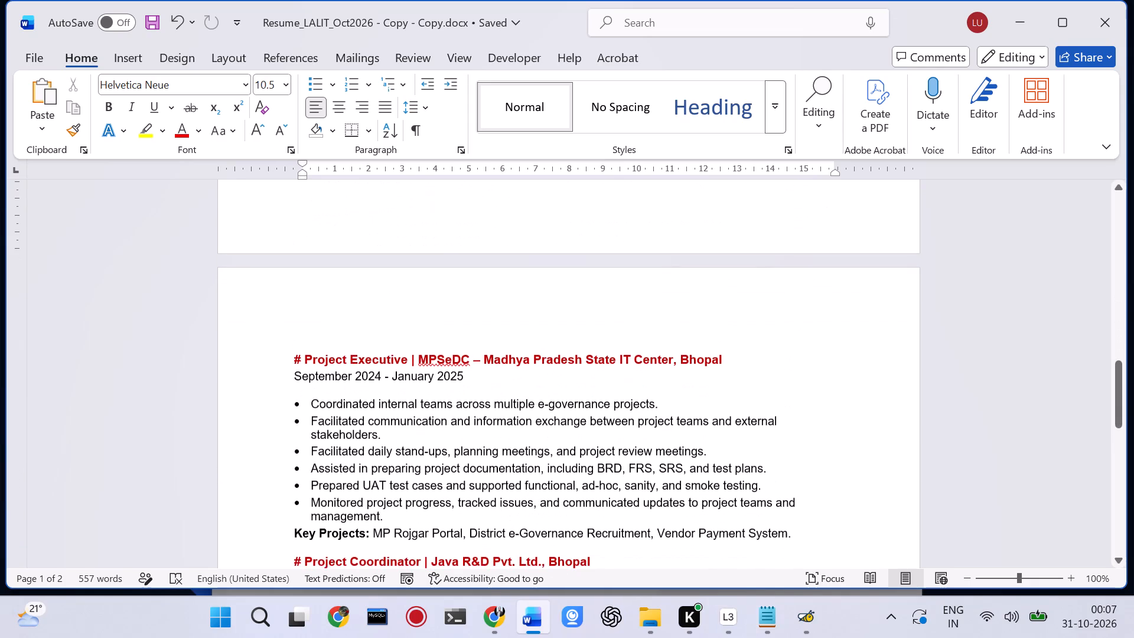
scroll(537, 484, "up", 11)
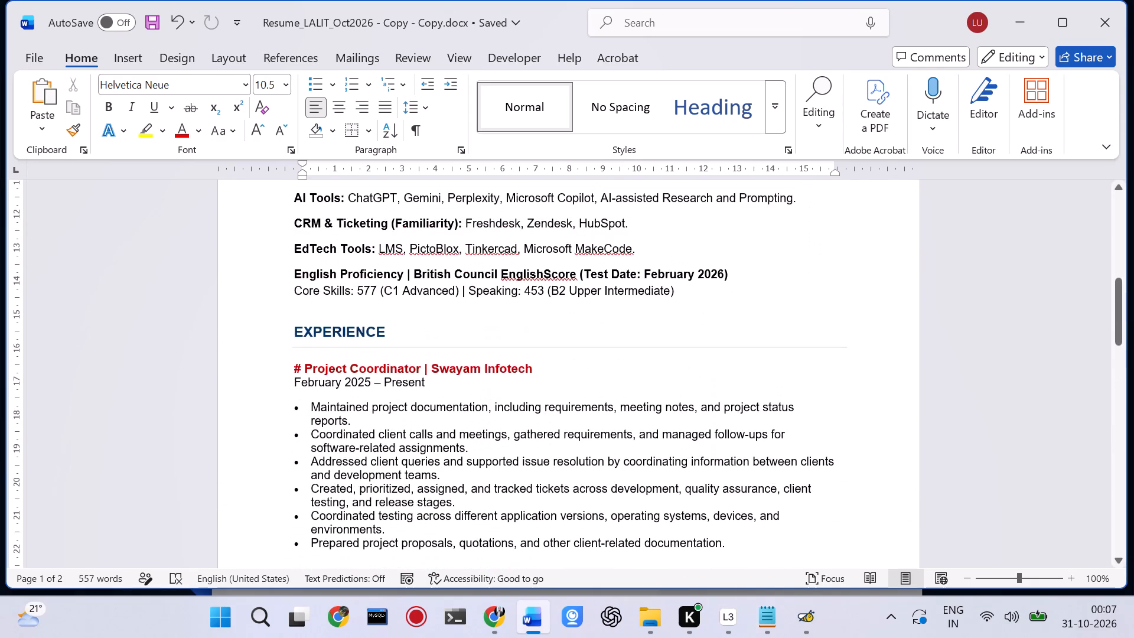
left_click(500, 606)
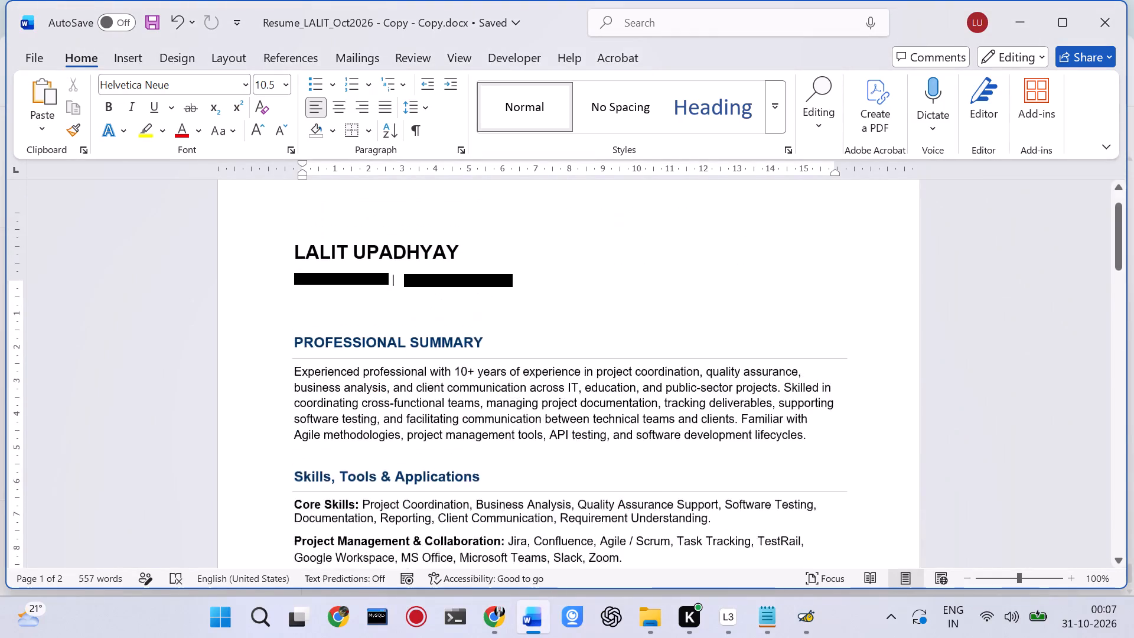
scroll(565, 372, "up", 6)
Add "Regression Testing" after "Ad-hoc Testing" at the end of the Testing & API Tools line, ending it with a period.
scroll(565, 372, "down", 7)
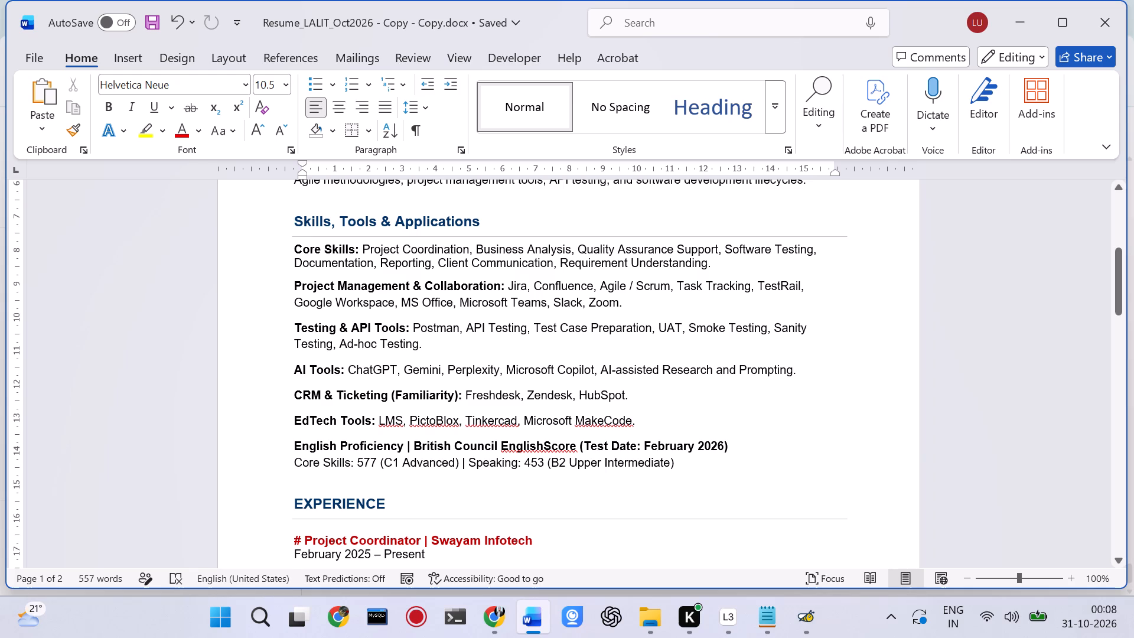
left_click(423, 347)
key("BackSpace")
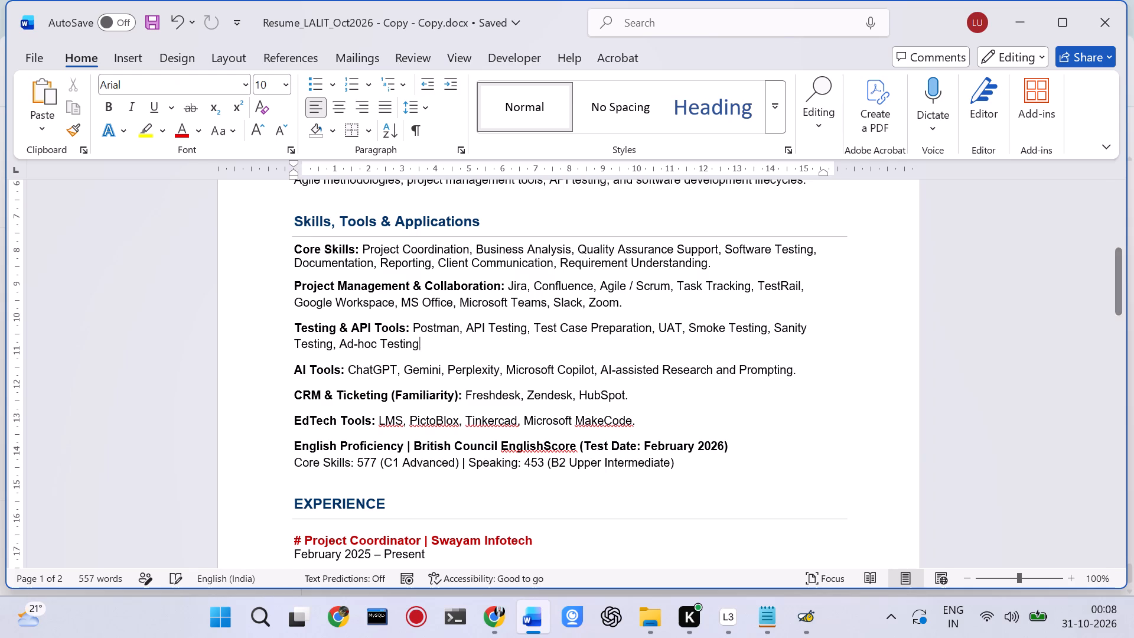
type(",")
key("space")
type("Regression")
key("space")
type("Testing")
key("period")
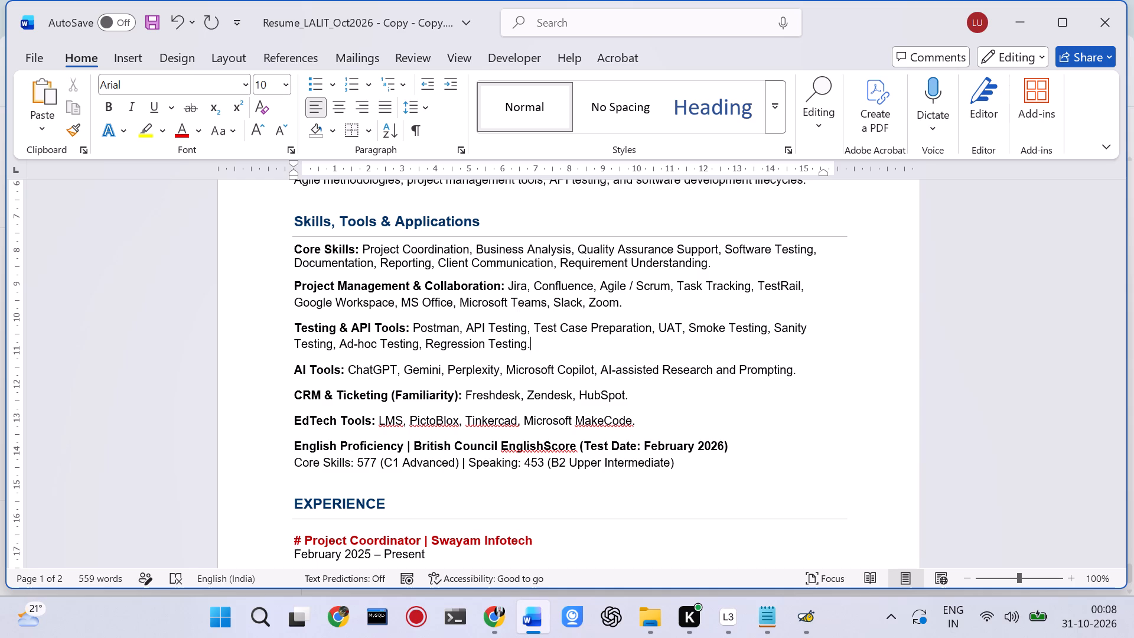
Save the resume document.
key("ctrl+s")
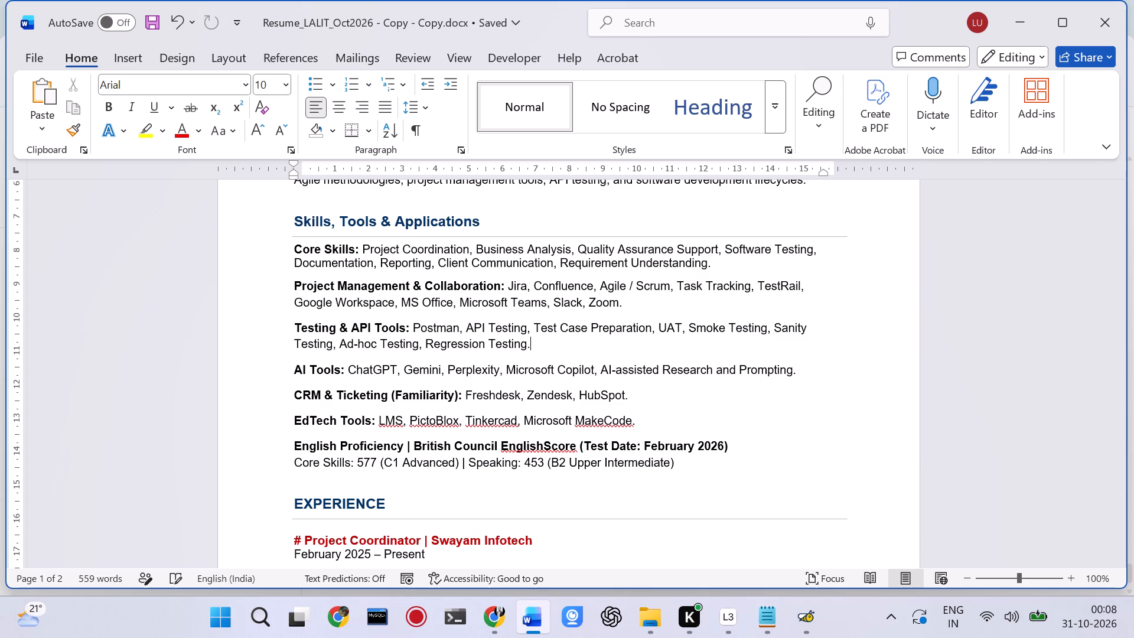
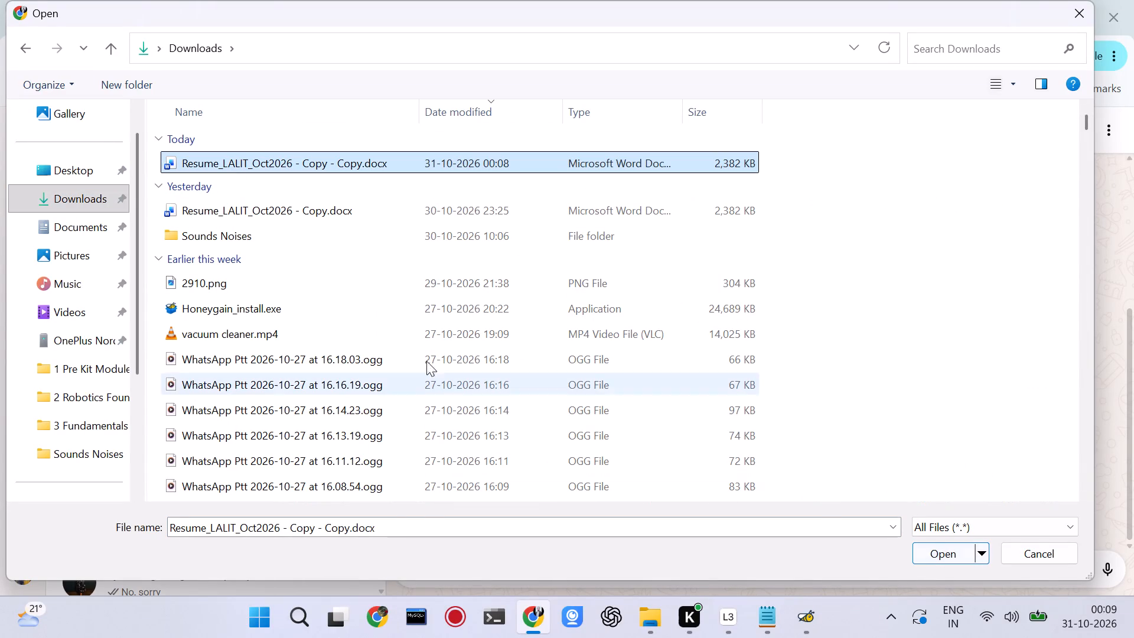
Rename today's resume copy in the Downloads folder to Resume_LALIT_Copy.docx, removing "Oct2026 - Copy - " from its name.
left_click(266, 166)
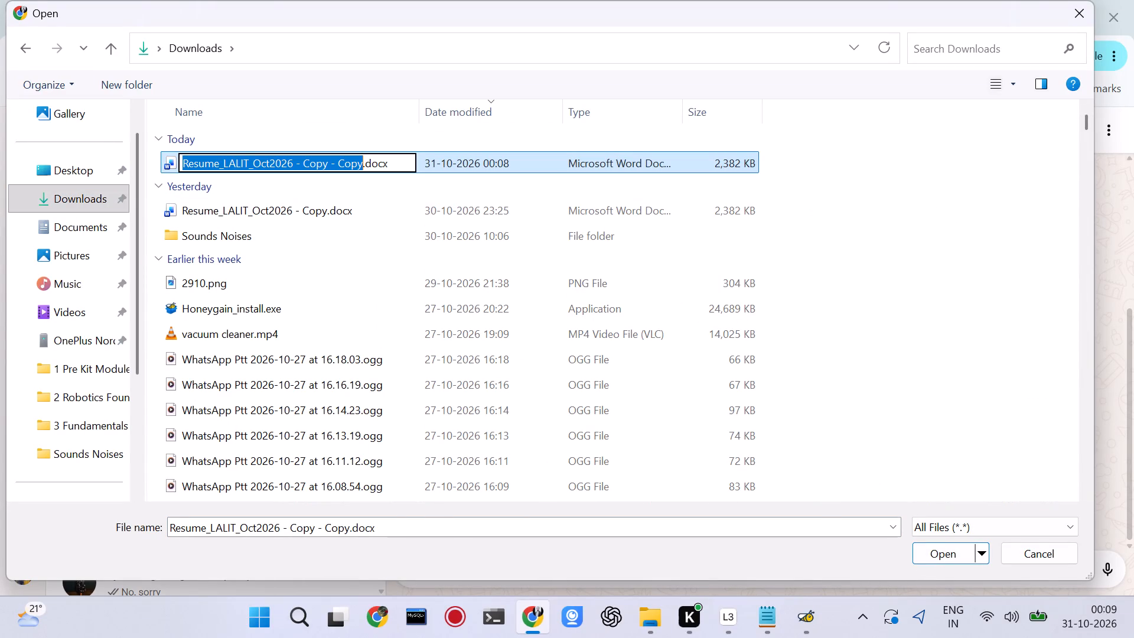
left_click(336, 165)
left_click(338, 168)
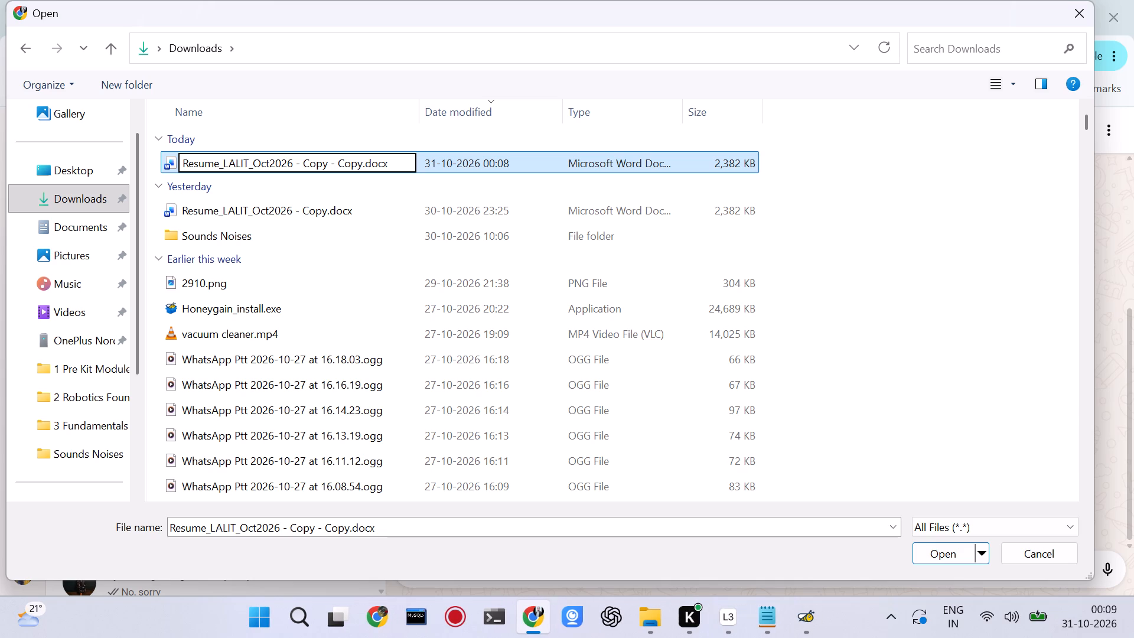
key("BackSpace")
key("BackSpace")
key("BackSpace")
key("BackSpace")
key("BackSpace")
key("BackSpace")
key("BackSpace")
key("BackSpace")
key("BackSpace")
key("BackSpace")
key("BackSpace")
key("BackSpace")
key("BackSpace")
key("BackSpace")
key("BackSpace")
key("BackSpace")
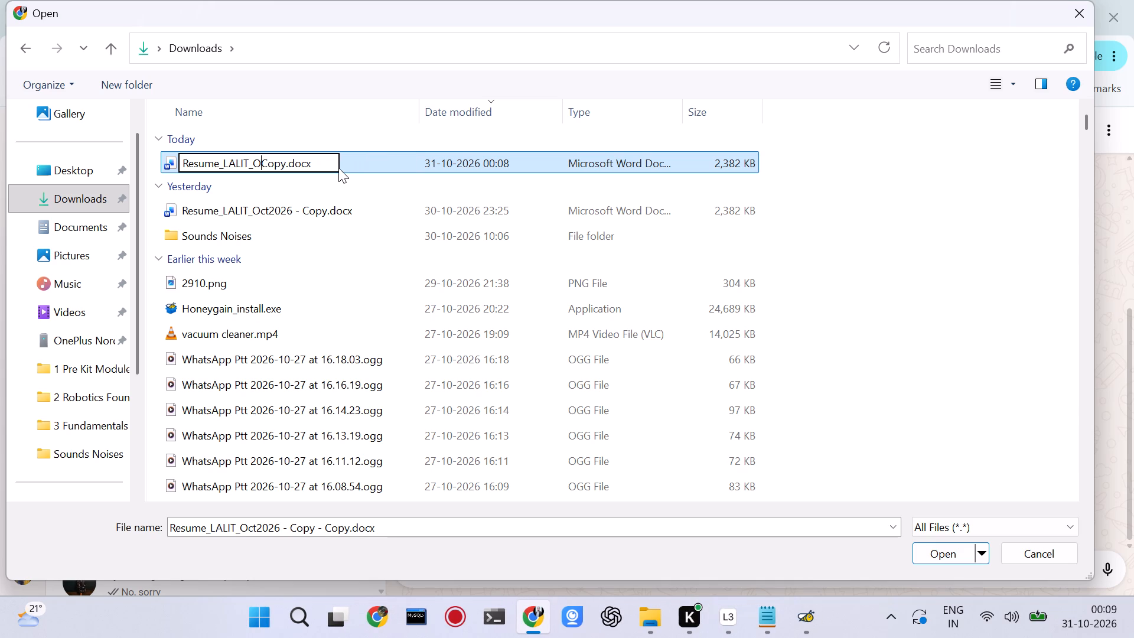
key("BackSpace")
key("BackSpace")
key("space")
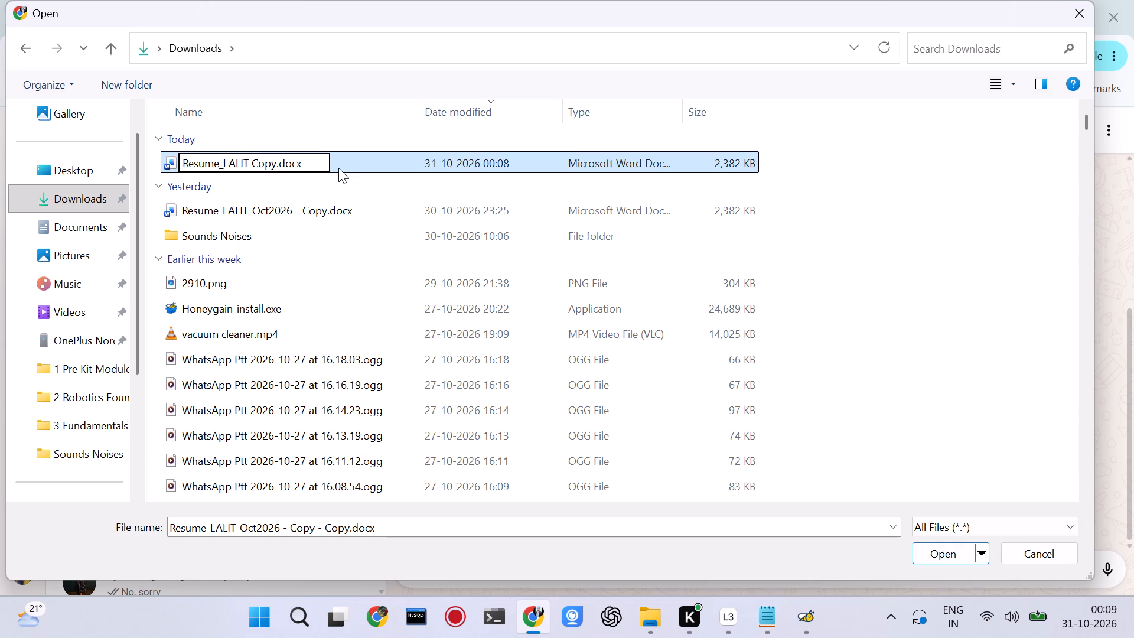
key("BackSpace")
key("shift+underscore")
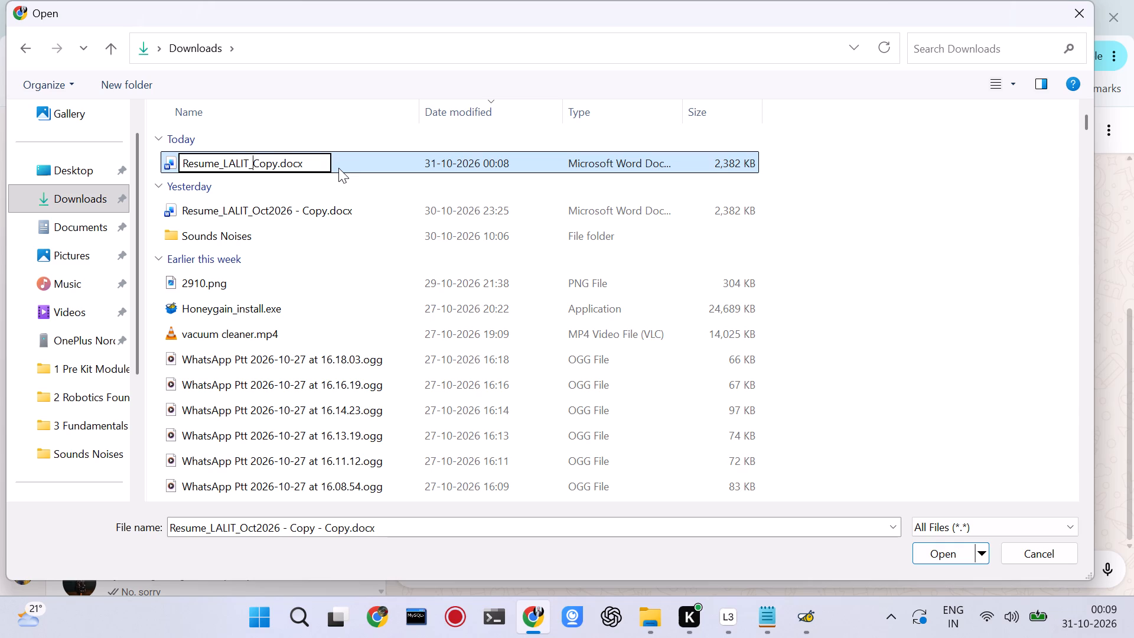
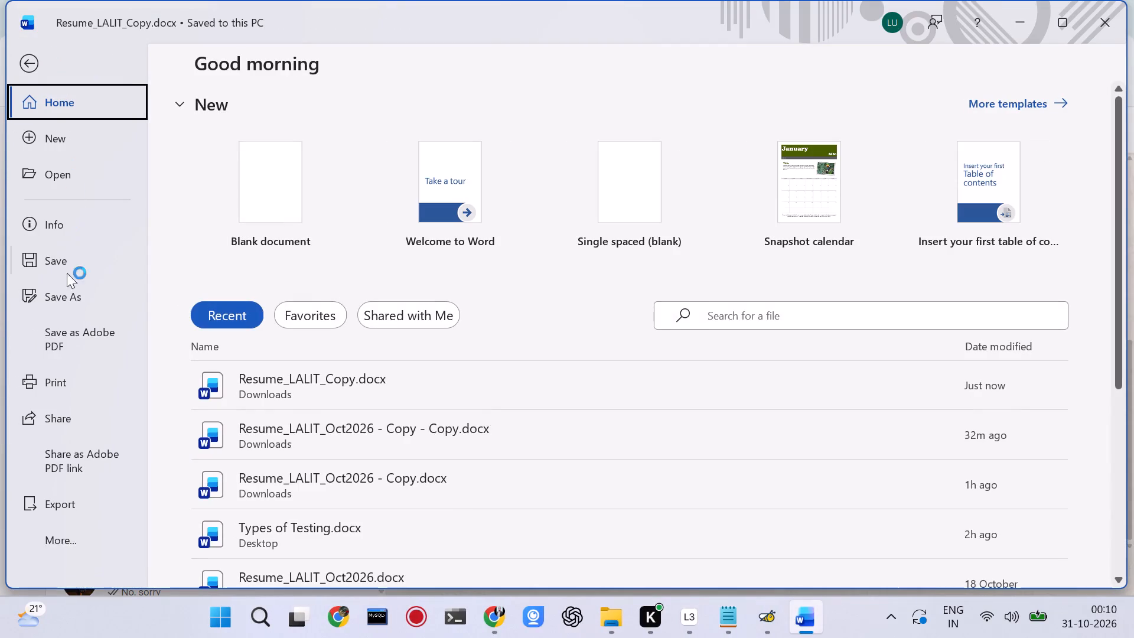
Save a PDF copy of the resume as Resume_LALIT_Copy.pdf in the Downloads folder.
left_click(67, 304)
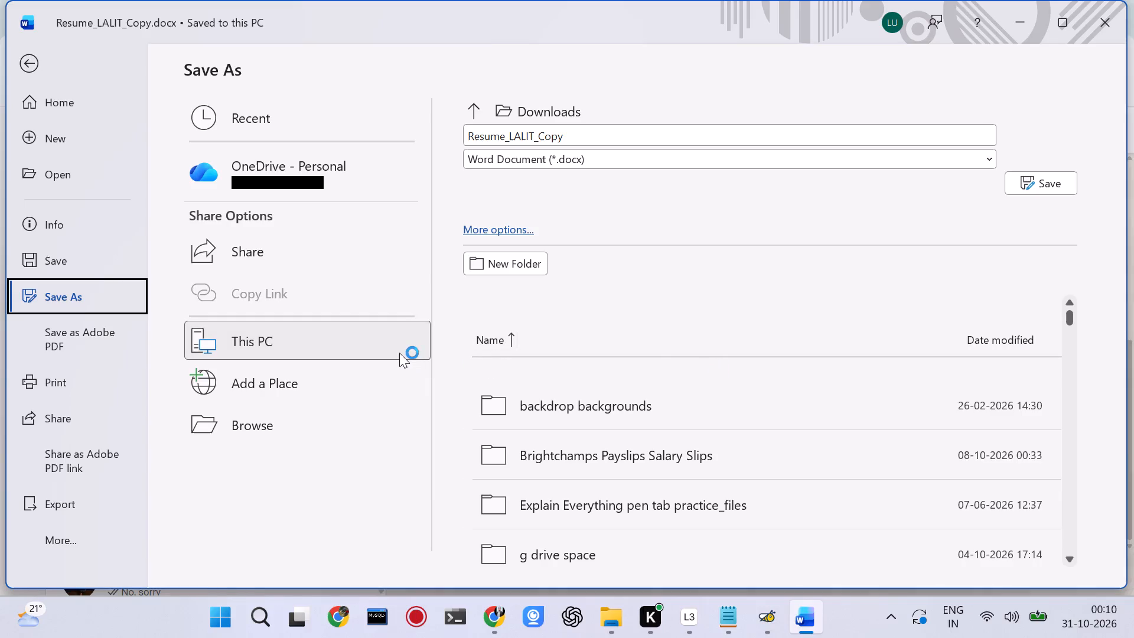
left_click(314, 425)
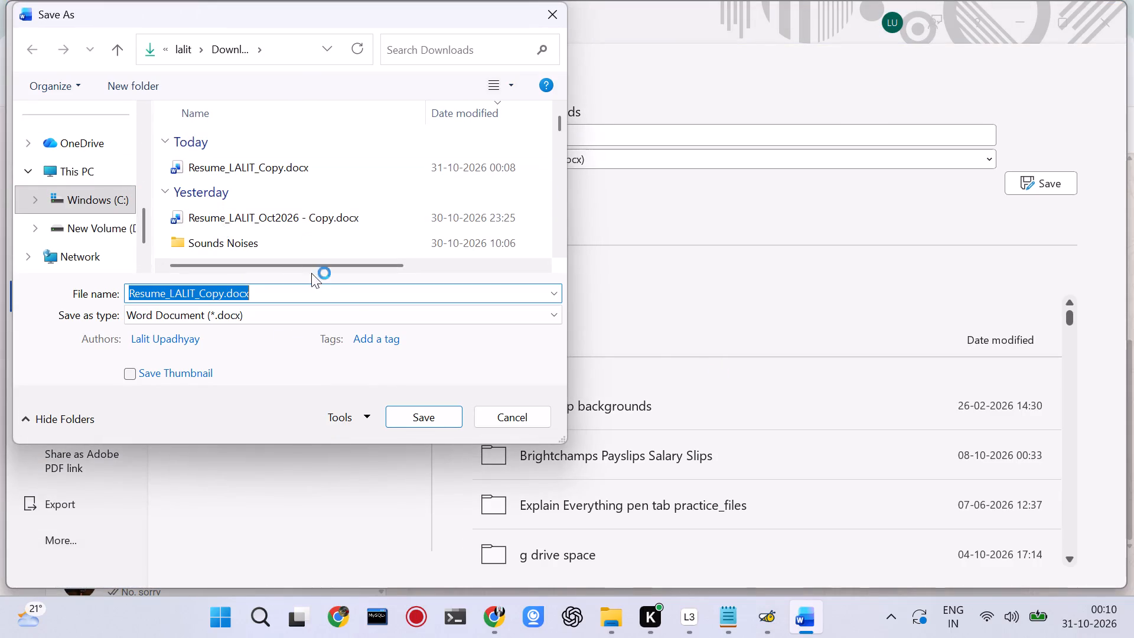
left_click(314, 318)
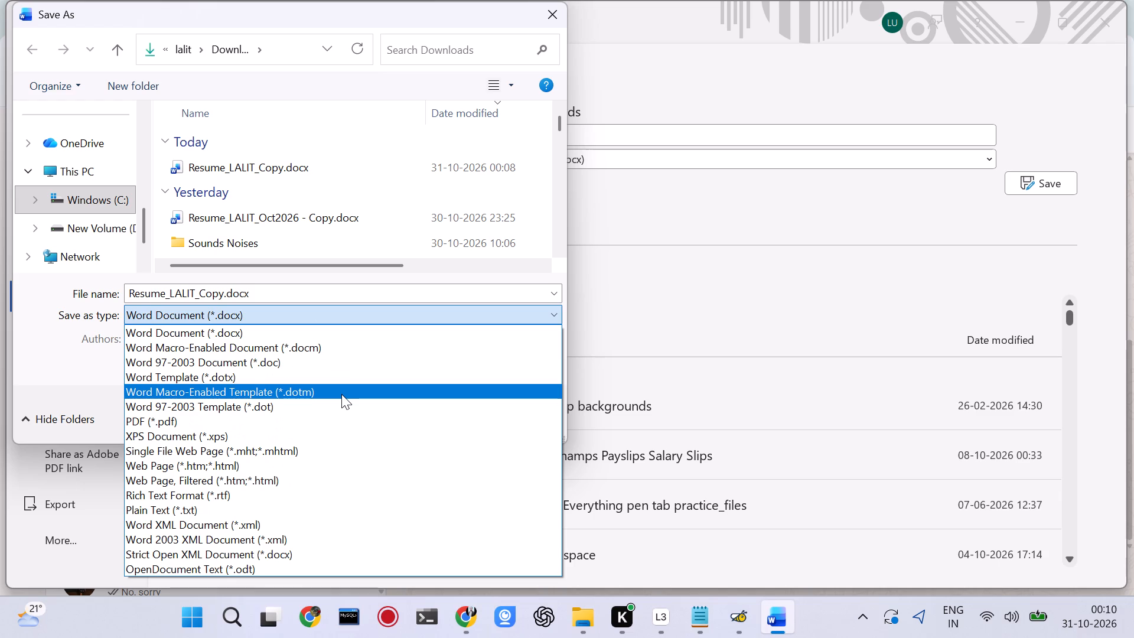
scroll(341, 394, "down", 13)
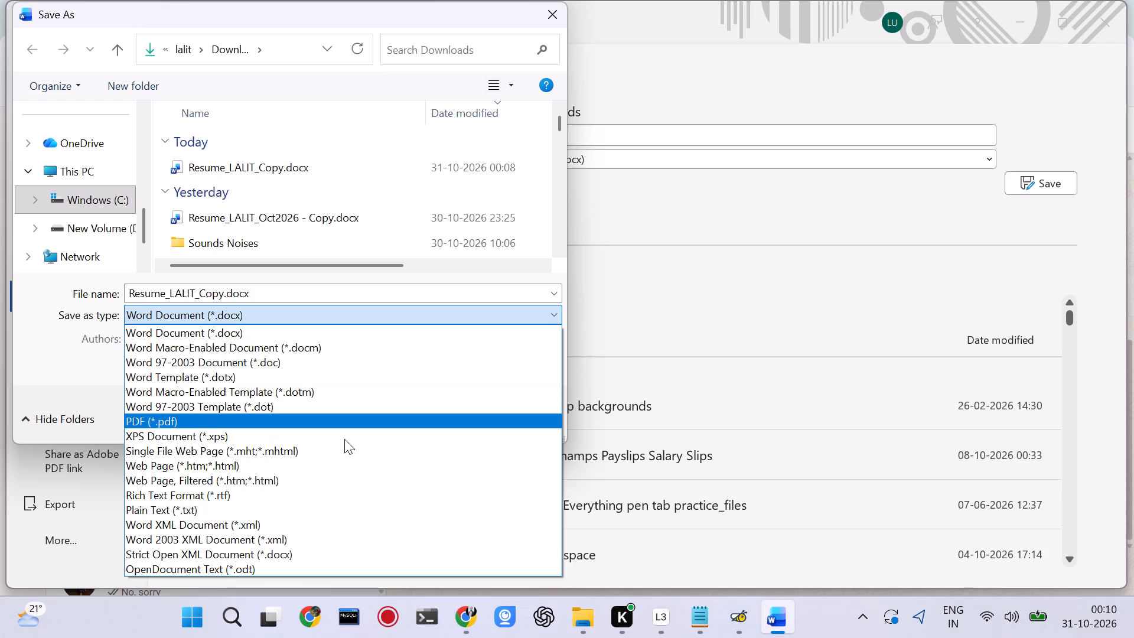
scroll(344, 439, "down", 2)
scroll(344, 439, "up", 8)
scroll(344, 439, "down", 8)
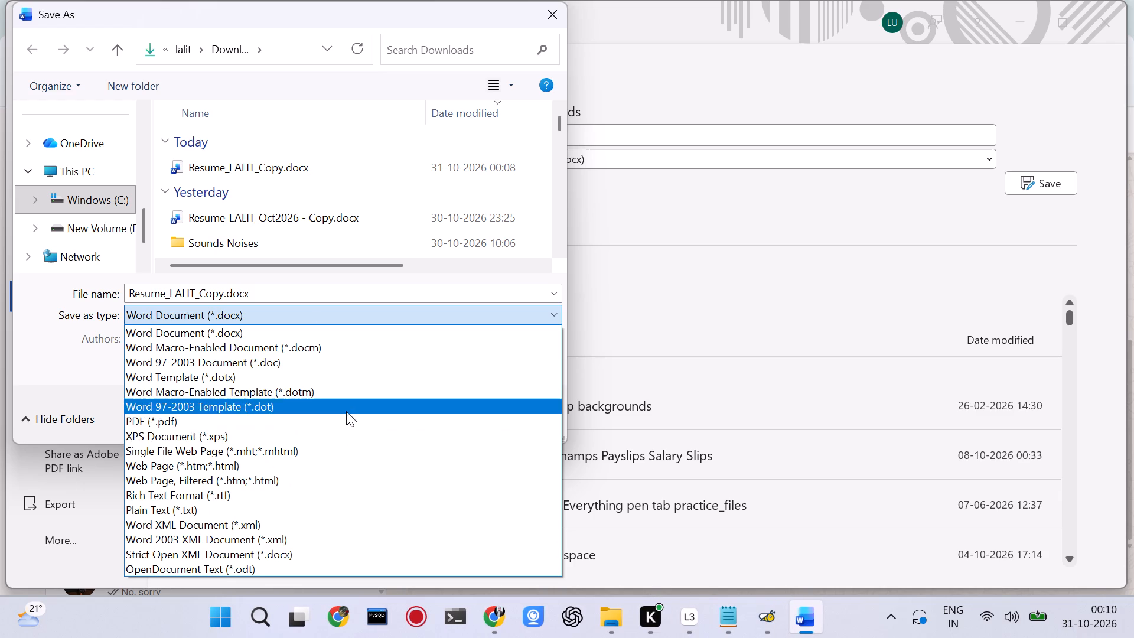
left_click(346, 411)
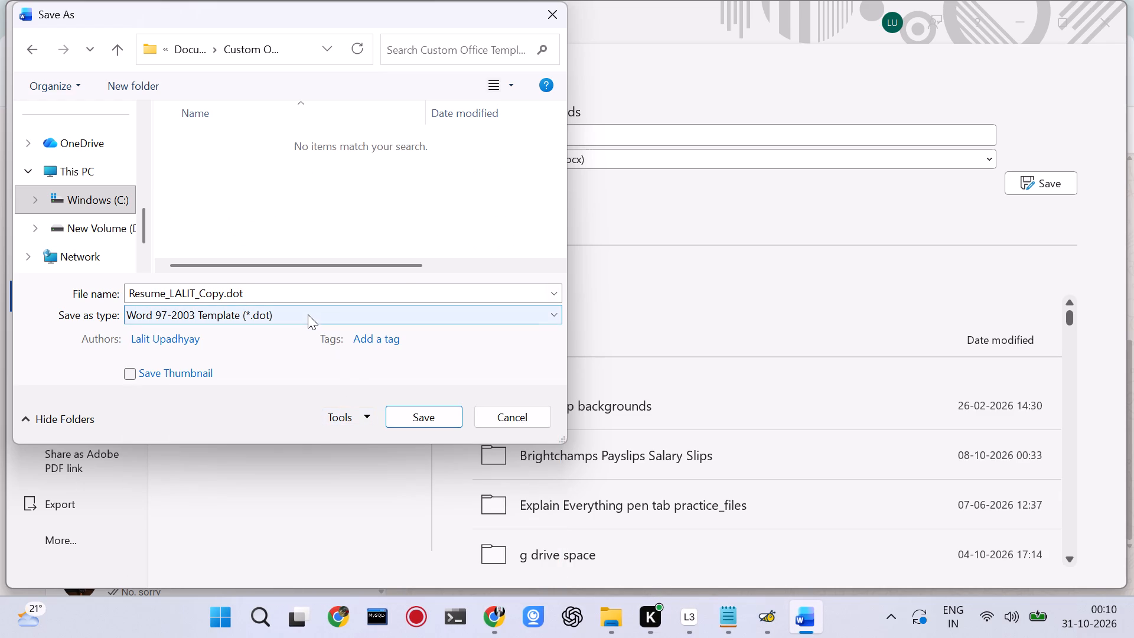
left_click(308, 314)
left_click(310, 422)
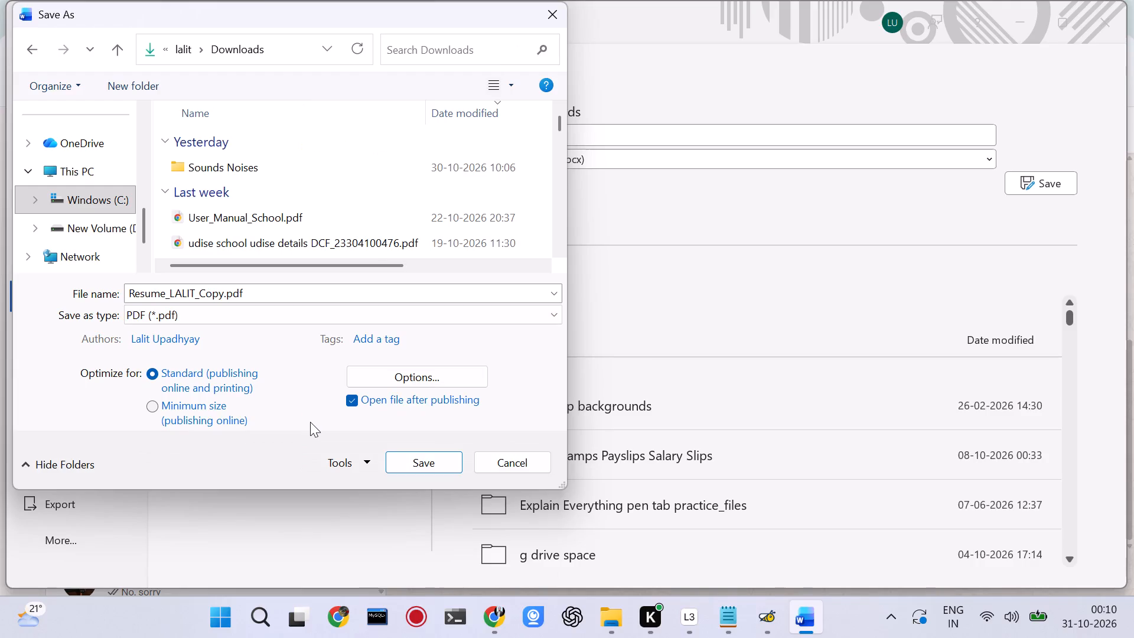
left_click(409, 457)
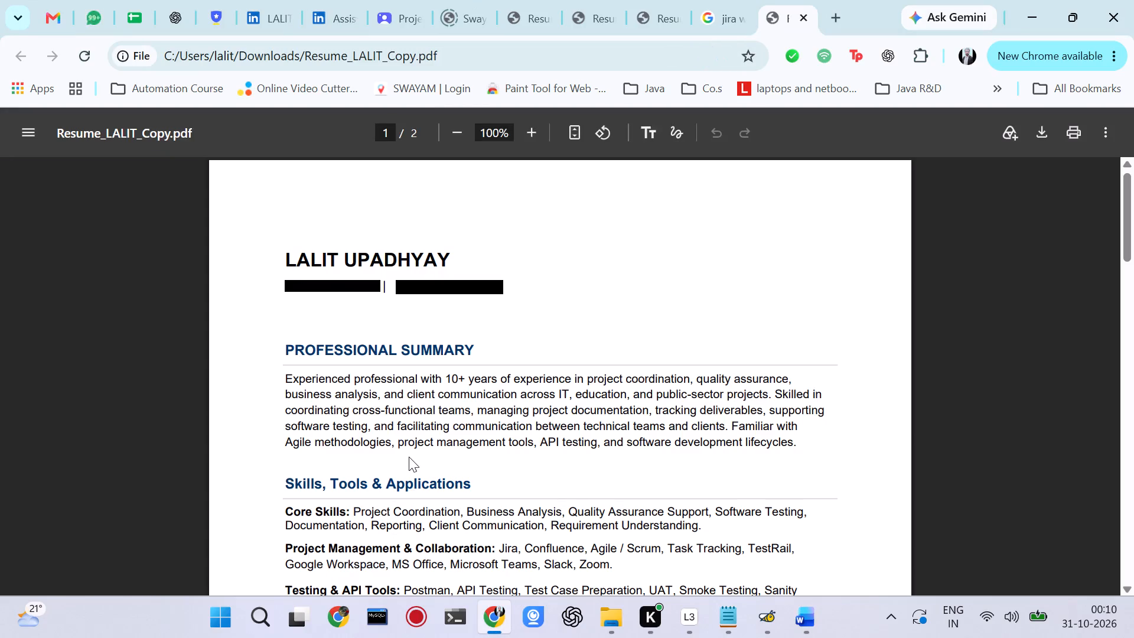
Review both pages of the exported resume PDF, checking the layout and content from the summary through the additional details.
scroll(409, 457, "down", 9)
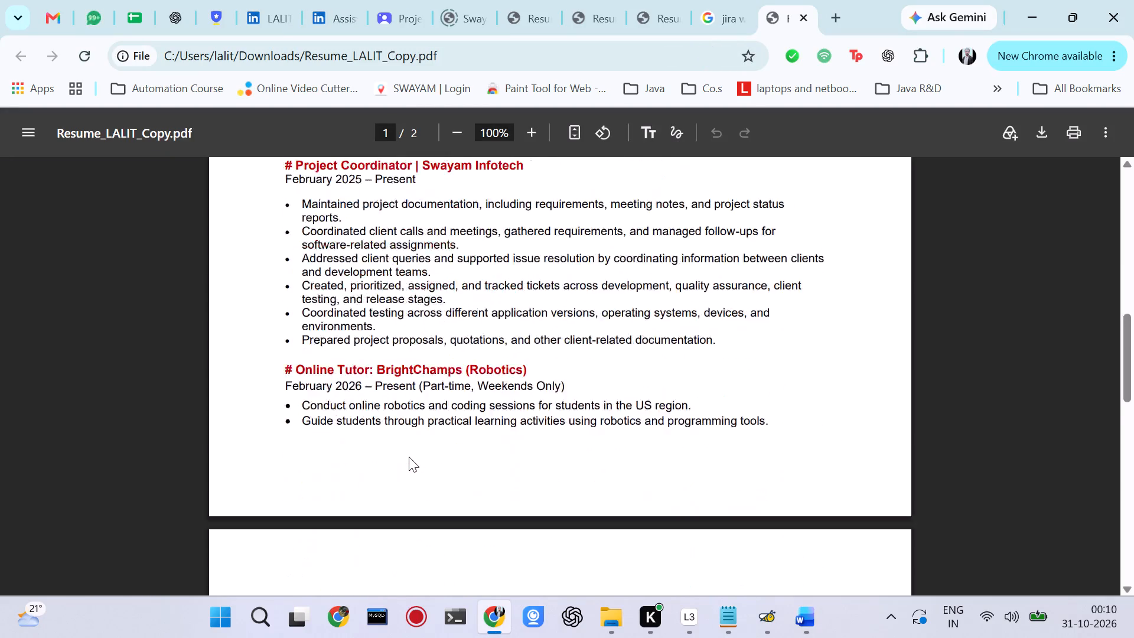
scroll(409, 457, "down", 5)
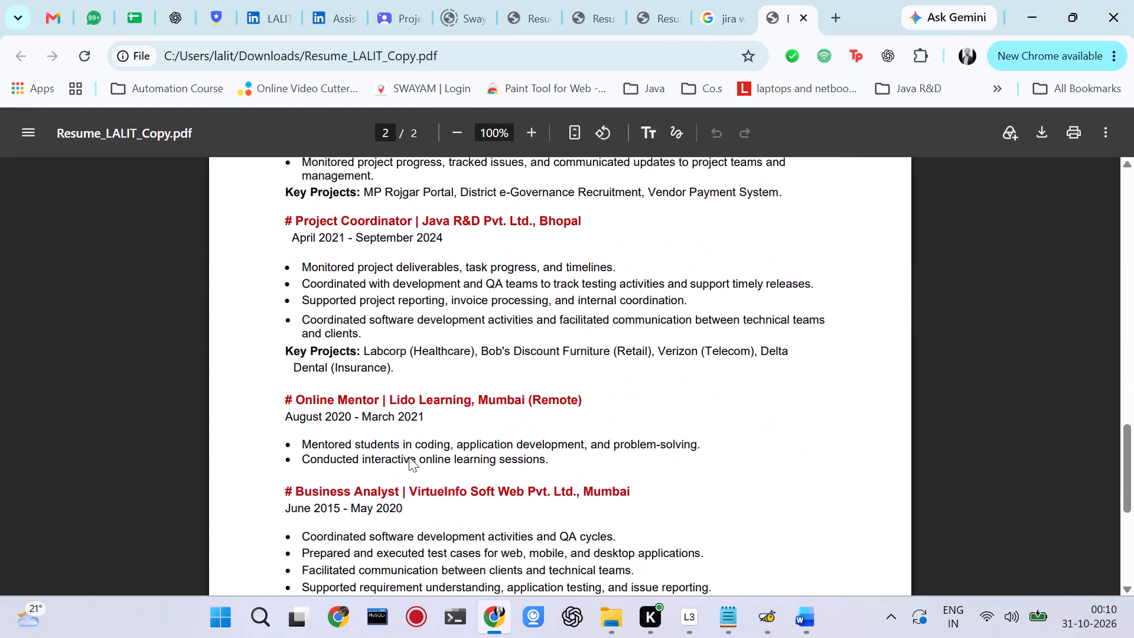
scroll(409, 457, "down", 11)
scroll(409, 457, "up", 9)
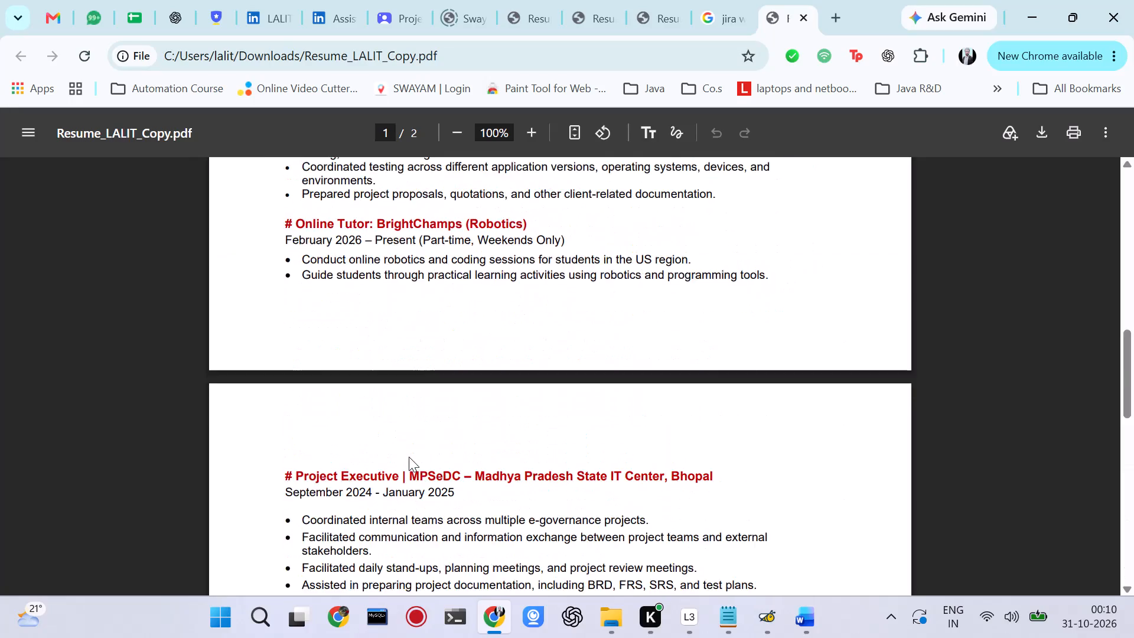
scroll(409, 457, "up", 16)
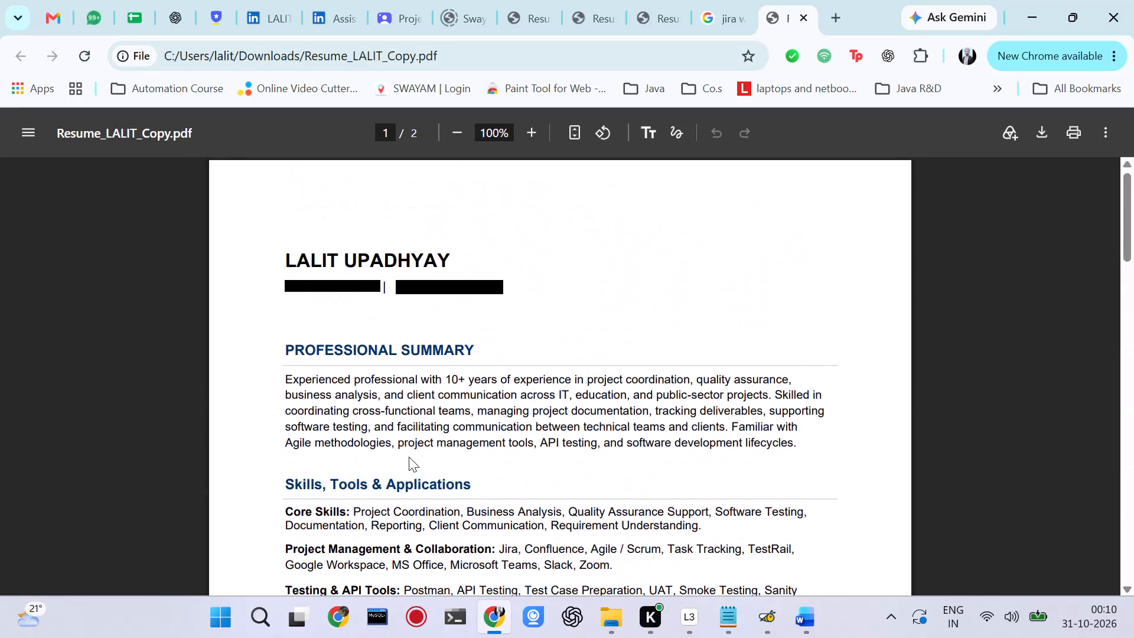
scroll(409, 457, "down", 4)
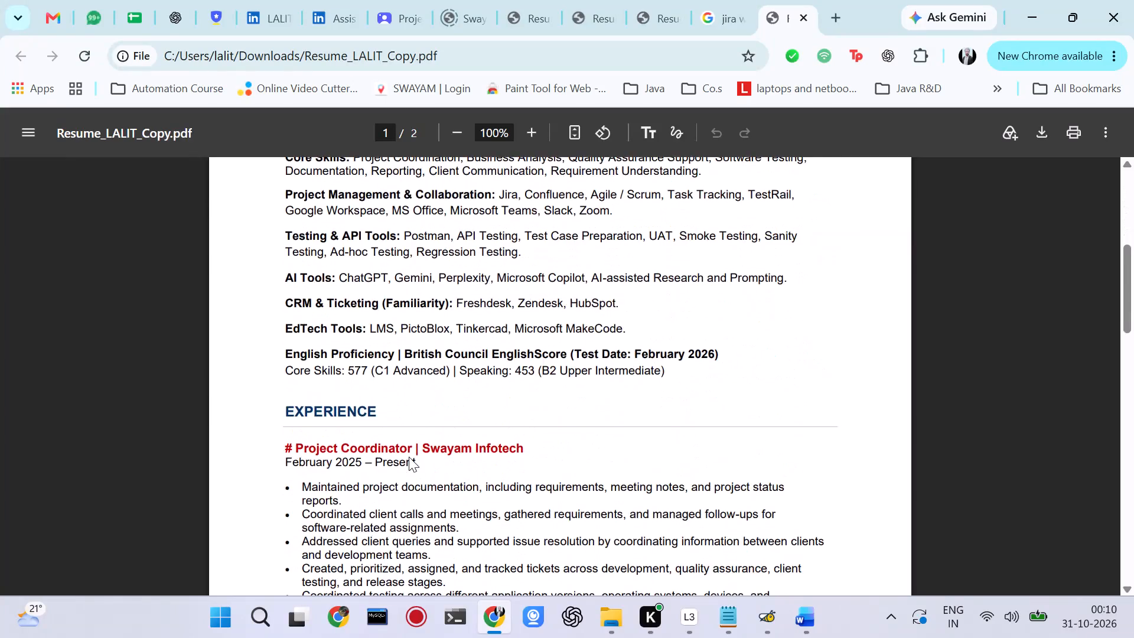
scroll(409, 457, "up", 1)
scroll(409, 457, "down", 3)
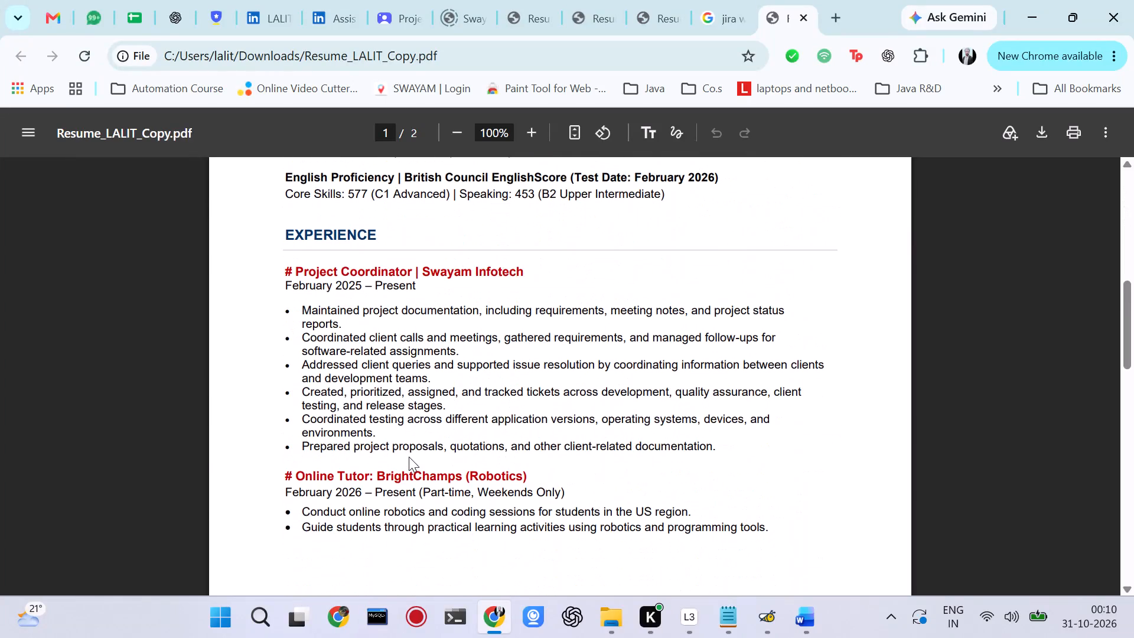
scroll(409, 457, "down", 8)
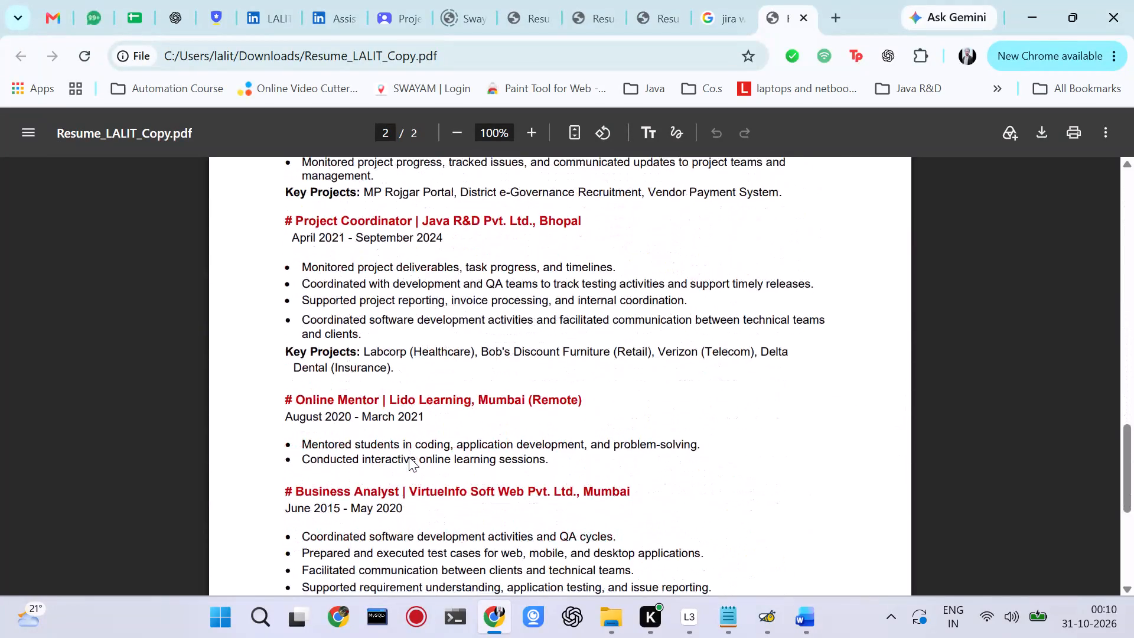
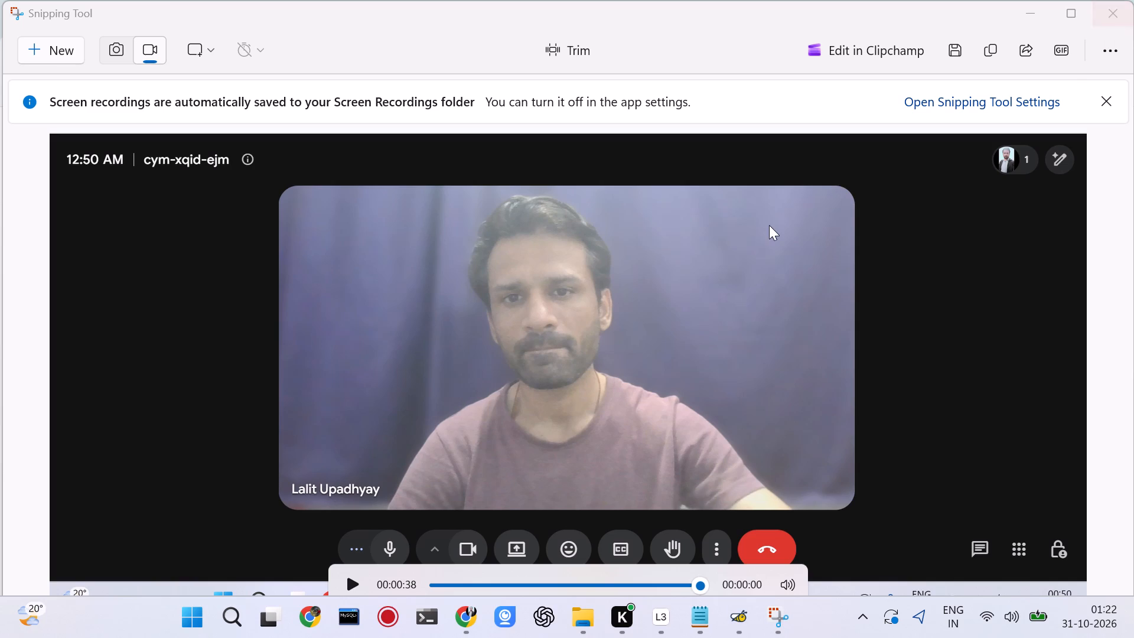
Replay the recorded video-call clip from the start and close the Snipping Tool.
left_click(343, 578)
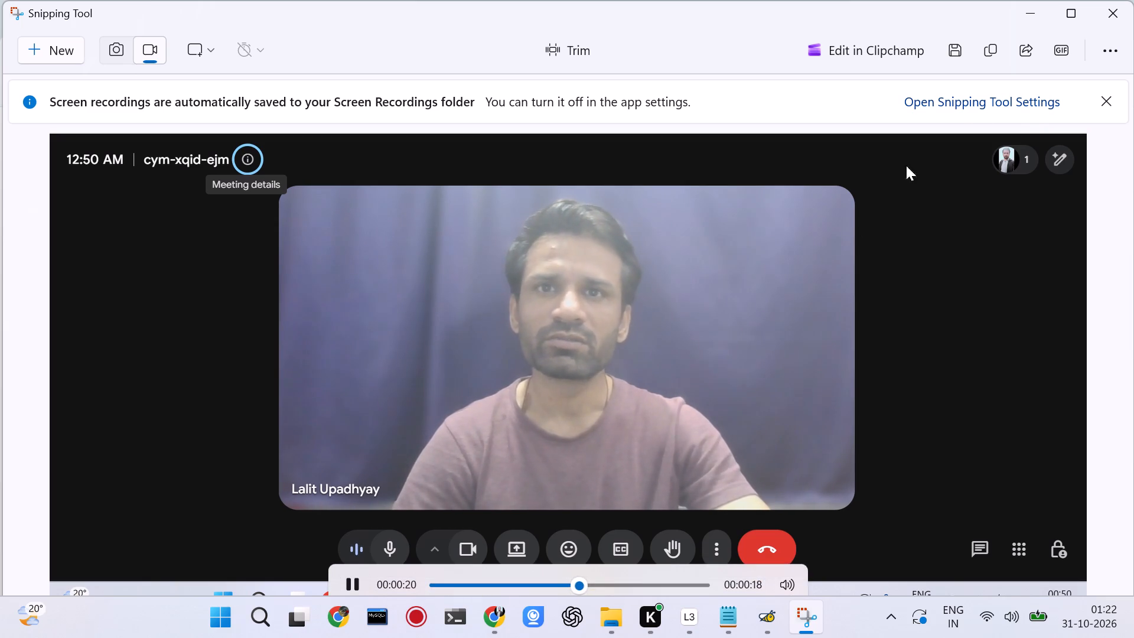
left_click(1113, 21)
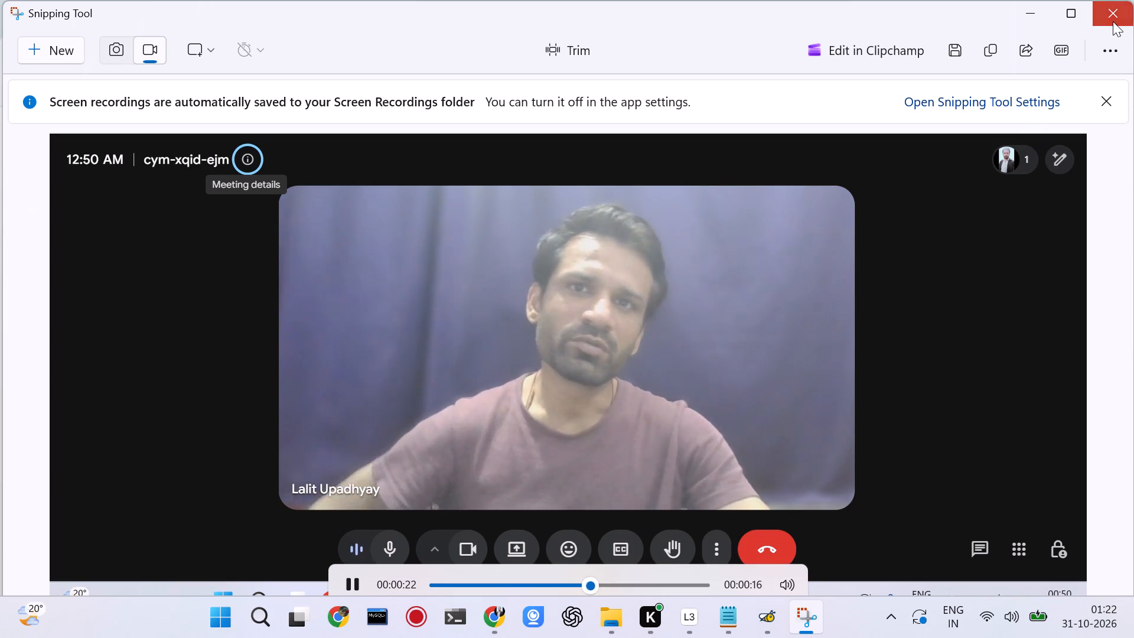
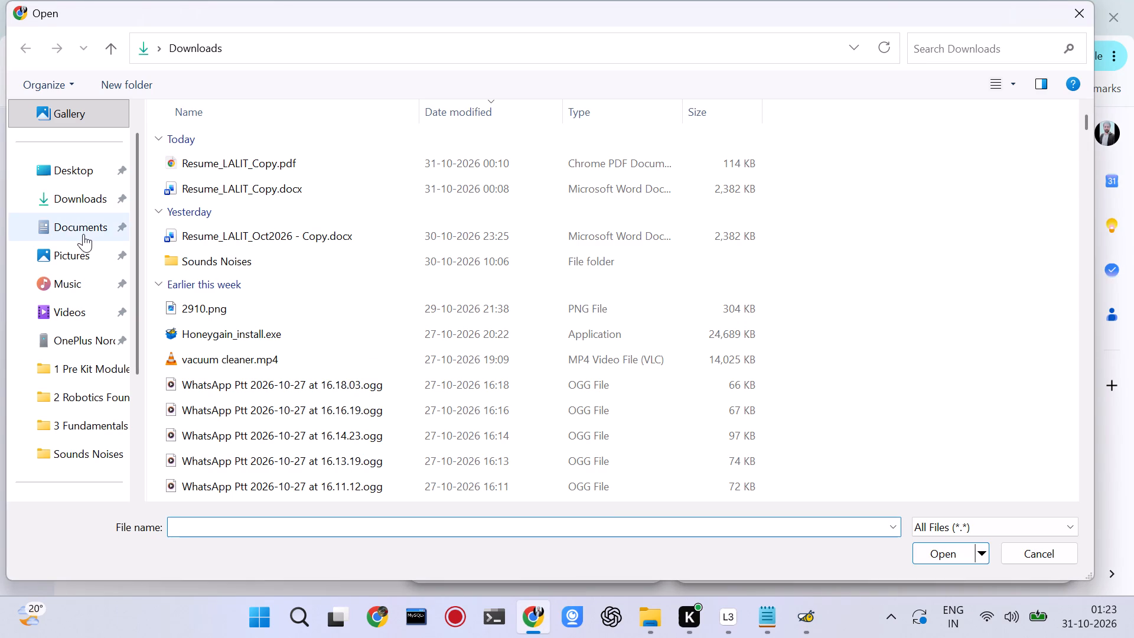
Choose Types of Testing.docx from the Desktop folder as the file to open.
left_click(76, 178)
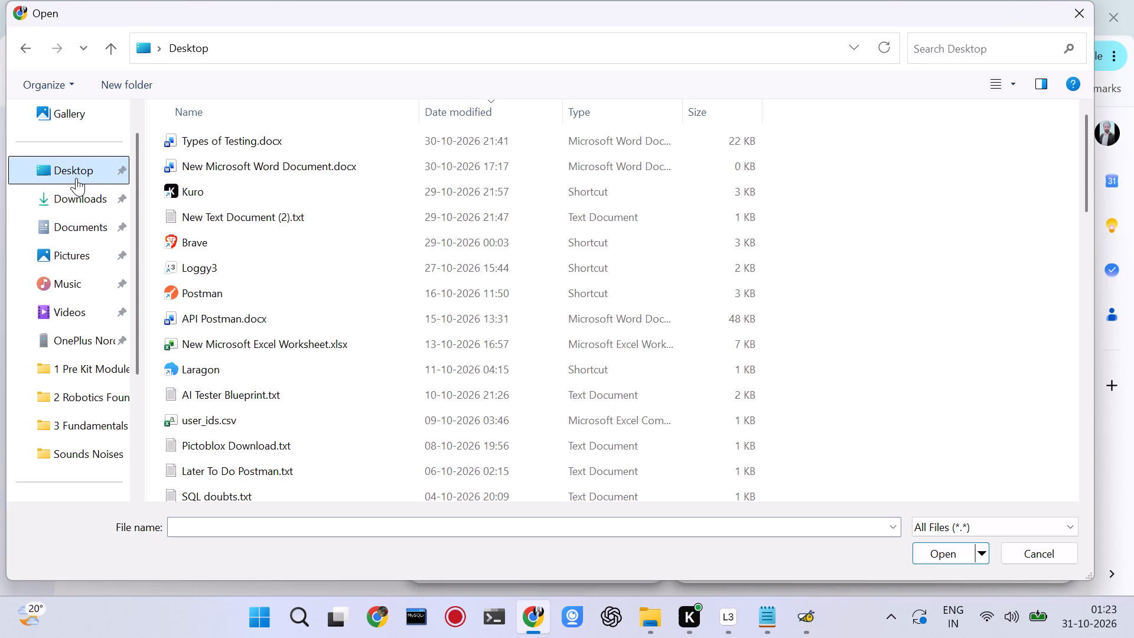
left_click(236, 144)
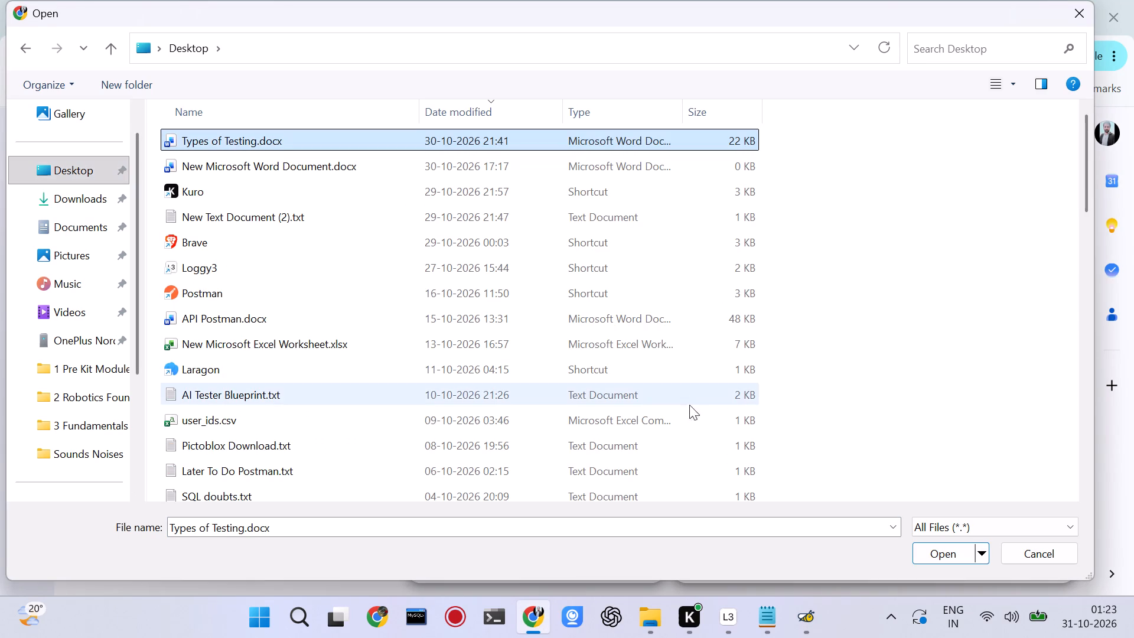